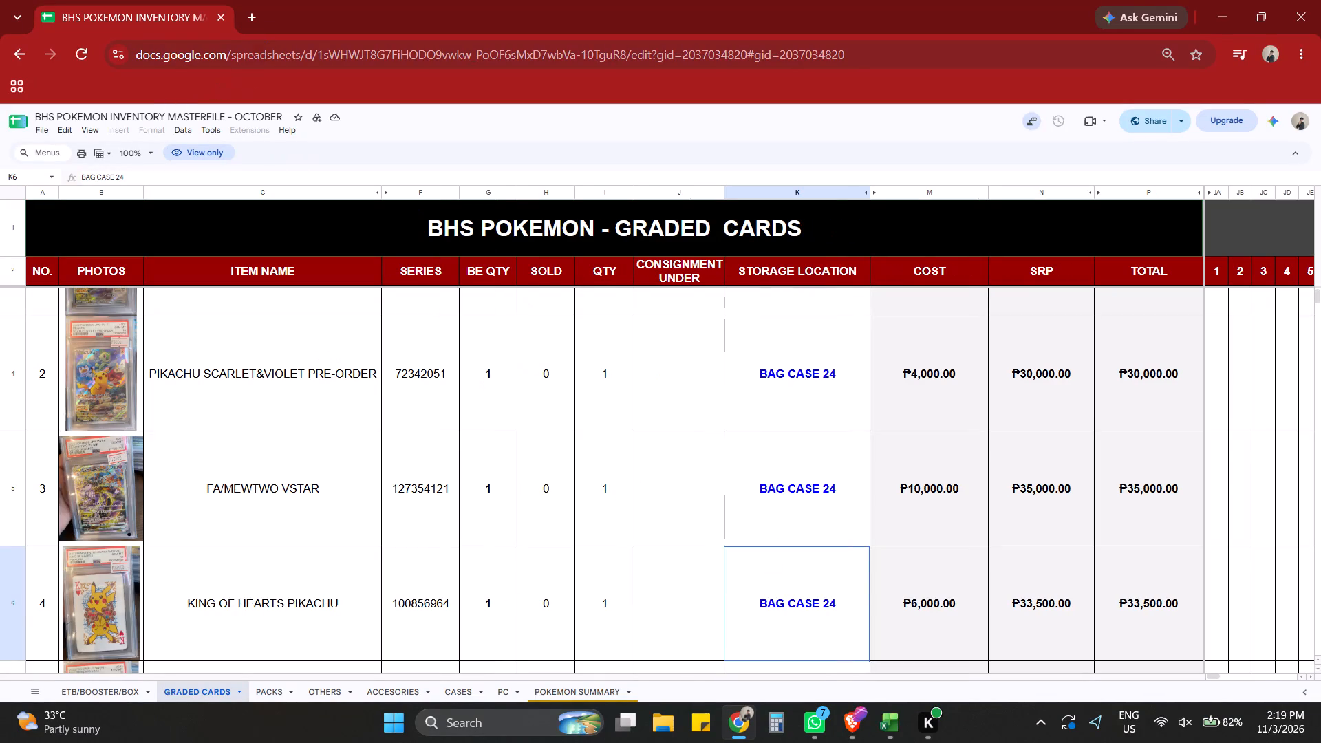
# Open My Drive in Google Drive in a new browser tab.
pyautogui.click(248, 17)
pyautogui.click(310, 49)
pyautogui.write('DIVE')
pyautogui.press('BackSpace')
pyautogui.press('BackSpace')
pyautogui.press('BackSpace')
pyautogui.write('RI')
pyautogui.click(302, 80)
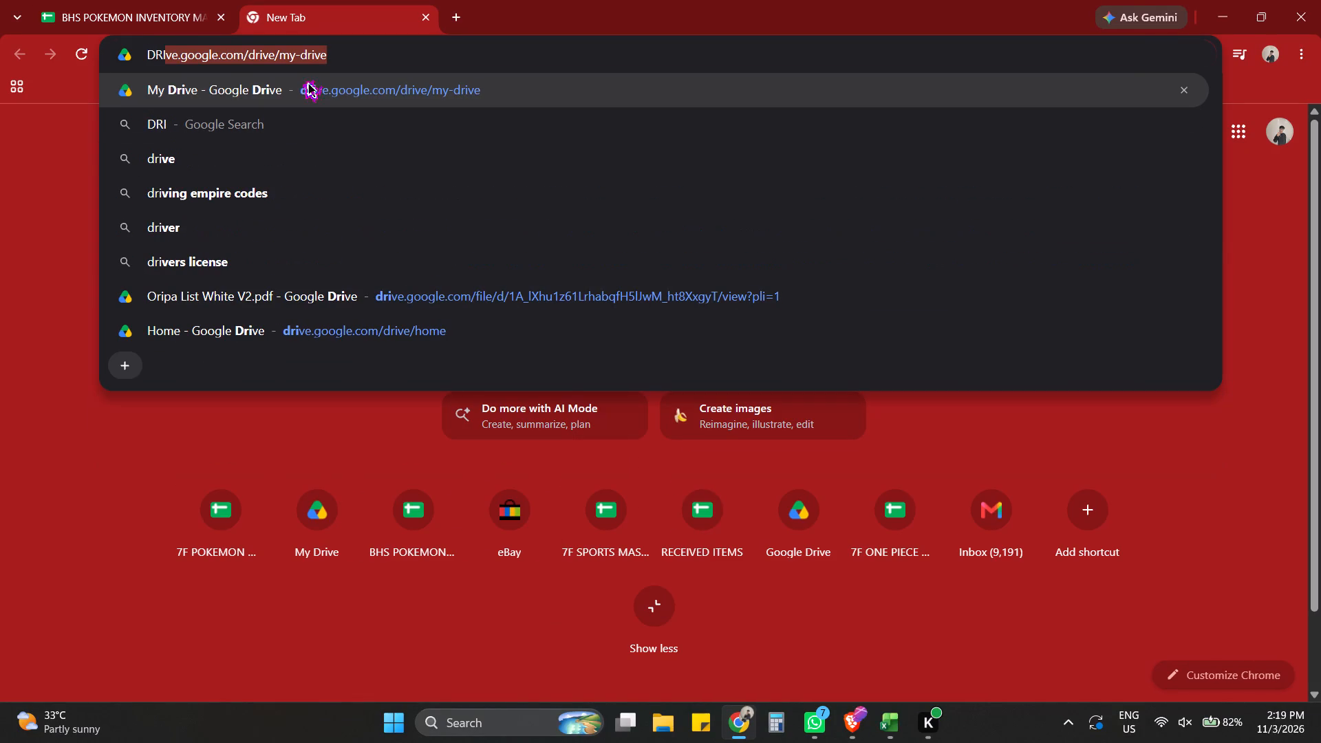
pyautogui.click(394, 100)
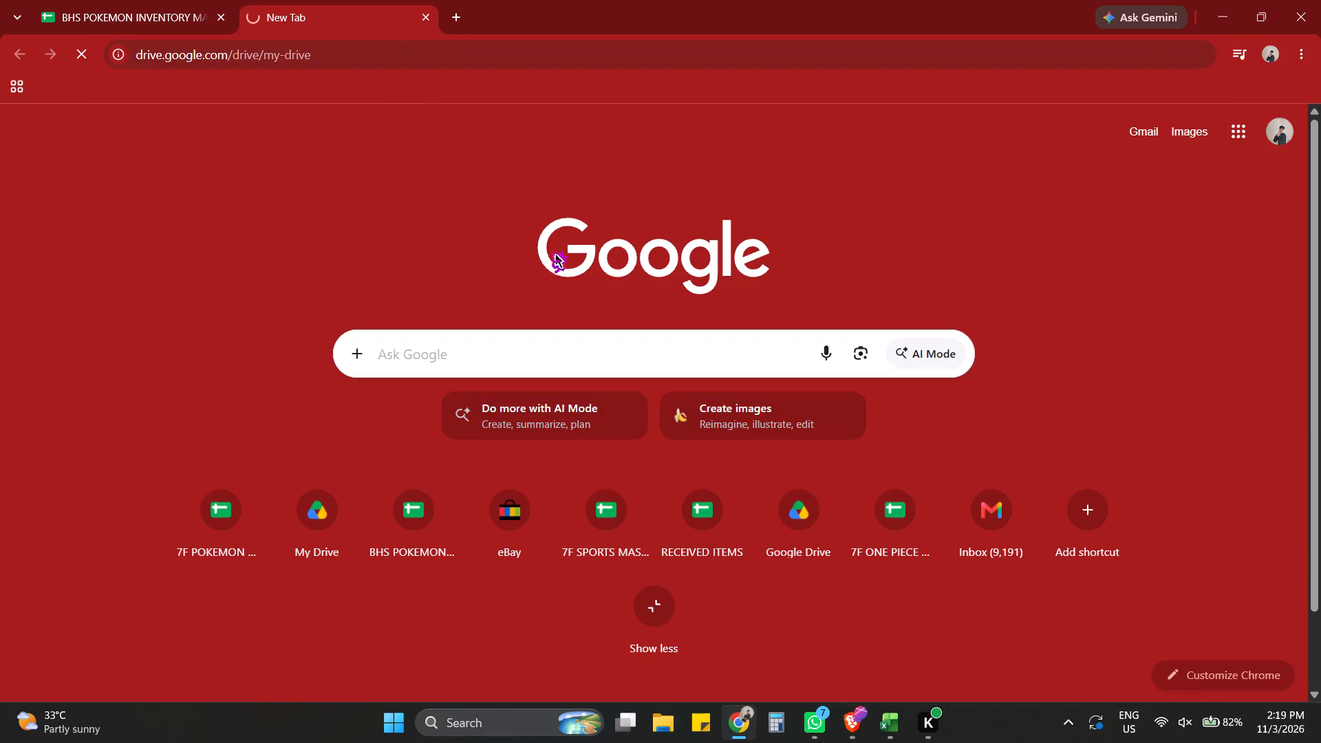
# Search Drive for "CONSIGNMENT SAL", then shorten the search text to "CONSIGNMENT S".
pyautogui.click(480, 139)
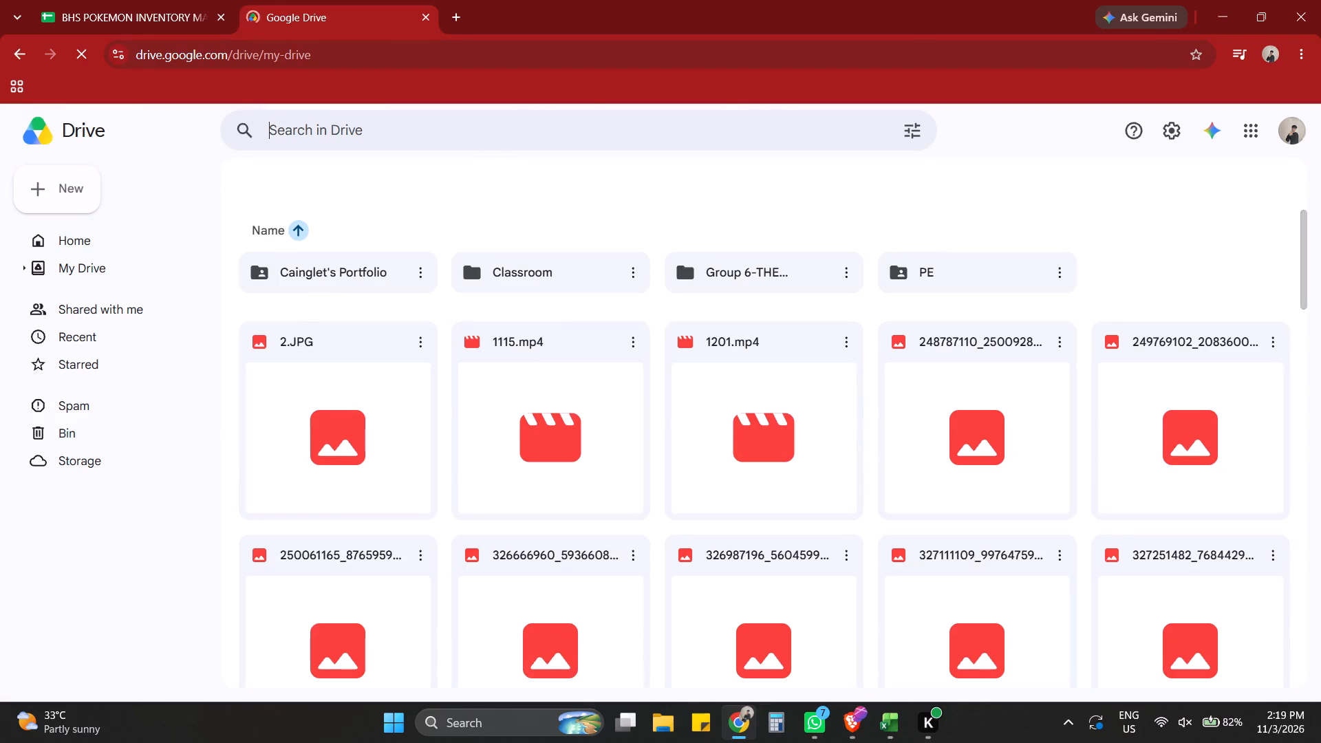
pyautogui.write('CONSIGH')
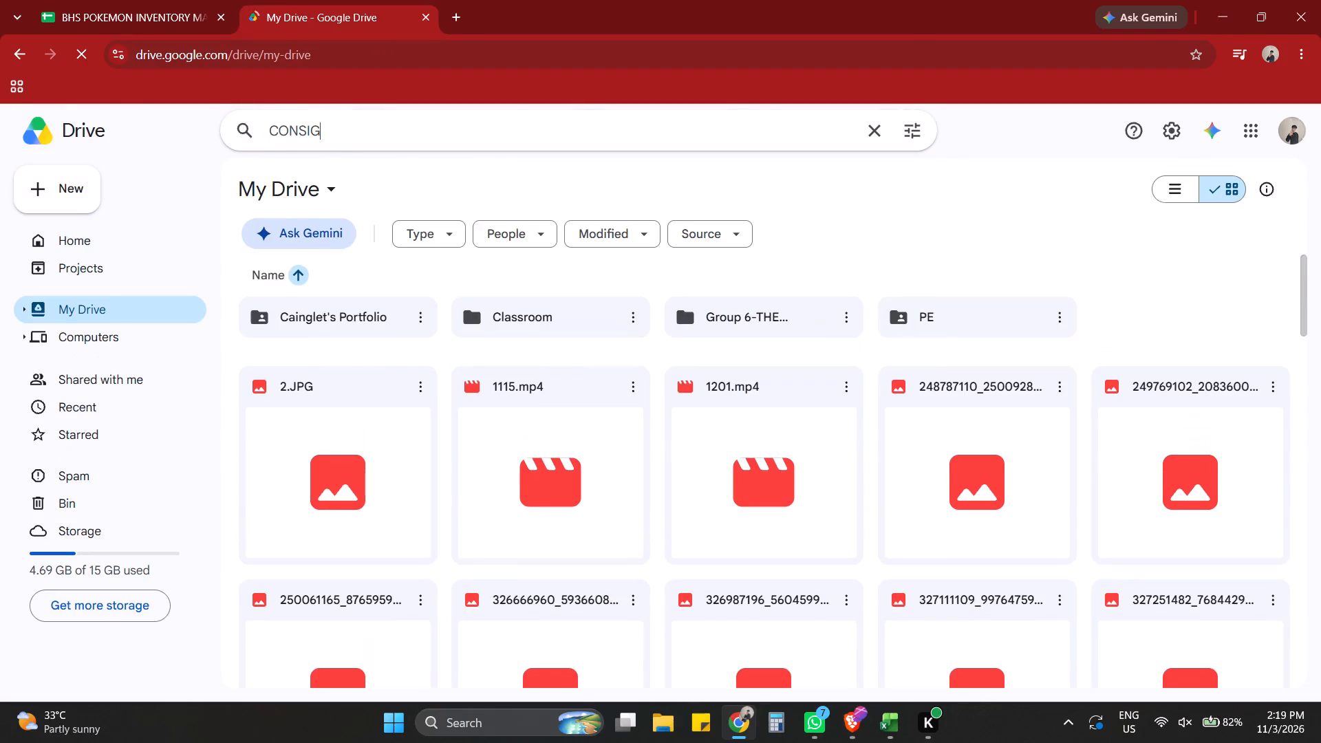
pyautogui.press('BackSpace')
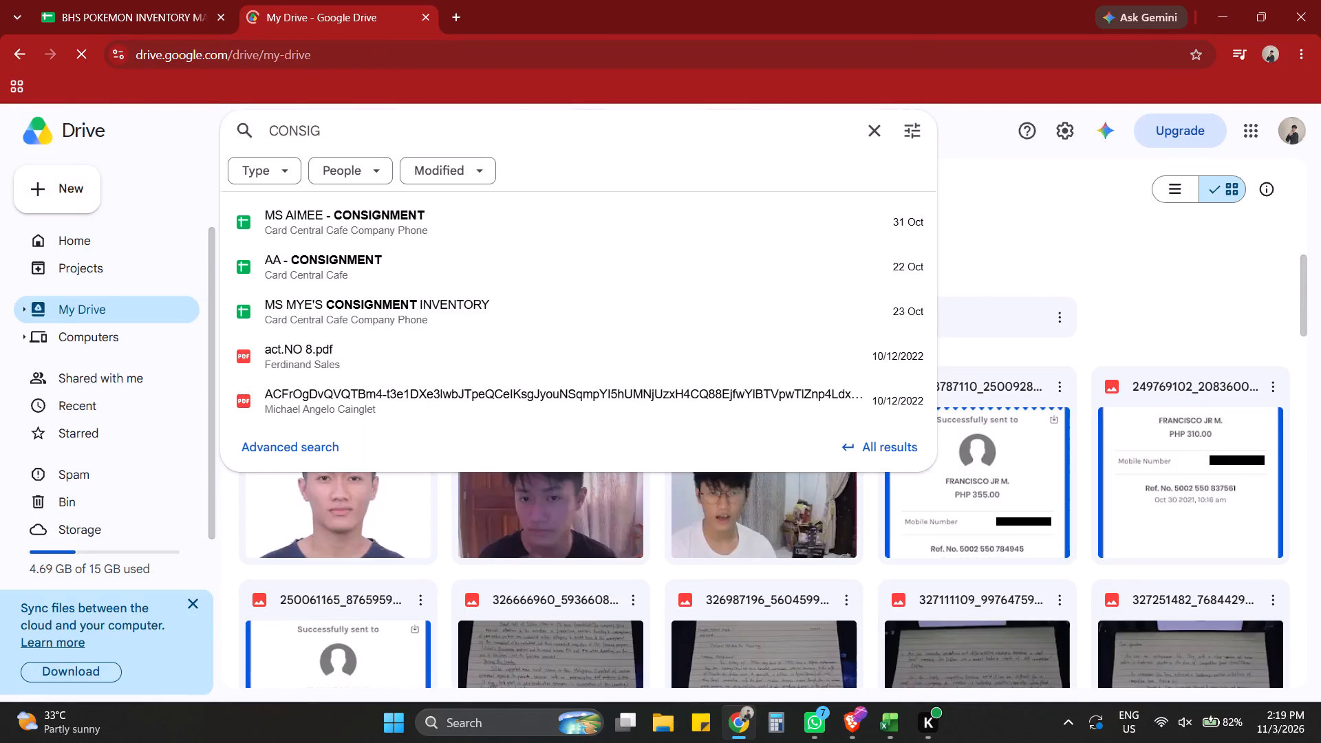
pyautogui.write('NM')
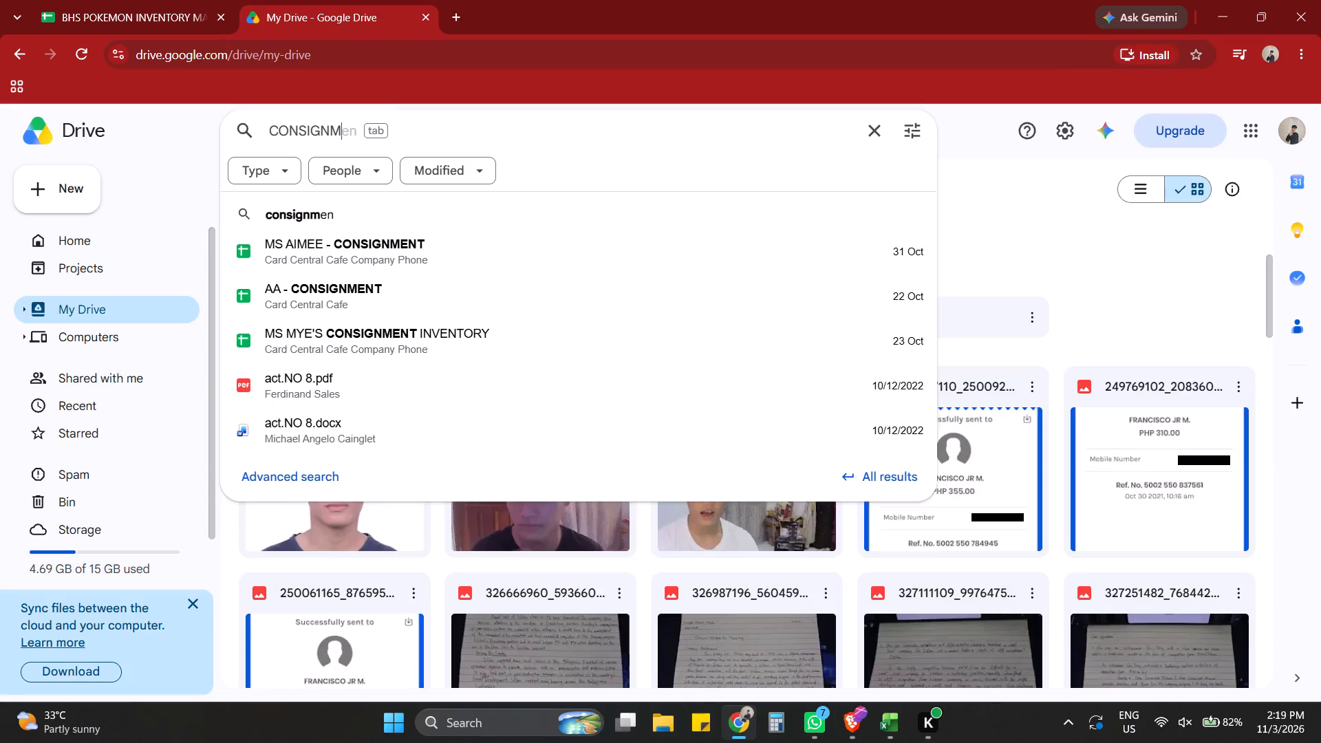
pyautogui.write('ENT SAL')
pyautogui.press('BackSpace')
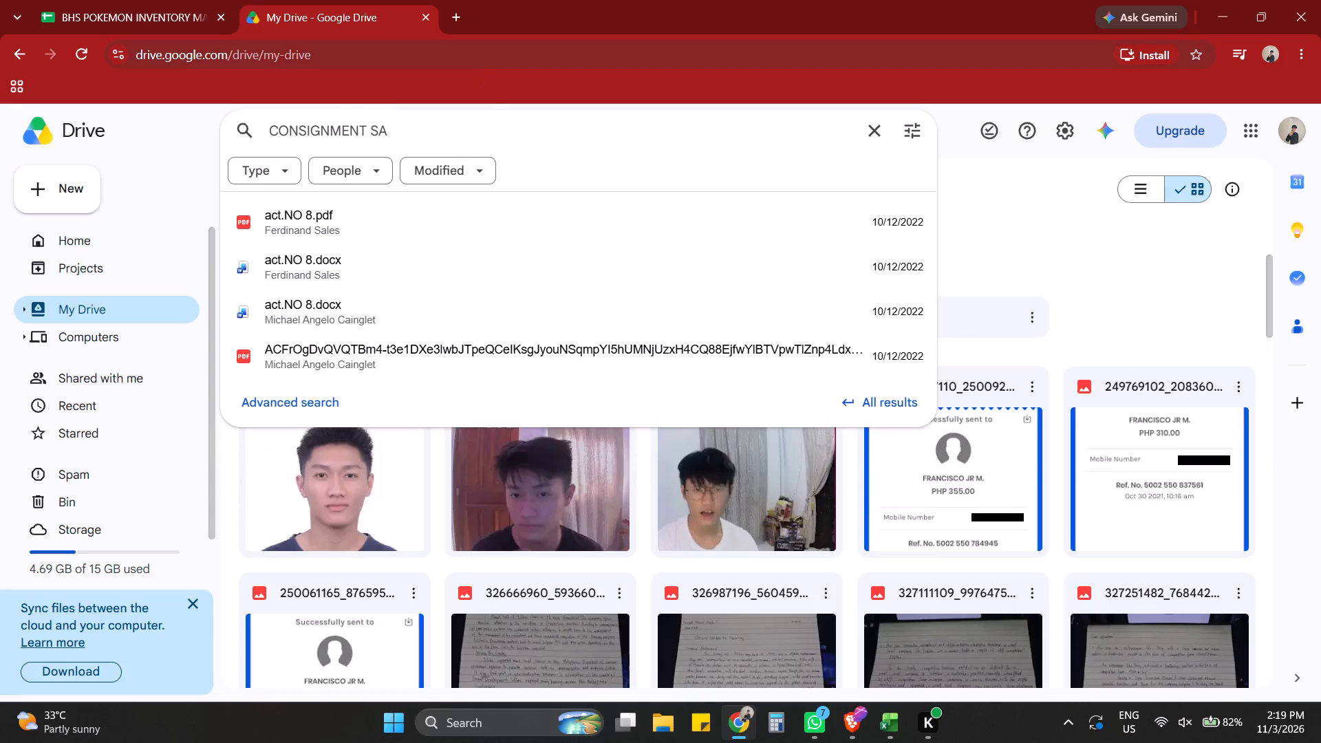
pyautogui.press('BackSpace')
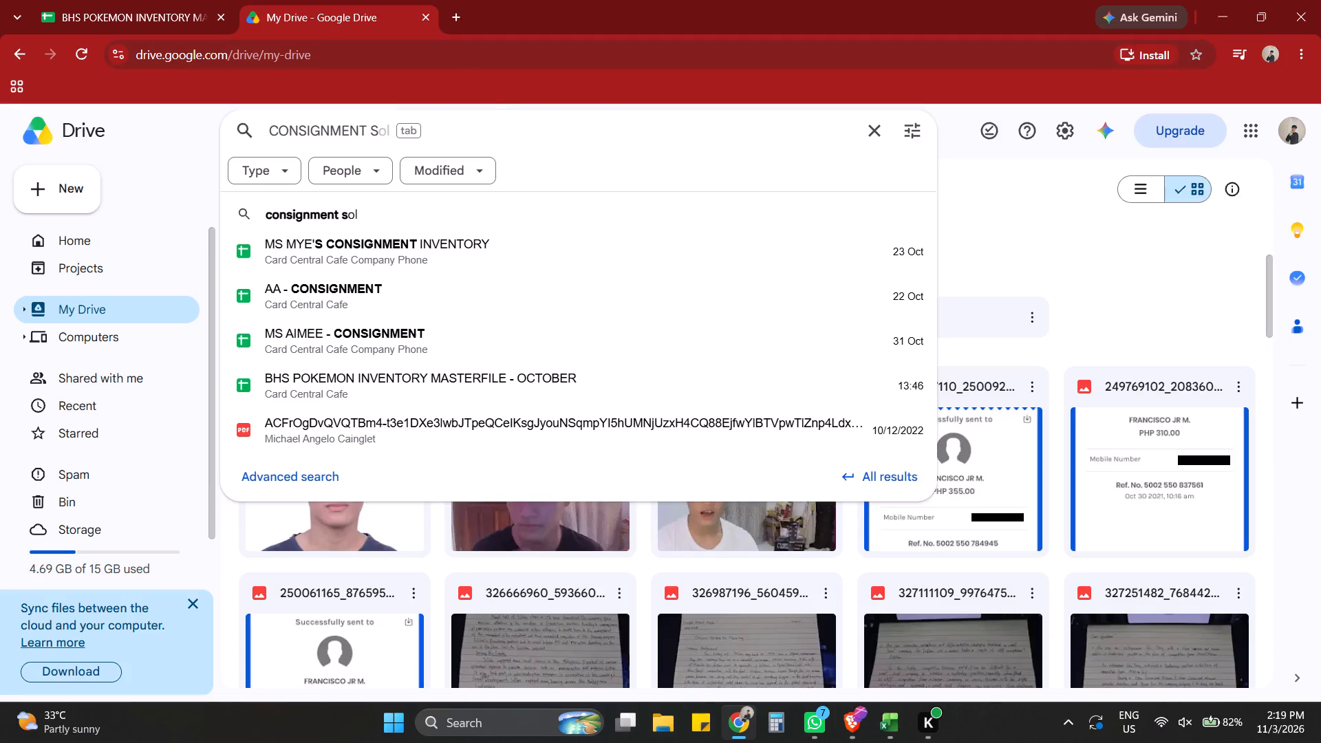
# Search for "CONSIGNMENT SALES" from the Drive home page and clear the search text.
pyautogui.click(107, 246)
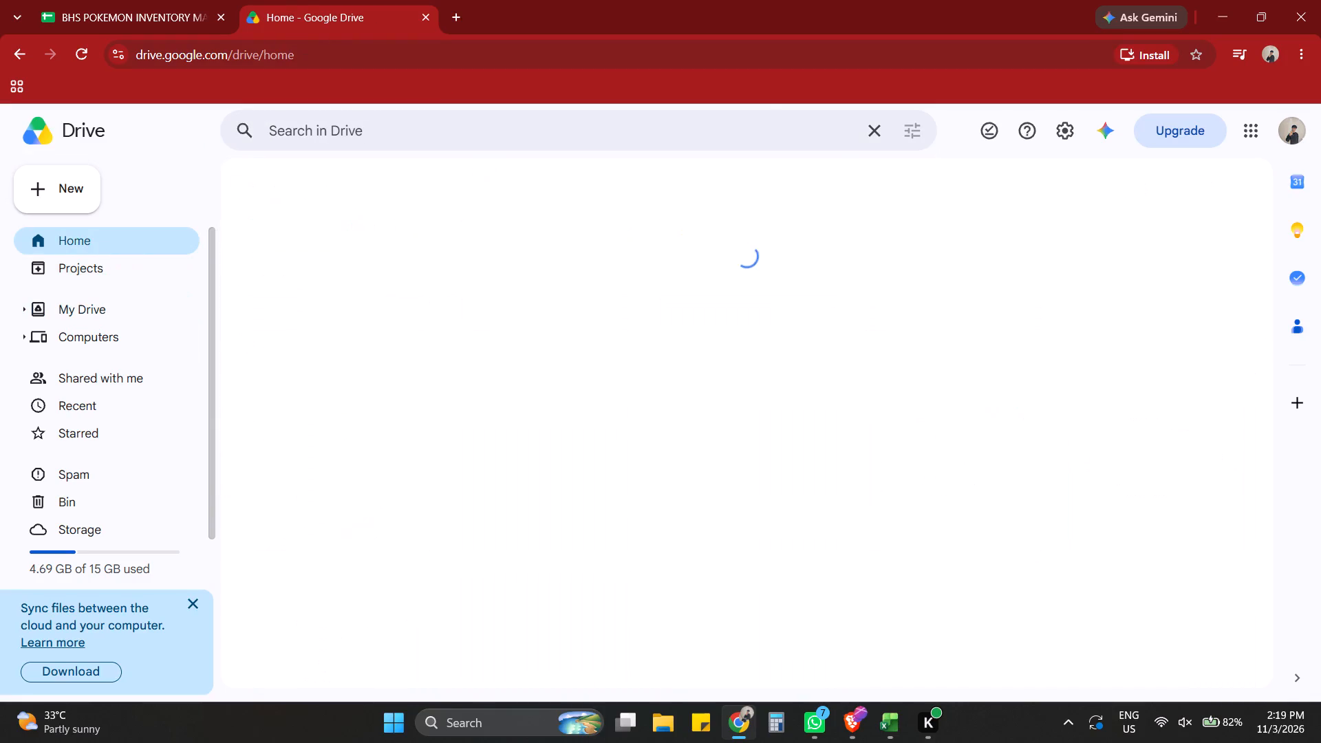
pyautogui.click(454, 130)
pyautogui.write('CONS')
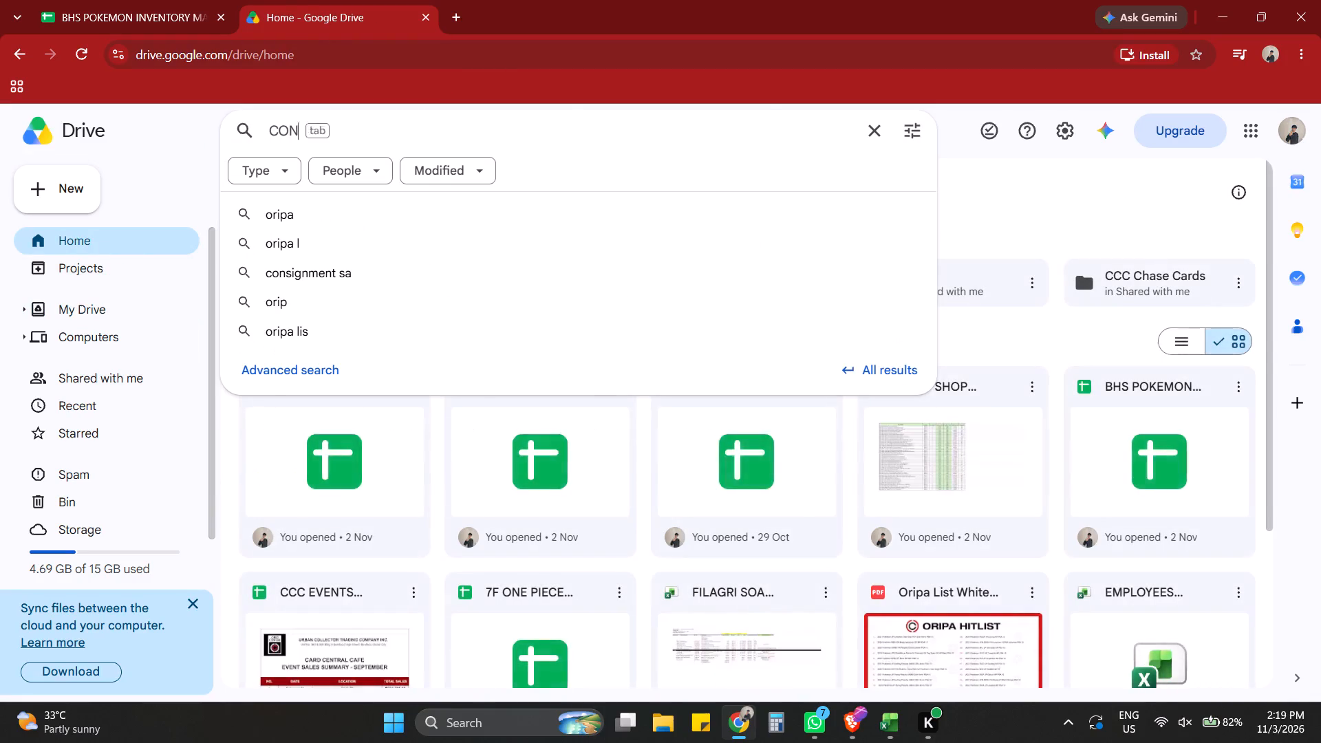
pyautogui.write('IGNMENT SA')
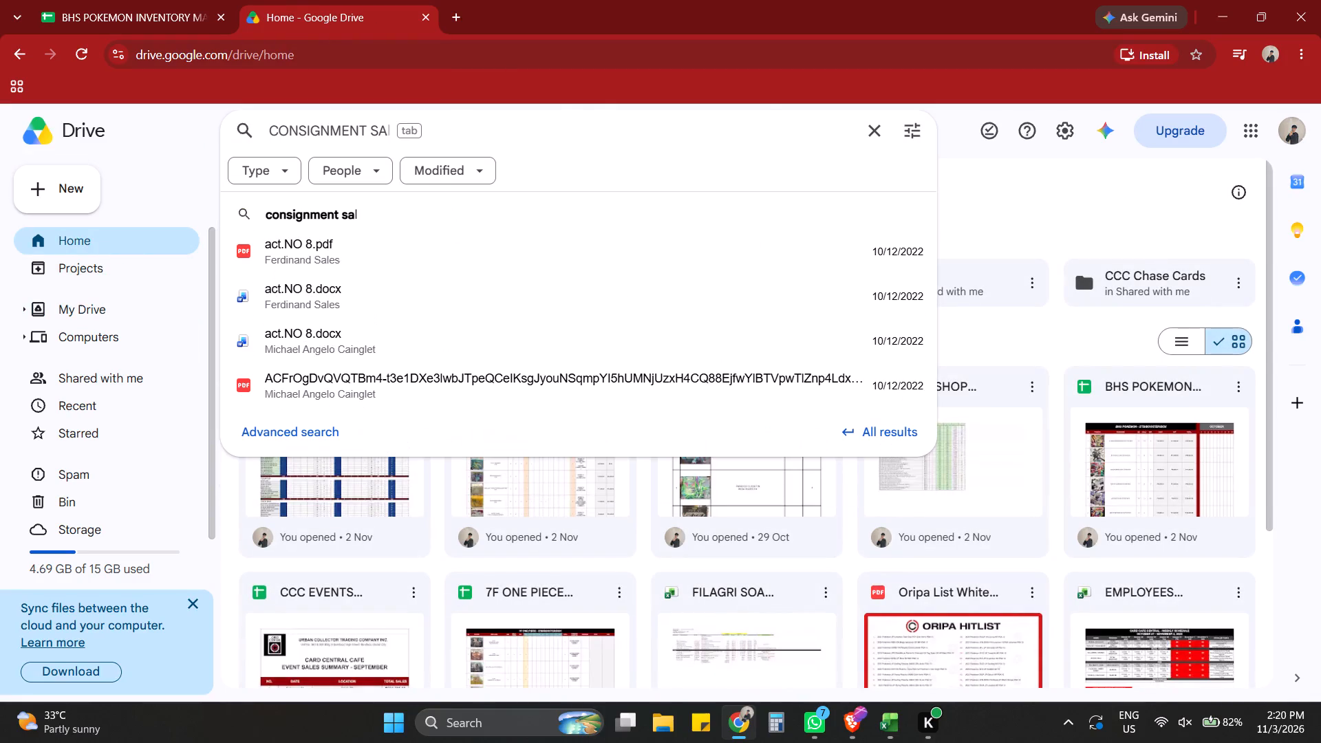
pyautogui.write('LES')
pyautogui.press('BackSpace')
pyautogui.press('BackSpace')
pyautogui.press('BackSpace')
pyautogui.press('BackSpace')
pyautogui.press('BackSpace')
pyautogui.press('BackSpace')
pyautogui.press('BackSpace')
pyautogui.press('BackSpace')
pyautogui.press('BackSpace')
pyautogui.press('BackSpace')
pyautogui.press('BackSpace')
pyautogui.press('BackSpace')
pyautogui.press('BackSpace')
pyautogui.press('BackSpace')
pyautogui.press('BackSpace')
pyautogui.press('BackSpace')
pyautogui.press('BackSpace')
pyautogui.press('BackSpace')
pyautogui.press('BackSpace')
pyautogui.press('BackSpace')
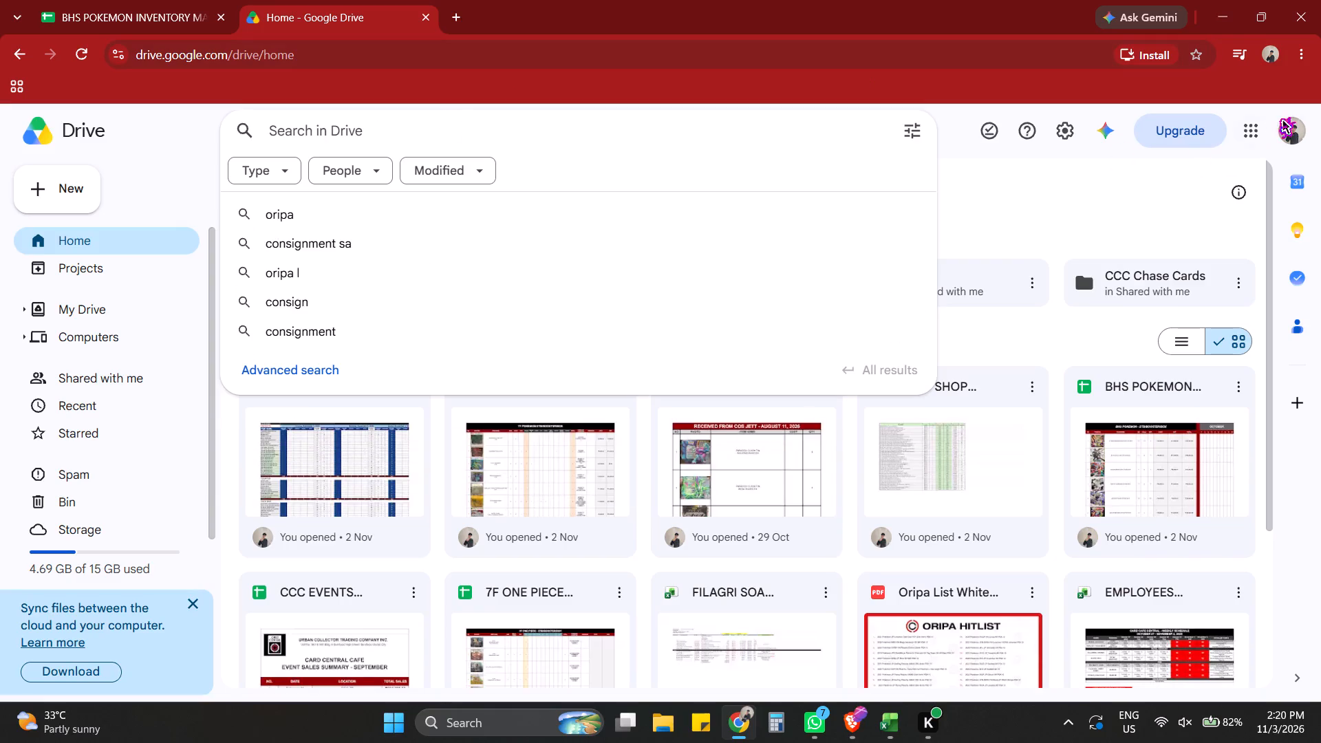
# Open the list of Chrome profiles.
pyautogui.click(1277, 52)
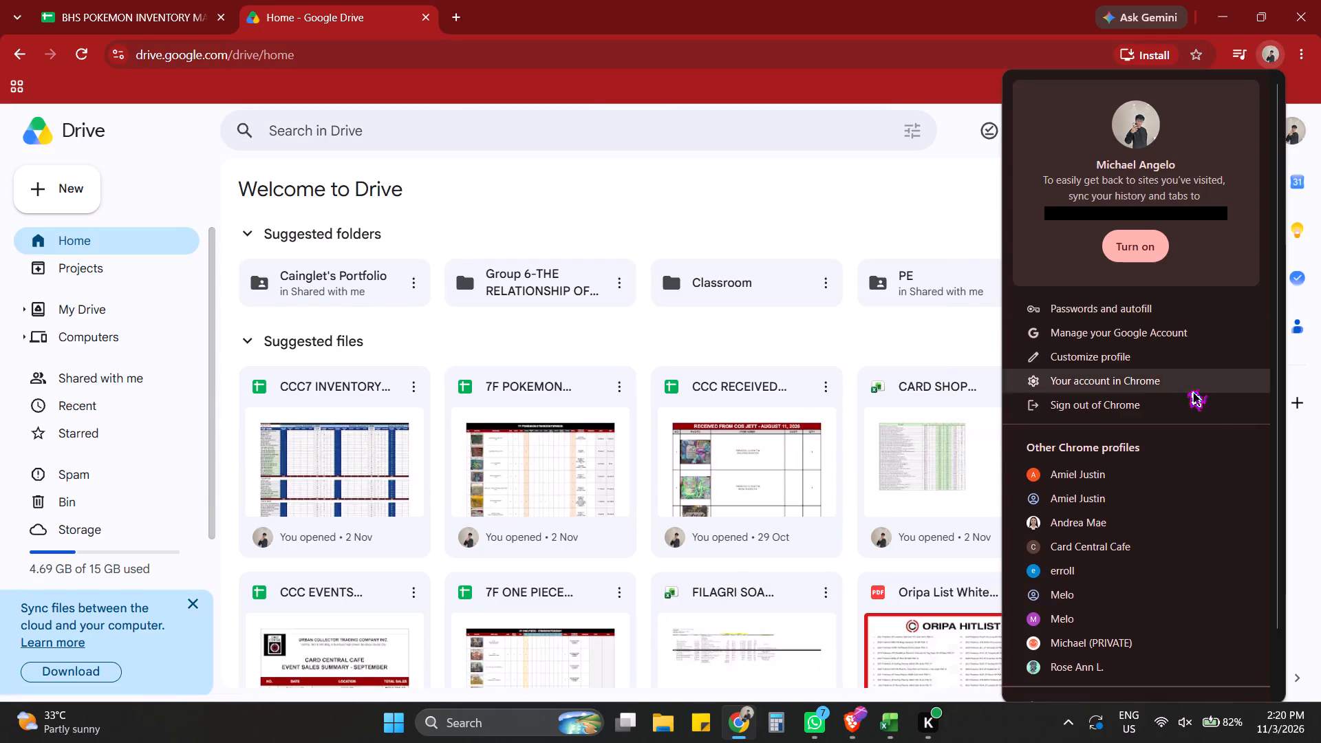
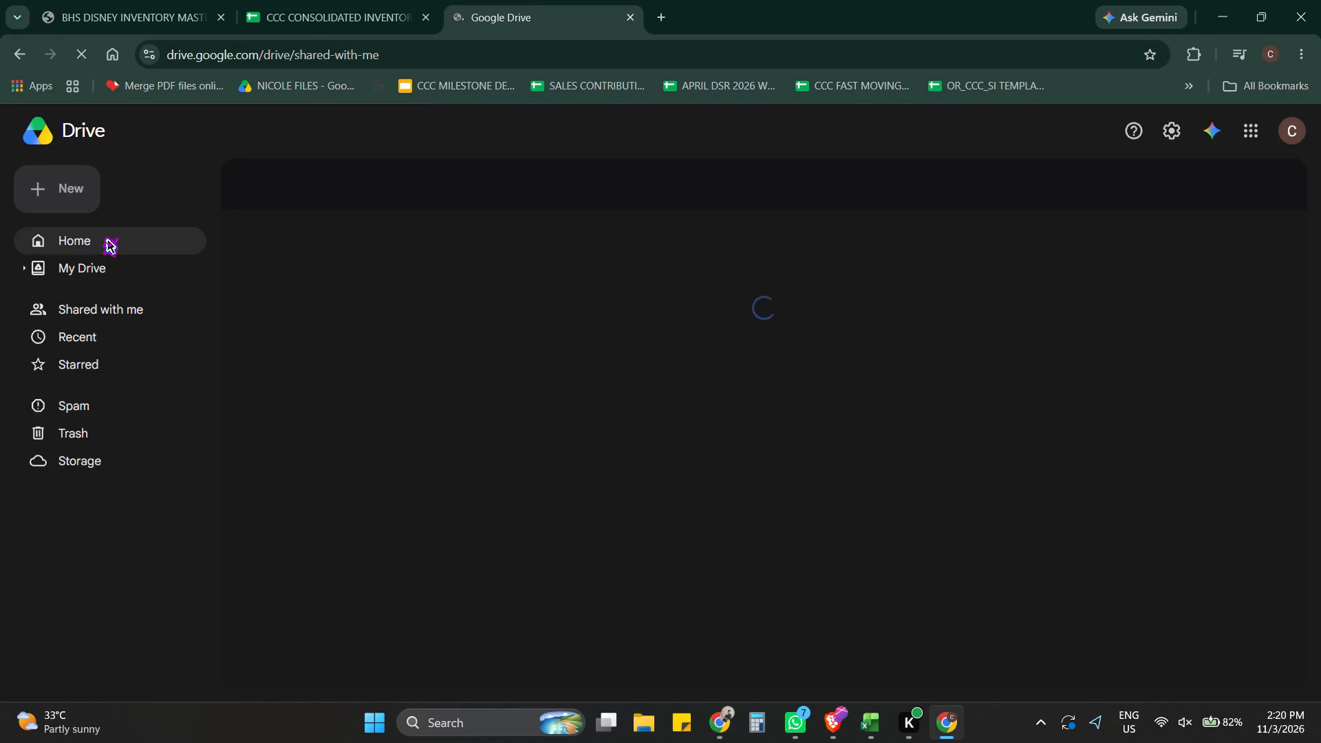
# Search Drive for "CONSIGNMENT SA" and open the suggested CONSIGNMENT SALES REPORT - SEPTEMBER 2026 spreadsheet.
pyautogui.click(94, 236)
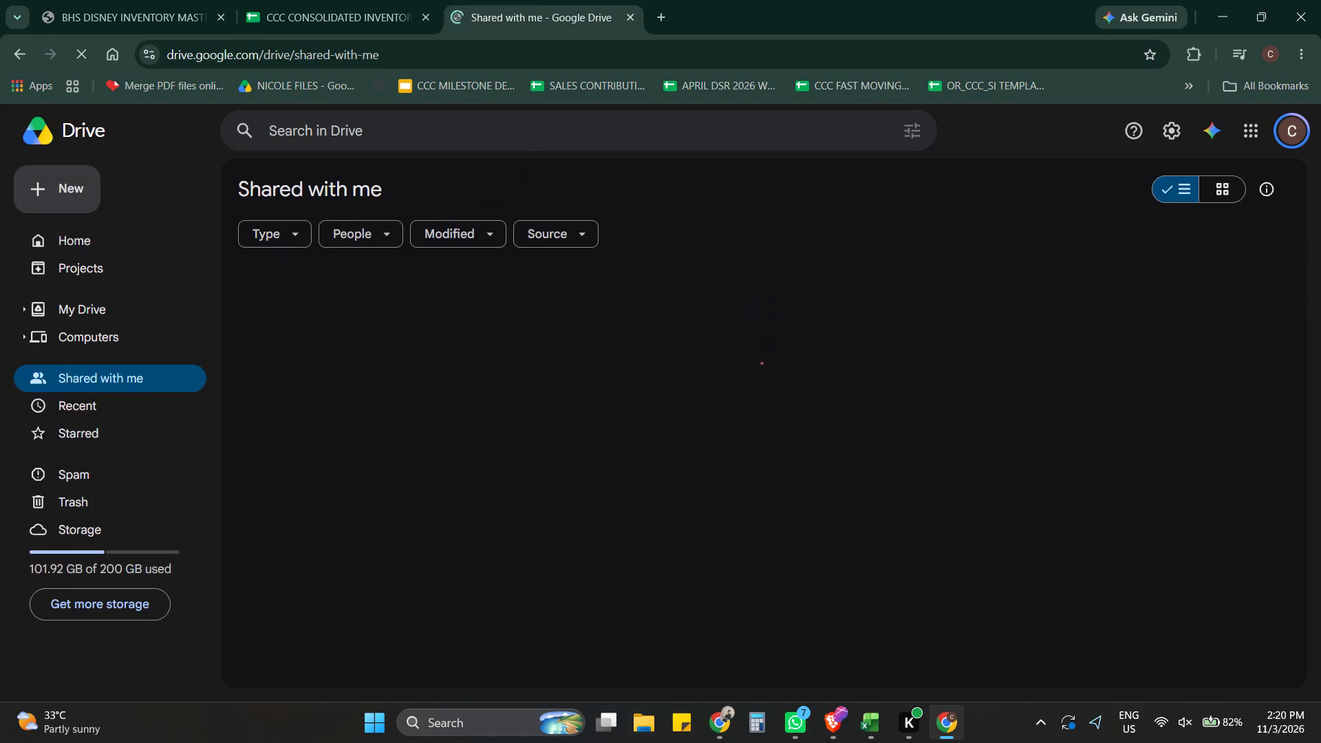
pyautogui.click(497, 132)
pyautogui.write('CON')
pyautogui.write('SIGNMENT SA')
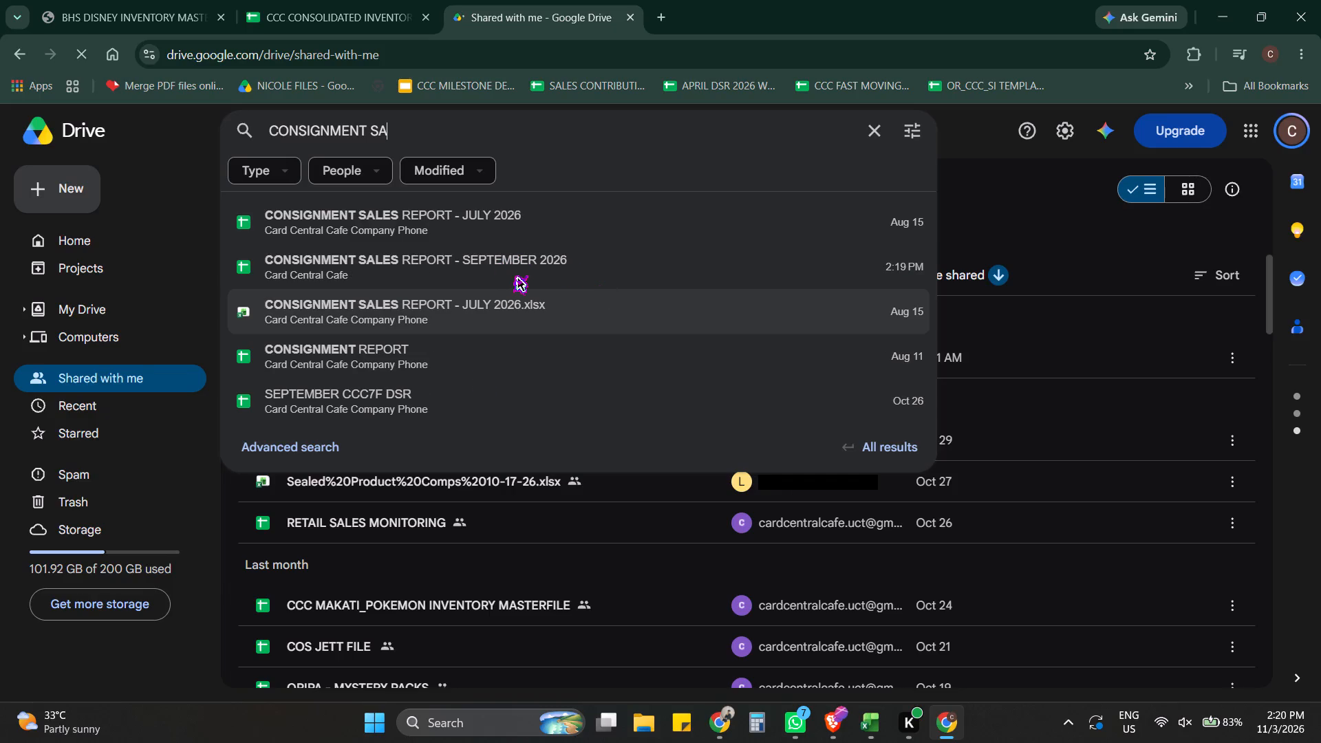
pyautogui.click(511, 274)
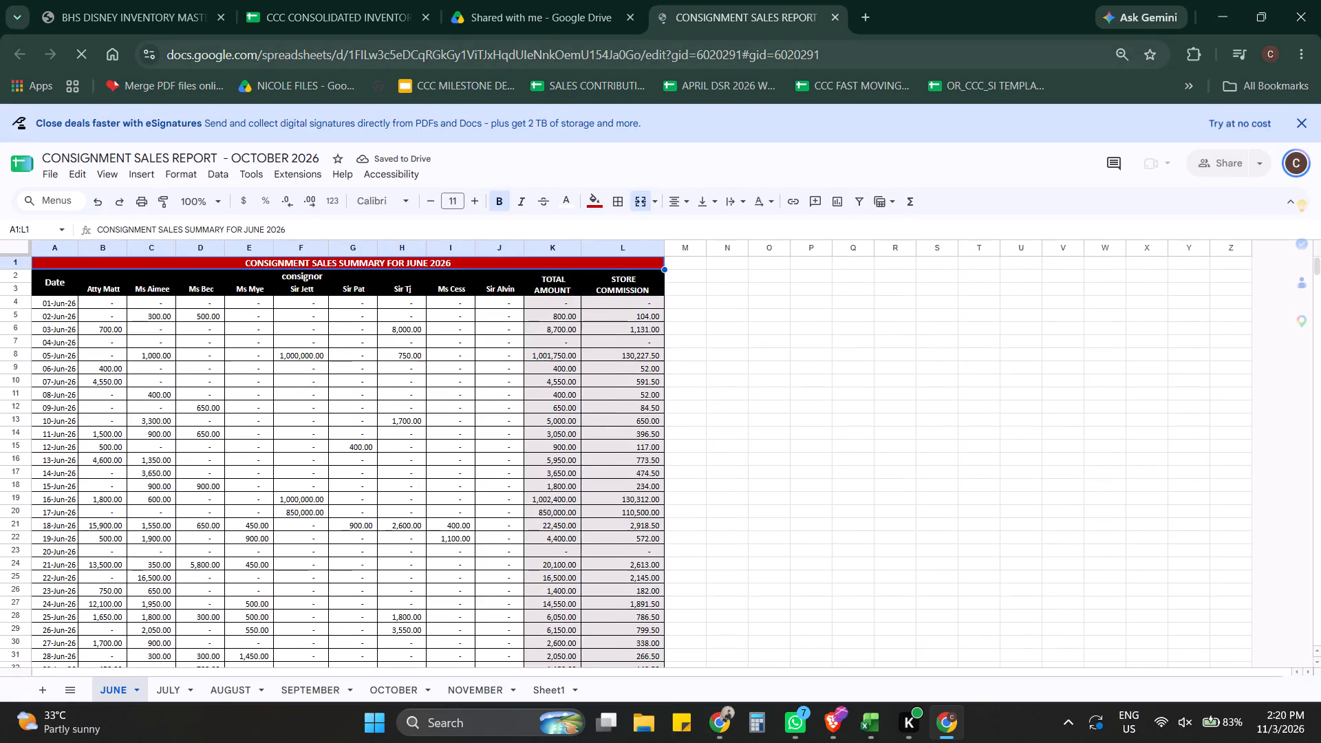
# Copy the web address of the open consignment sales report.
pyautogui.click(648, 58)
pyautogui.hotkey('ctrl', 'c')
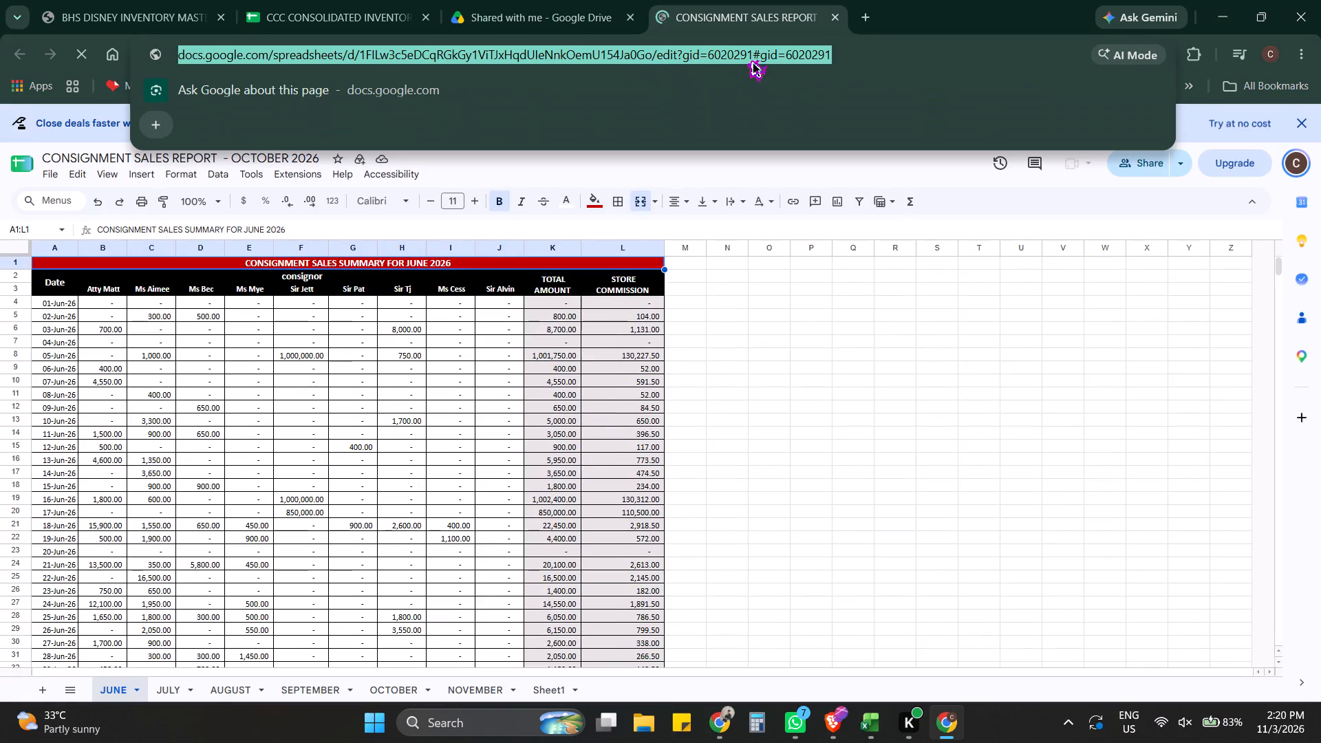
pyautogui.hotkey('ctrl', 'c')
pyautogui.hotkey('ctrl', 'c')
pyautogui.hotkey('ctrl', 'c')
pyautogui.hotkey('ctrl', 'c')
pyautogui.hotkey('ctrl', 'c')
pyautogui.hotkey('ctrl', 'c')
pyautogui.hotkey('ctrl', 'c')
pyautogui.hotkey('ctrl', 'c')
pyautogui.hotkey('ctrl', 'c')
pyautogui.hotkey('ctrl', 'c')
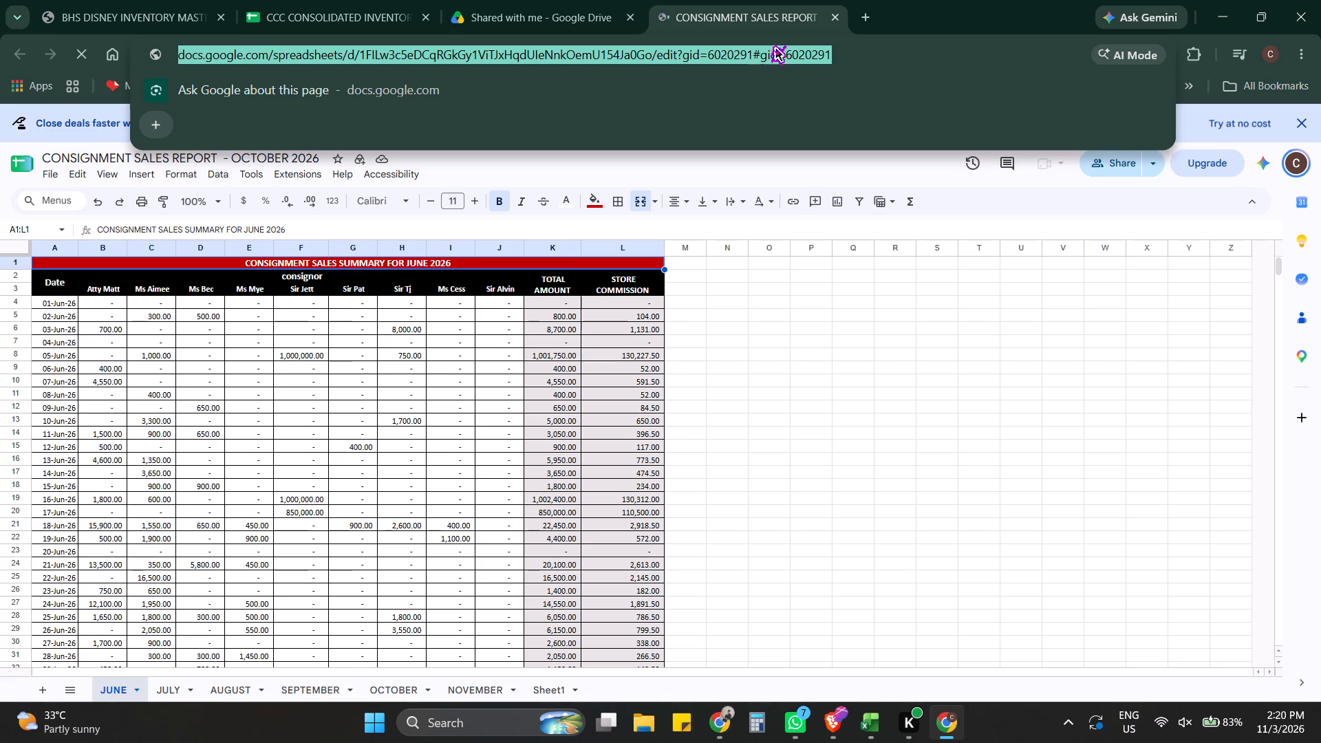
pyautogui.hotkey('ctrl', 'c')
pyautogui.hotkey('ctrl', 'c')
pyautogui.hotkey('ctrl', 'c')
# Close the Chrome windows and switch to the Brave window showing the CONSIGNMENT SOLD ITEMS SUMMARY folder.
pyautogui.click(828, 19)
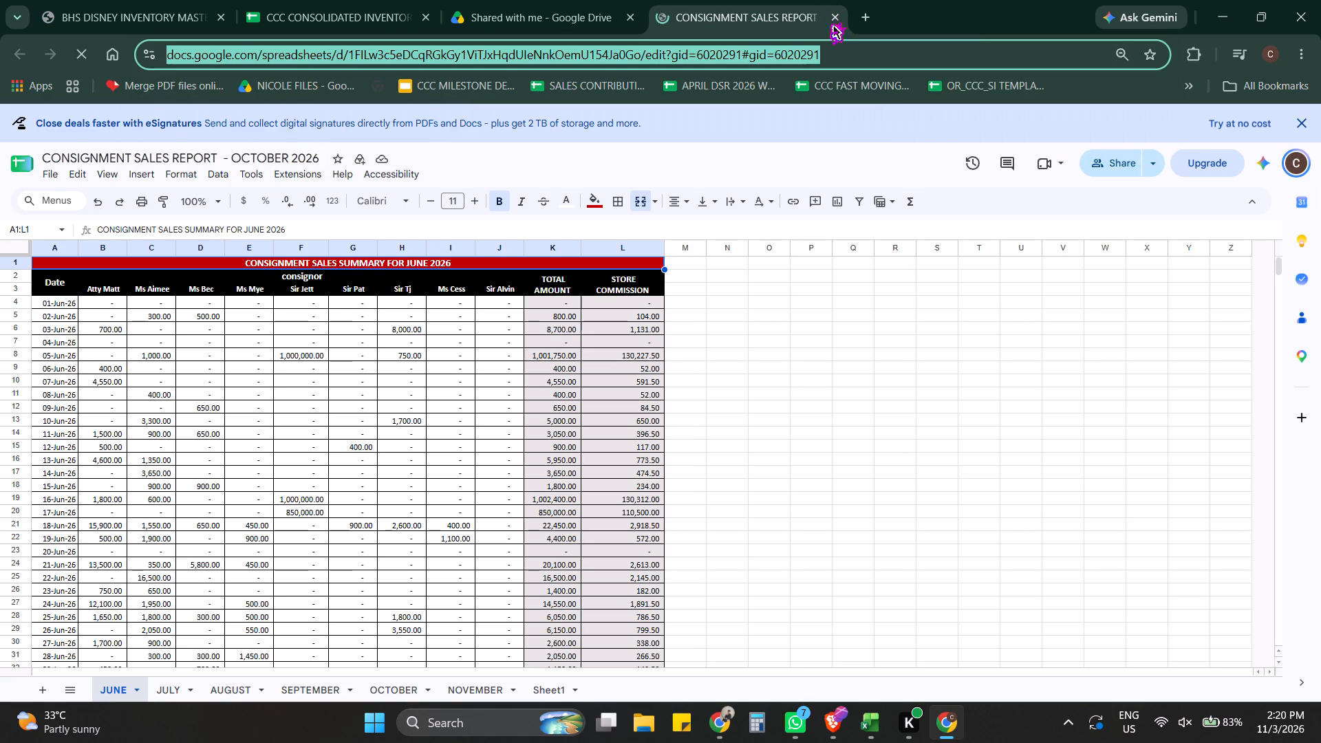
pyautogui.click(1320, 0)
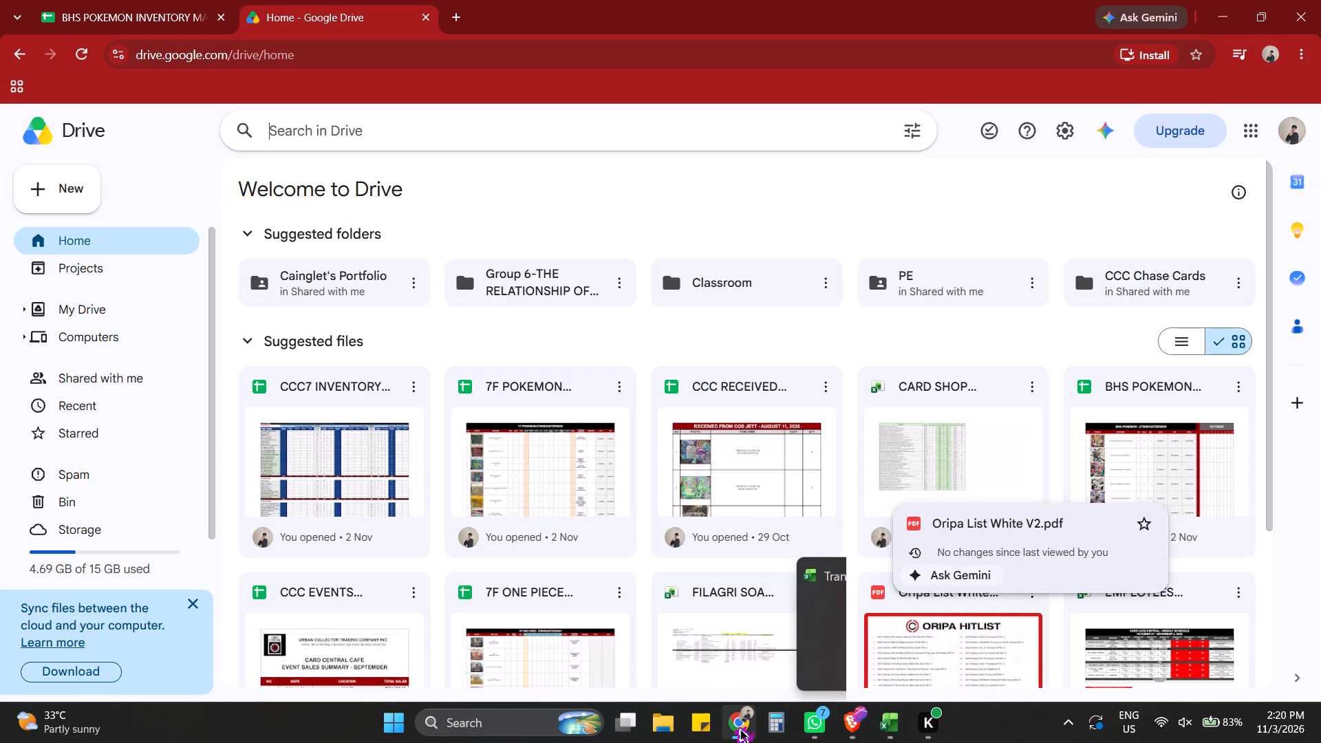
pyautogui.click(802, 576)
pyautogui.click(846, 736)
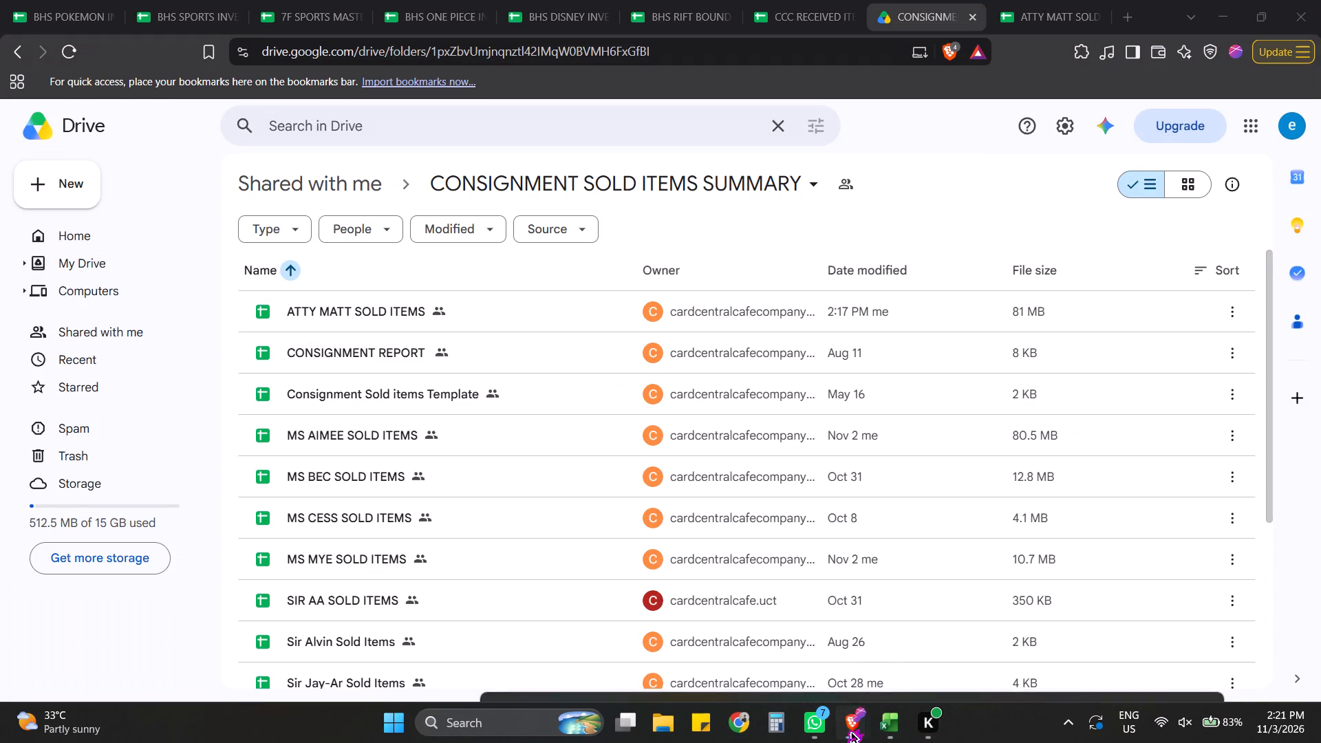
pyautogui.click(974, 621)
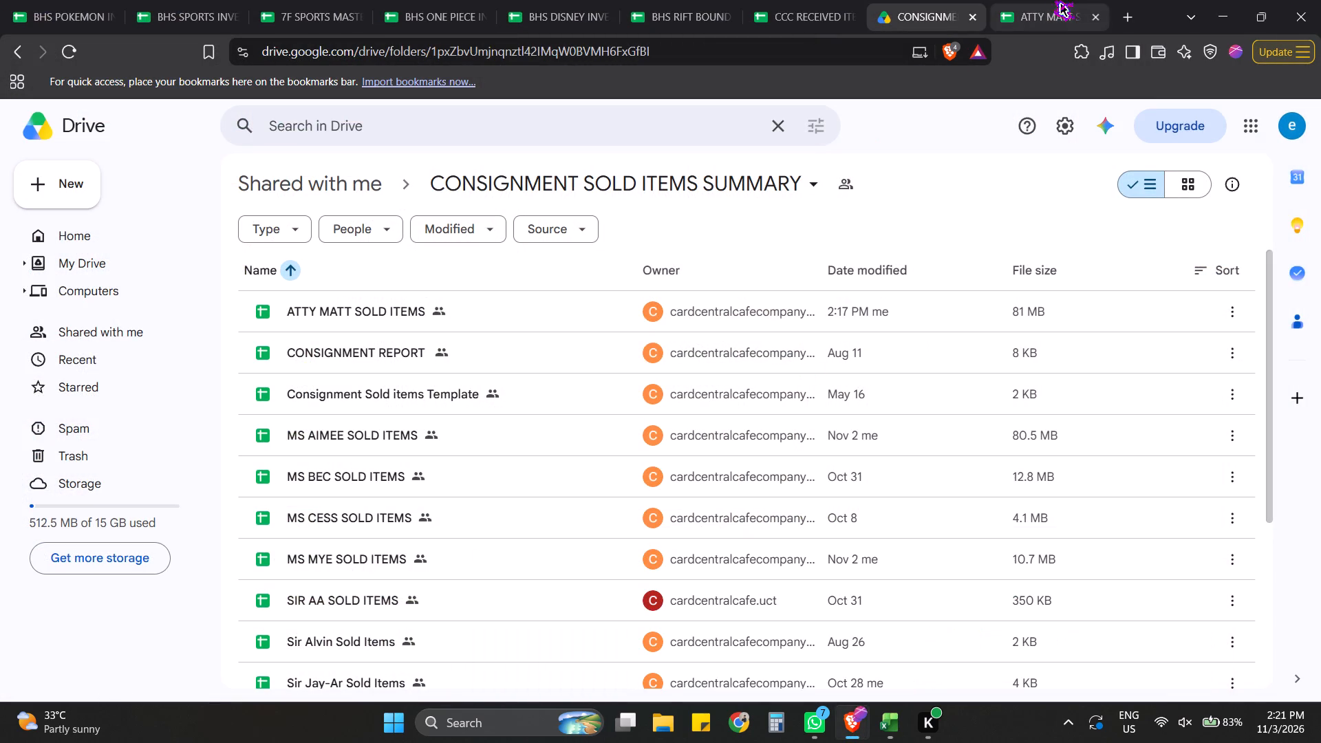
# Close the ATTY MATT SOLD ITEMS tab and open the copied report link in a new tab at its OCTOBER sheet.
pyautogui.click(1095, 18)
pyautogui.click(1135, 17)
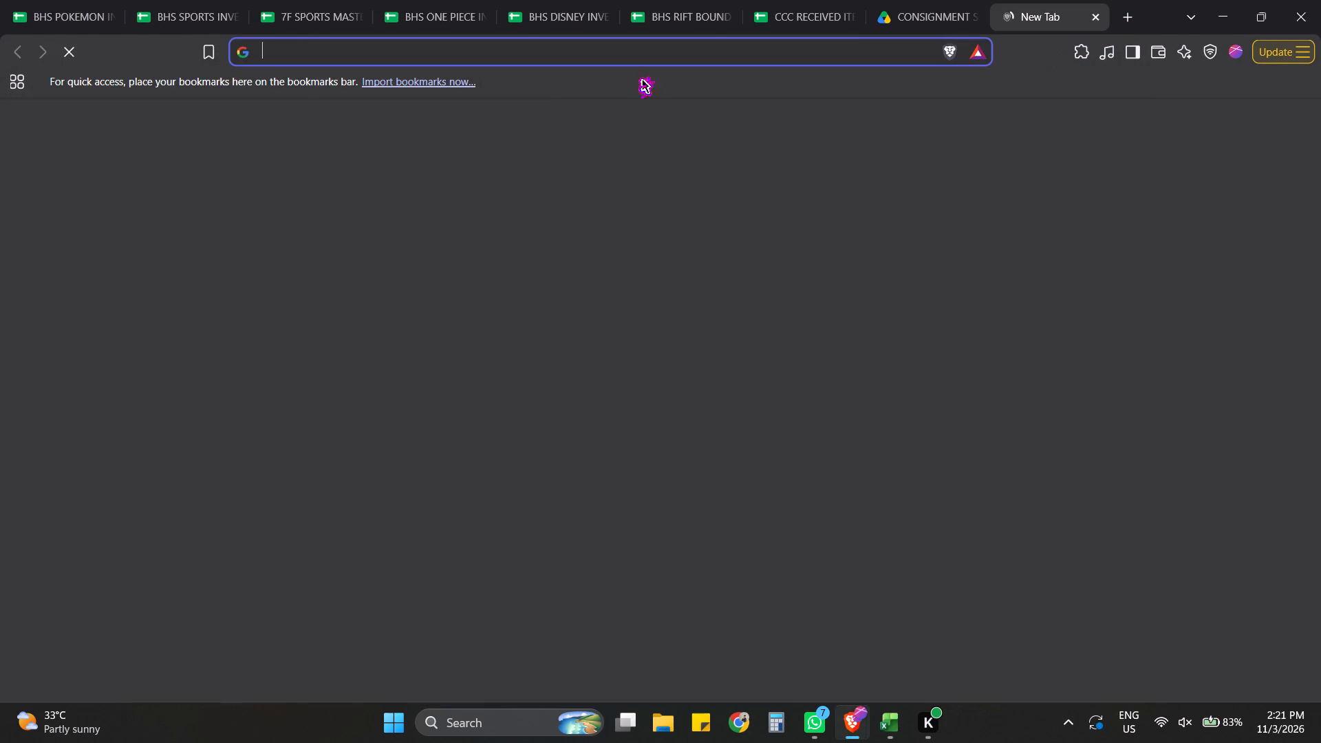
pyautogui.click(519, 57)
pyautogui.hotkey('ctrl', 'v')
pyautogui.press('Return')
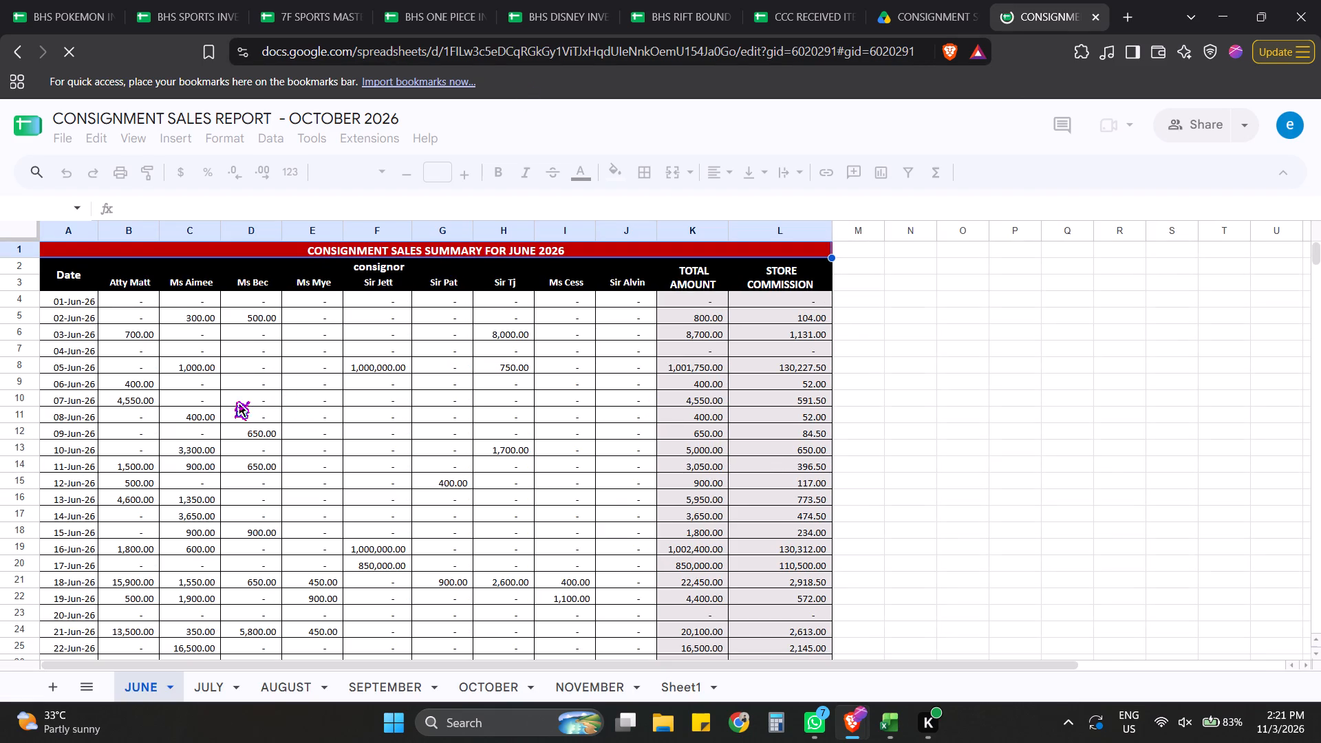
pyautogui.scroll(-1, 235, 404)
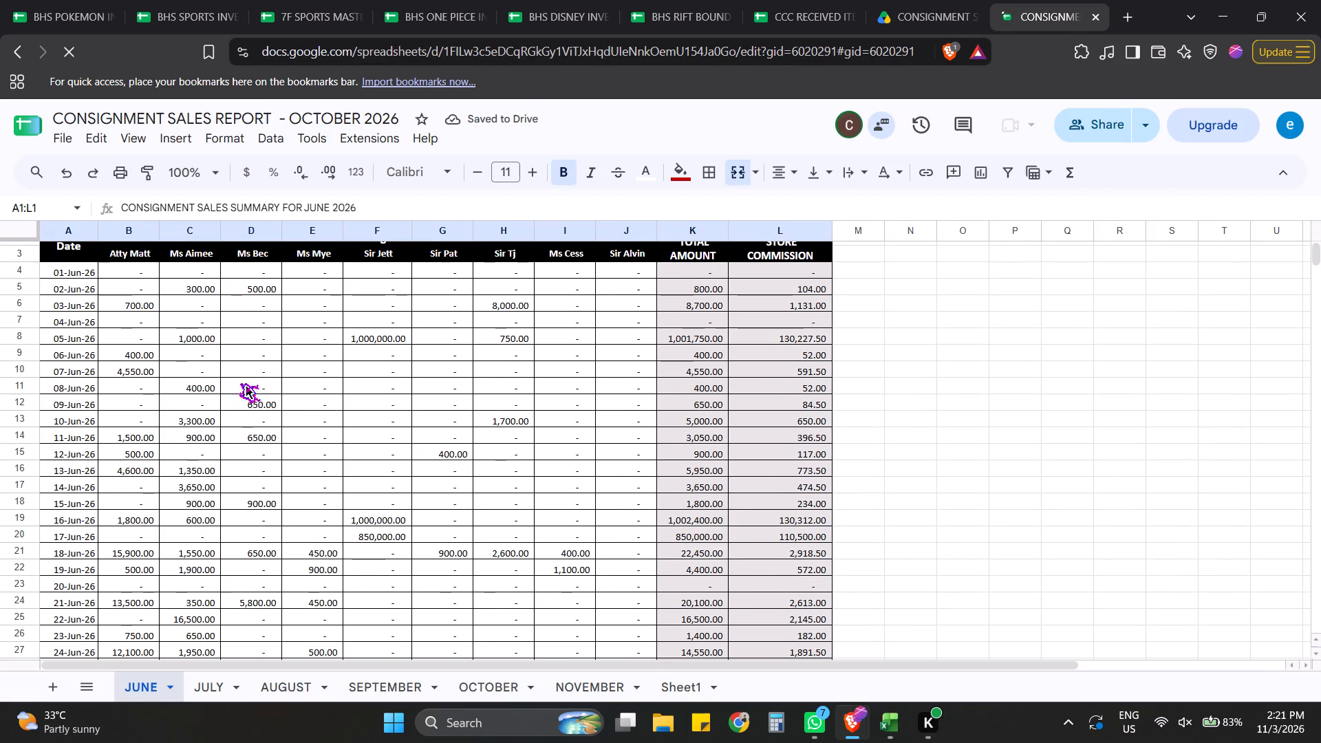
pyautogui.click(485, 685)
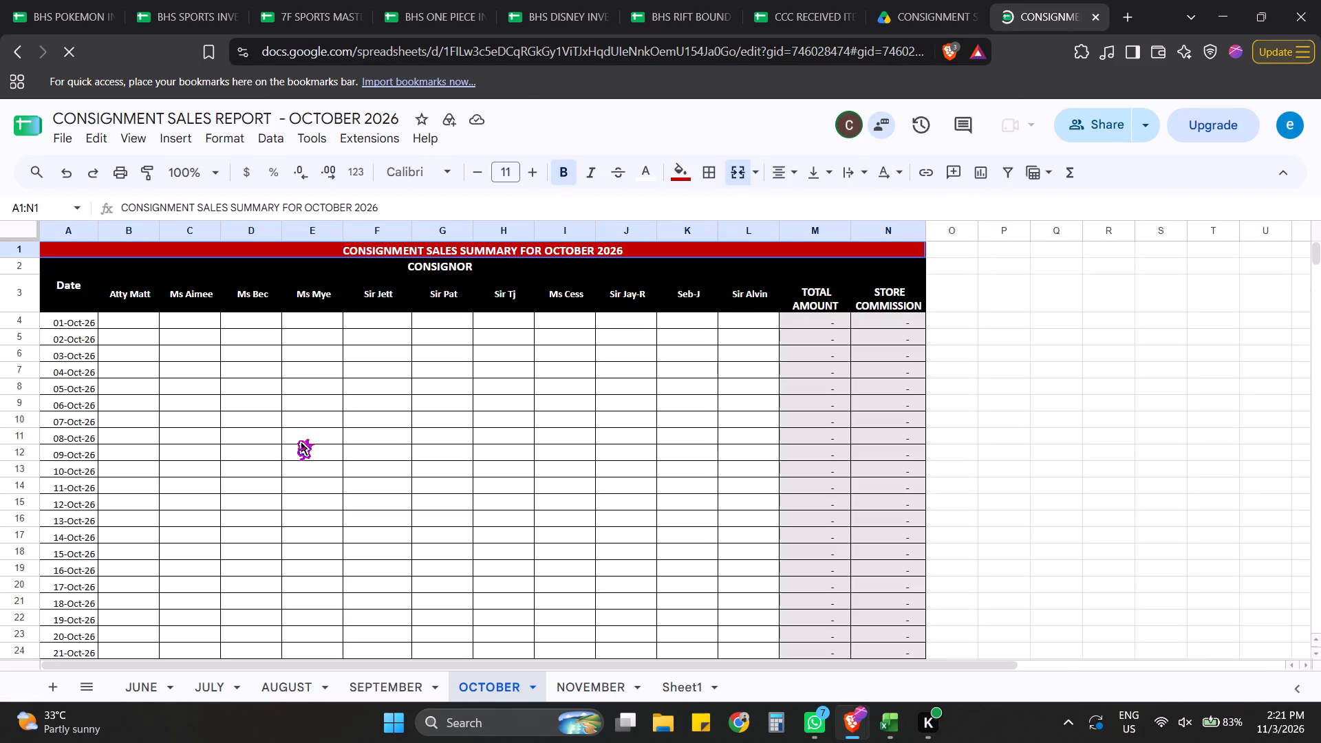
# Look through the October consignment sales summary's consignor columns and daily rows.
pyautogui.scroll(5, 240, 407)
pyautogui.scroll(-5, 242, 389)
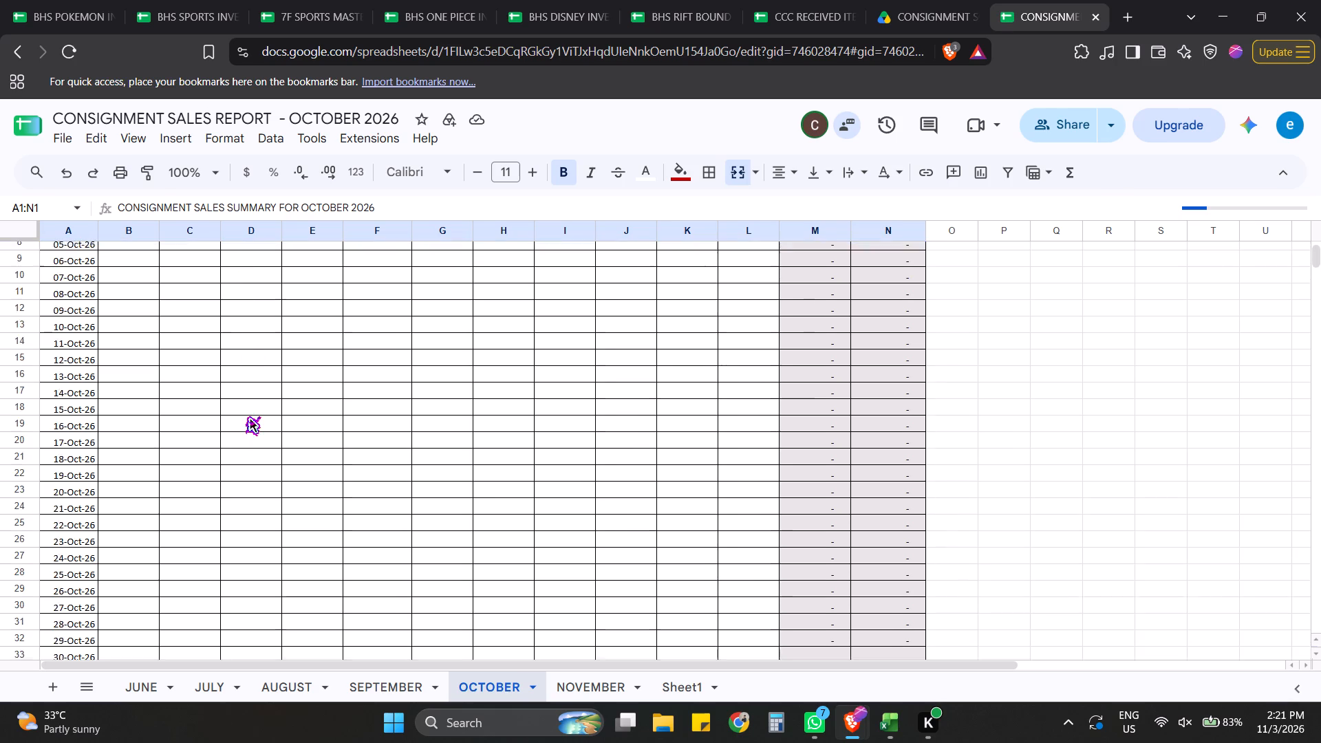
pyautogui.scroll(-3, 244, 416)
pyautogui.scroll(11, 244, 413)
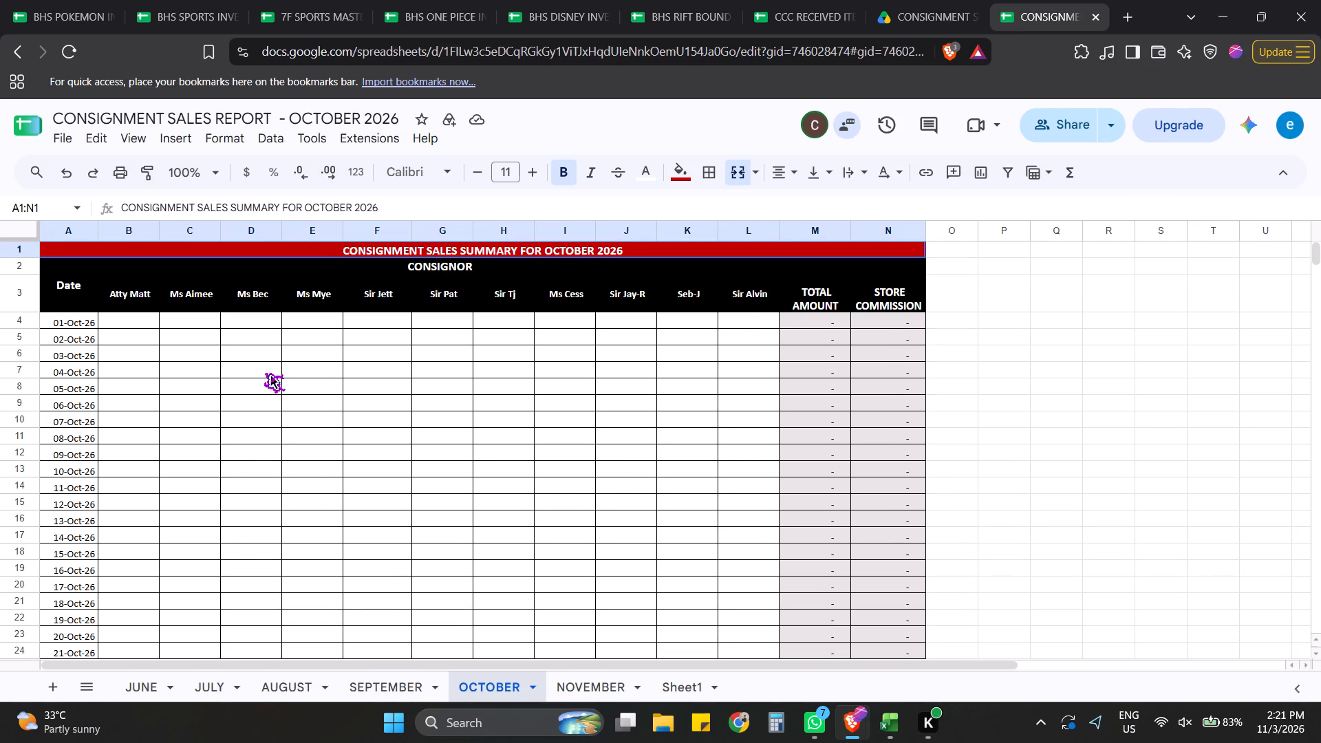
pyautogui.scroll(-2, 266, 369)
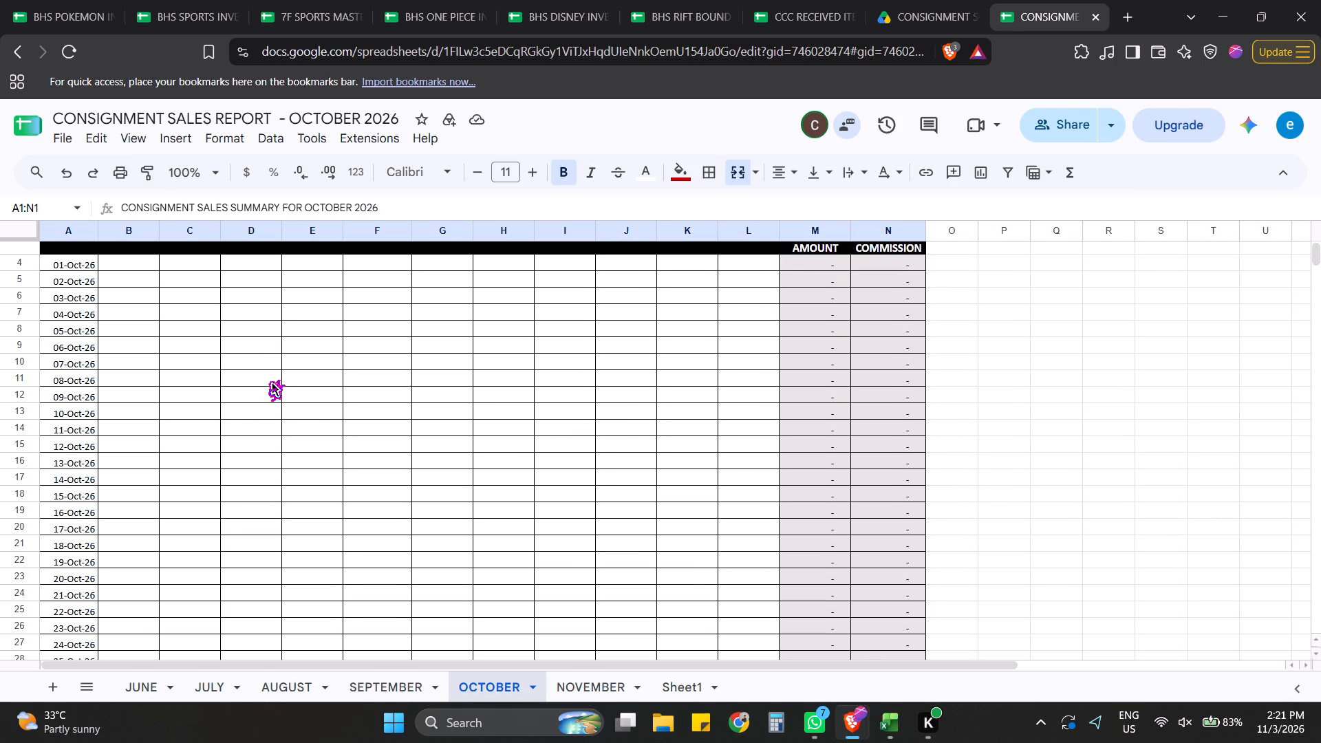
pyautogui.scroll(1, 266, 380)
# Open ATTY MATT SOLD ITEMS from the CONSIGNMENT SOLD ITEMS SUMMARY folder and show its Oct 1-15 sheet.
pyautogui.click(910, 0)
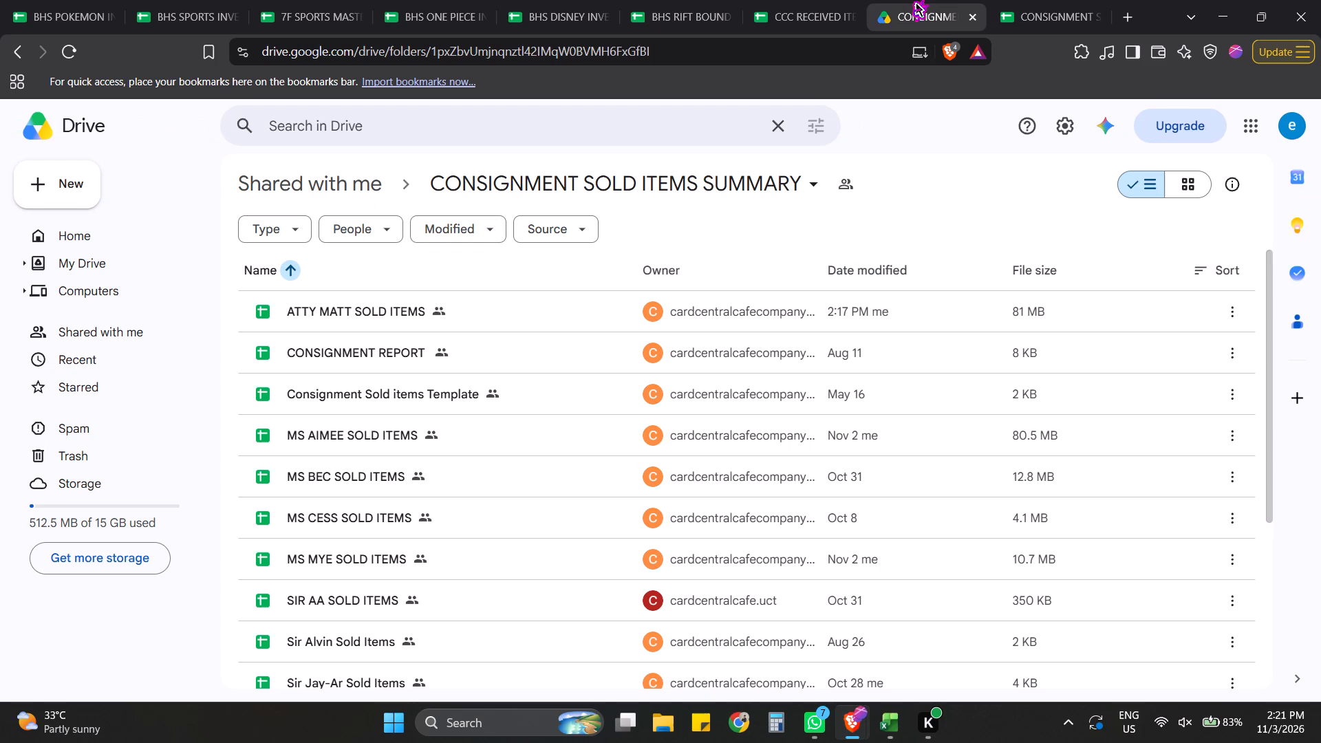
pyautogui.doubleClick(361, 312)
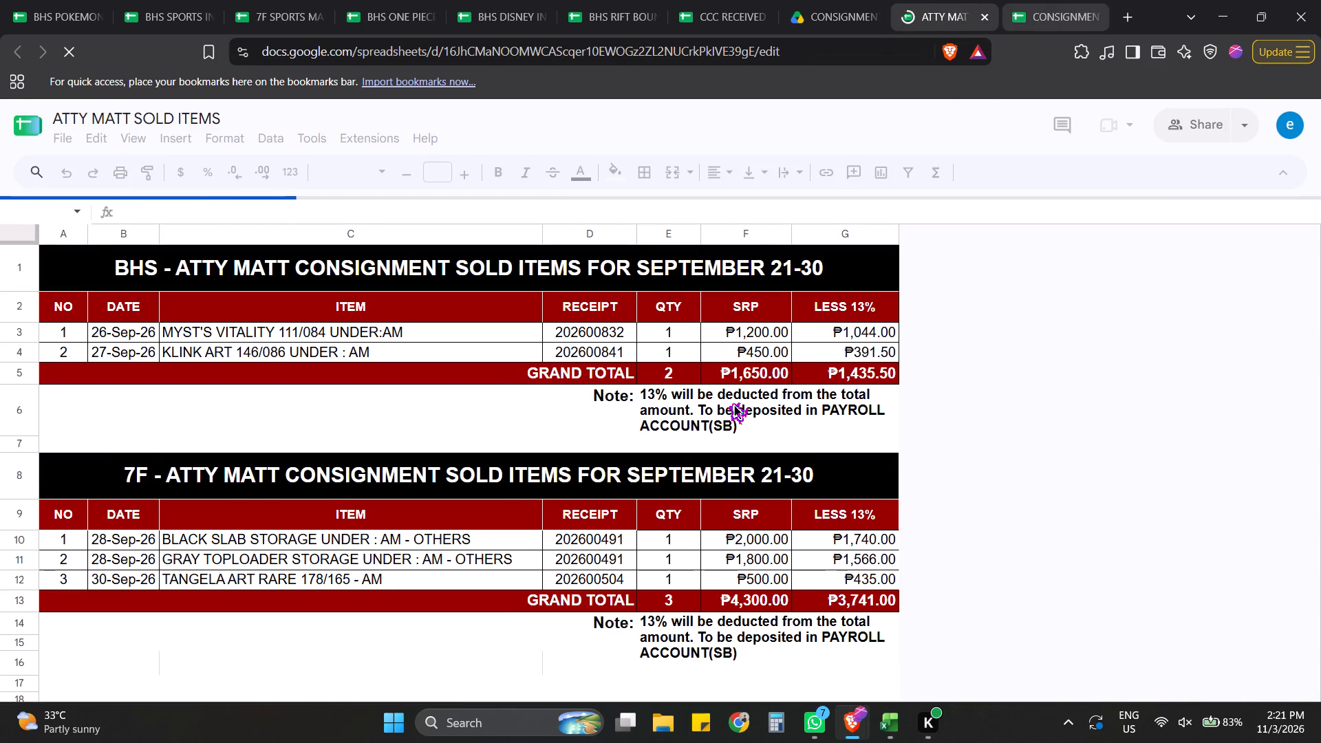
pyautogui.click(235, 693)
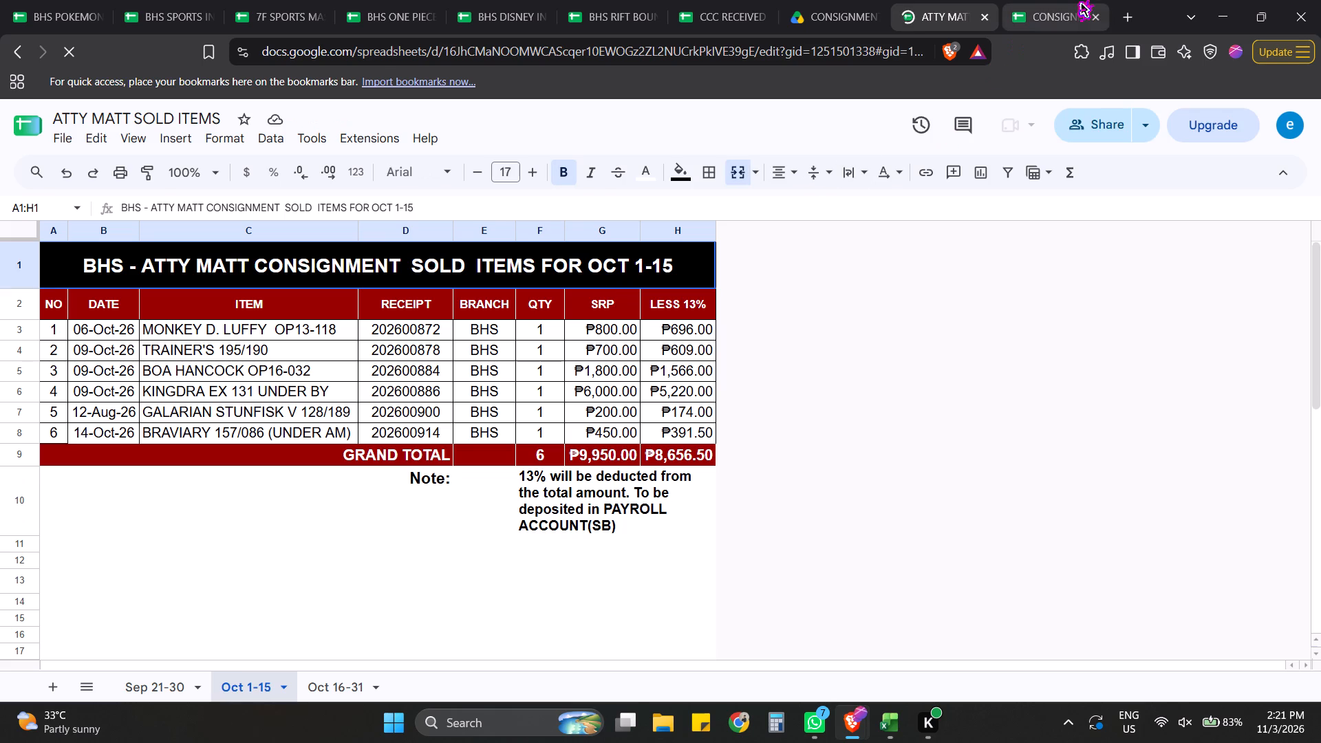
# Enter 800 for Atty Matt on 06-Oct-26 in the sales report's OCTOBER sheet.
pyautogui.click(1068, 0)
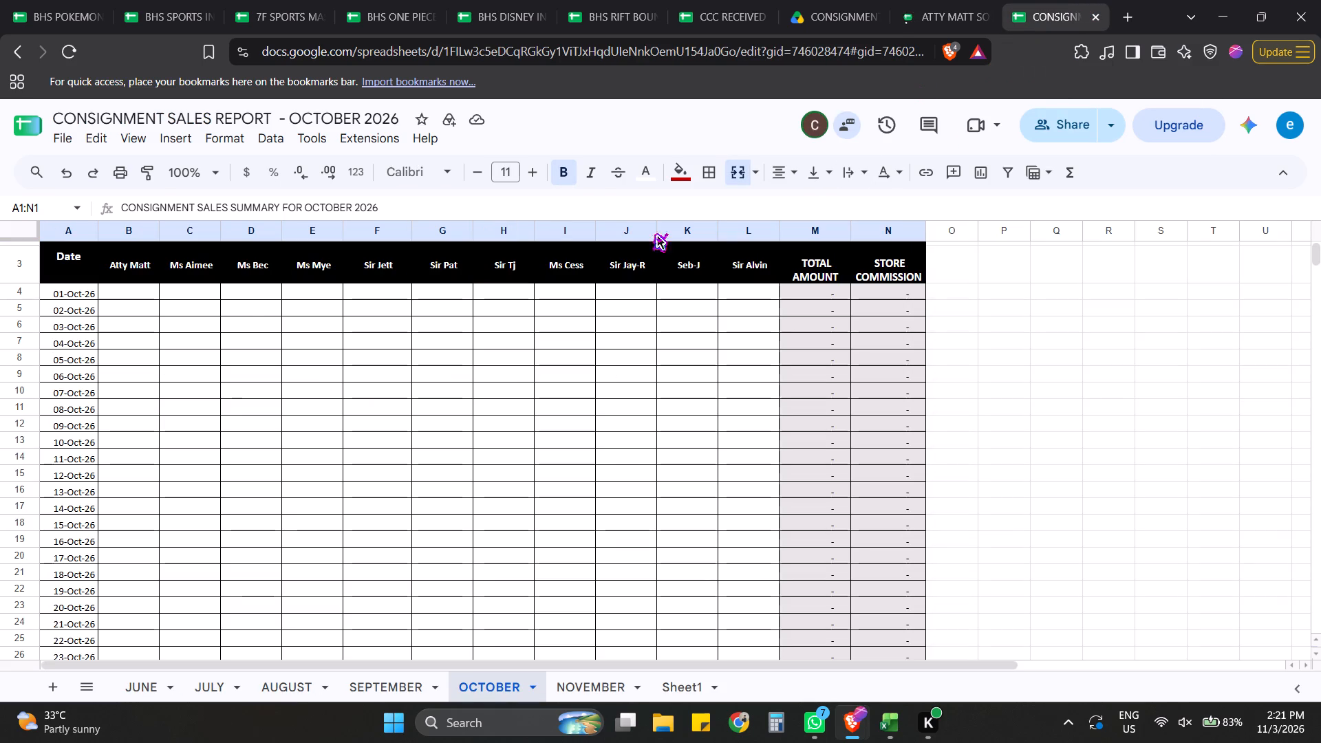
pyautogui.click(145, 290)
pyautogui.click(134, 378)
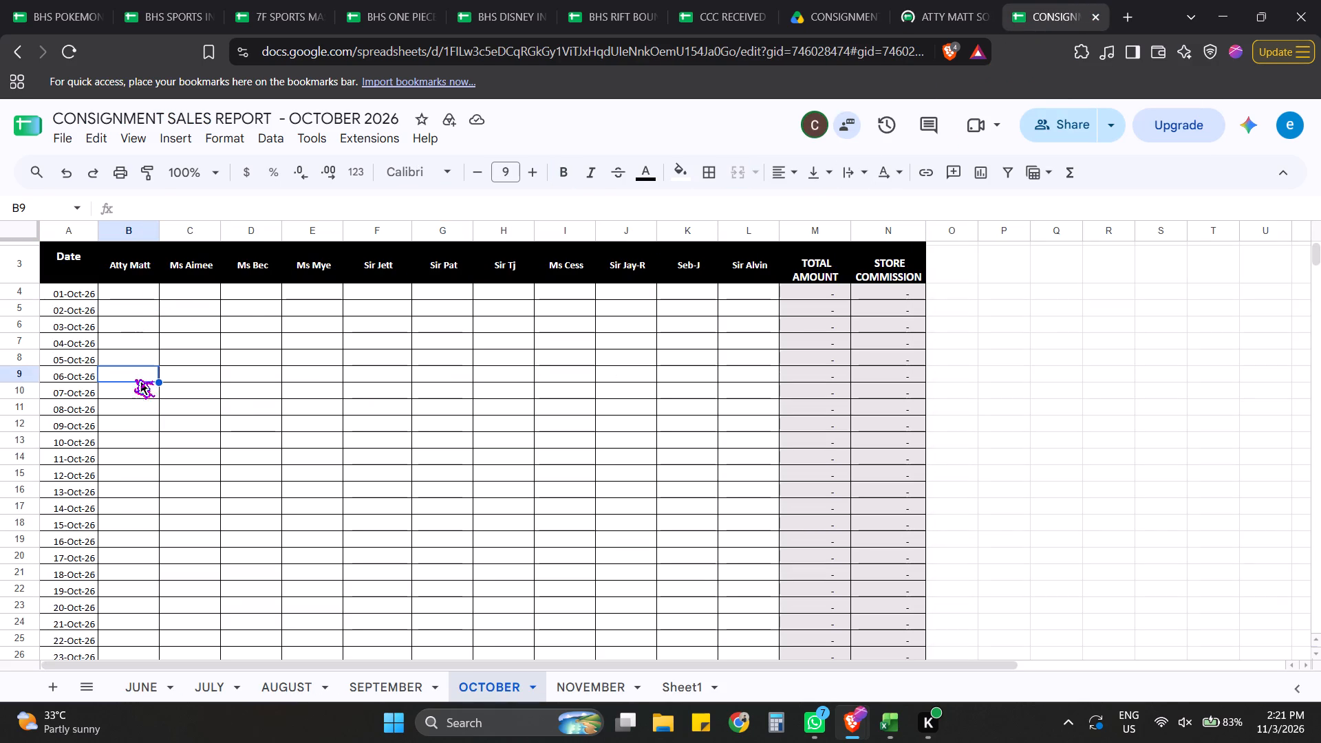
pyautogui.write('800')
pyautogui.press('Return')
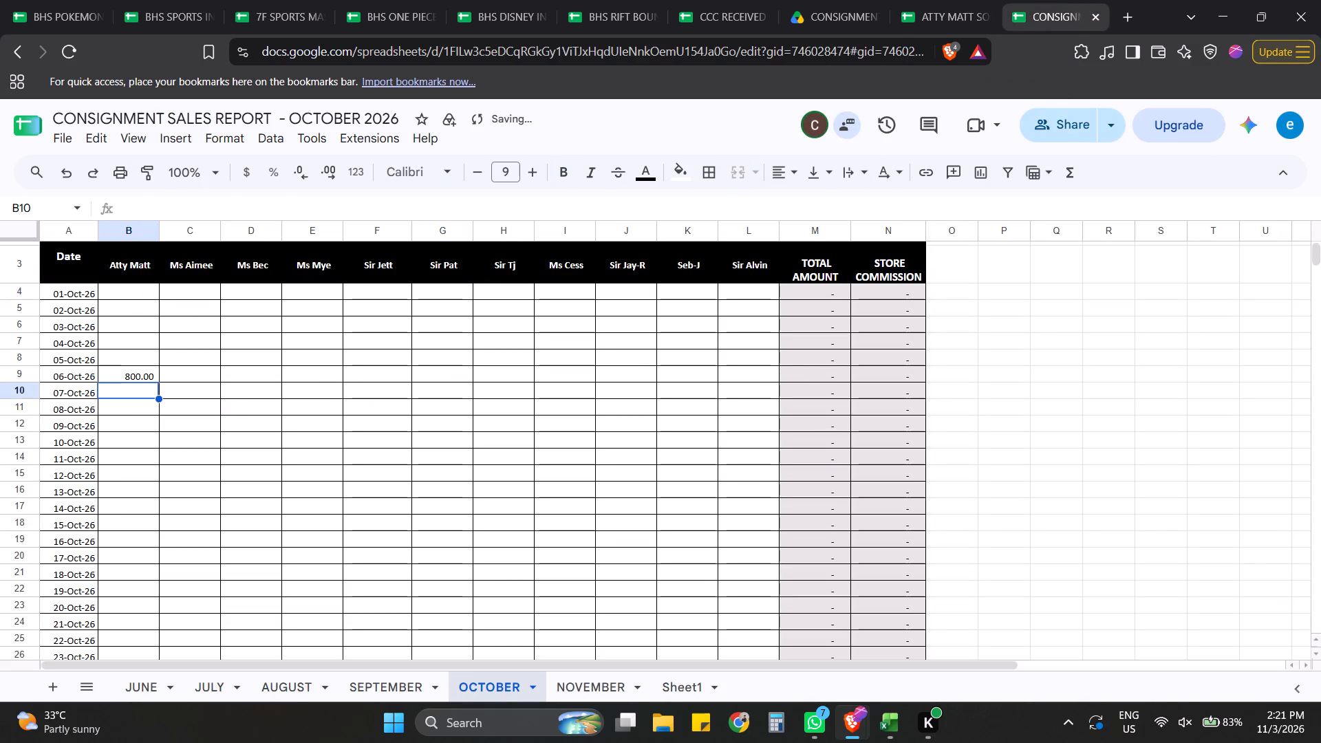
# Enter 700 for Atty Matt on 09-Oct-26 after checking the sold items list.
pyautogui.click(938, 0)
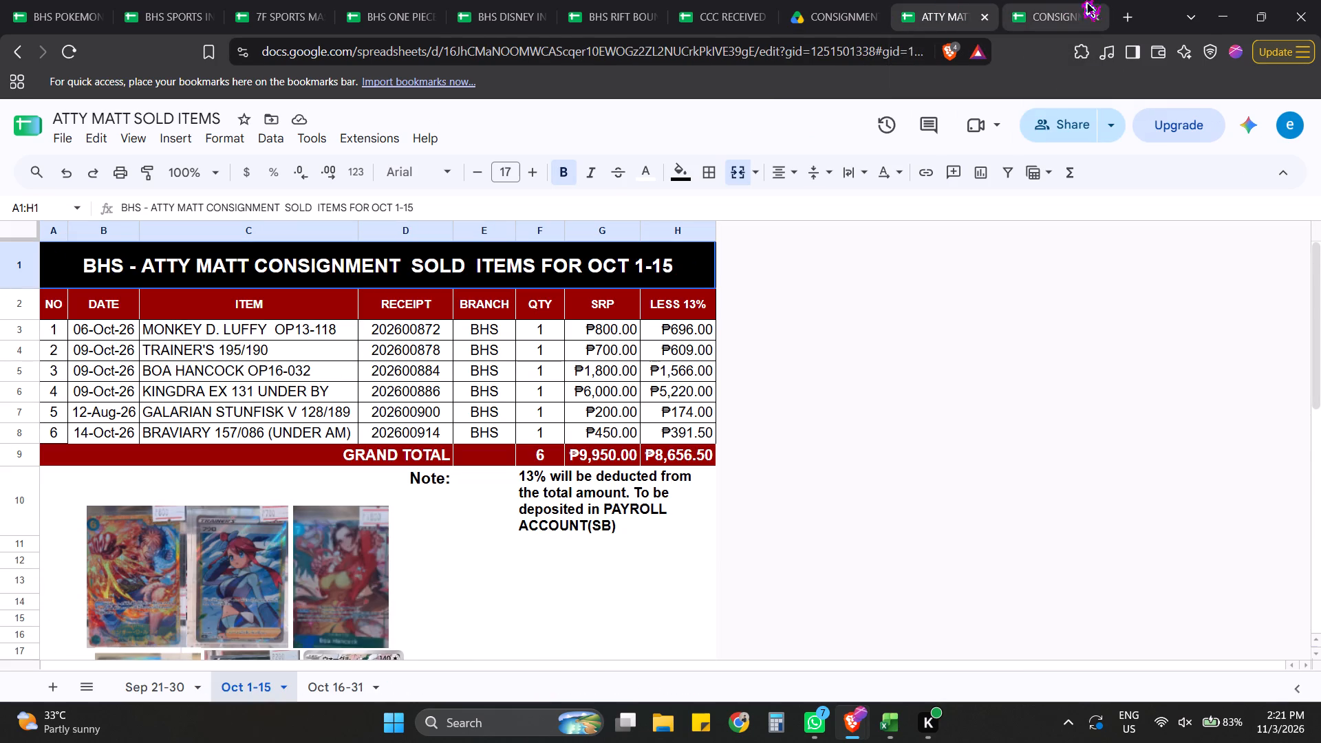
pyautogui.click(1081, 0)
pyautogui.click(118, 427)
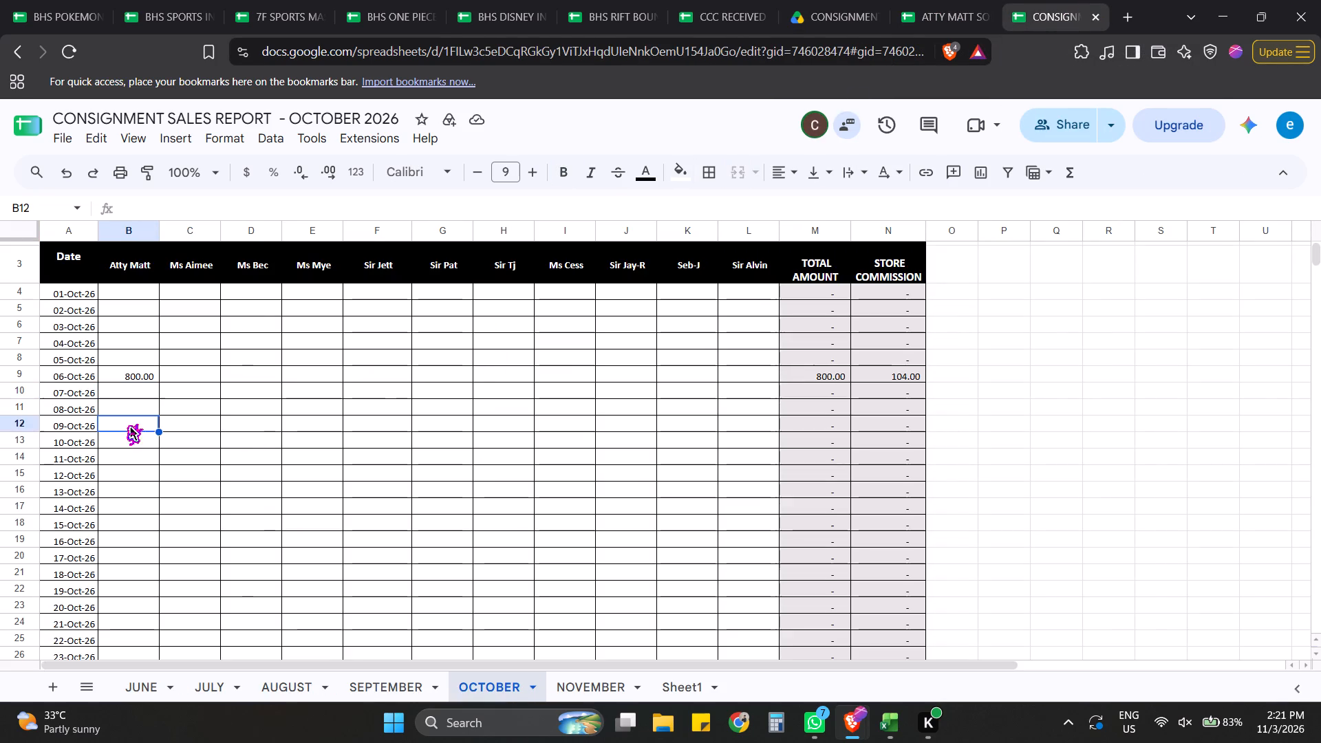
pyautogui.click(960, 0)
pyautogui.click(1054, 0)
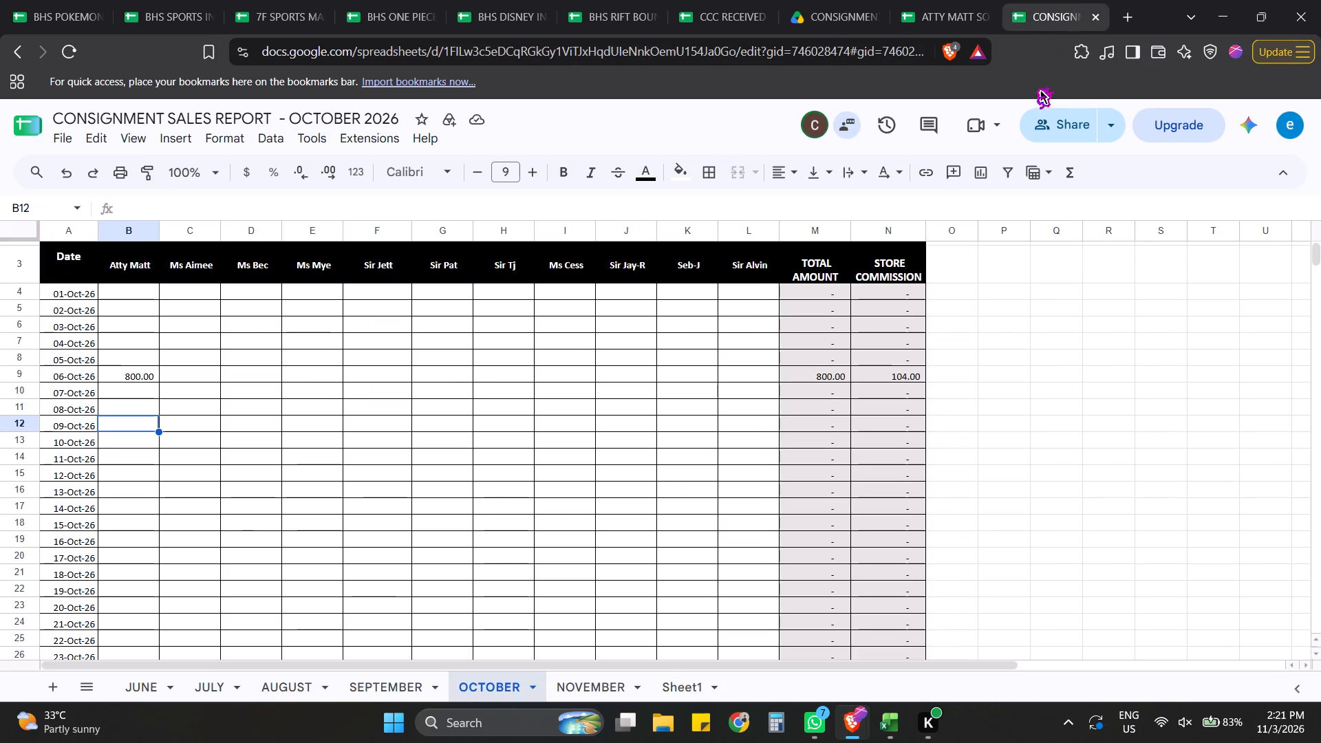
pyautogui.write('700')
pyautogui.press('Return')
# Sum the SRP of the three 09-Oct-26 sold items and set Atty Matt's 09-Oct-26 amount to 8500 in the OCTOBER sheet.
pyautogui.click(950, 2)
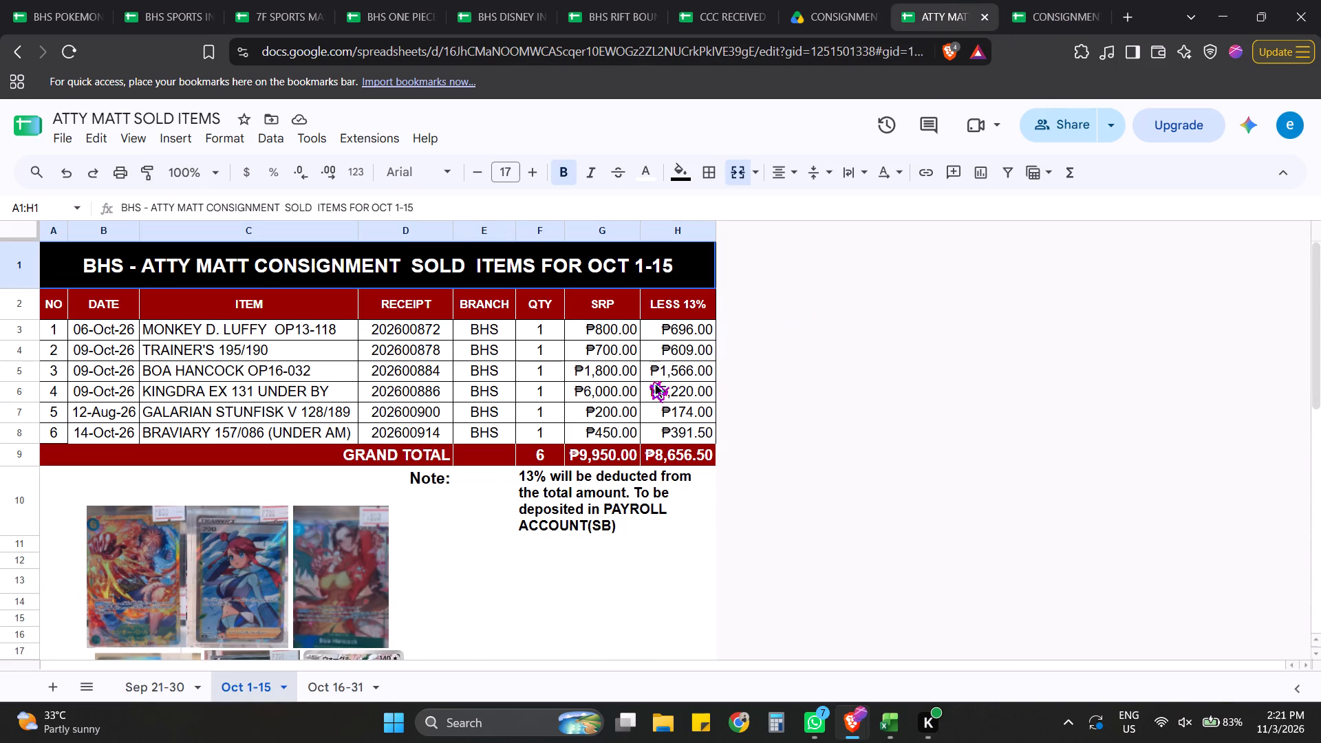
pyautogui.moveTo(605, 354); pyautogui.dragTo(597, 390)
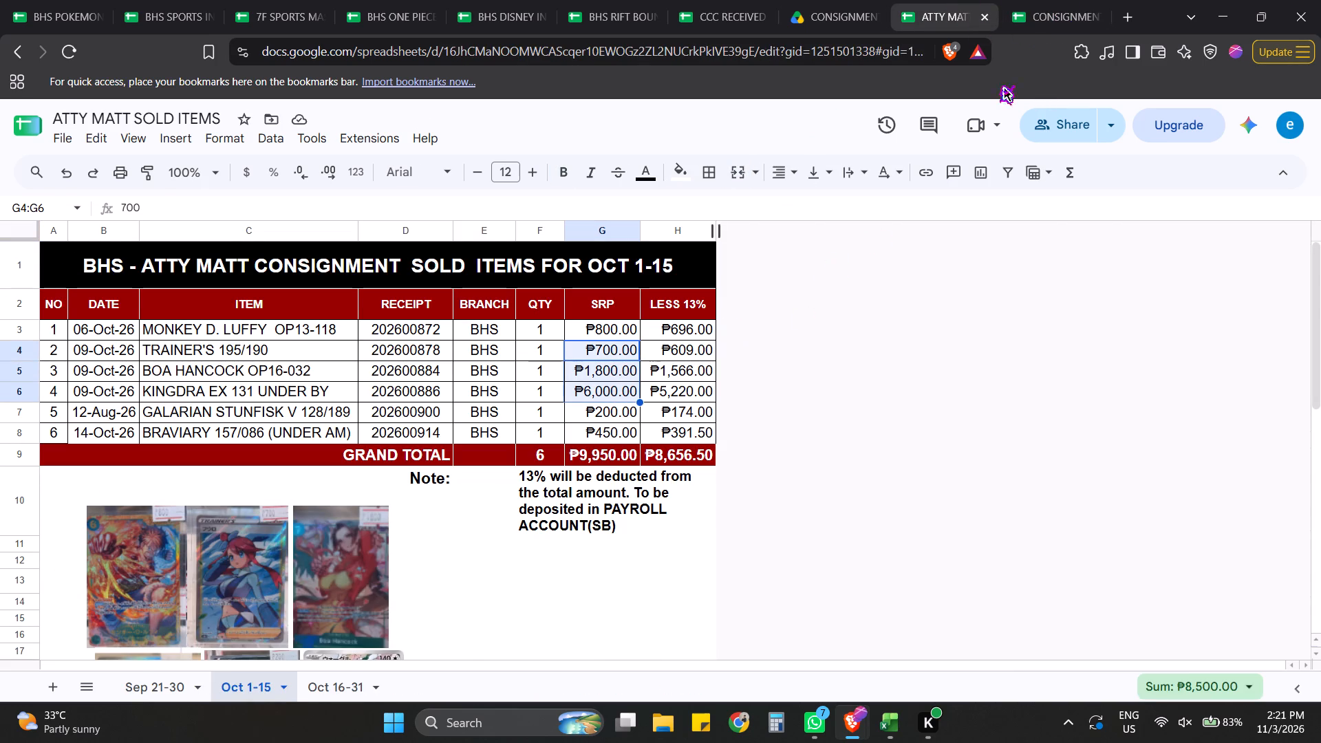
pyautogui.click(1074, 0)
pyautogui.click(143, 422)
pyautogui.write('8500')
pyautogui.press('Return')
# Correct the date of the GALARIAN STUNFISK V 128/189 item in Atty Matt's Oct 1-15 sheet to 12-Oct-26.
pyautogui.click(962, 0)
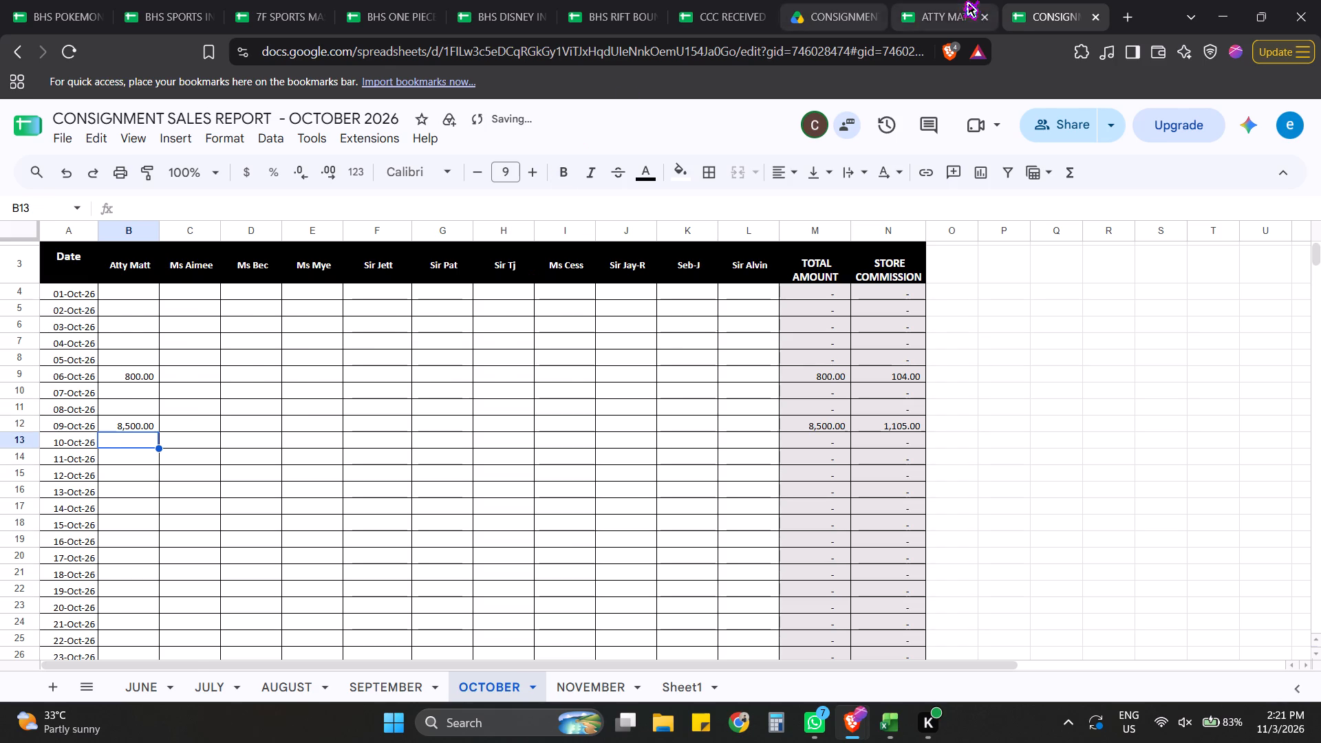
pyautogui.click(94, 406)
pyautogui.click(615, 415)
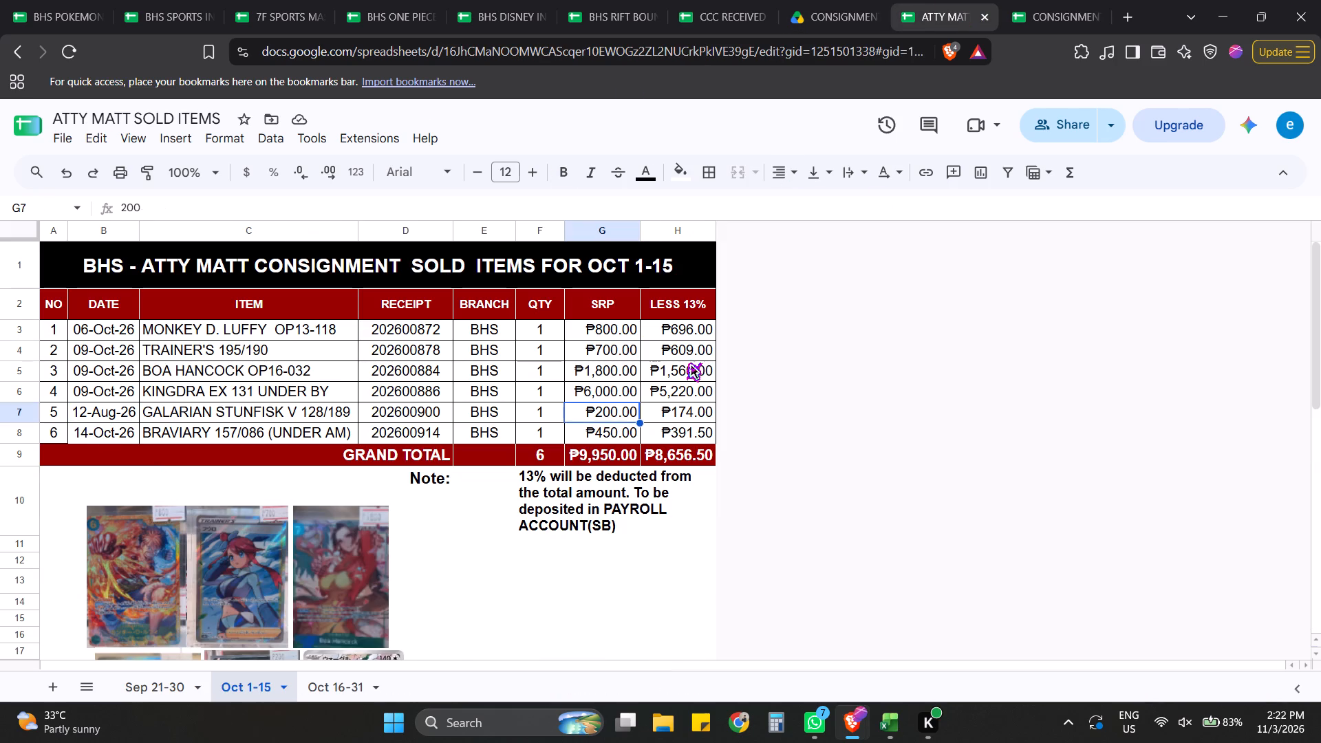
pyautogui.click(1046, 0)
pyautogui.click(916, 0)
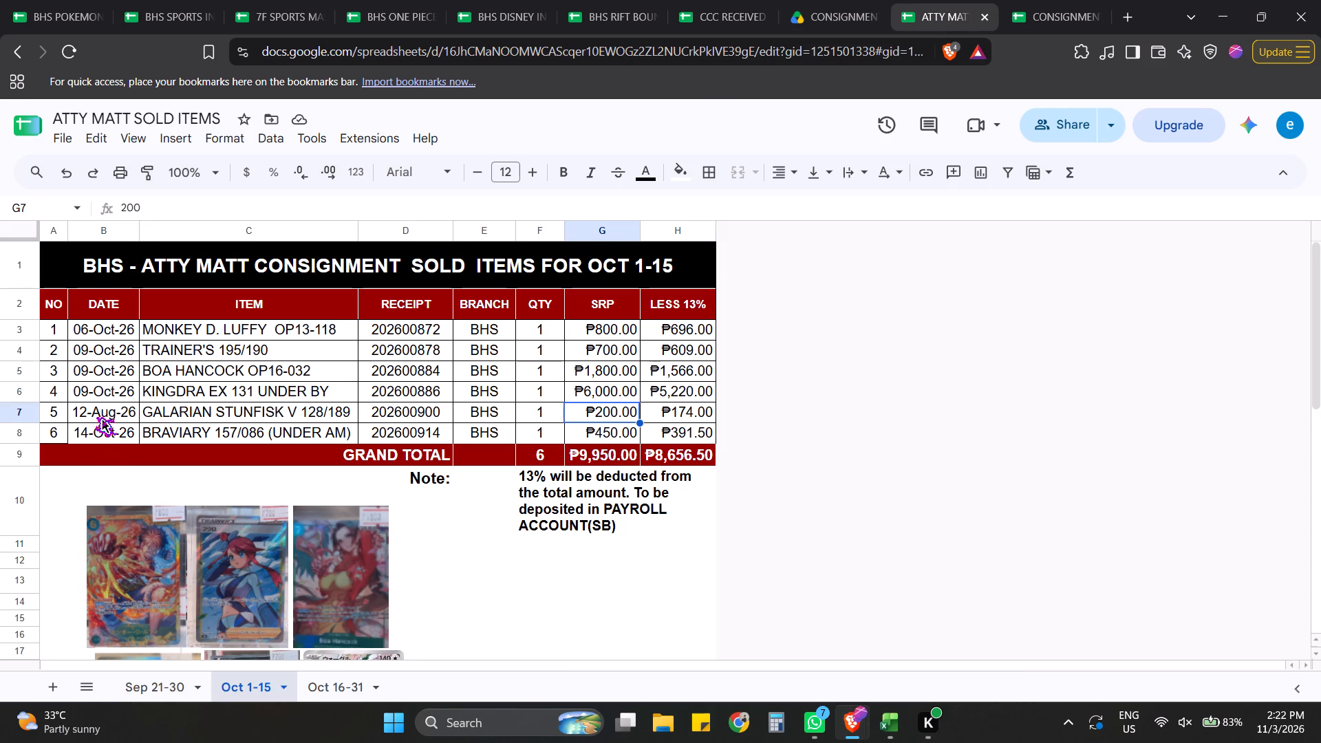
pyautogui.click(96, 416)
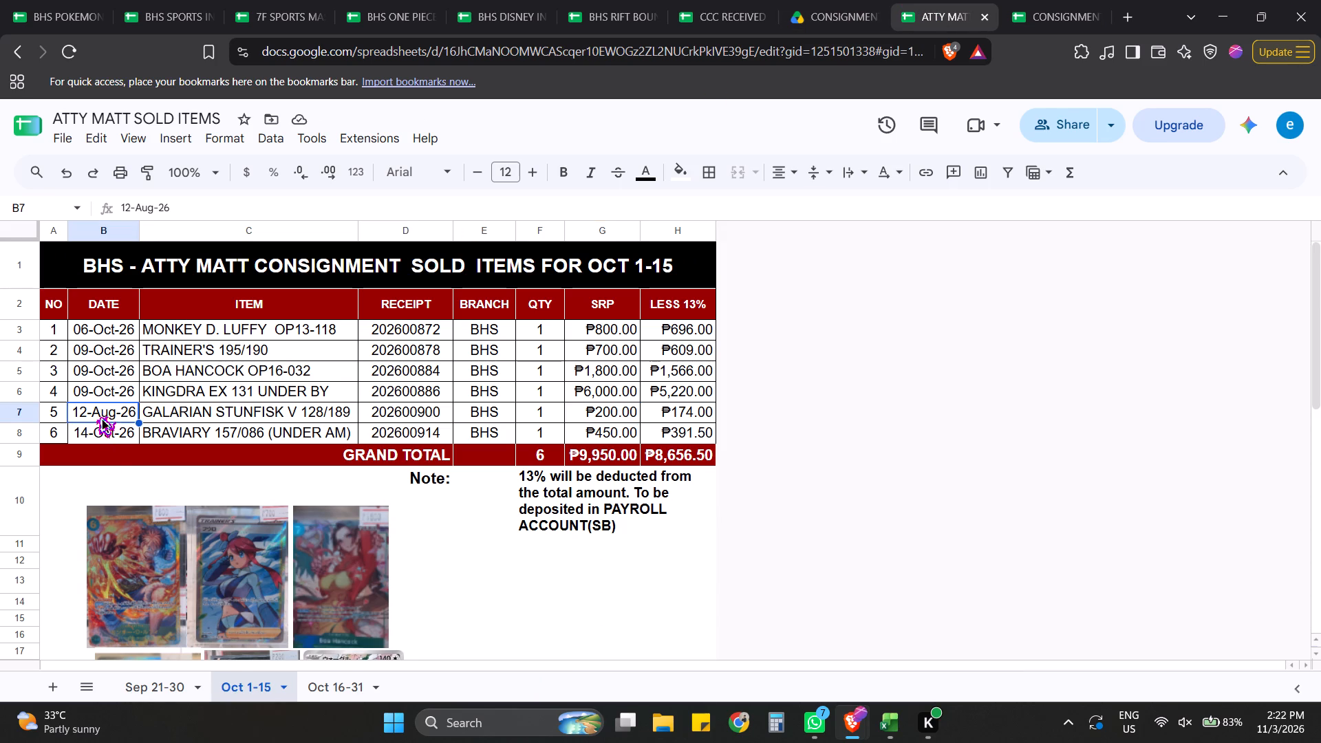
pyautogui.scroll(-4, 301, 553)
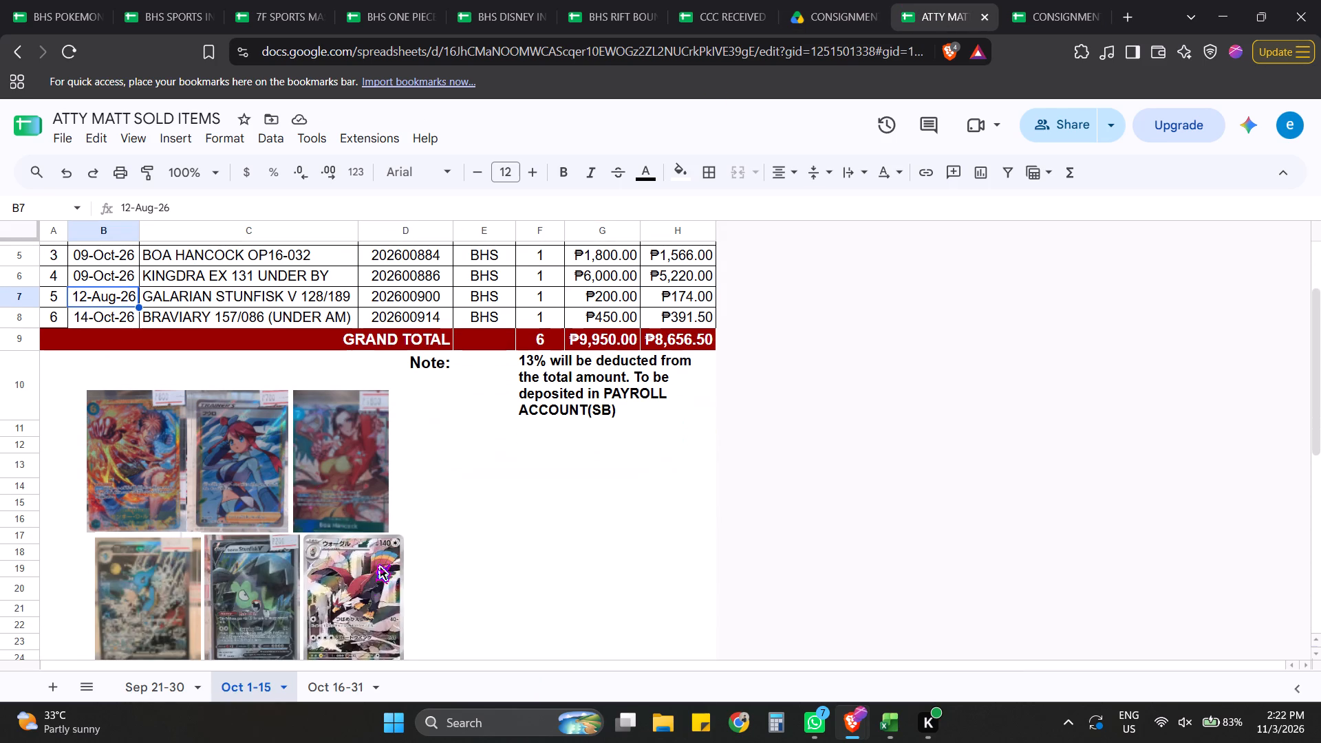
pyautogui.scroll(3, 372, 545)
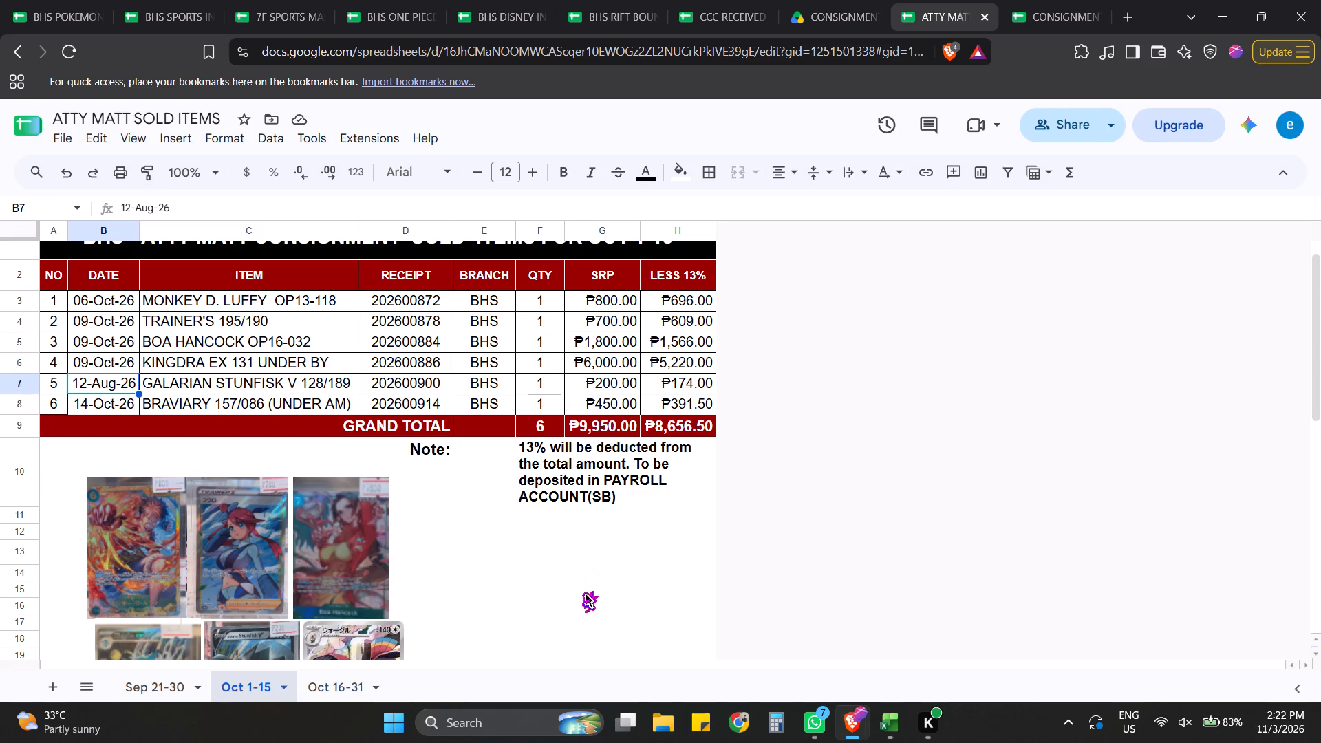
pyautogui.scroll(-3, 571, 594)
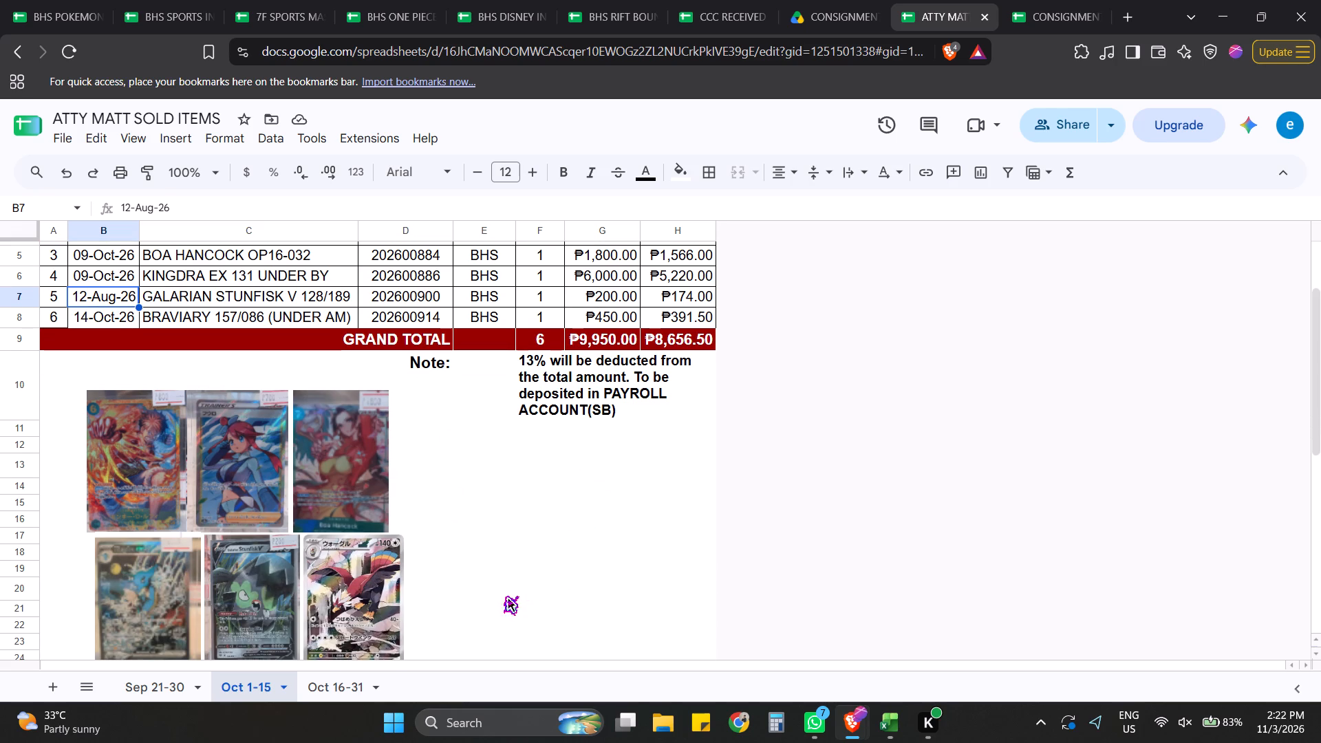
pyautogui.doubleClick(109, 298)
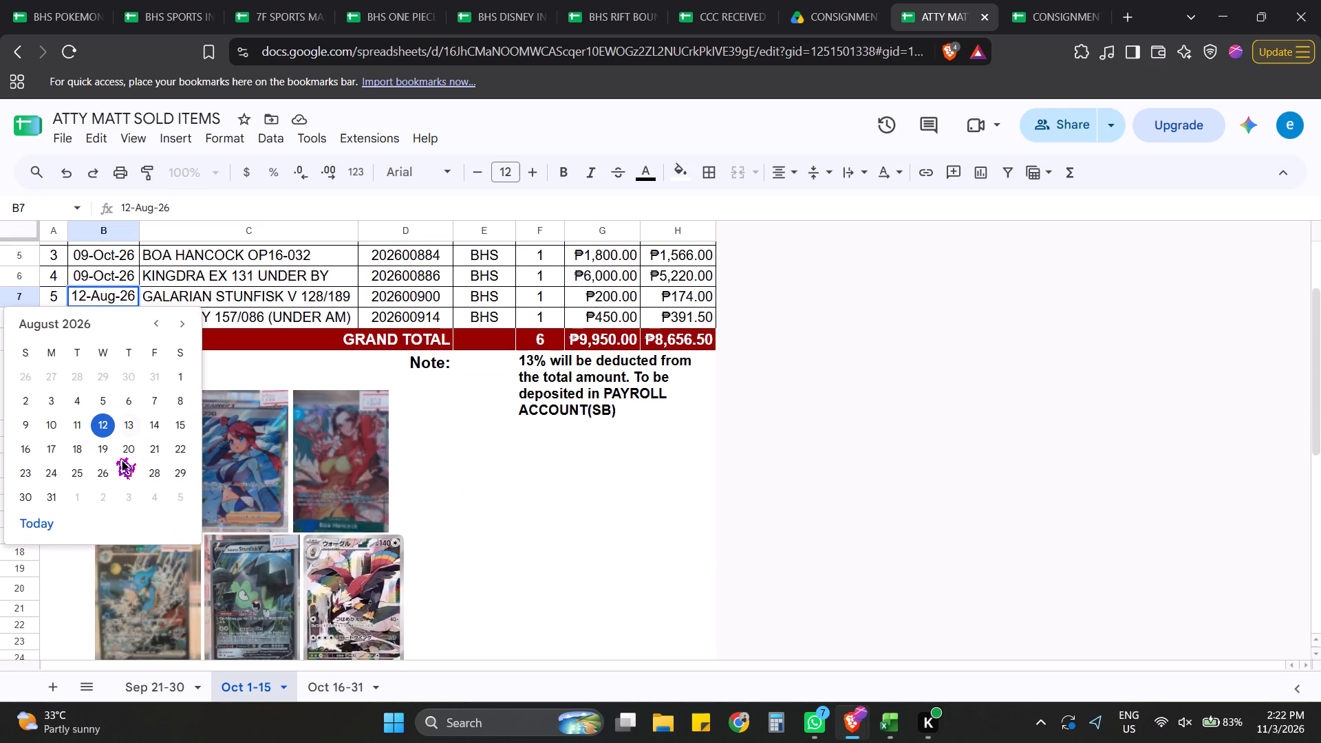
pyautogui.click(174, 329)
pyautogui.click(180, 328)
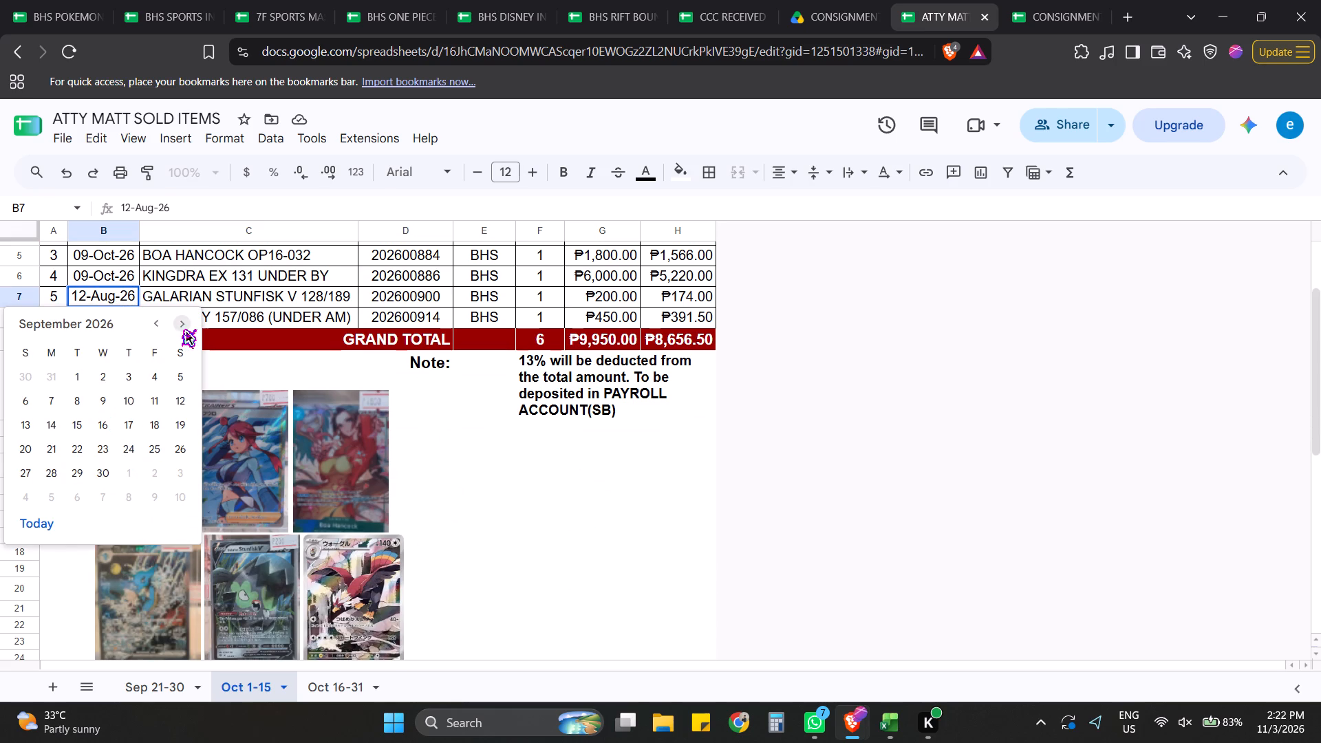
pyautogui.click(178, 325)
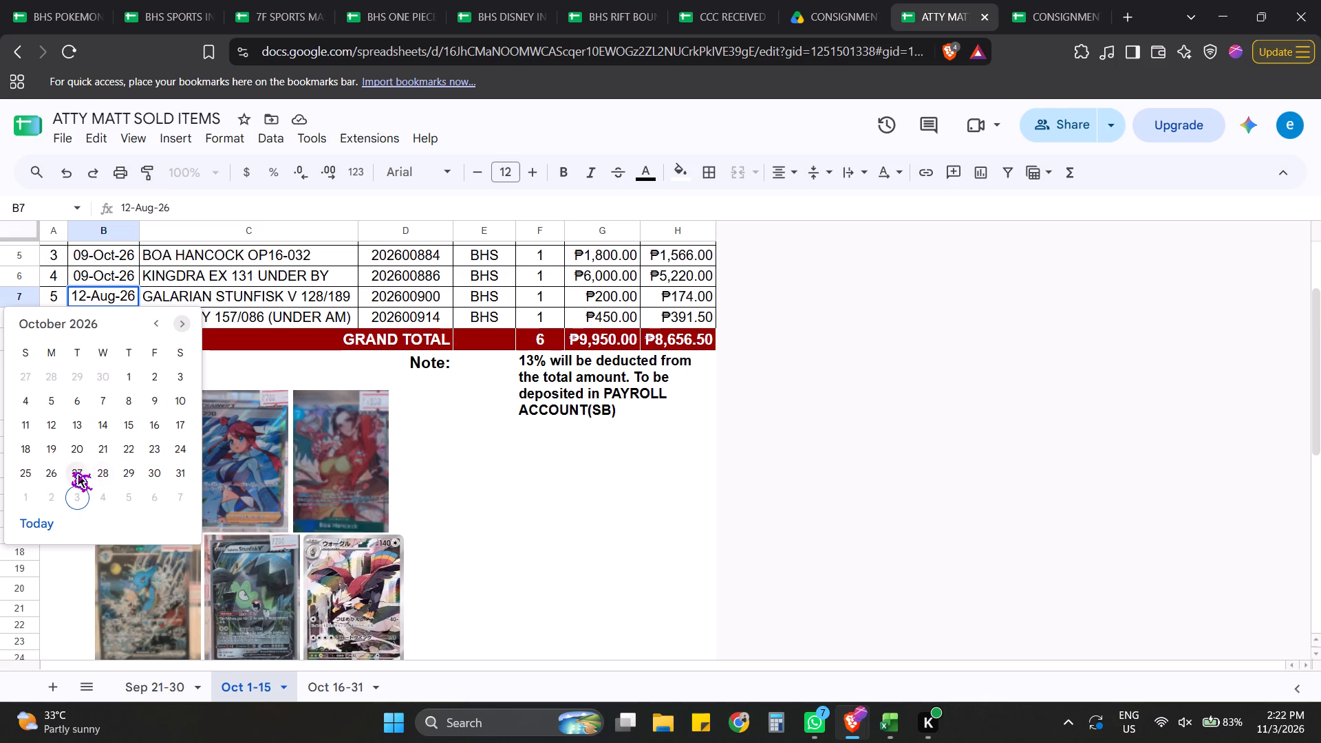
pyautogui.click(53, 422)
pyautogui.click(665, 461)
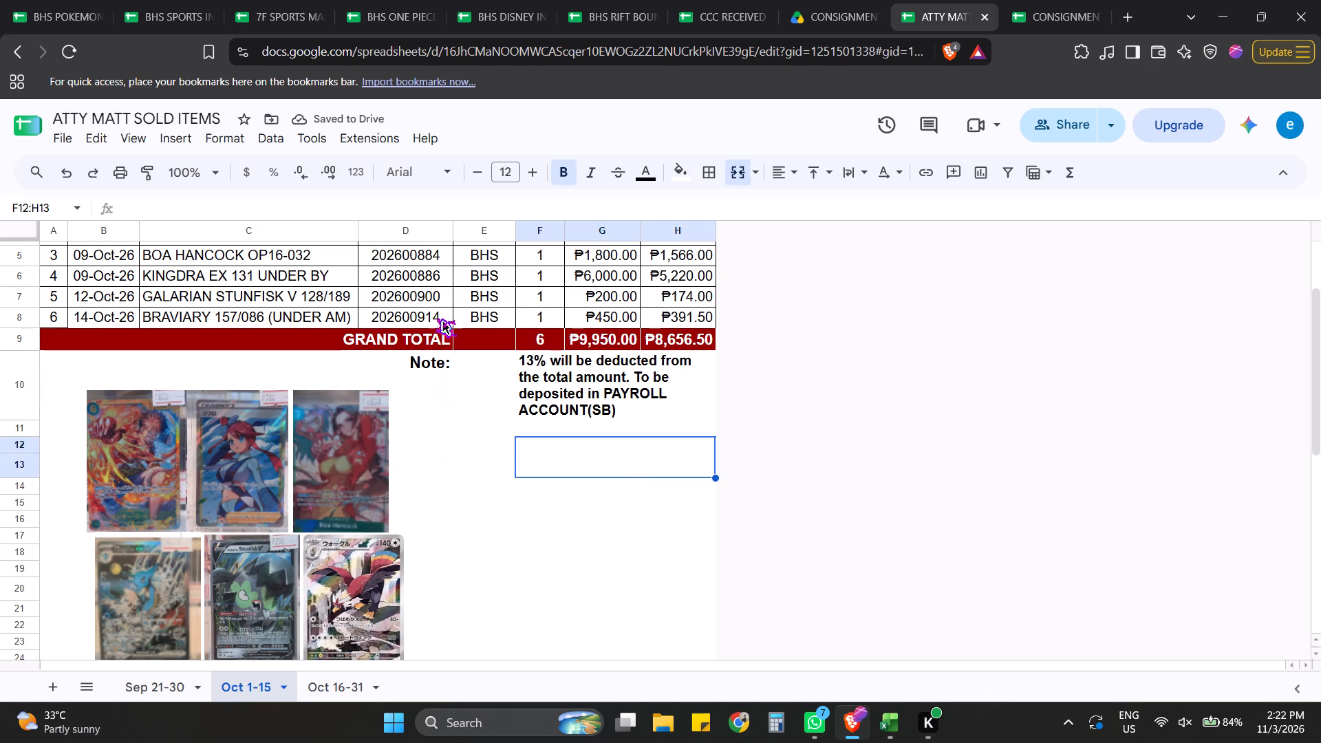
# Enter 200 for Atty Matt on 12-Oct-26 in the sales report's OCTOBER sheet.
pyautogui.scroll(1, 568, 543)
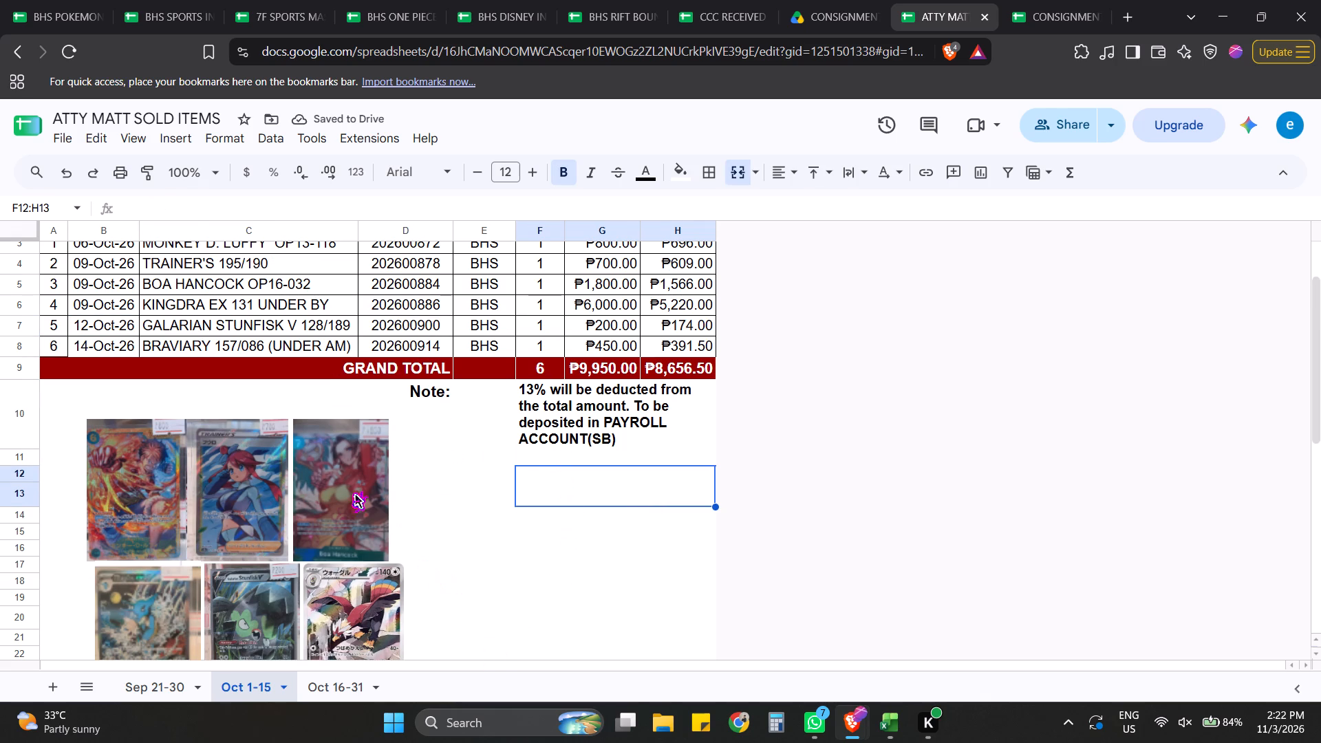
pyautogui.click(100, 324)
pyautogui.click(1054, 0)
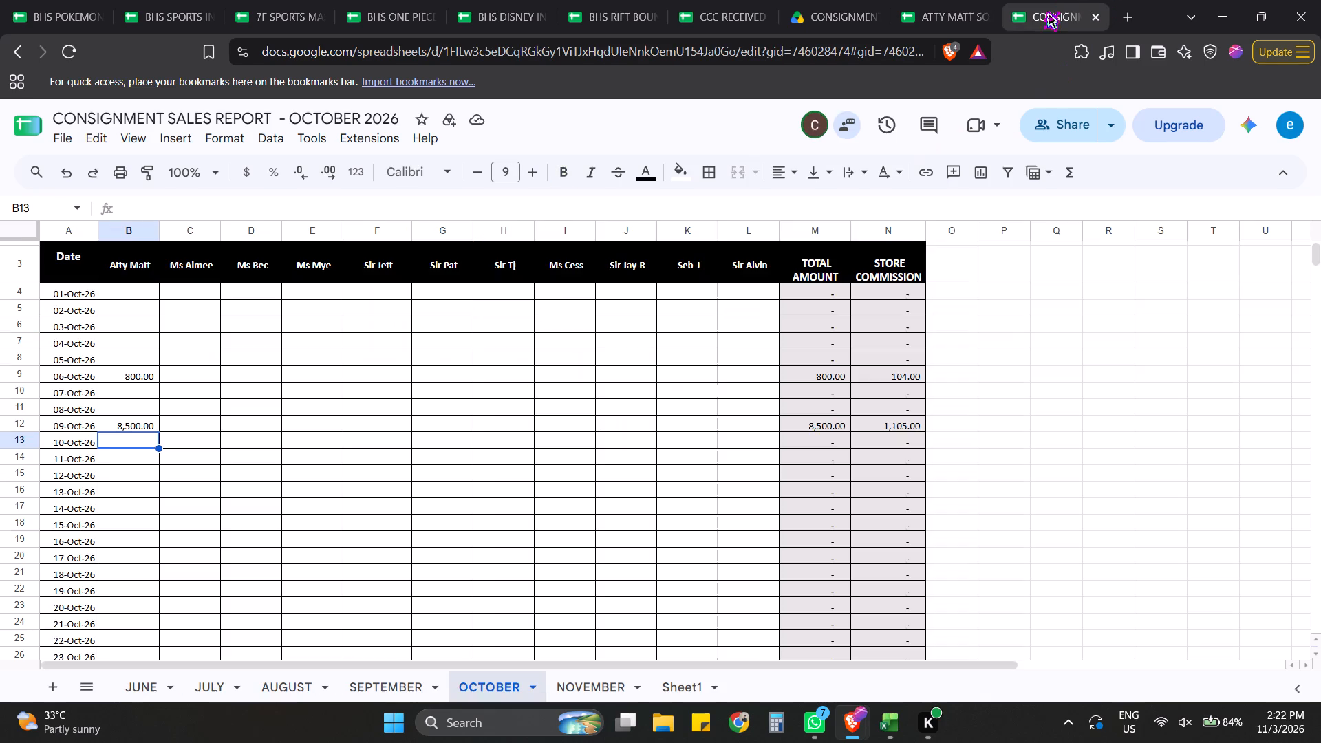
pyautogui.click(110, 479)
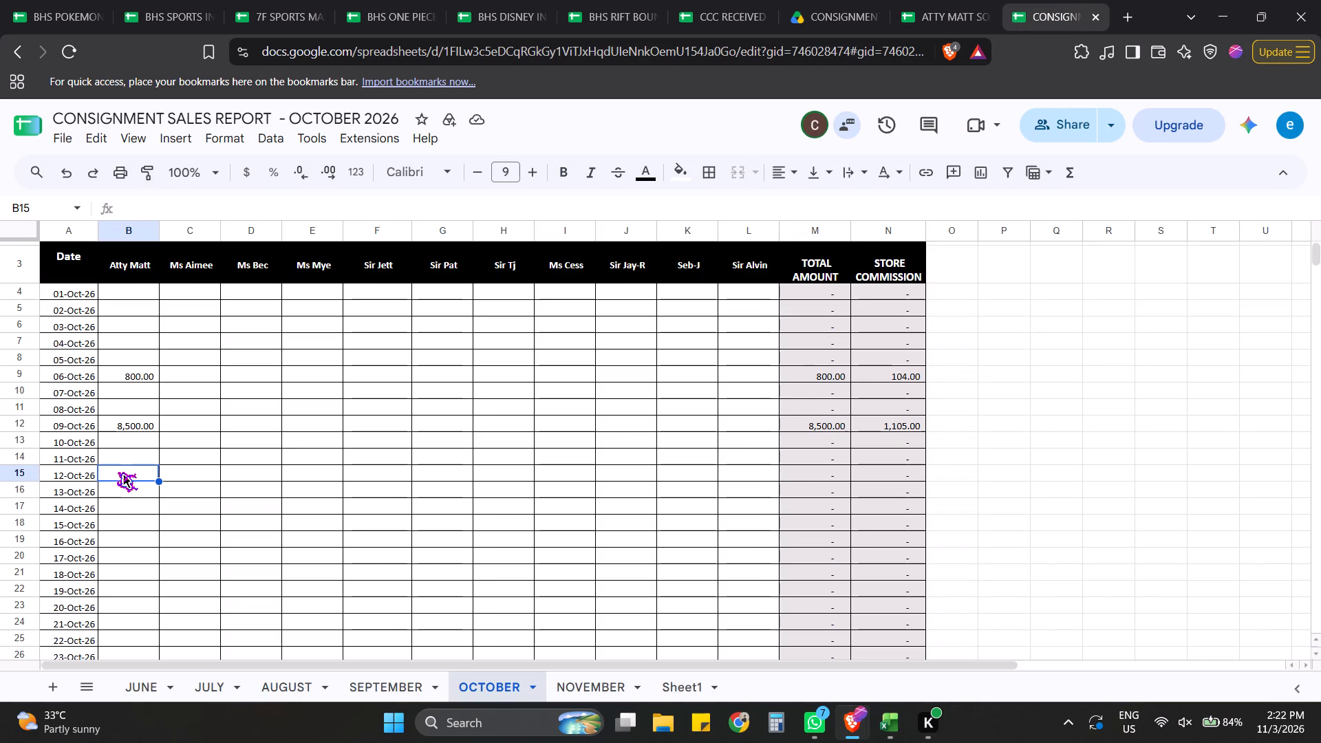
pyautogui.write('200')
pyautogui.press('Return')
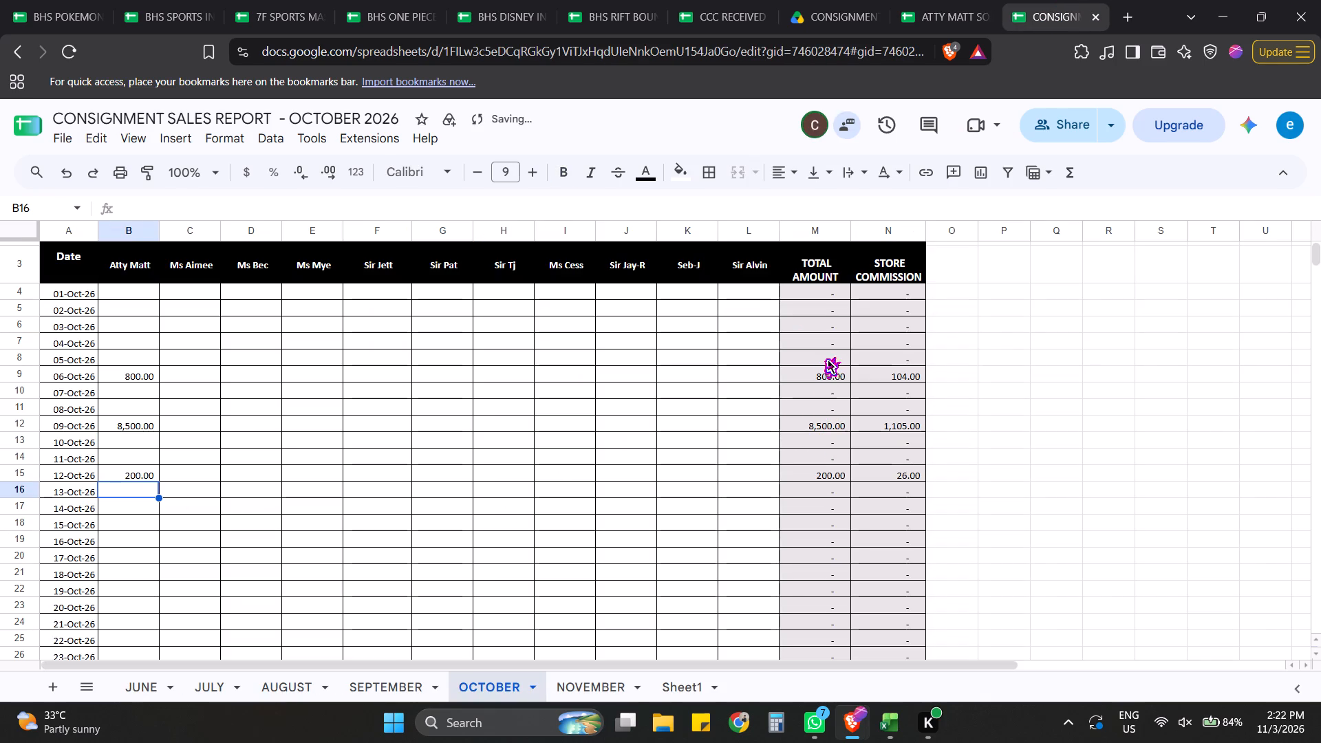
# Enter 450 for Atty Matt on 14-Oct-26 in the OCTOBER sheet, based on the sold items list.
pyautogui.click(907, 0)
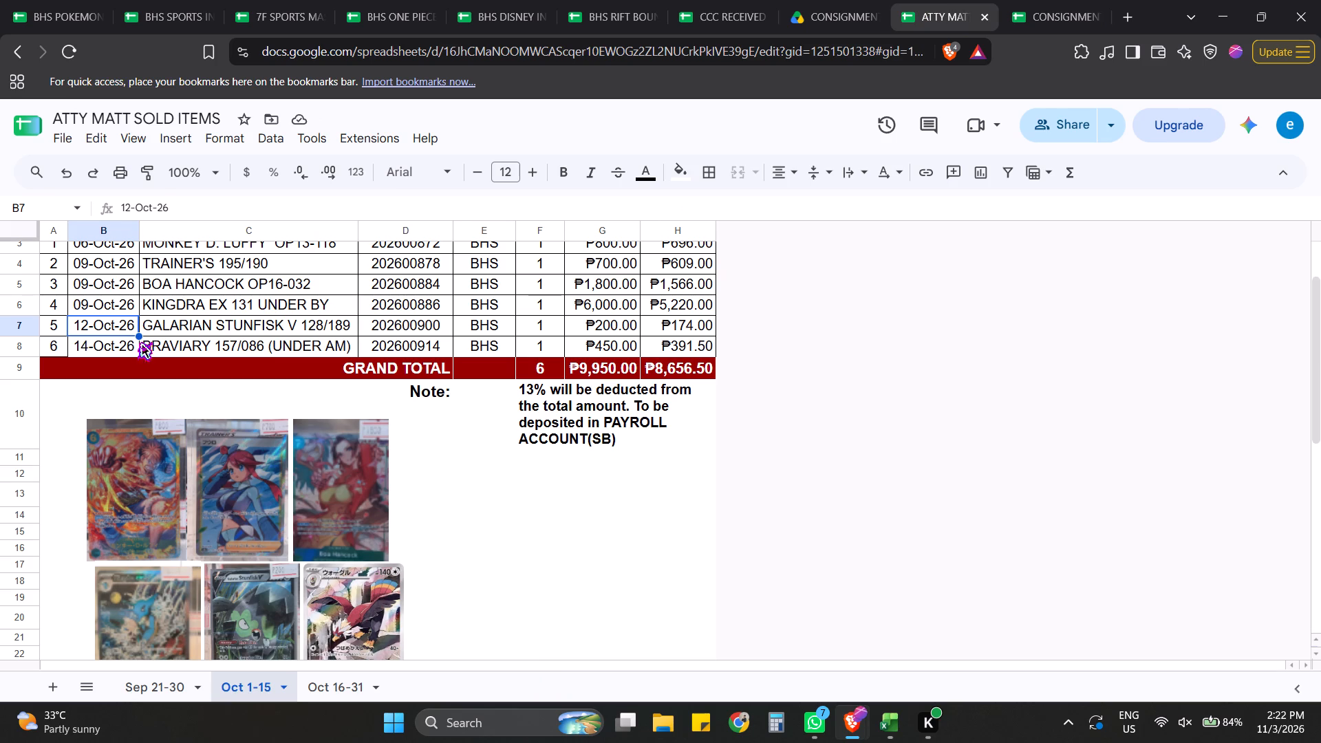
pyautogui.click(107, 351)
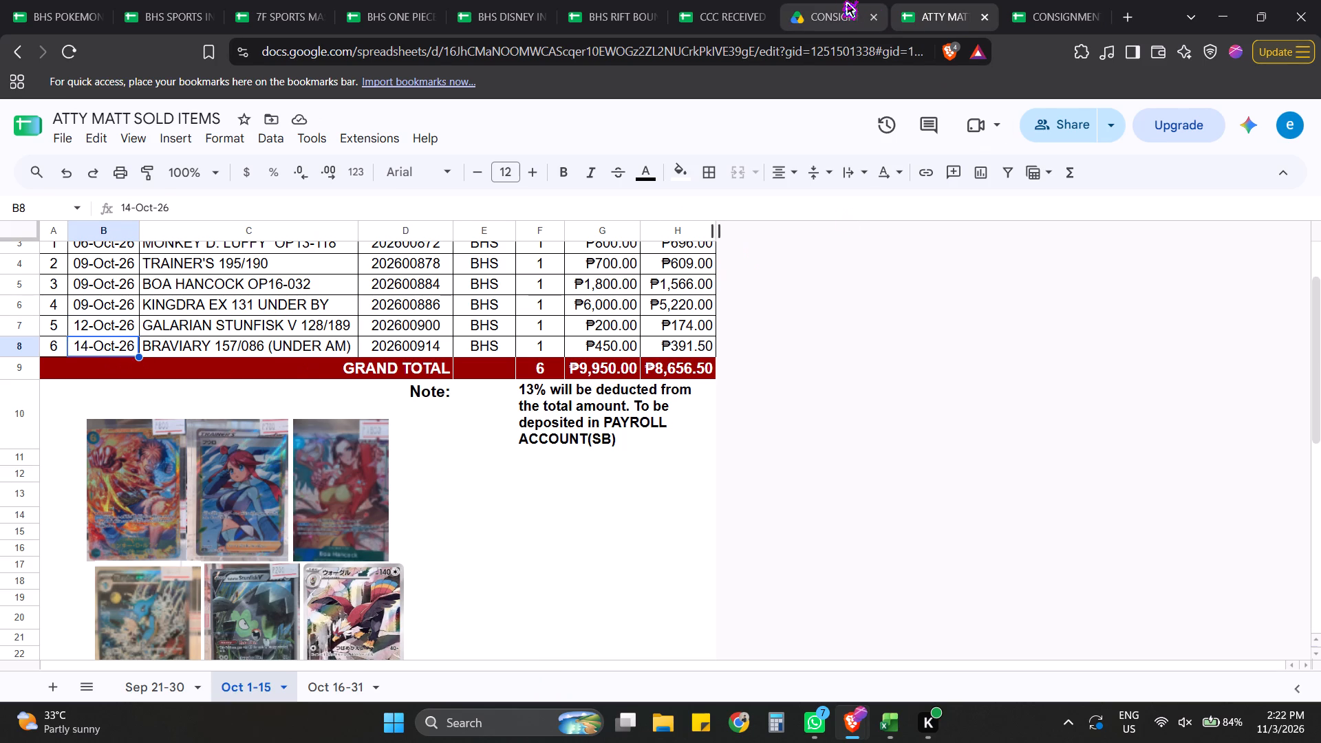
pyautogui.click(953, 0)
pyautogui.click(1044, 0)
pyautogui.click(128, 508)
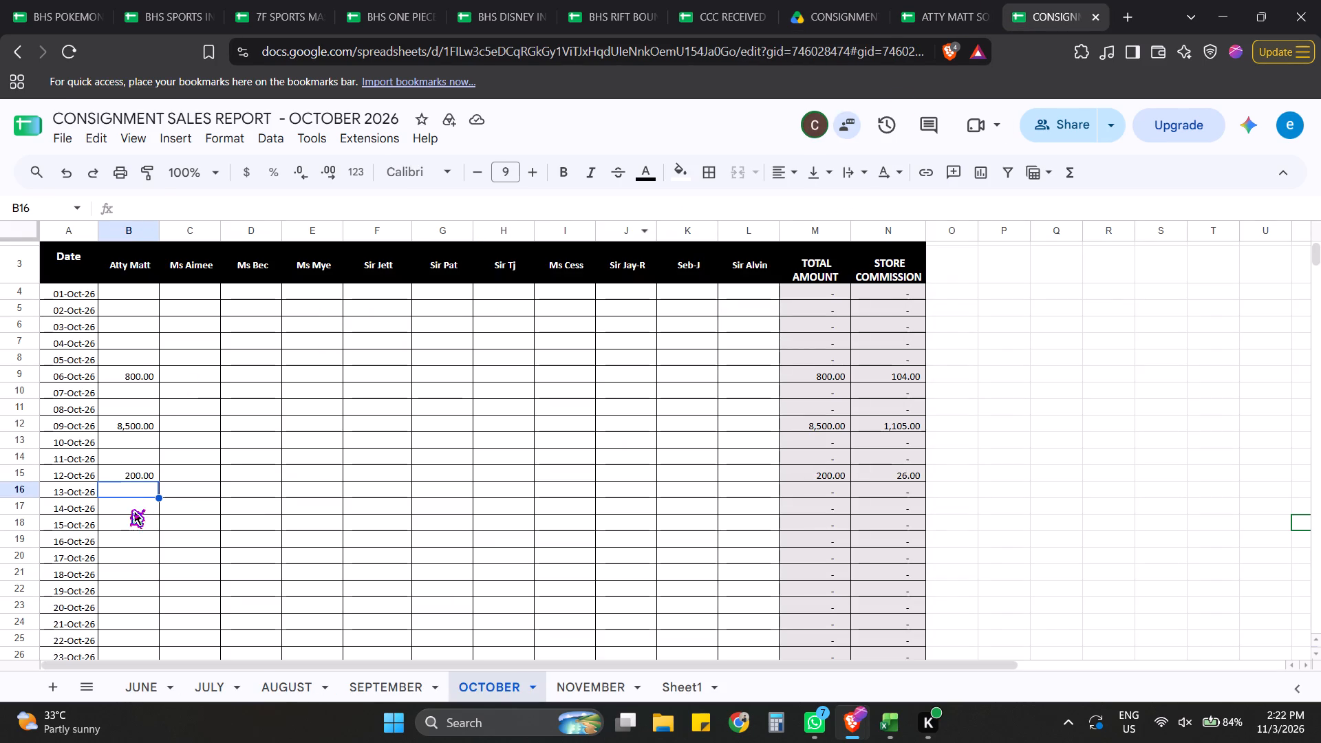
pyautogui.write('450')
pyautogui.press('Return')
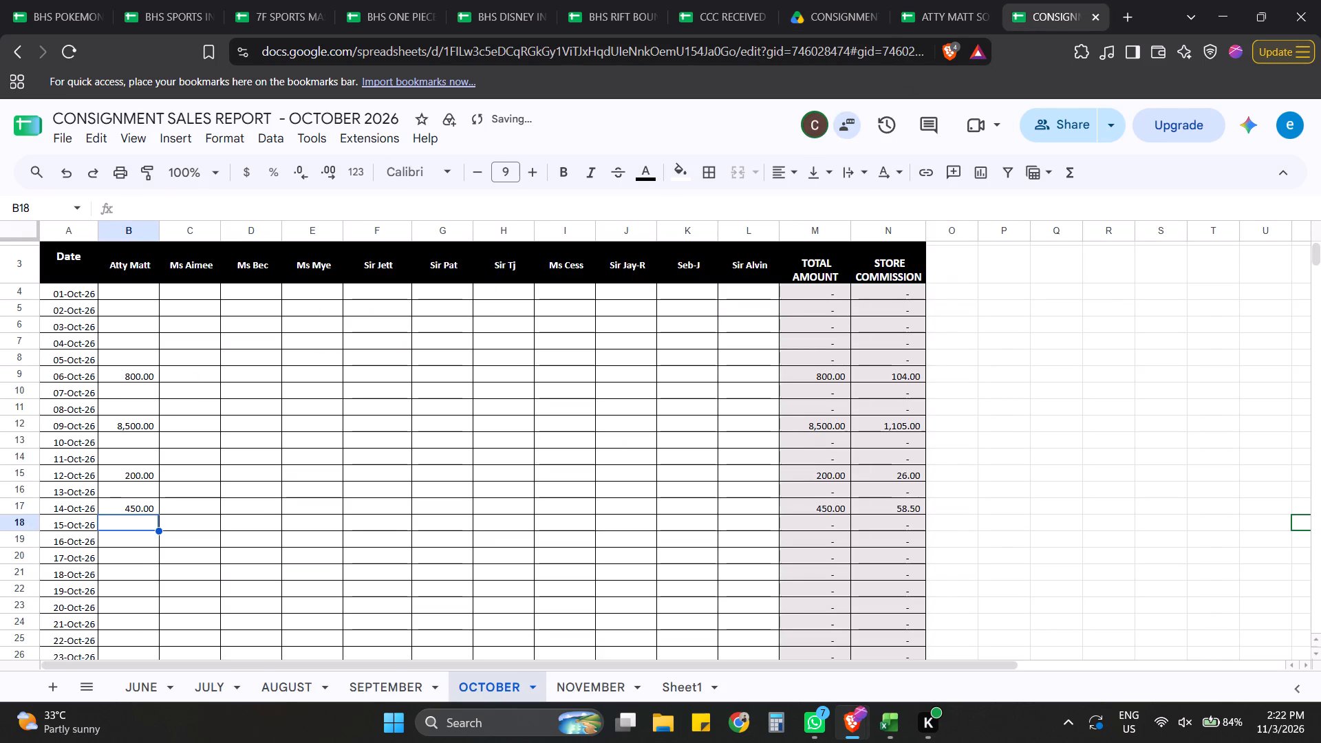
# Show the Oct 16-31 sheet of ATTY MATT SOLD ITEMS after reviewing the Oct 1-15 list.
pyautogui.click(925, 0)
pyautogui.click(1046, 0)
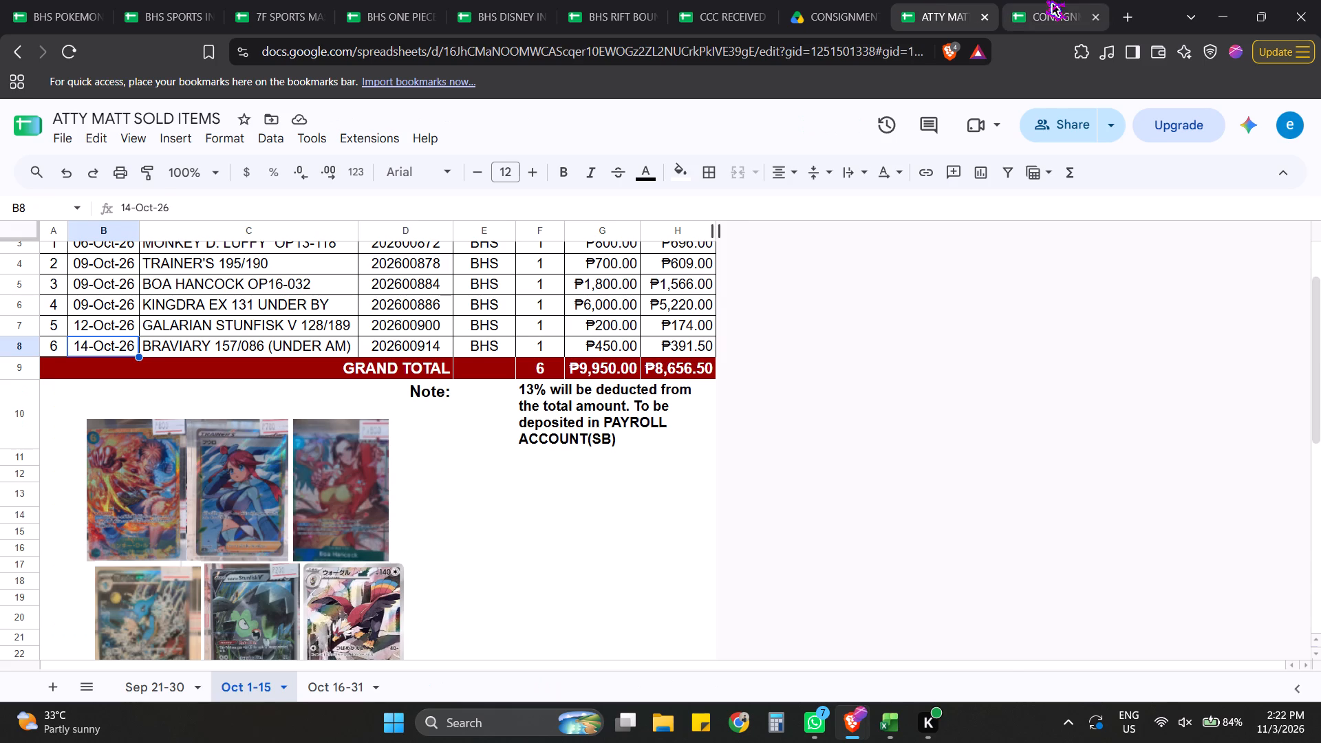
pyautogui.click(943, 0)
pyautogui.scroll(-9, 271, 394)
pyautogui.scroll(17, 317, 610)
pyautogui.click(332, 689)
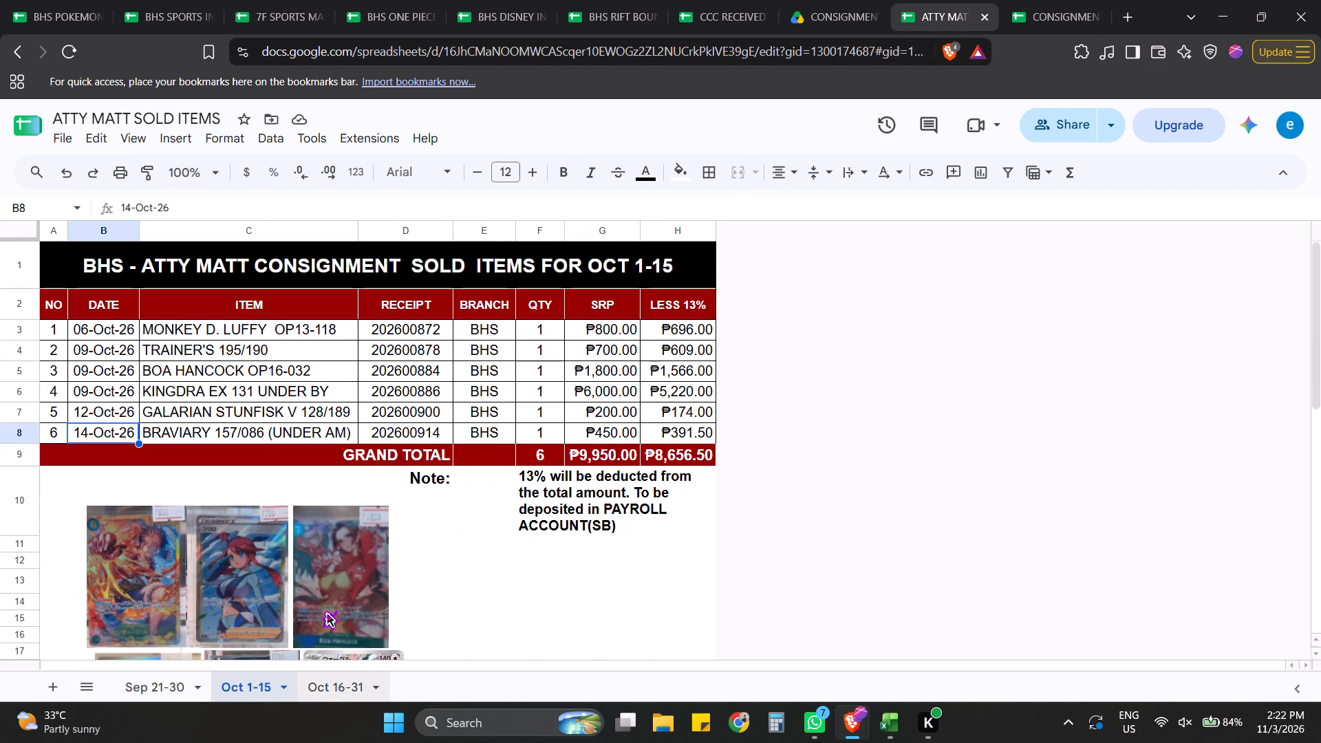
pyautogui.scroll(3, 316, 541)
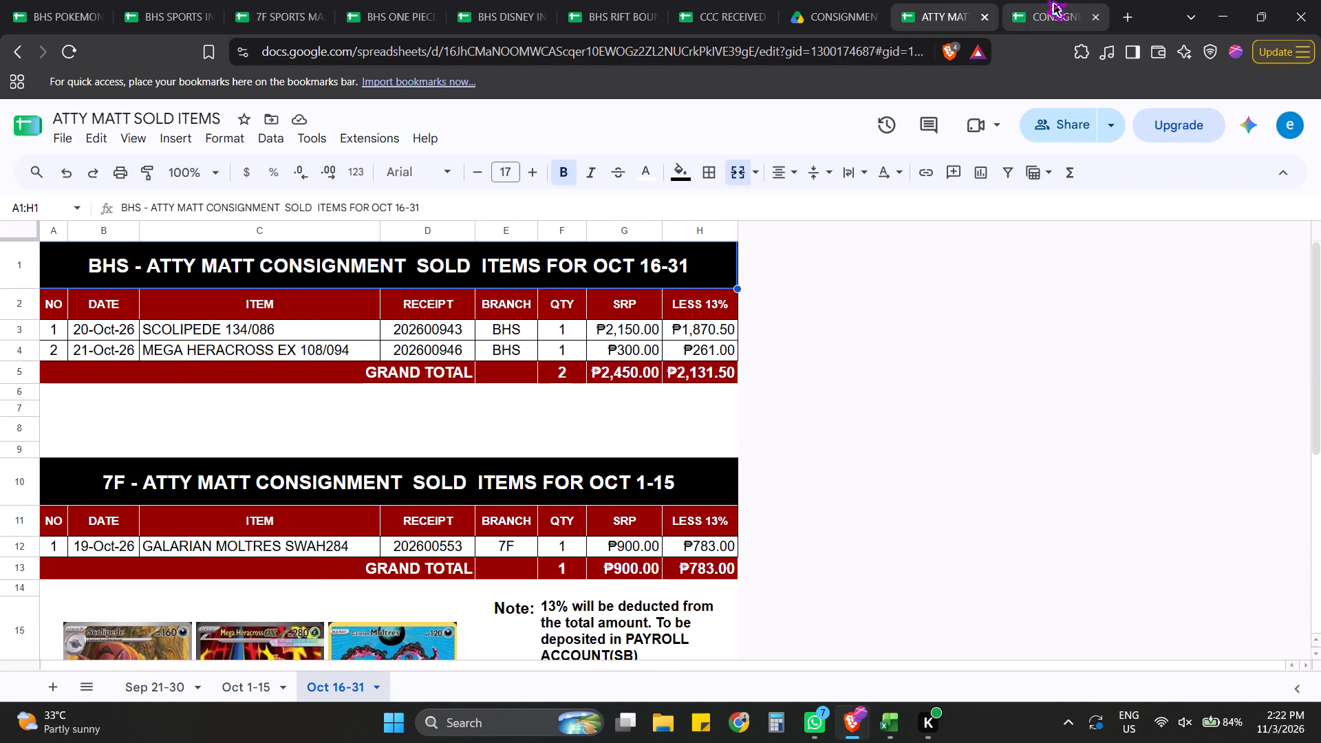
# Enter 900 for Atty Matt on 19-Oct-26 in the OCTOBER sheet, taken from the 7F branch sale.
pyautogui.click(1047, 0)
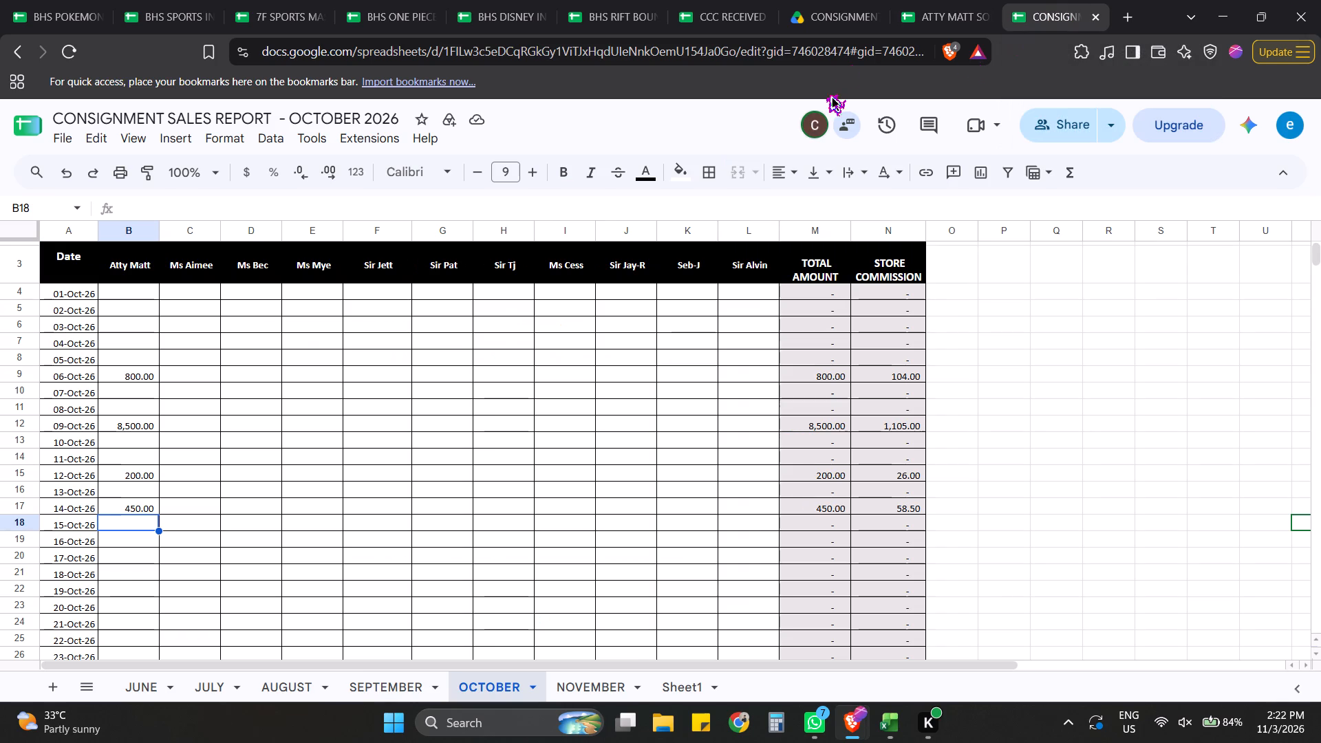
pyautogui.click(976, 0)
pyautogui.click(1051, 0)
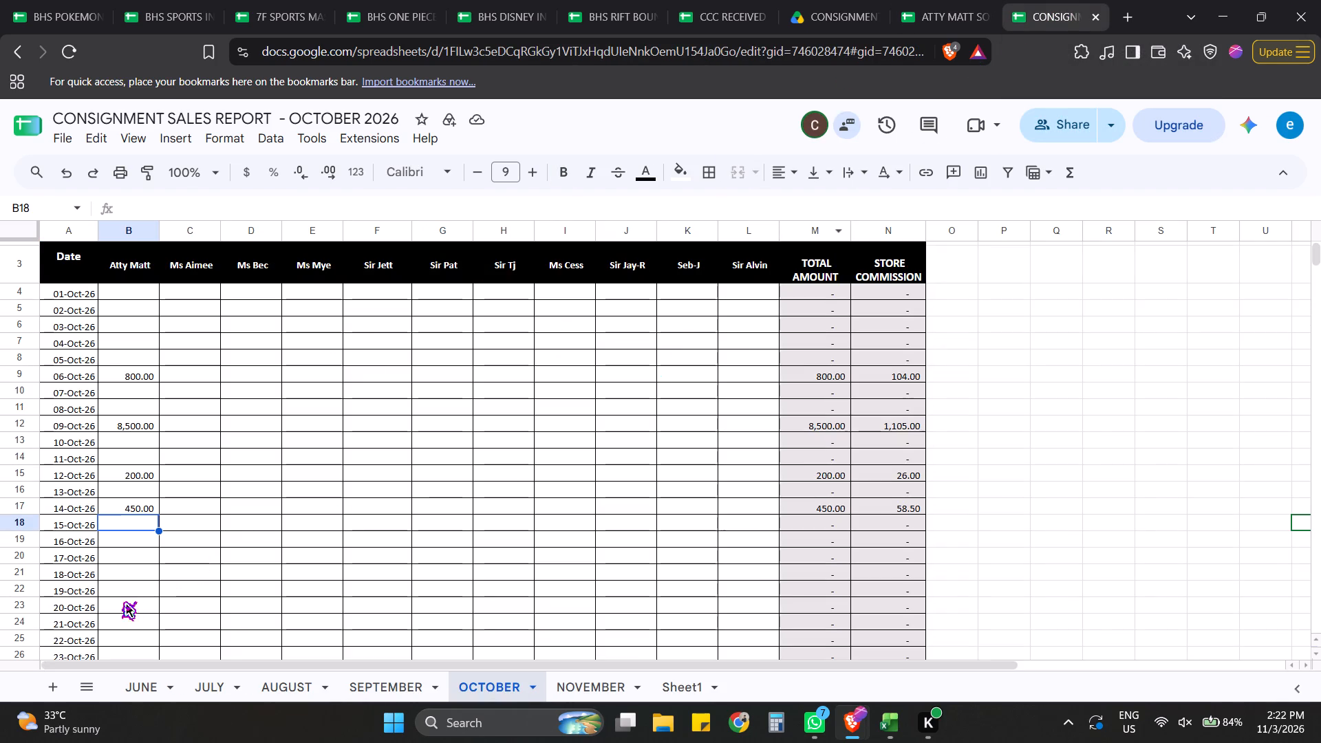
pyautogui.click(118, 588)
pyautogui.click(967, 0)
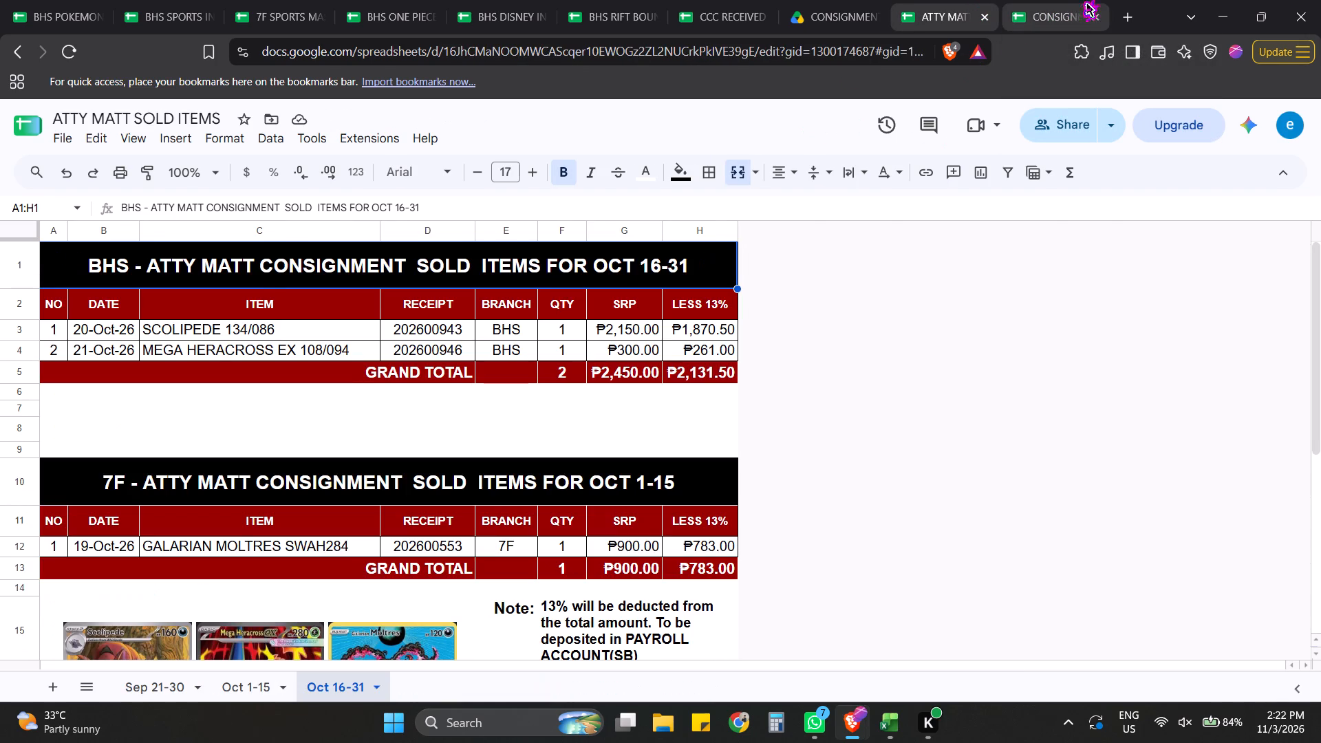
pyautogui.click(1080, 0)
pyautogui.write('900')
pyautogui.press('Return')
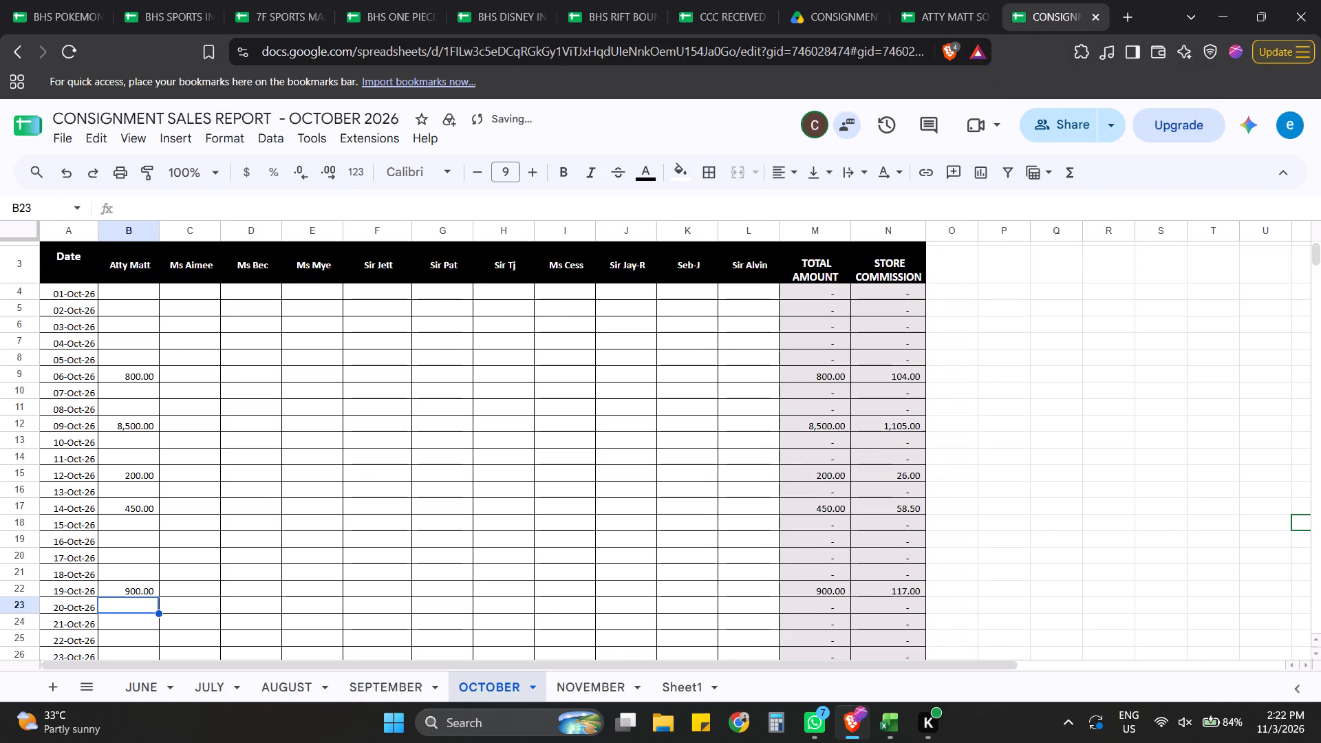
# Enter 2150 for Atty Matt on 20-Oct-26 in the OCTOBER sheet, taken from the SCOLIPEDE 134/086 sale.
pyautogui.click(965, 0)
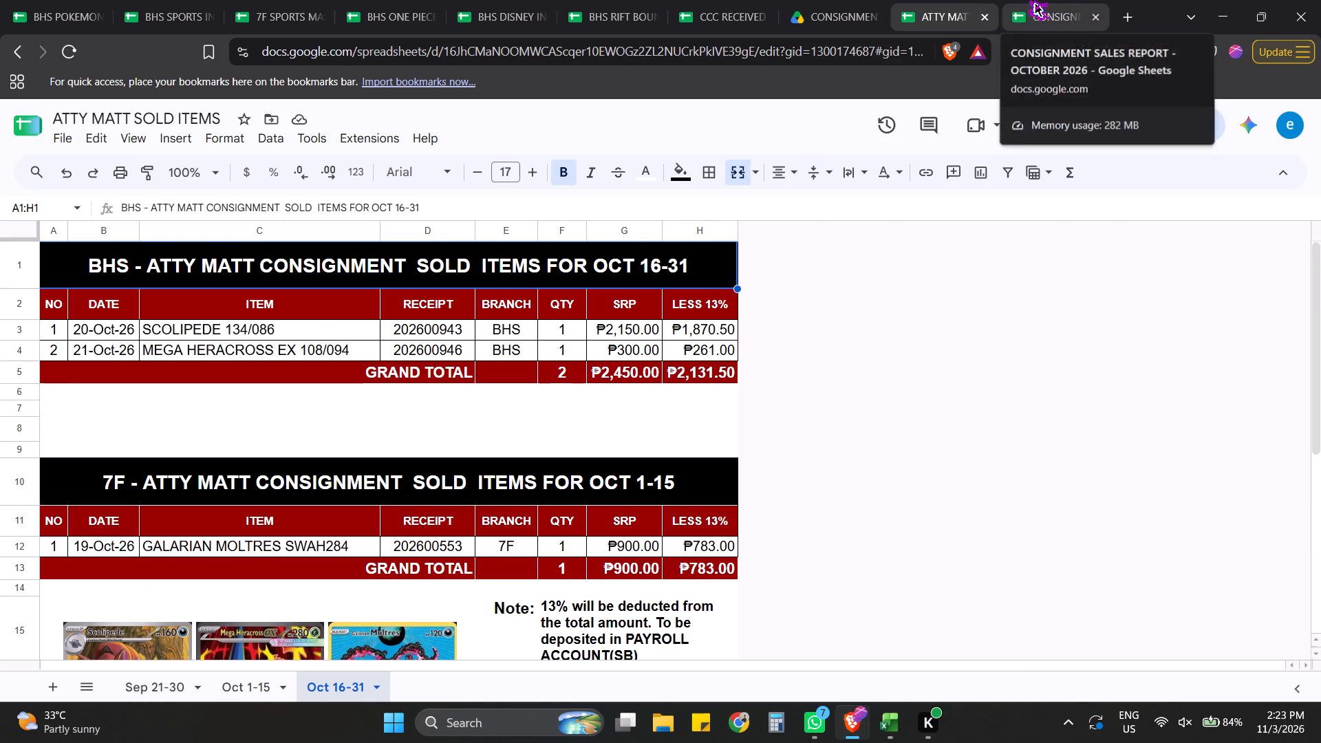
pyautogui.click(1029, 0)
pyautogui.write('2150')
pyautogui.press('Return')
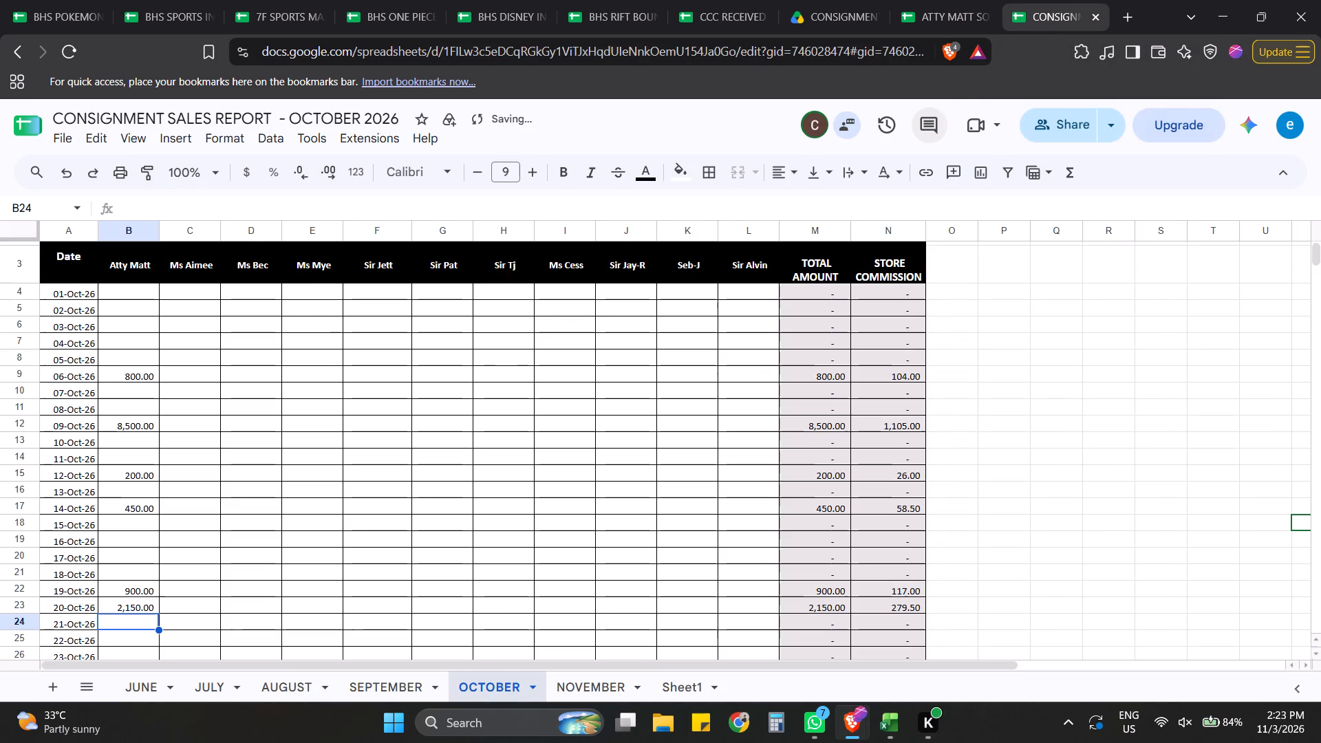
# Enter 300 for Atty Matt on 21-Oct-26 in the OCTOBER sheet, taken from the MEGA HERACROSS EX 108/094 sale.
pyautogui.click(932, 0)
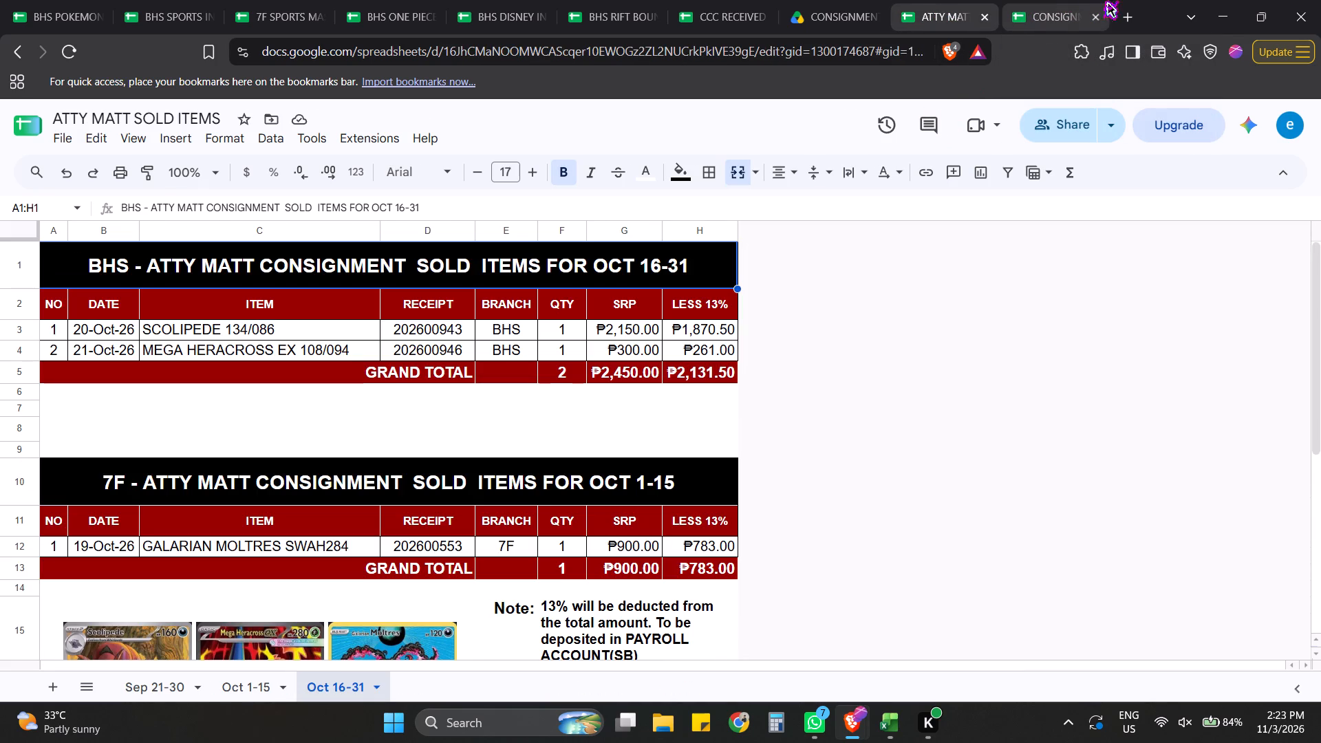
pyautogui.click(1051, 0)
pyautogui.write('300')
pyautogui.press('Return')
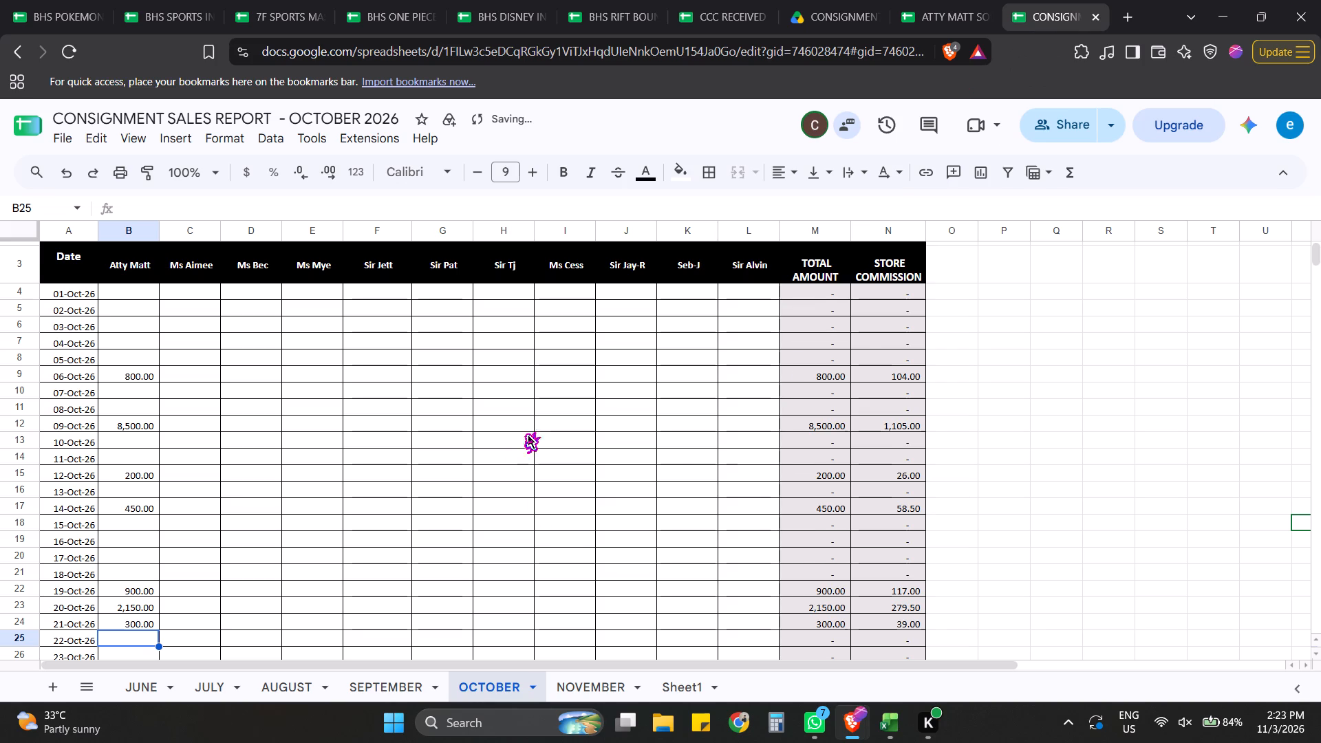
# Recheck Atty Matt's Oct 16-31 list against the OCTOBER sheet and close the ATTY MATT SOLD ITEMS file.
pyautogui.scroll(-1, 648, 362)
pyautogui.click(910, 0)
pyautogui.click(1033, 0)
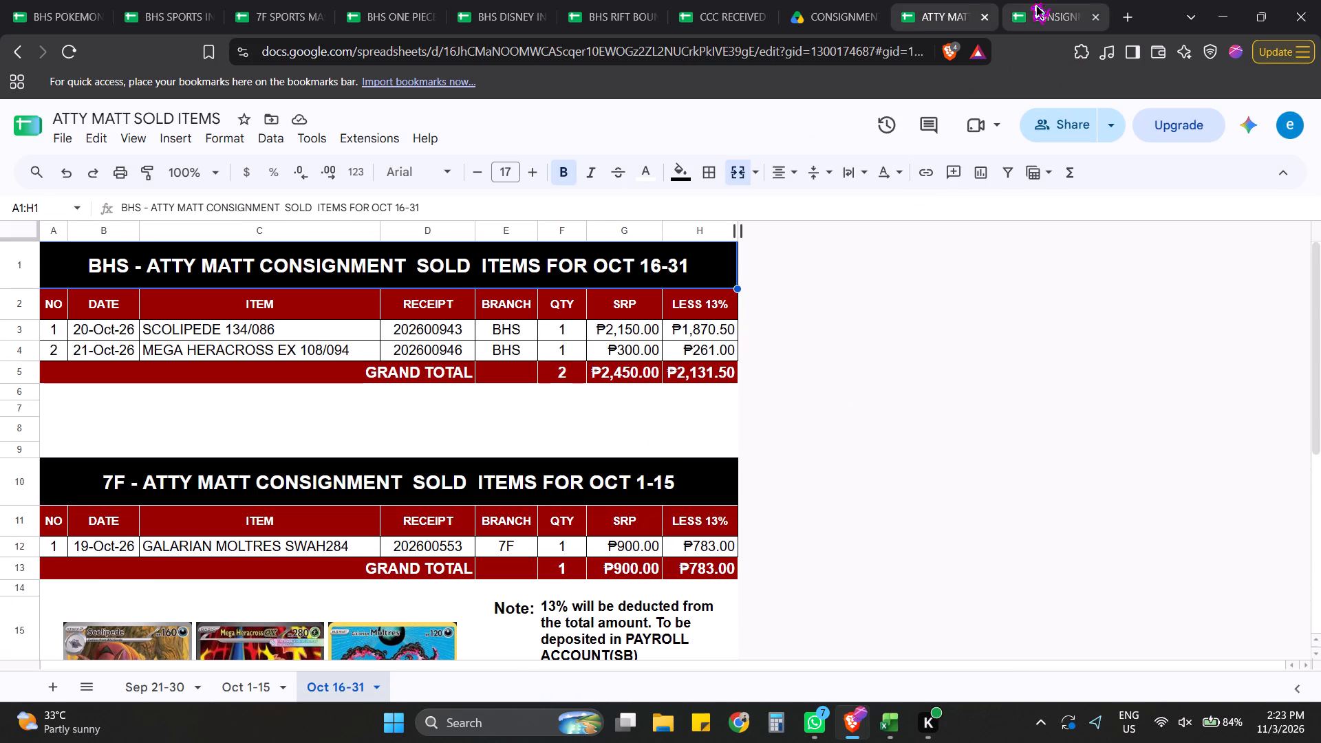
pyautogui.scroll(11, 214, 464)
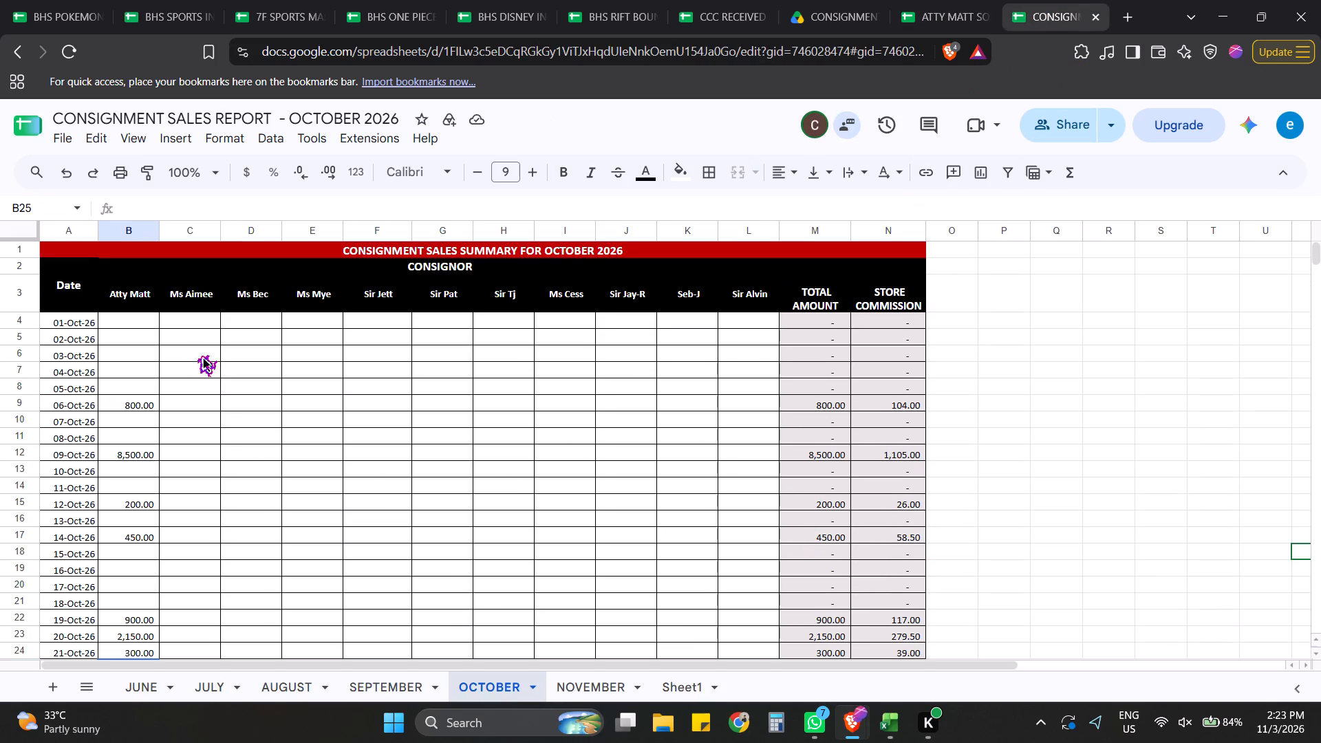
pyautogui.click(181, 346)
pyautogui.click(968, 0)
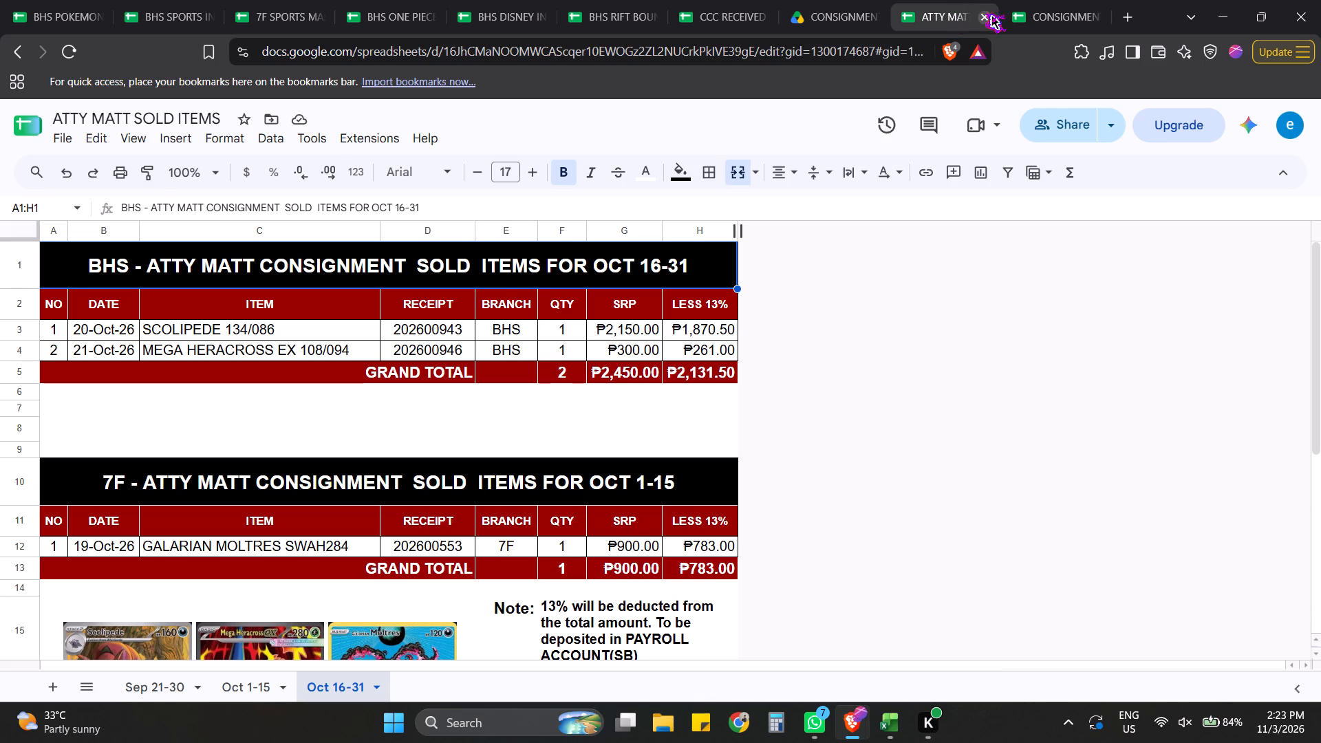
pyautogui.click(981, 16)
# Open the MS AIMEE SOLD ITEMS file from the CONSIGNMENT SOLD ITEMS SUMMARY folder and show its Oct 1-15 sheet.
pyautogui.click(863, 0)
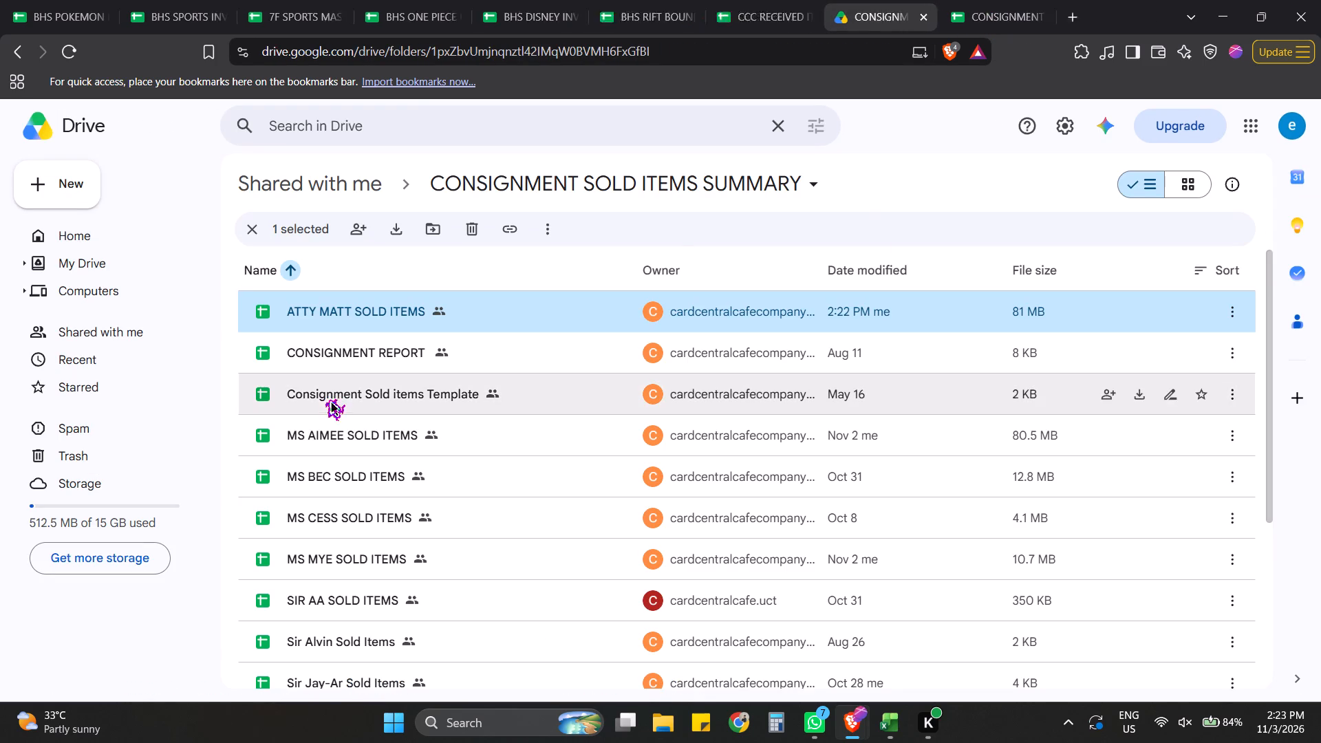
pyautogui.click(1012, 0)
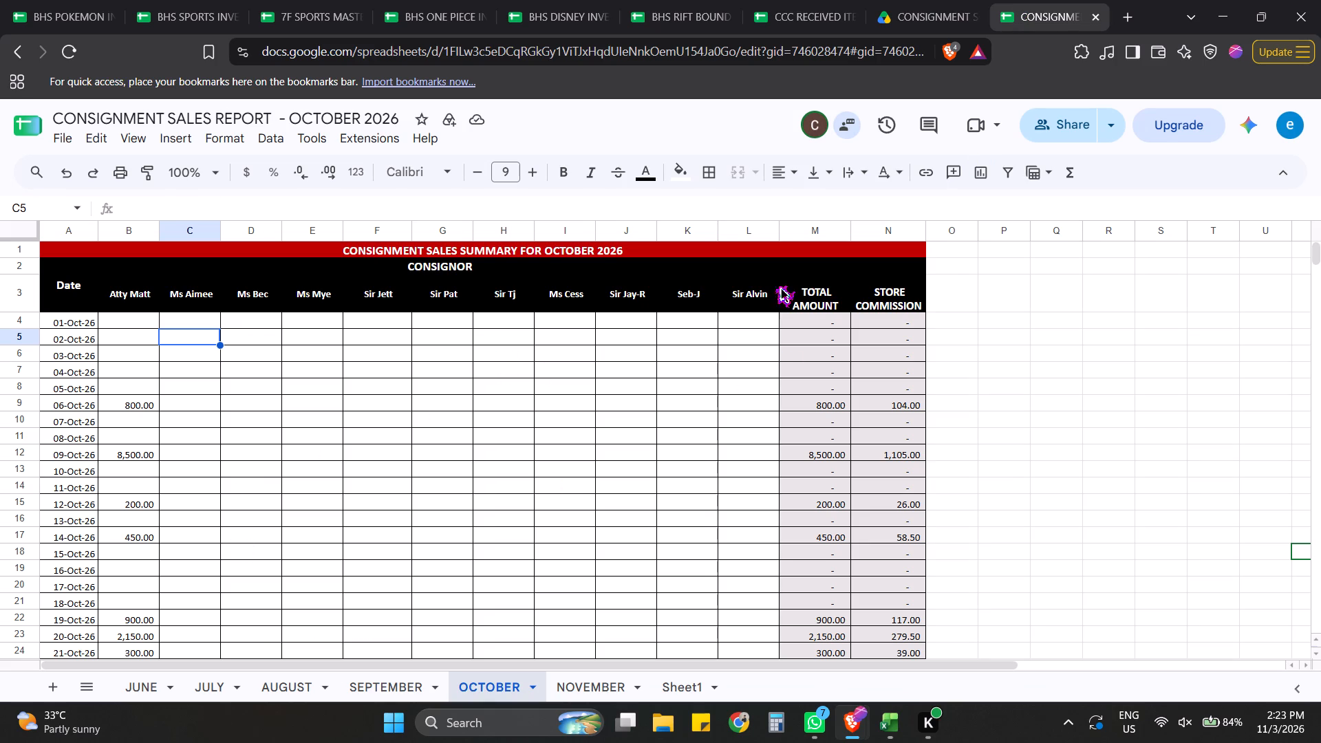
pyautogui.click(909, 0)
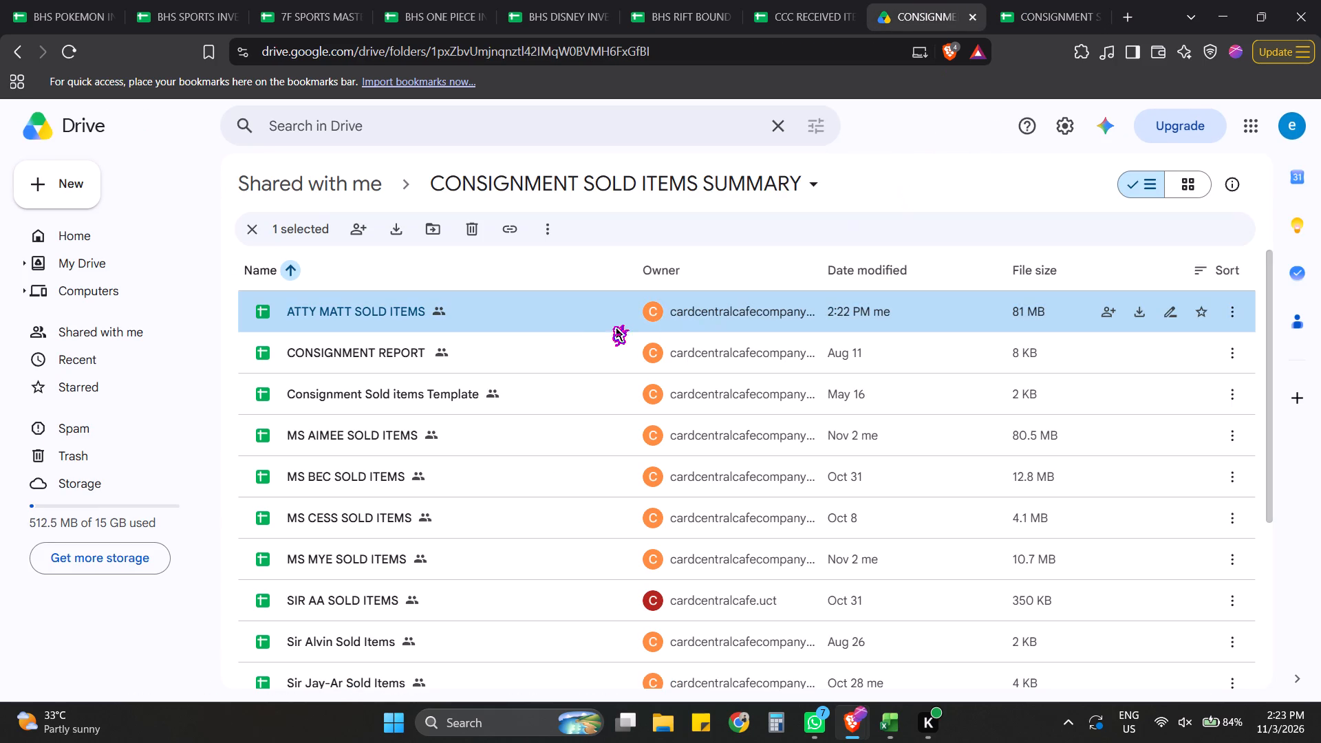
pyautogui.doubleClick(441, 431)
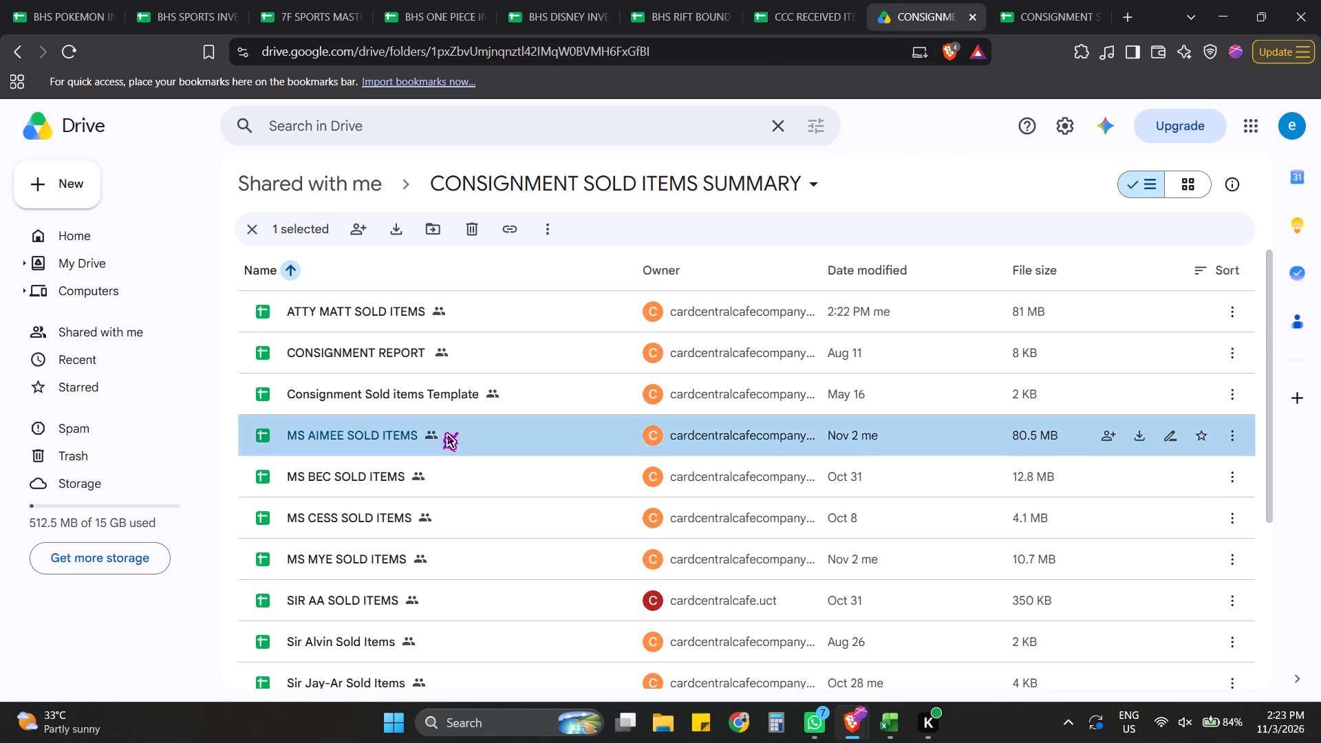
pyautogui.click(1039, 0)
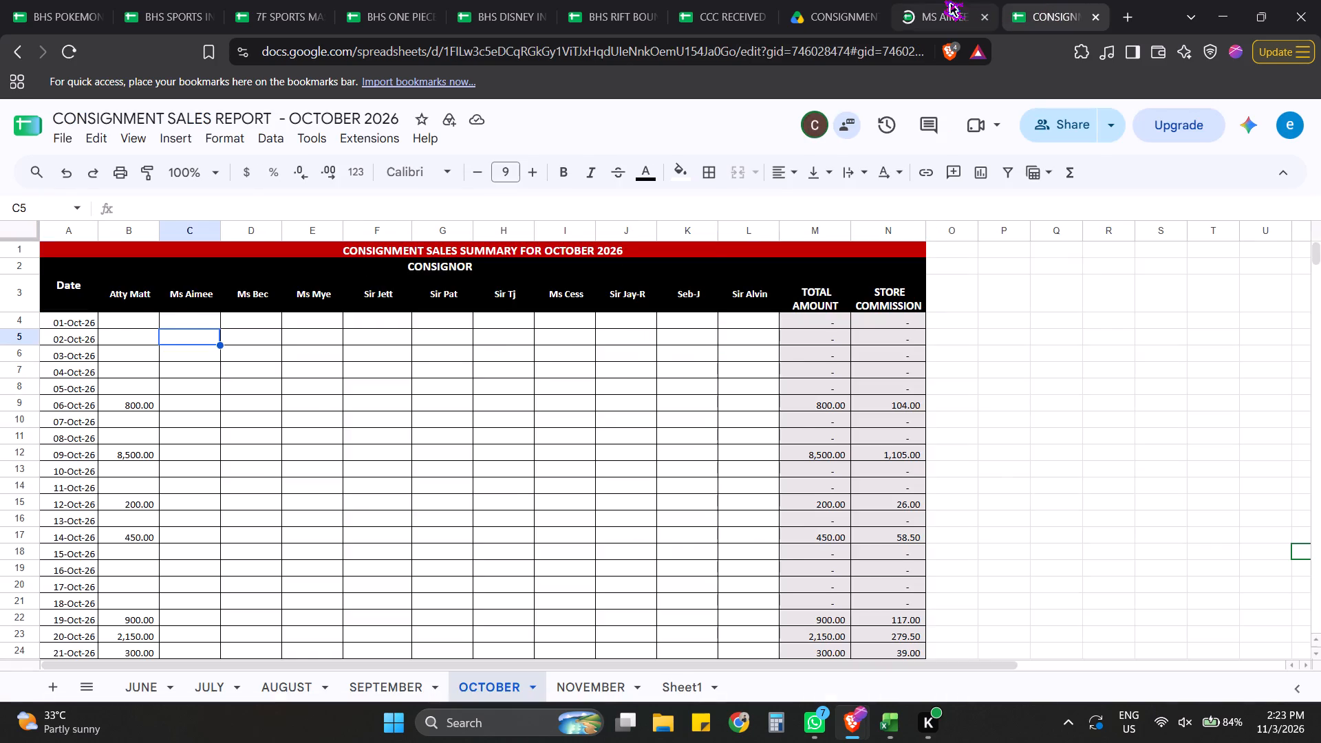
pyautogui.click(942, 0)
pyautogui.click(254, 682)
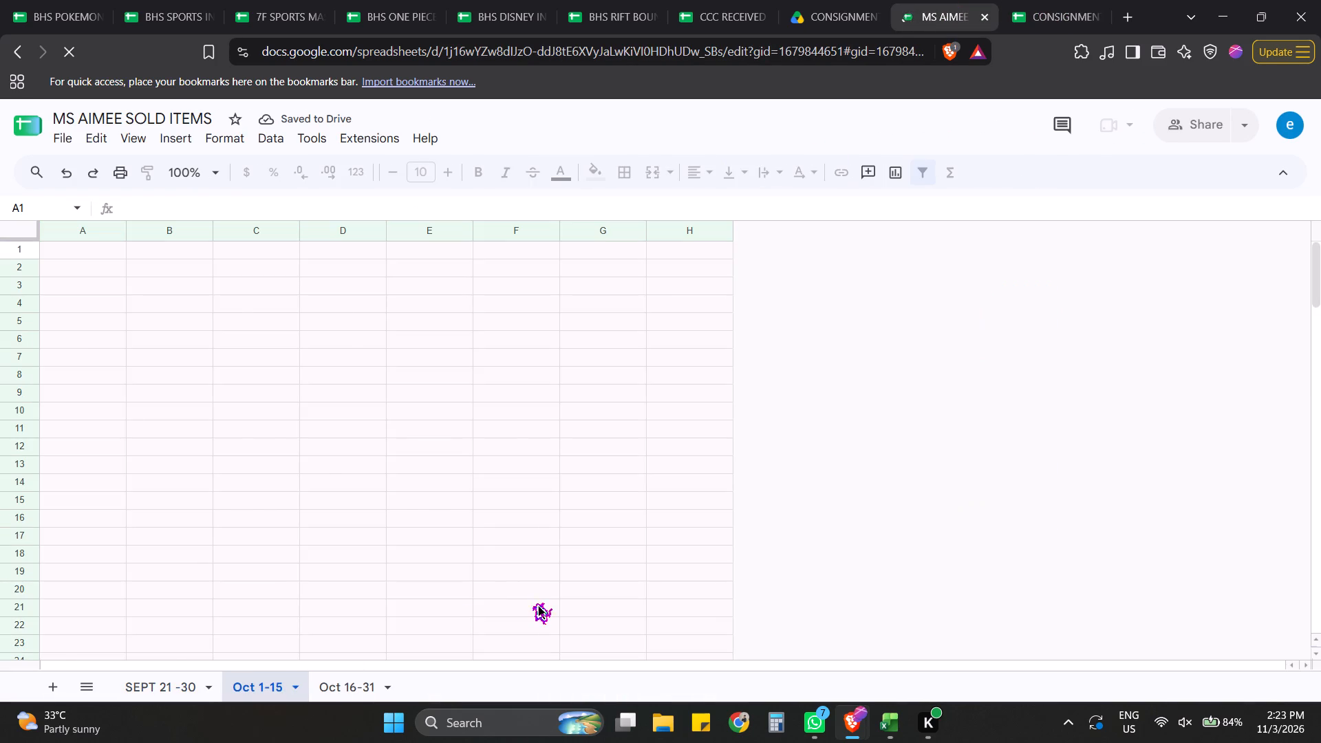
# Sum Ms Aimee's four 03-Oct-26 sale prices and enter 1500 for her on that date in the OCTOBER sheet.
pyautogui.scroll(-2, 369, 439)
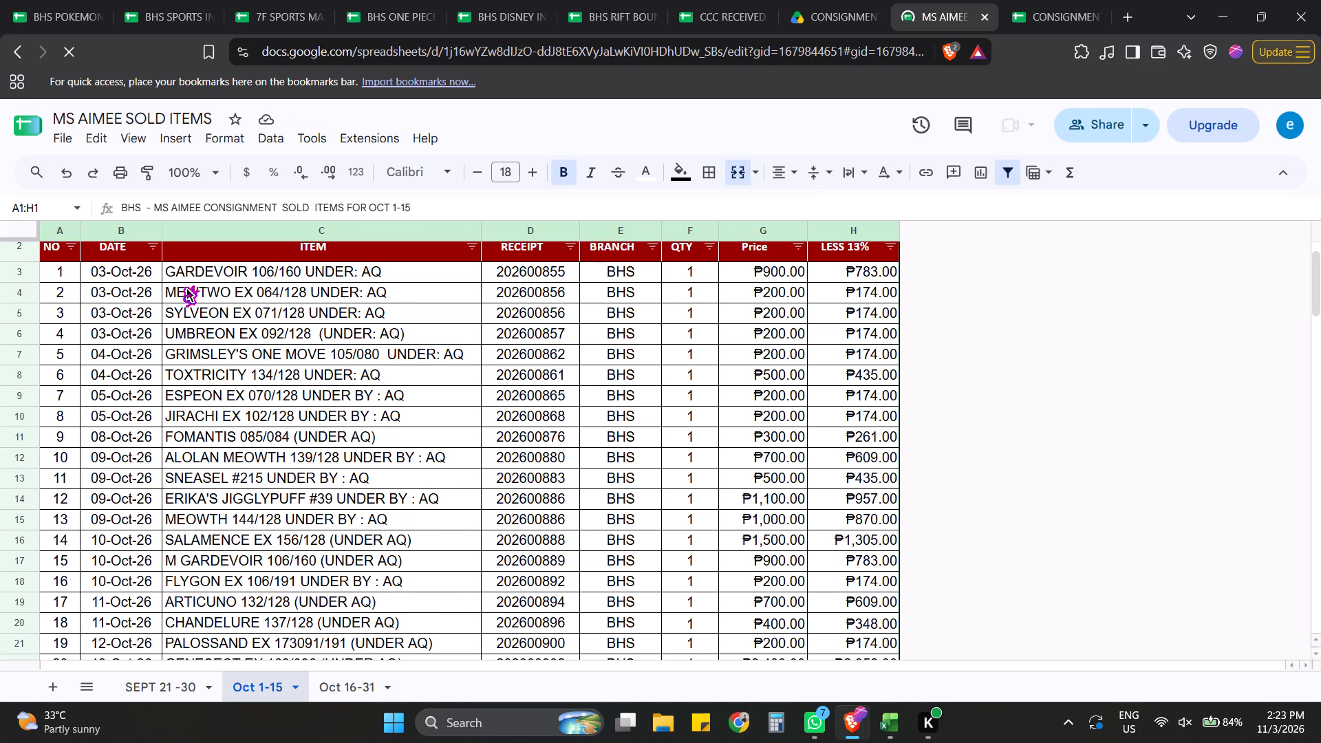
pyautogui.moveTo(780, 270); pyautogui.dragTo(778, 325)
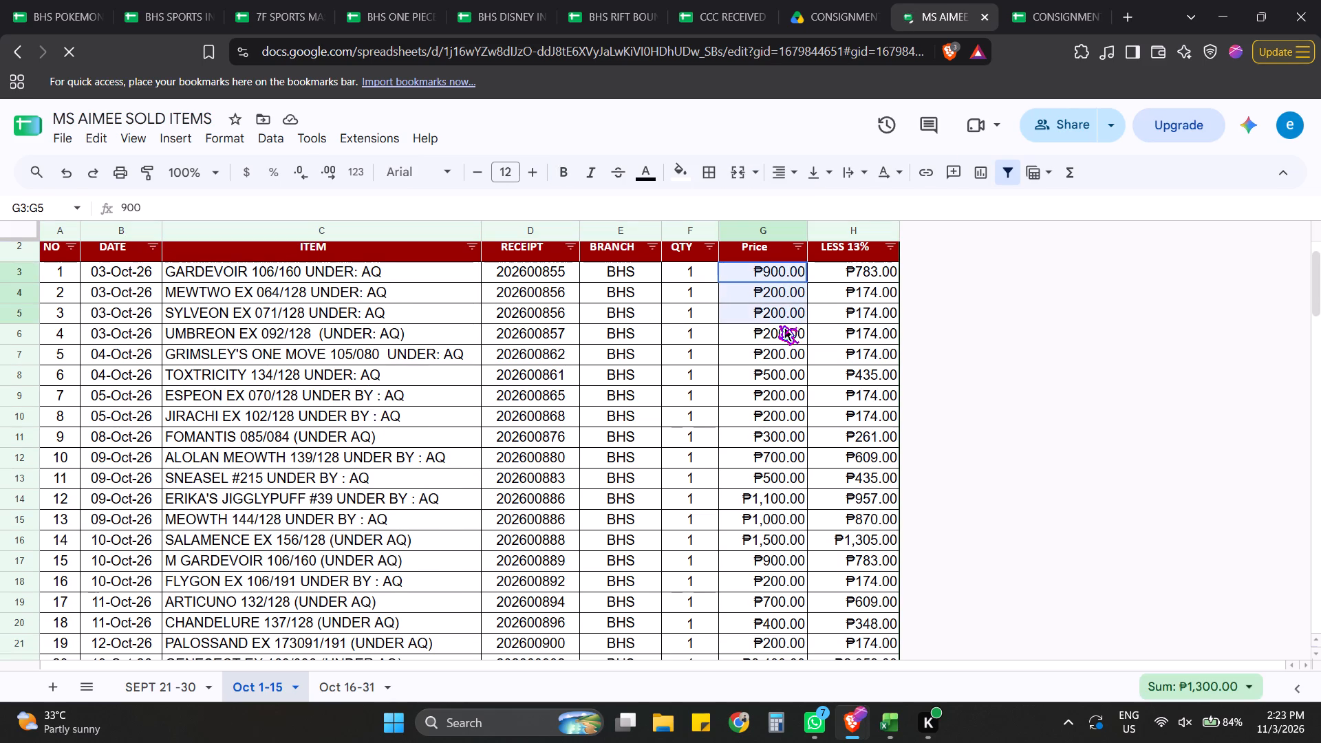
pyautogui.moveTo(778, 325); pyautogui.dragTo(771, 330)
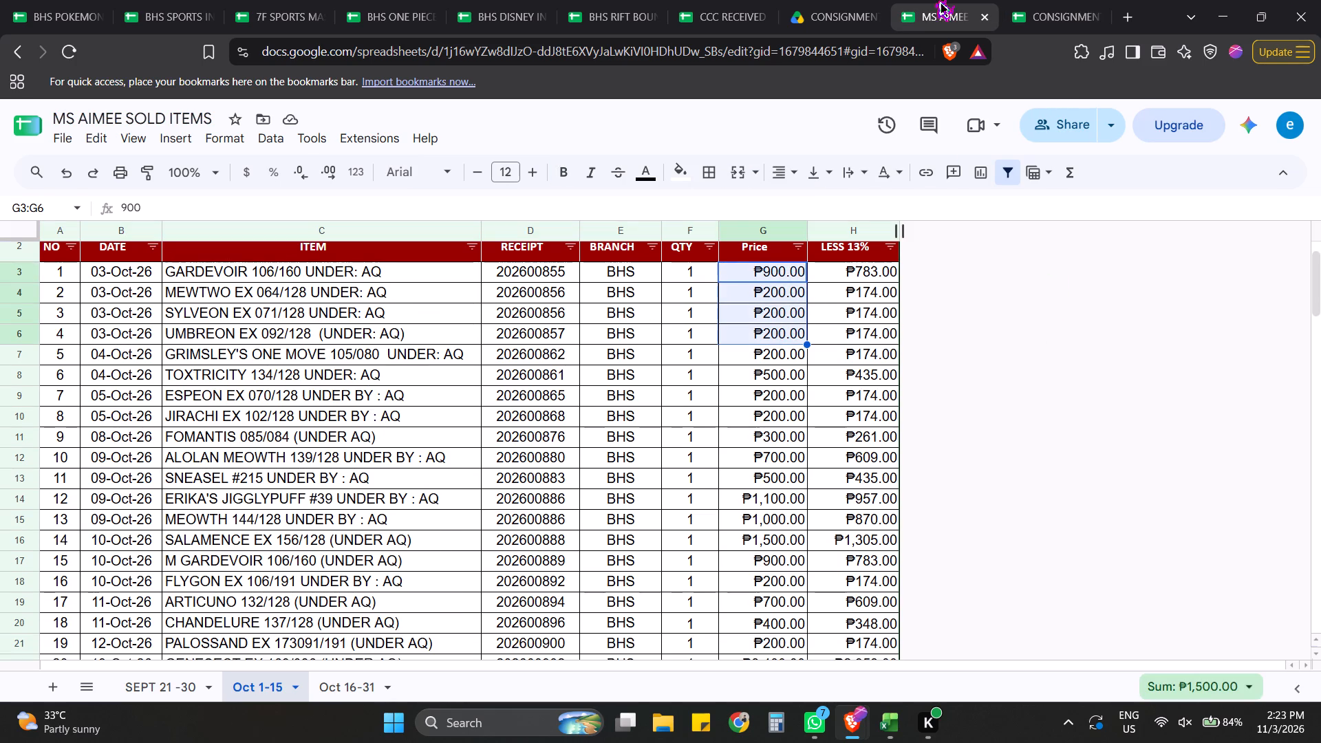
pyautogui.click(934, 0)
pyautogui.click(1038, 0)
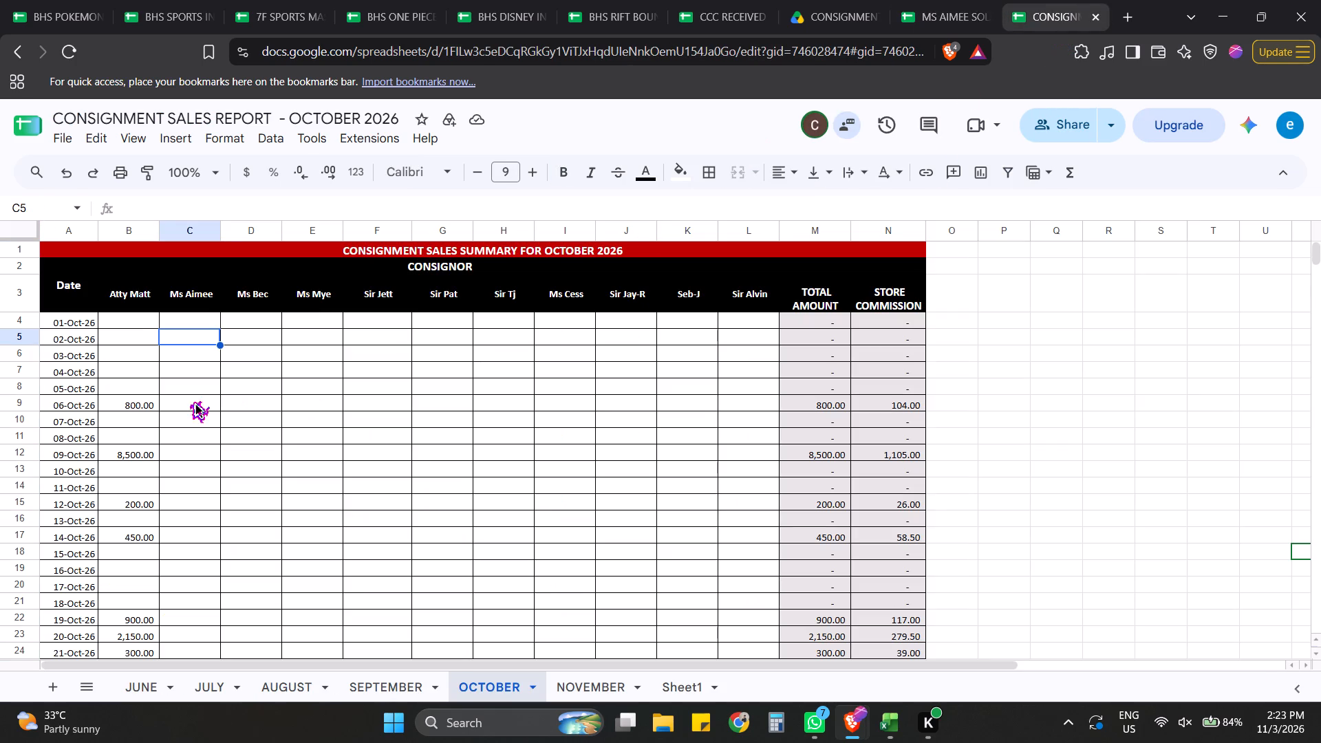
pyautogui.click(927, 0)
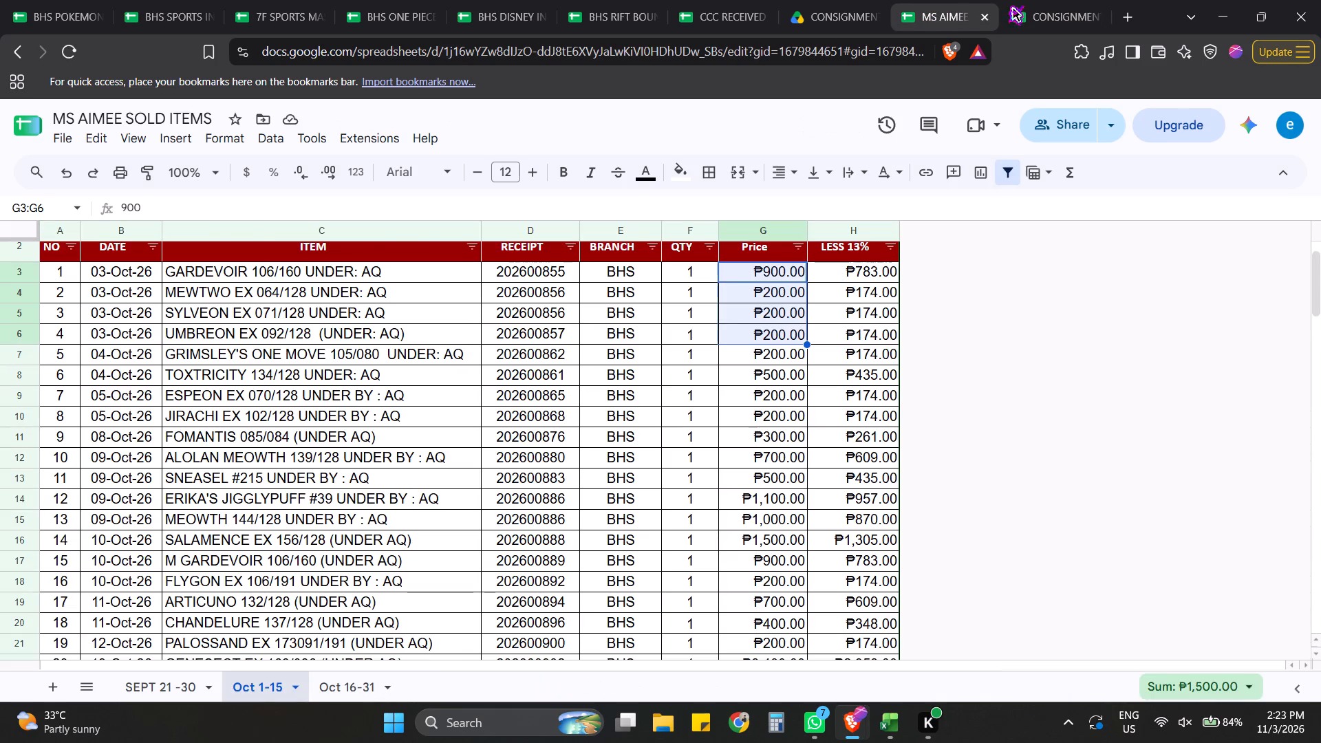
pyautogui.click(1039, 0)
pyautogui.click(186, 358)
pyautogui.write('1500')
pyautogui.press('Return')
# Sum Ms Aimee's two 04-Oct-26 sale prices and enter 700 for her on that date in the OCTOBER sheet.
pyautogui.click(945, 0)
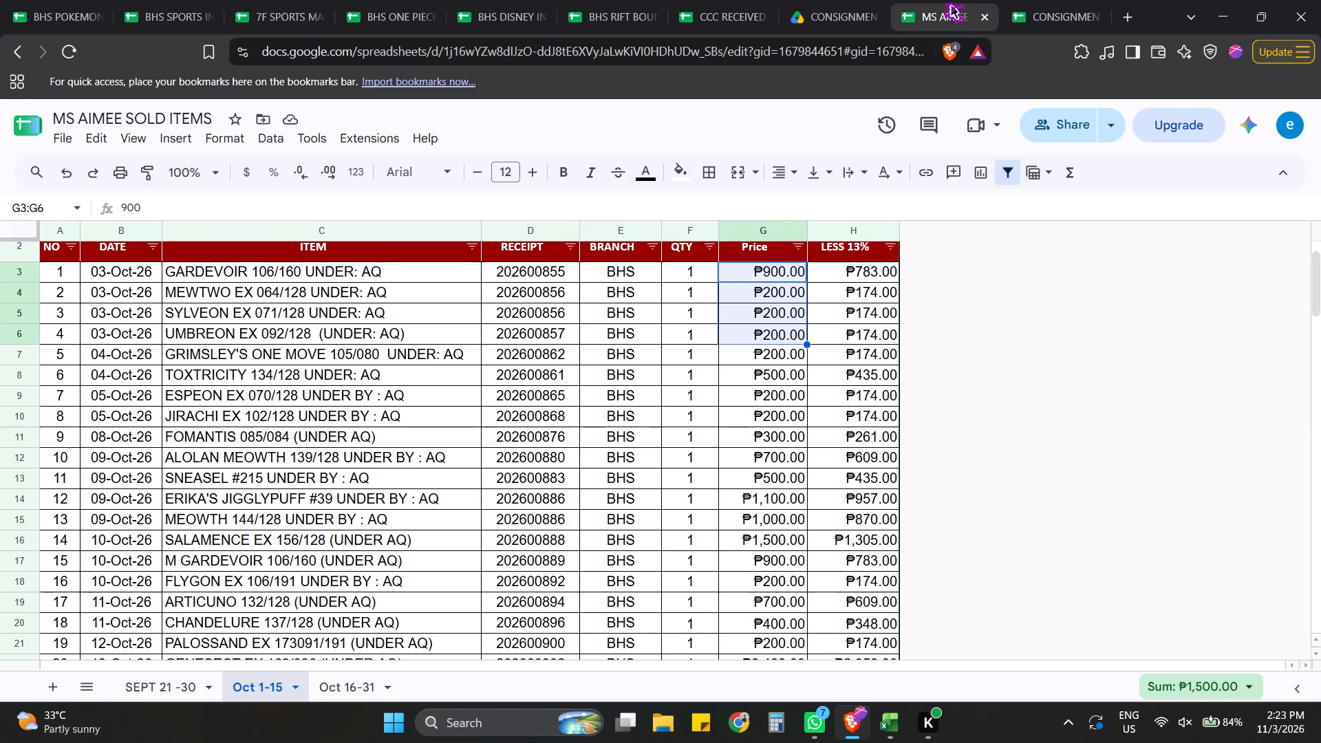
pyautogui.scroll(-5, 316, 528)
pyautogui.scroll(-12, 422, 488)
pyautogui.scroll(4, 764, 477)
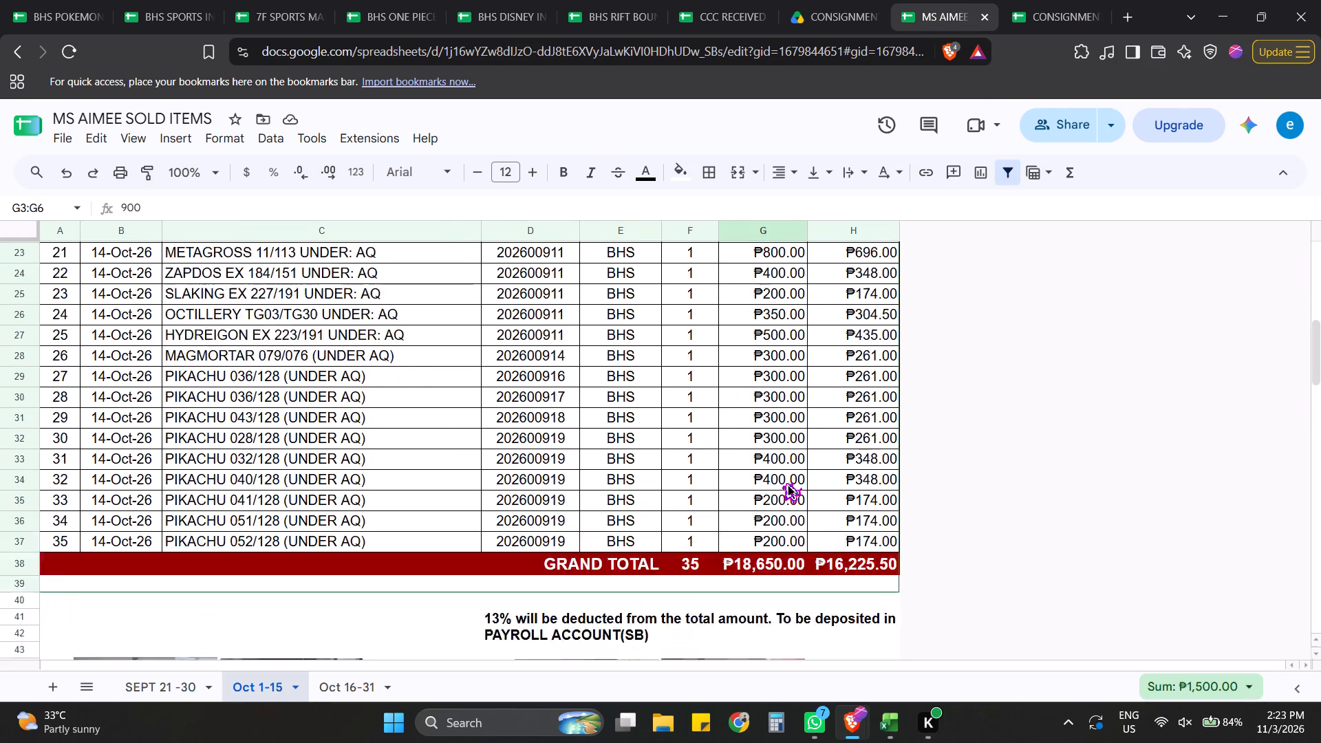
pyautogui.scroll(17, 782, 482)
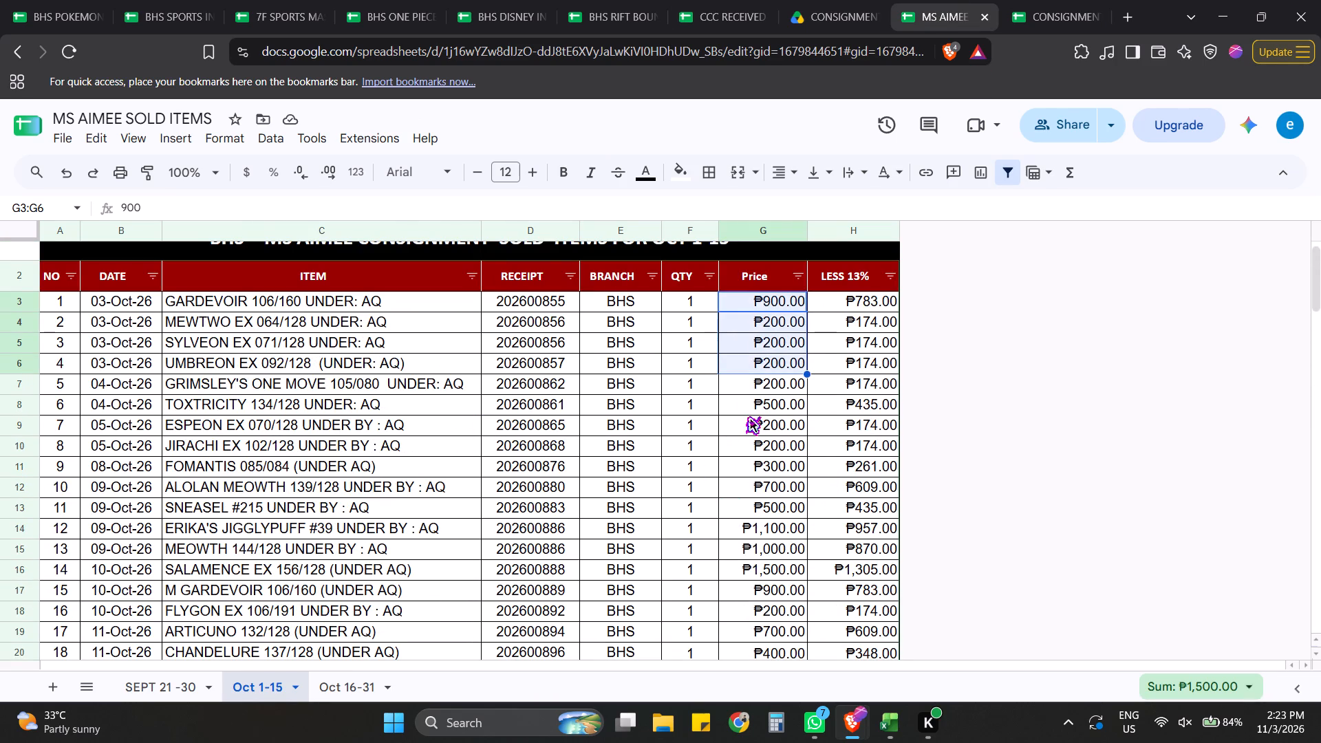
pyautogui.moveTo(766, 413); pyautogui.dragTo(766, 433)
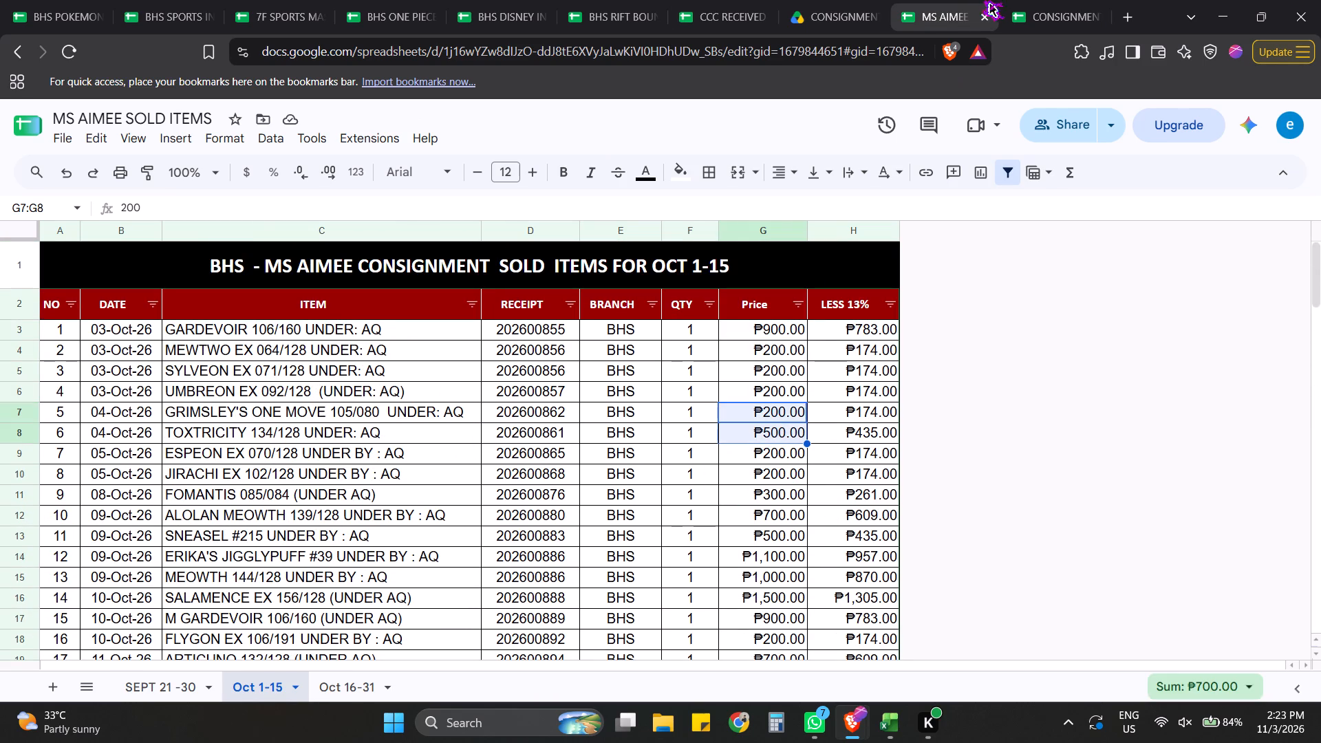
pyautogui.click(833, 0)
pyautogui.click(932, 0)
pyautogui.click(1042, 0)
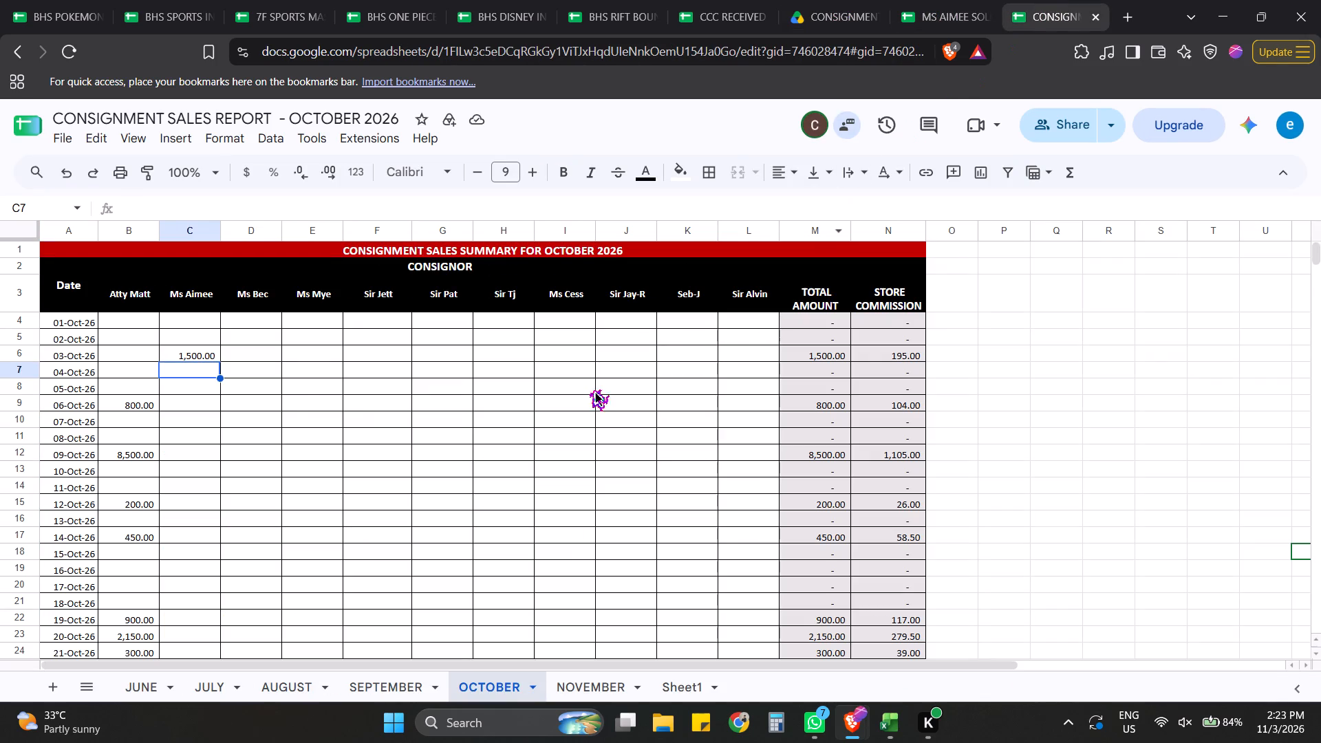
pyautogui.click(940, 0)
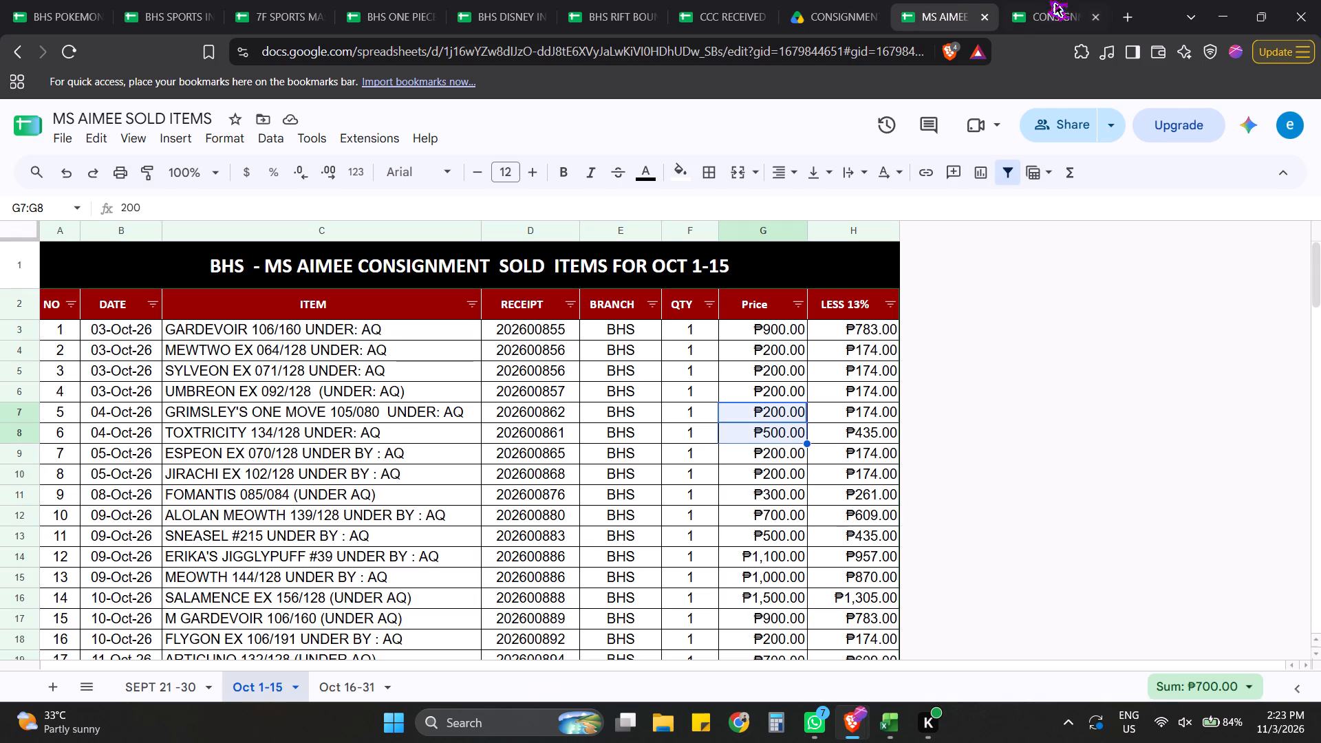
pyautogui.click(1051, 0)
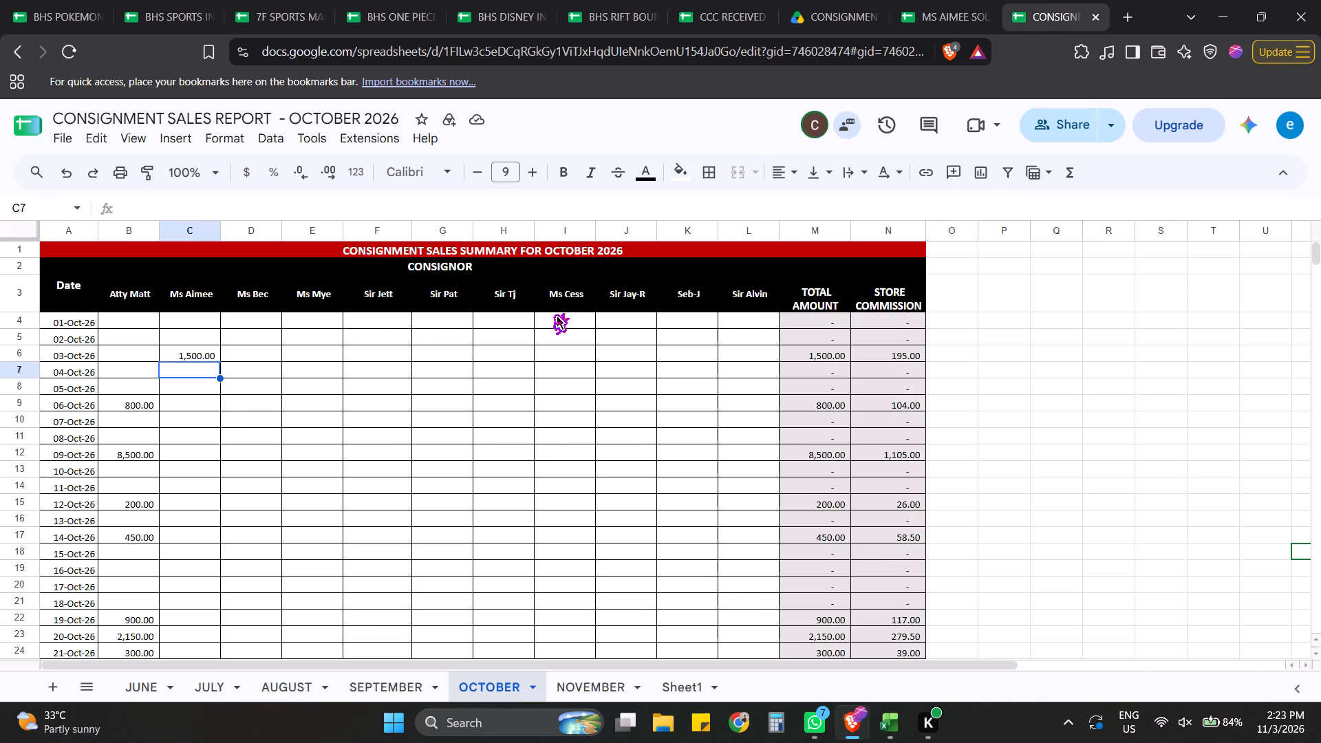
pyautogui.write('700')
pyautogui.press('Return')
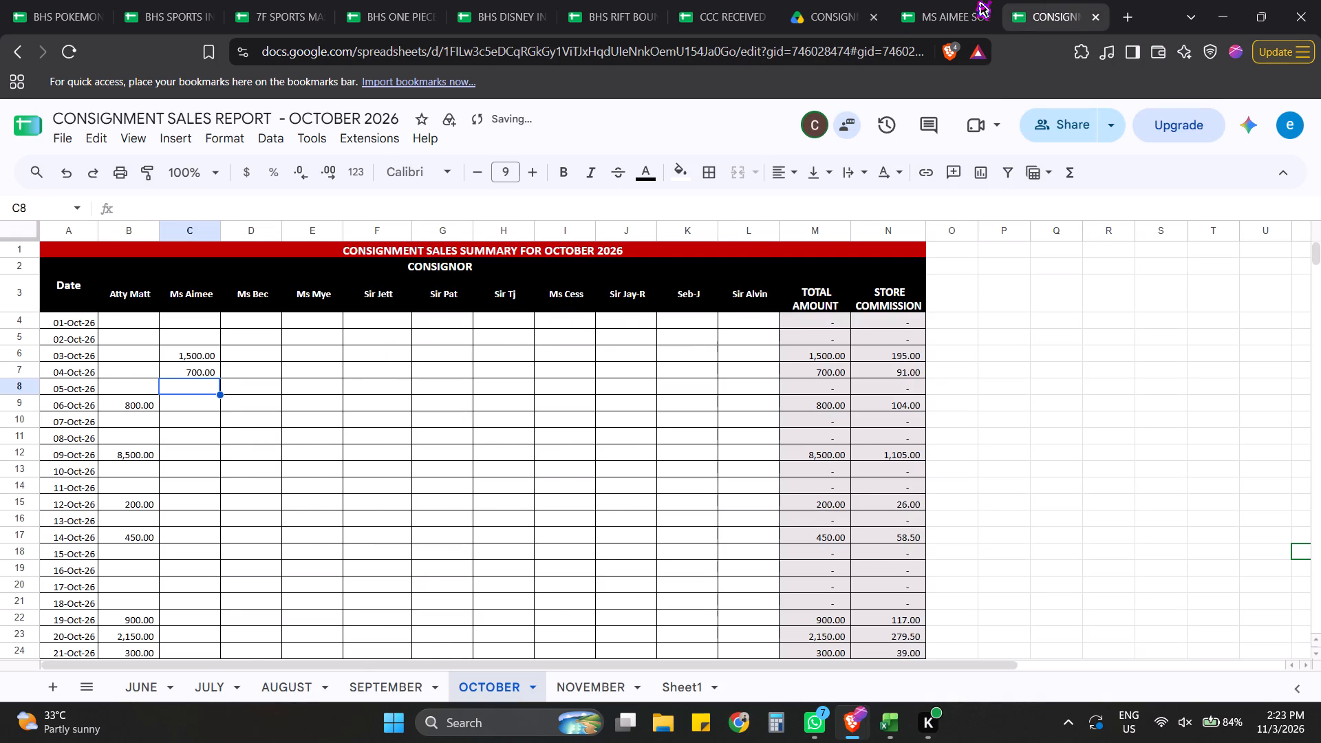
# Sum Ms Aimee's ESPEON EX and JIRACHI EX sales and enter 400 for her on 05-Oct-26 in the OCTOBER sheet.
pyautogui.click(967, 0)
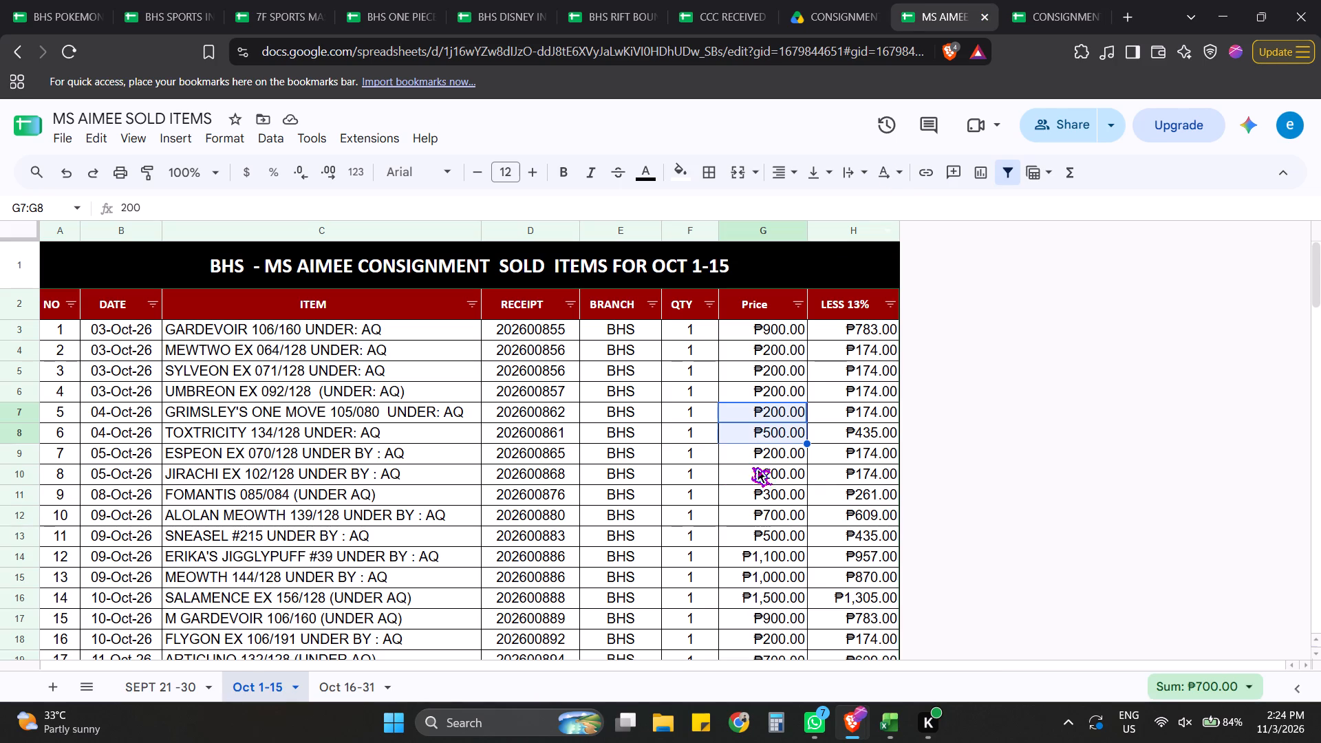
pyautogui.moveTo(764, 456); pyautogui.dragTo(765, 476)
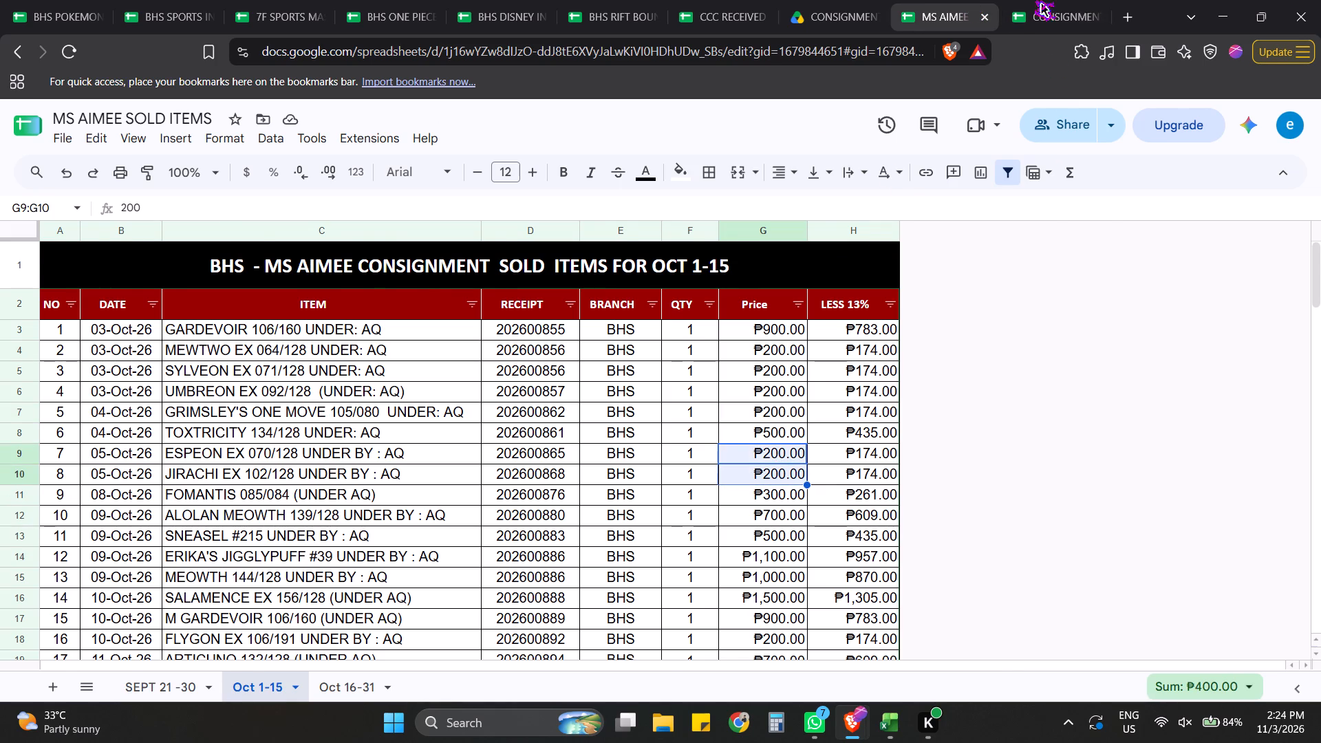
pyautogui.click(1036, 0)
pyautogui.write('400')
pyautogui.press('Return')
# Enter 300 for Ms Aimee on 08-Oct-26 in the OCTOBER sheet, taken from the FOMANTIS 085/084 sale.
pyautogui.click(943, 0)
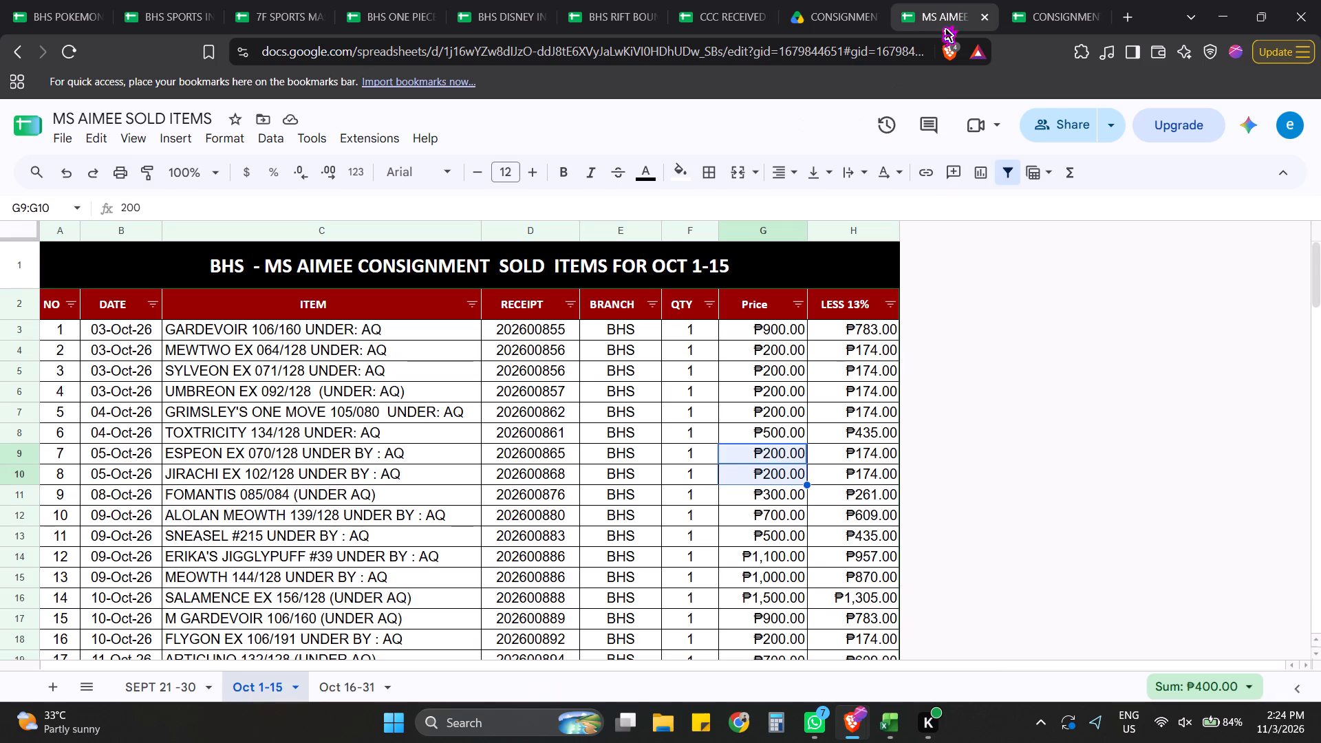
pyautogui.click(769, 496)
pyautogui.click(1046, 0)
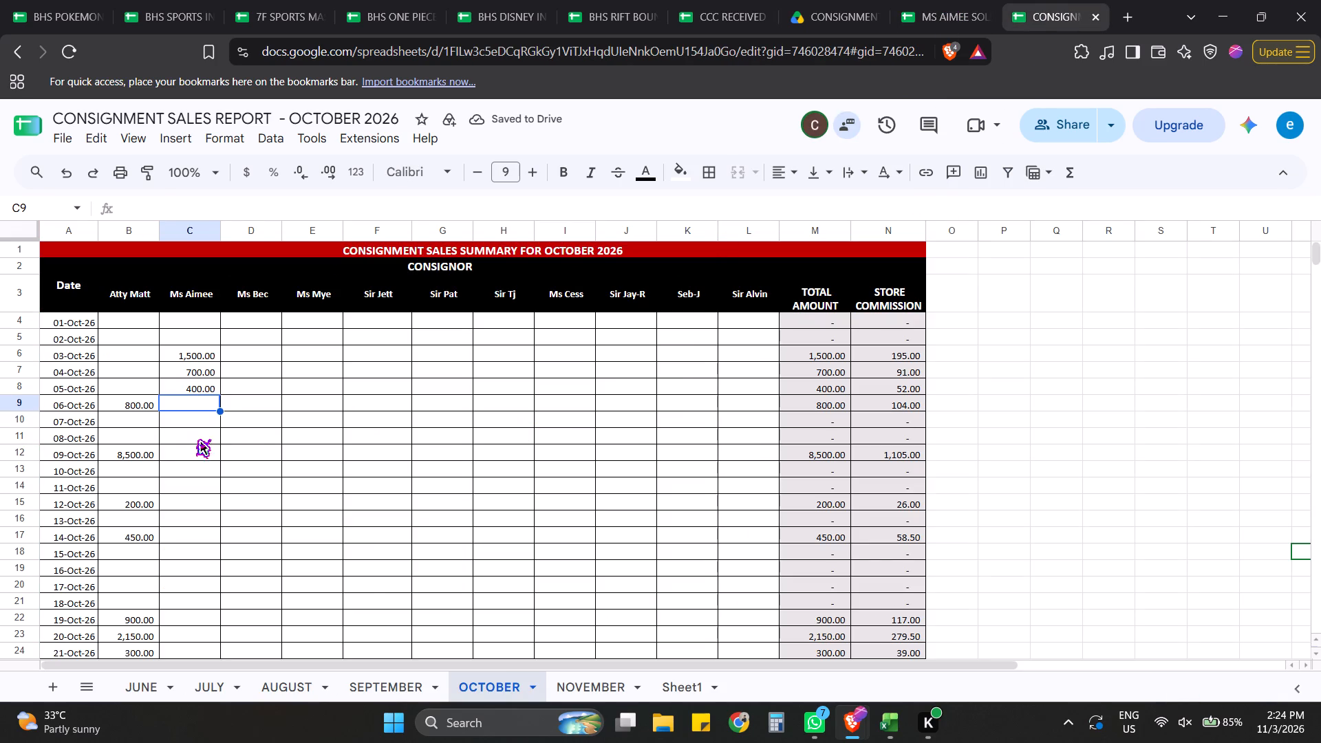
pyautogui.click(194, 438)
pyautogui.write('300')
pyautogui.press('Return')
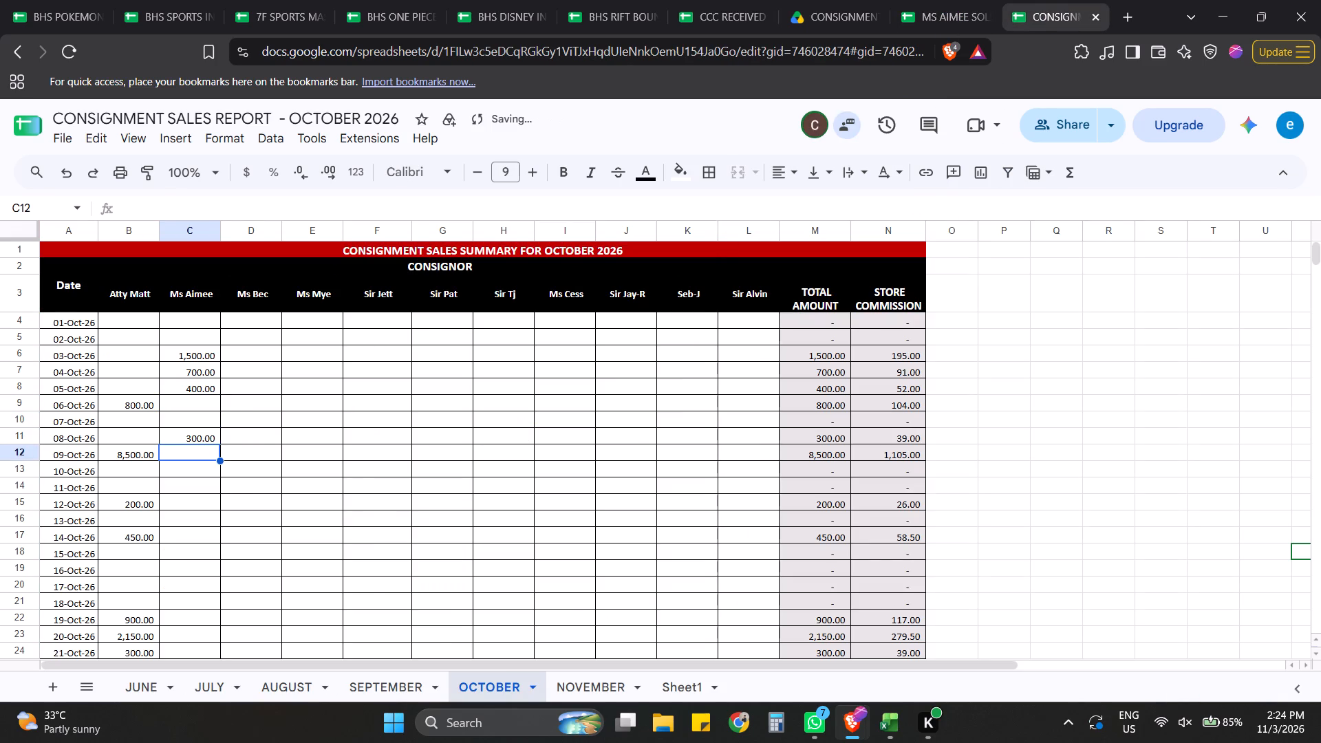
# Sum Ms Aimee's four 09-Oct-26 sale prices and enter 3300 for her on that date in the OCTOBER sheet.
pyautogui.click(969, 0)
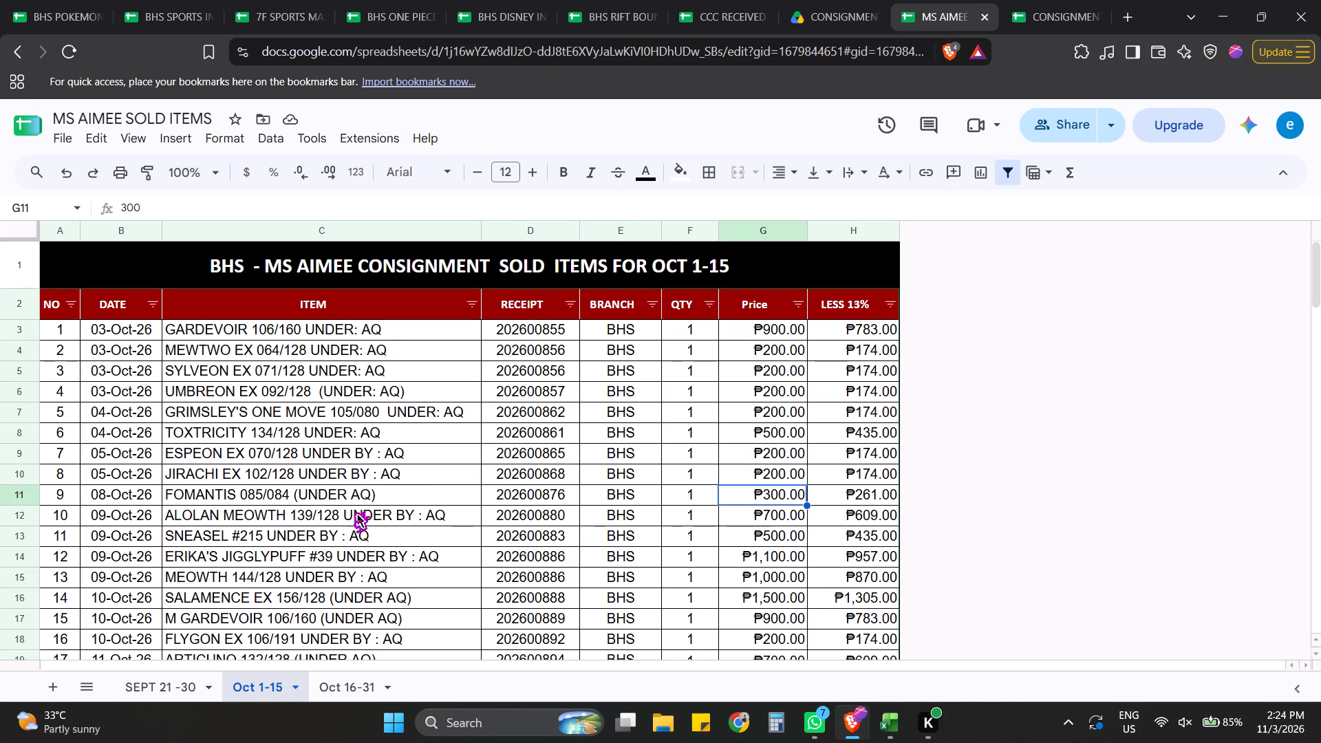
pyautogui.moveTo(766, 515); pyautogui.dragTo(768, 569)
pyautogui.click(817, 0)
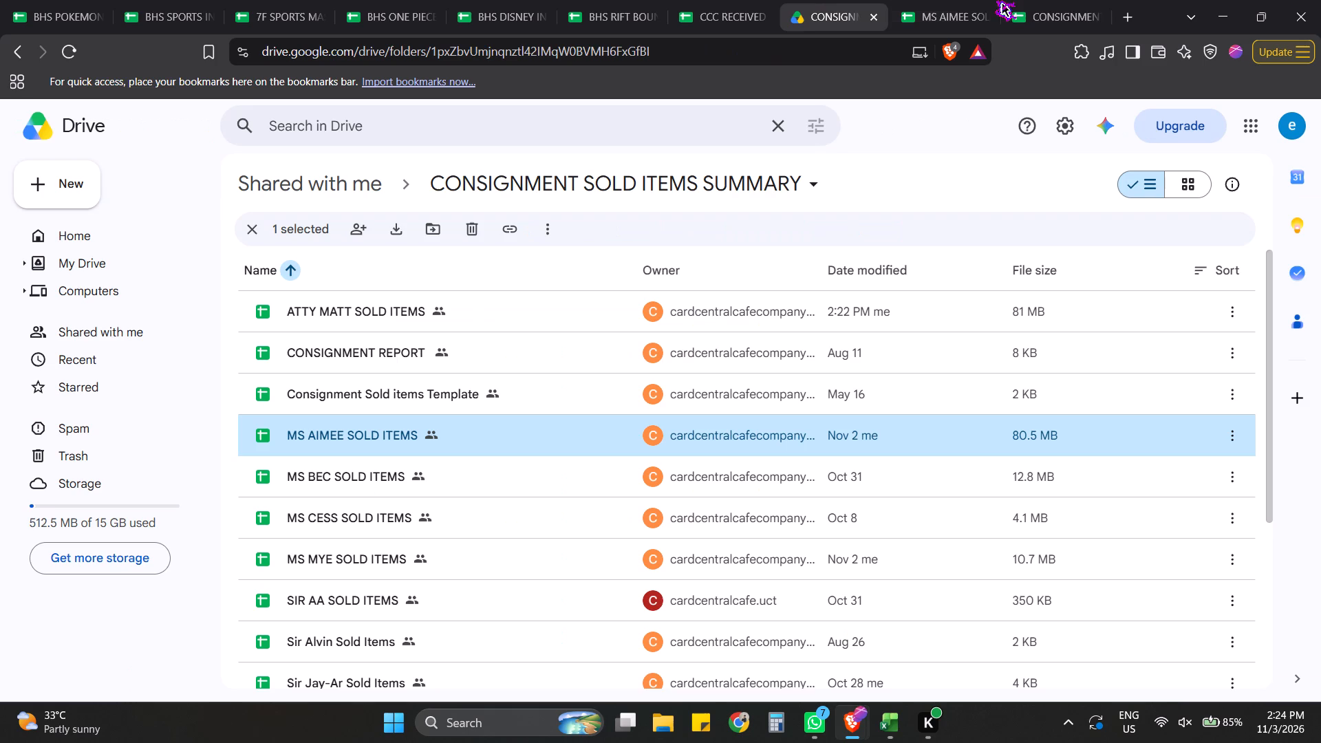
pyautogui.click(1071, 0)
pyautogui.write('3300')
pyautogui.press('Return')
# Sum Ms Aimee's three 10-Oct-26 sale prices and enter 2600 for her on that date in the OCTOBER sheet.
pyautogui.click(949, 0)
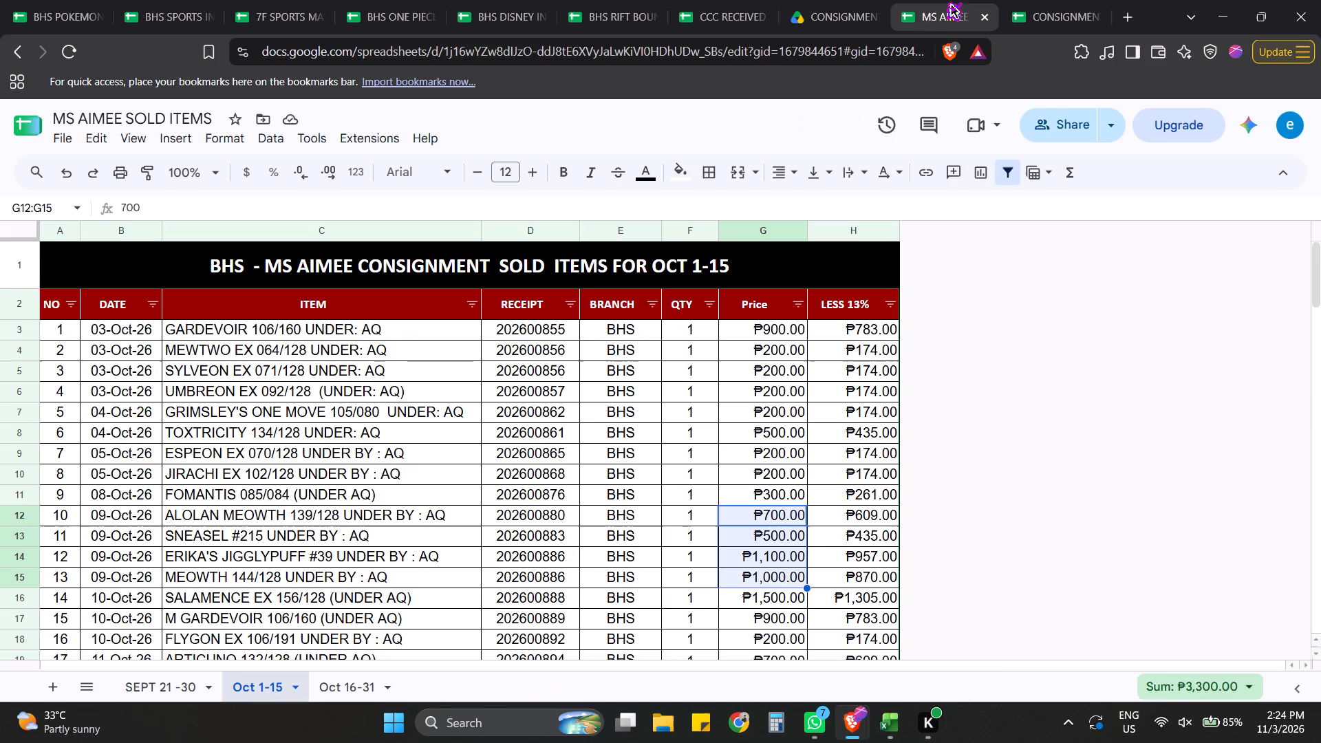
pyautogui.scroll(1, 537, 519)
pyautogui.scroll(-2, 724, 554)
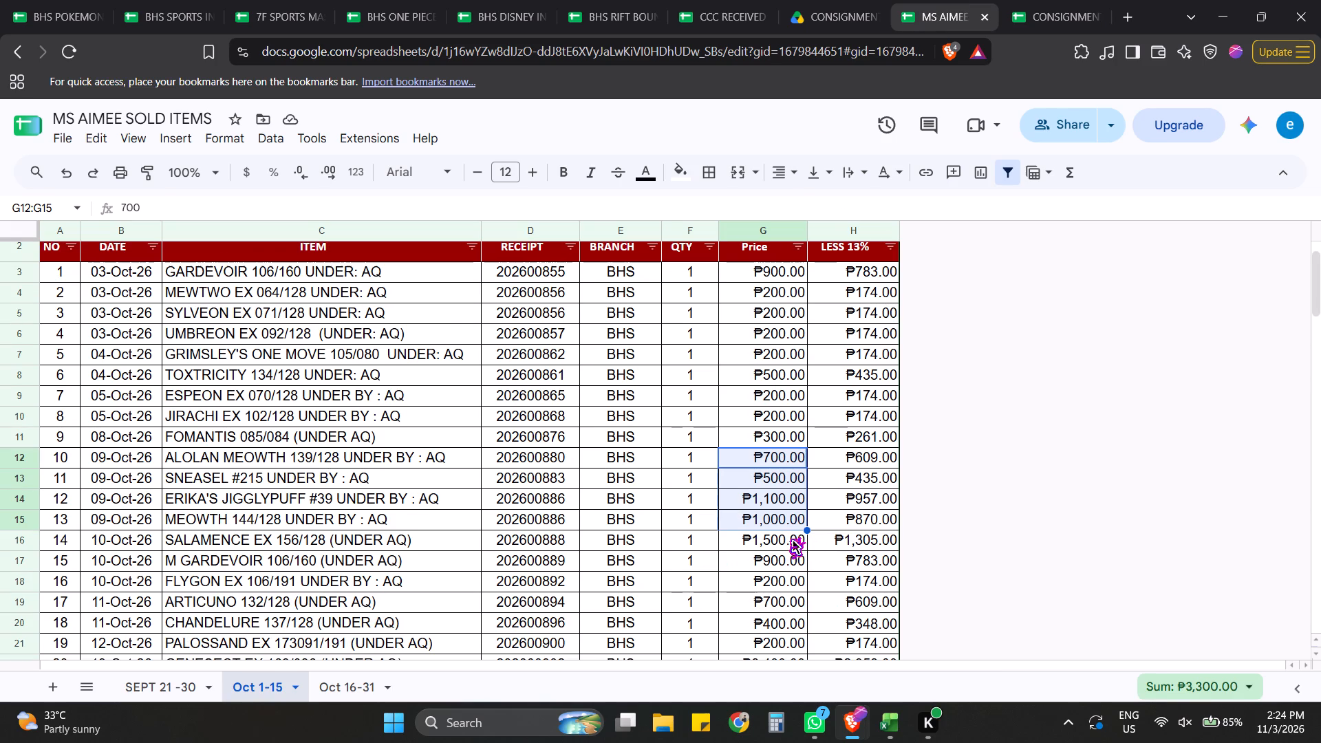
pyautogui.moveTo(786, 537); pyautogui.dragTo(786, 585)
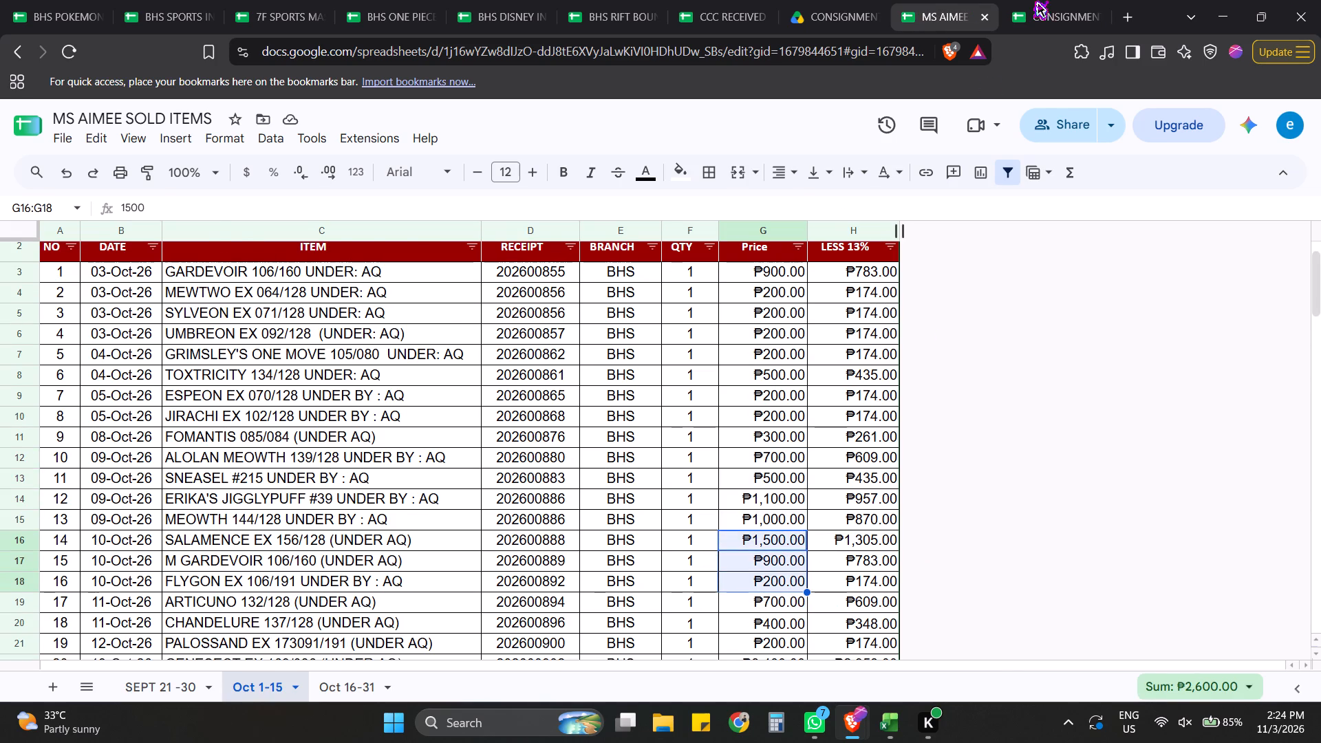
pyautogui.click(1035, 0)
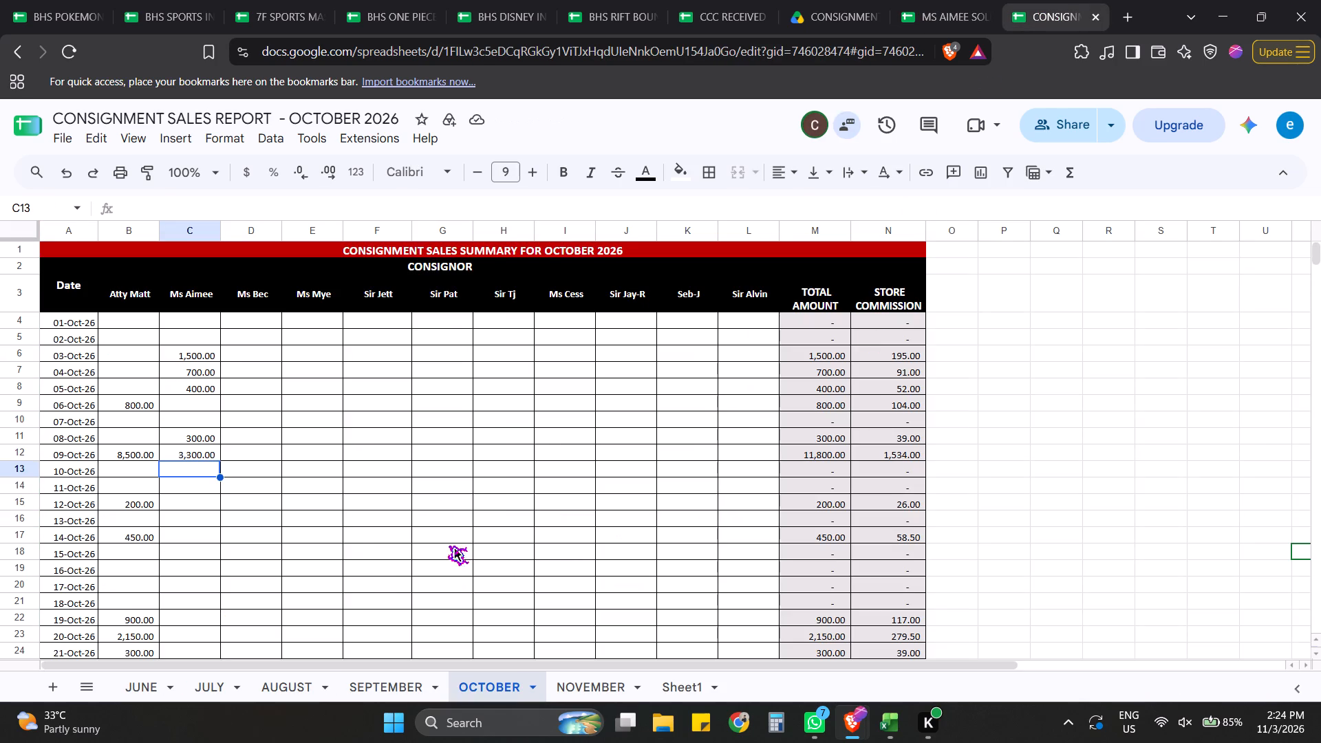
pyautogui.write('2600')
pyautogui.press('Return')
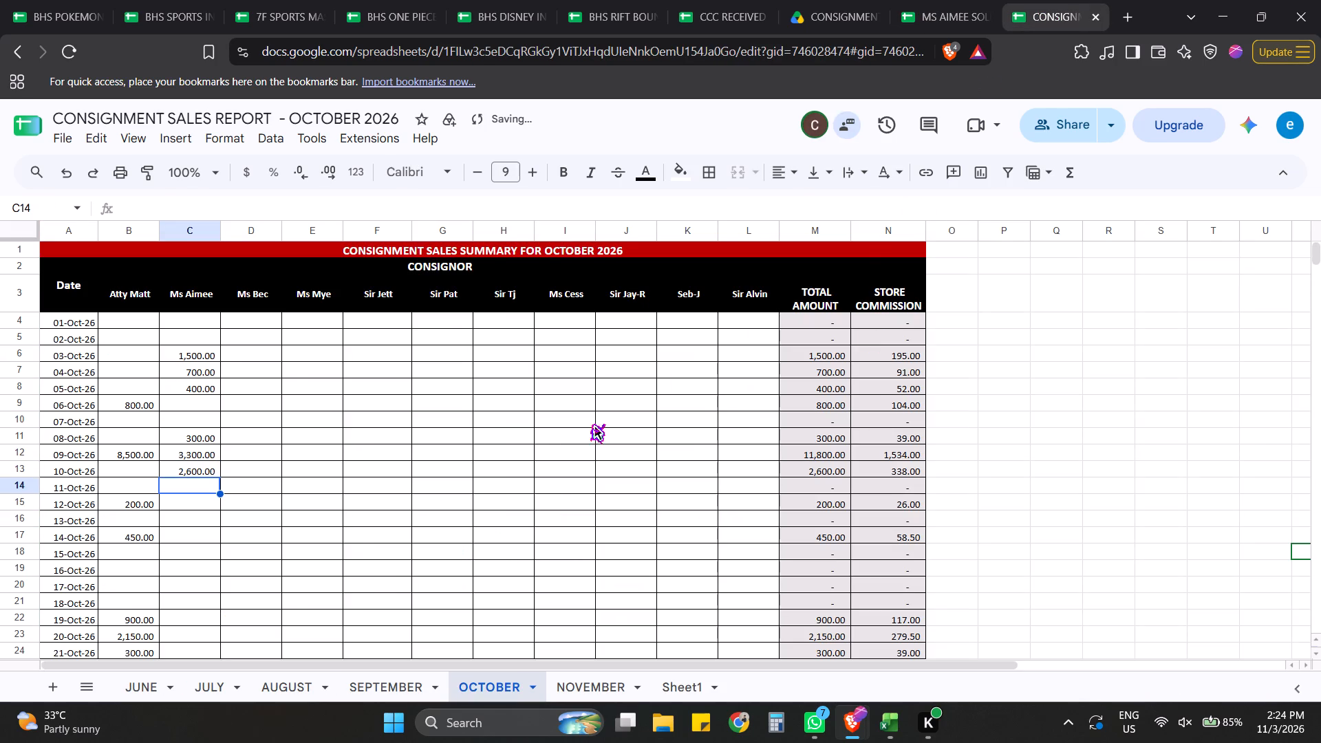
# Sum Ms Aimee's ARTICUNO and CHANDELURE sales and enter 1100 for her on 11-Oct-26 in the OCTOBER sheet.
pyautogui.click(922, 0)
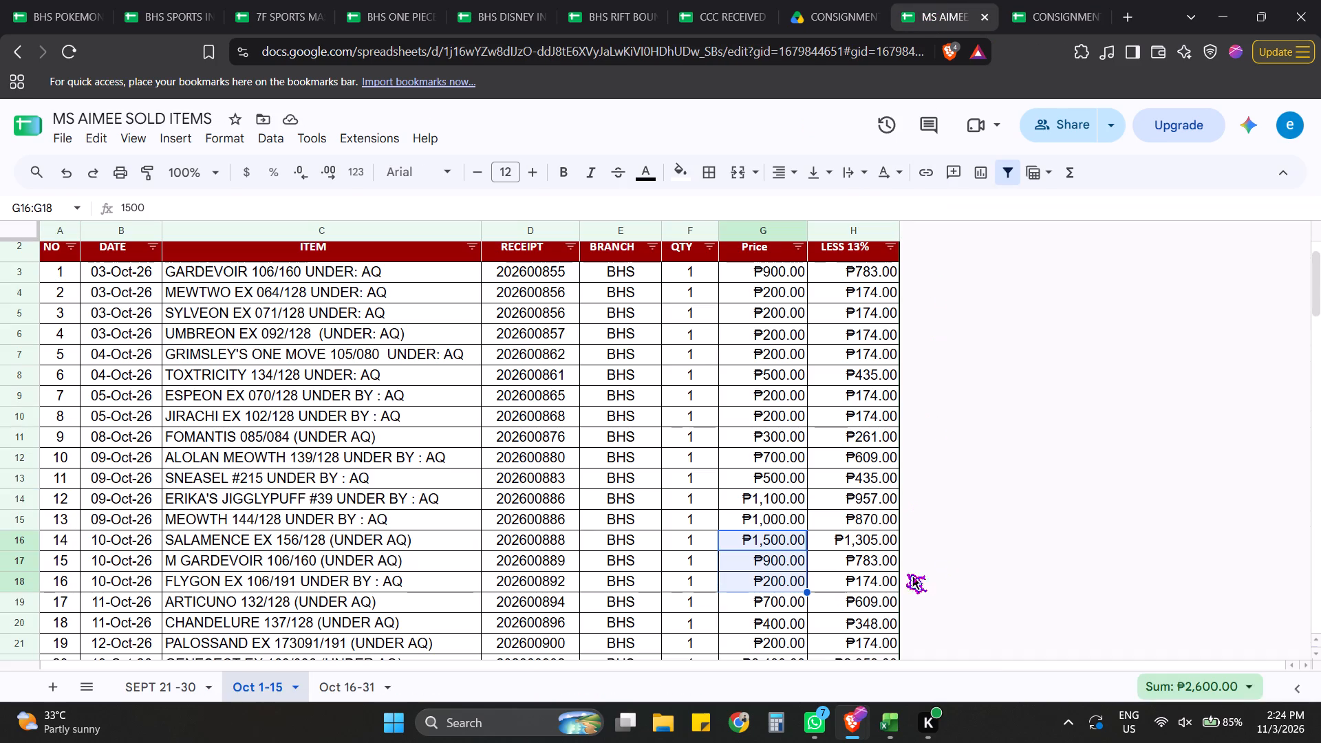
pyautogui.scroll(-3, 855, 577)
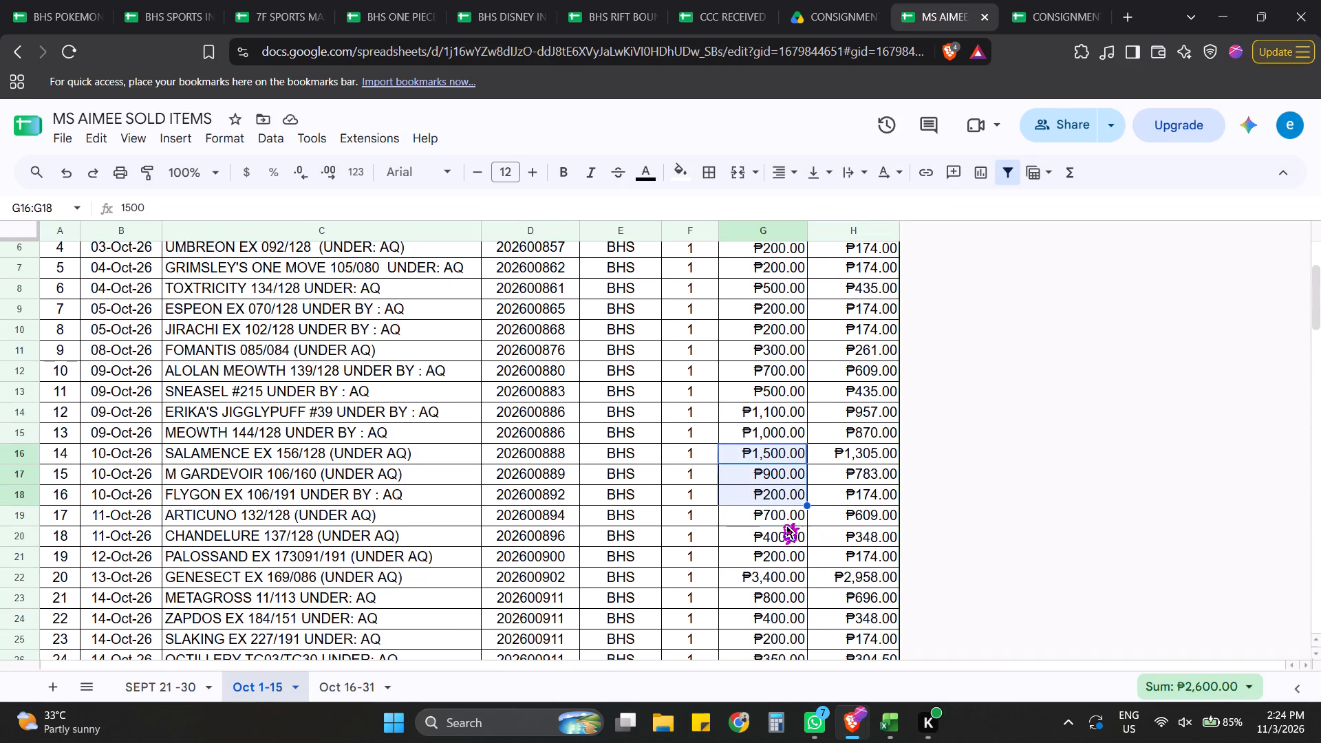
pyautogui.moveTo(775, 513); pyautogui.dragTo(768, 532)
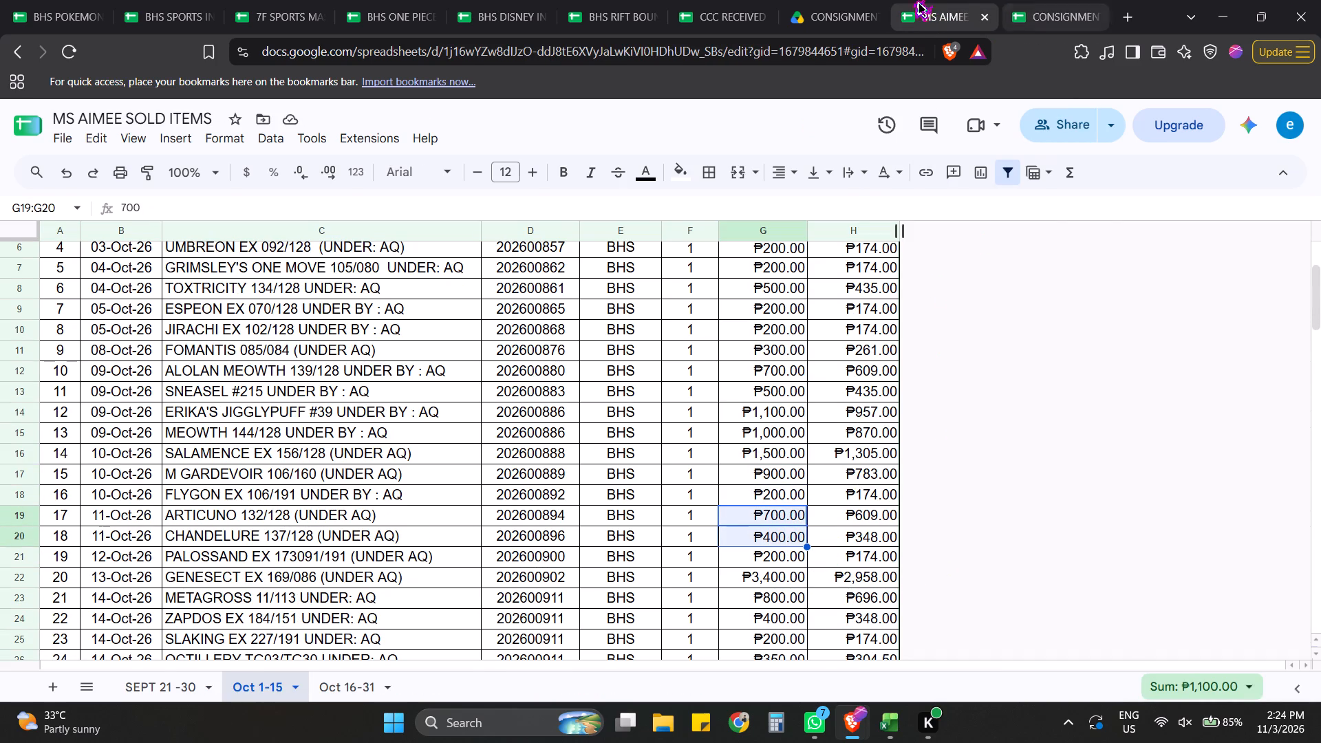
pyautogui.click(1027, 0)
pyautogui.write('1100')
pyautogui.press('Return')
# Enter 200 for Ms Aimee on 12-Oct-26 in the OCTOBER sheet, taken from the PALOSSAND EX sale.
pyautogui.click(937, 0)
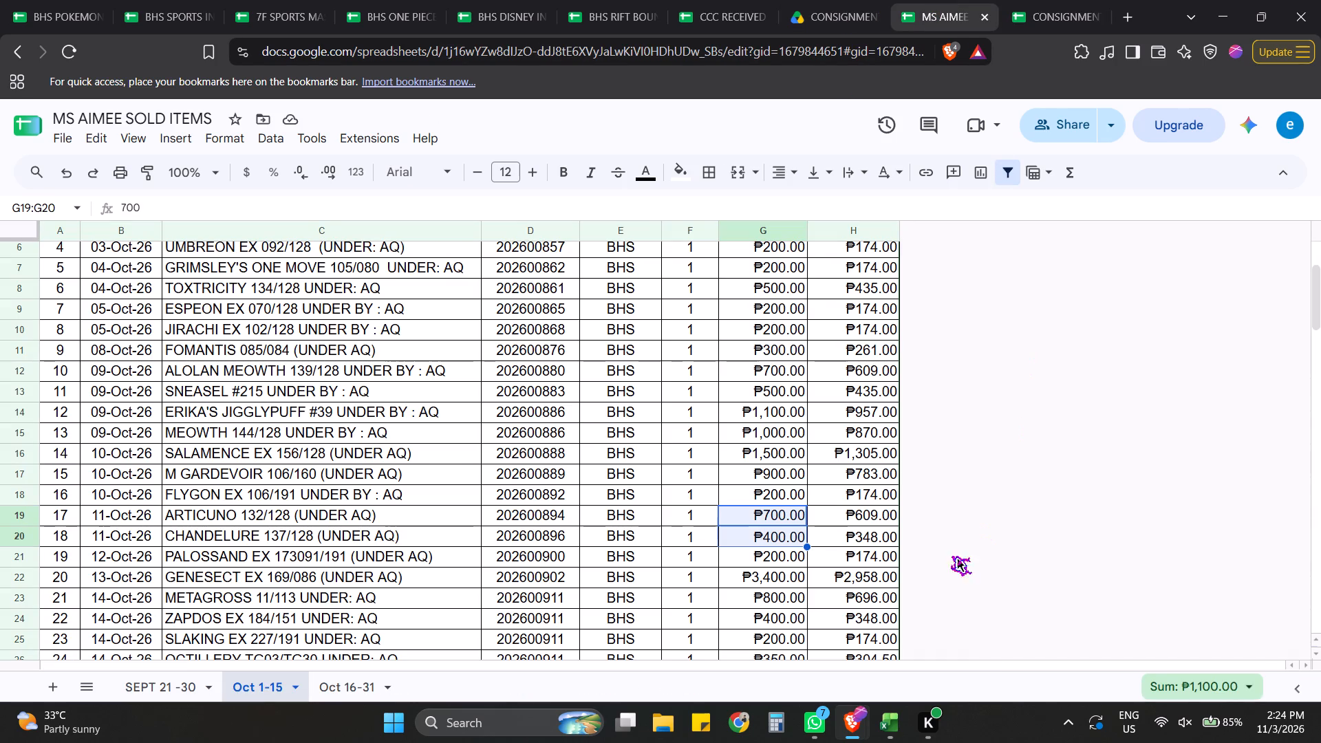
pyautogui.click(787, 557)
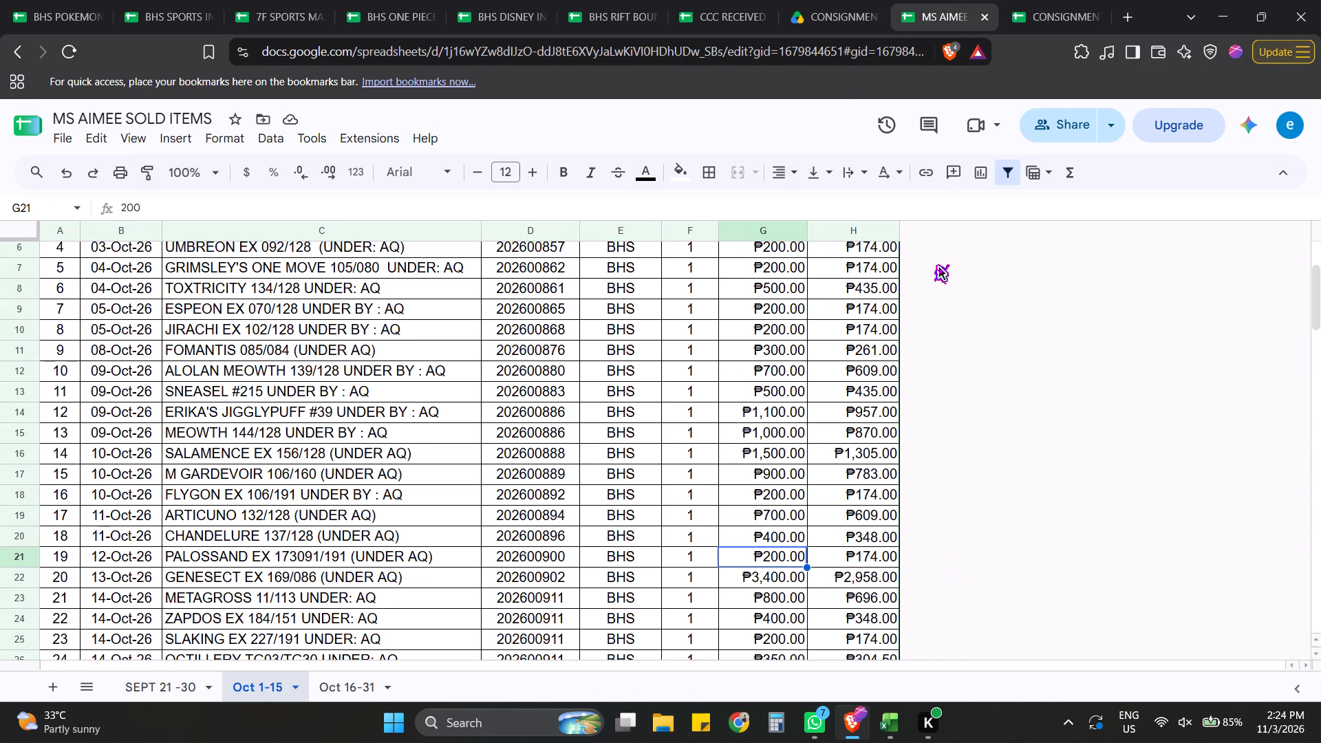
pyautogui.click(1046, 0)
pyautogui.write('200')
pyautogui.press('Return')
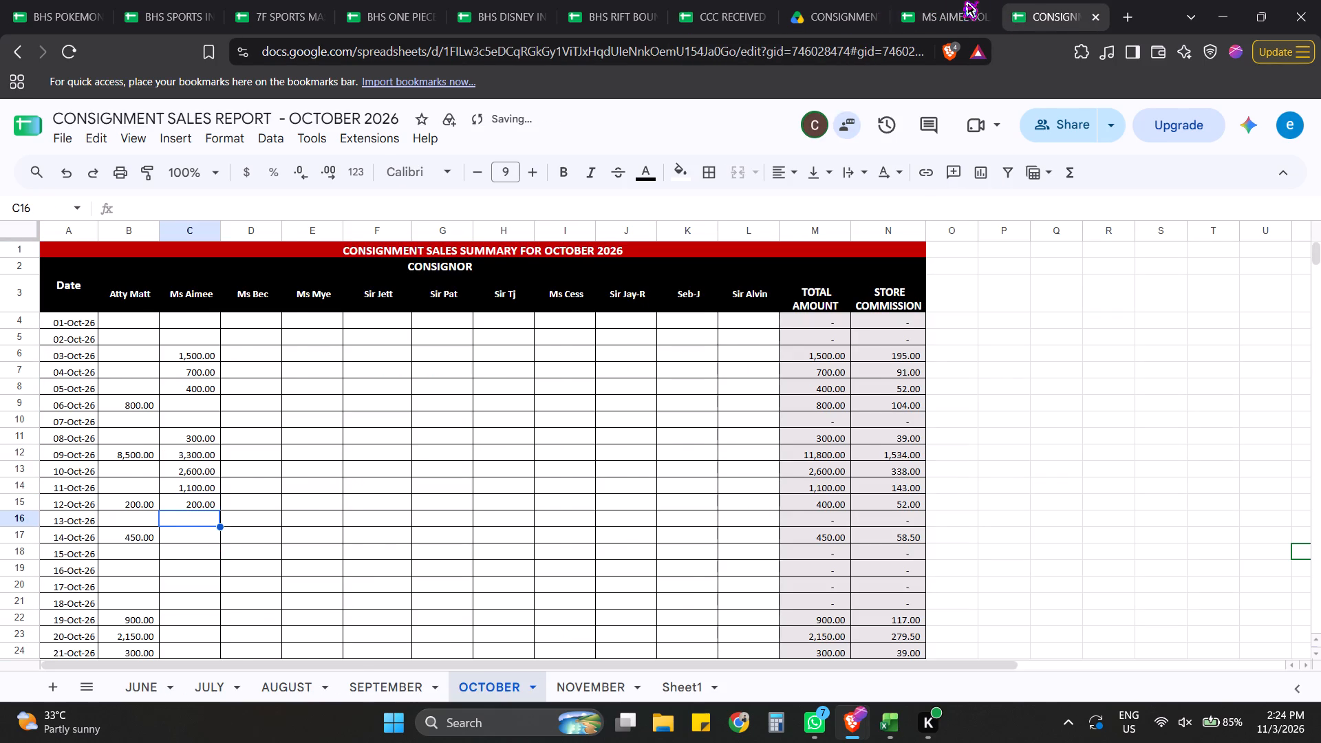
# Enter 3400 for Ms Aimee on 13-Oct-26 in the OCTOBER sheet, taken from the GENESECT EX 169/086 sale.
pyautogui.click(945, 0)
pyautogui.click(784, 579)
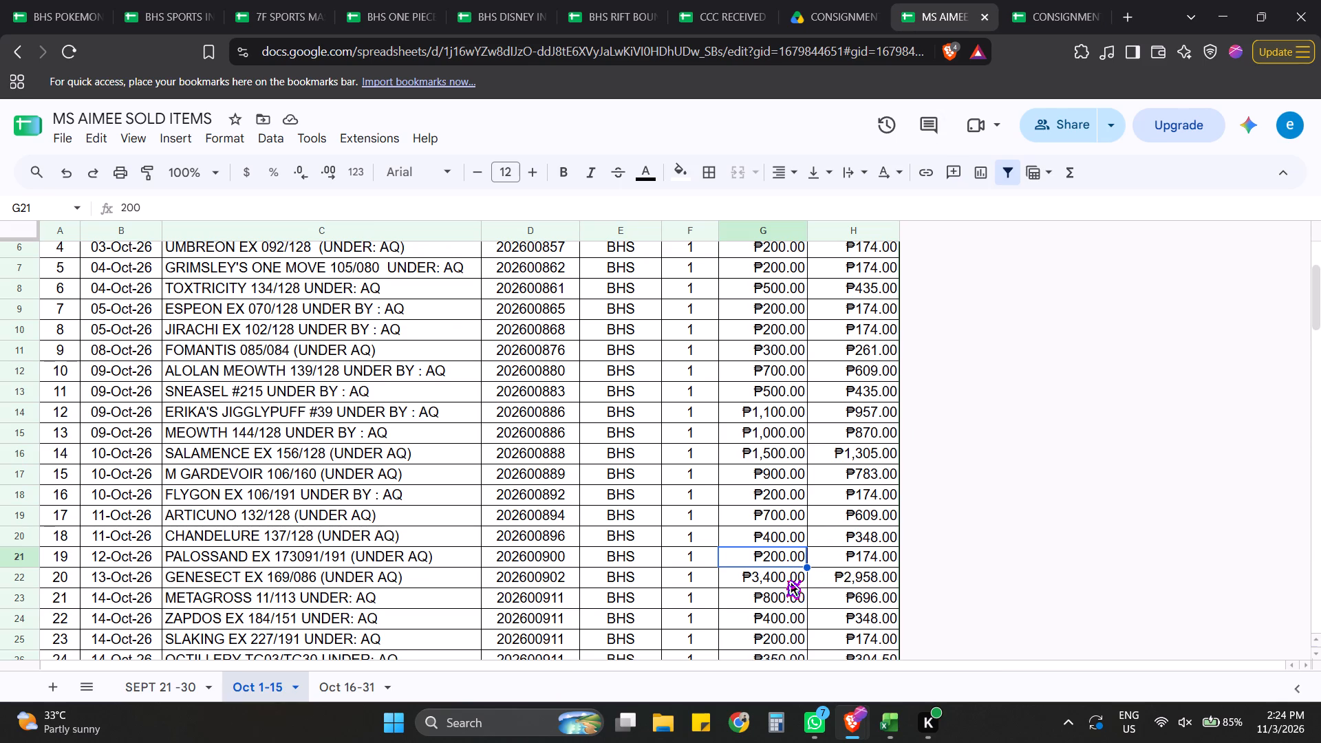
pyautogui.click(1042, 0)
pyautogui.write('3400')
pyautogui.press('Return')
# Sum all of Ms Aimee's 14-Oct-26 sale prices and enter 5150 for her on that date in the OCTOBER sheet.
pyautogui.click(916, 0)
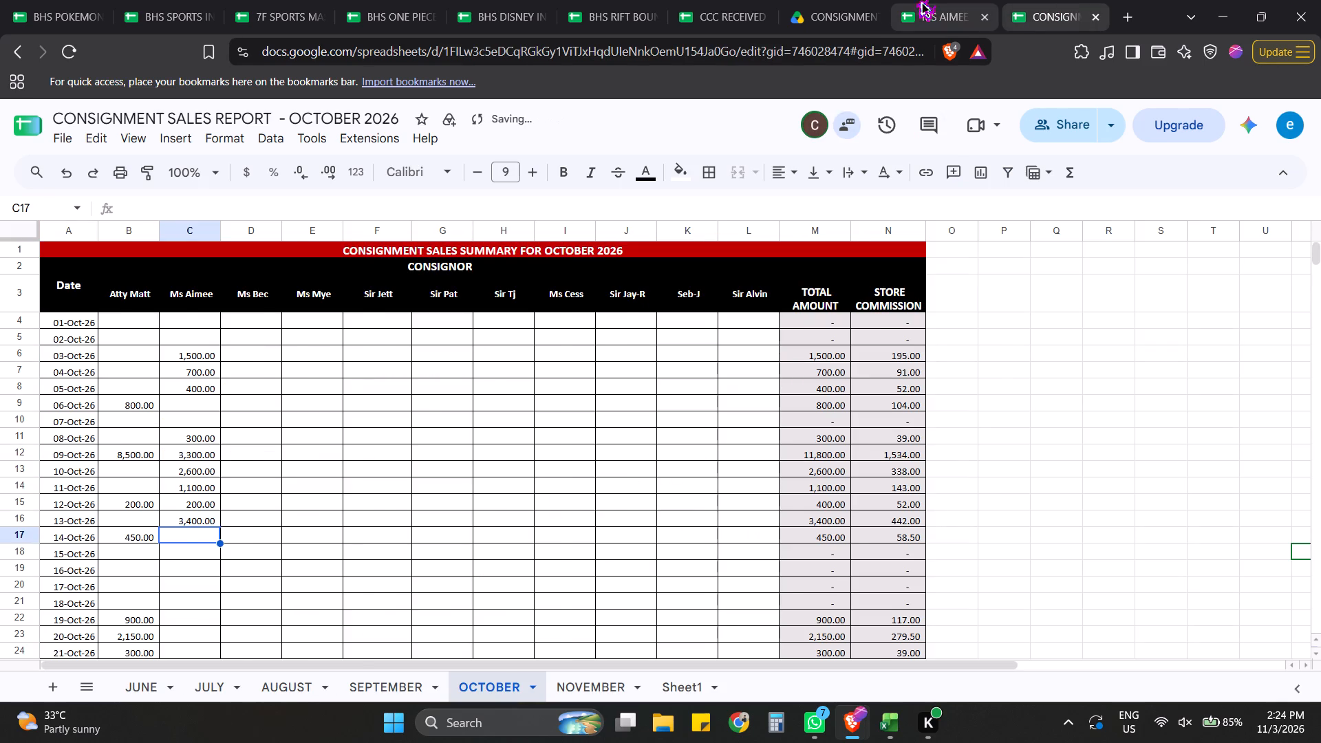
pyautogui.scroll(-3, 763, 570)
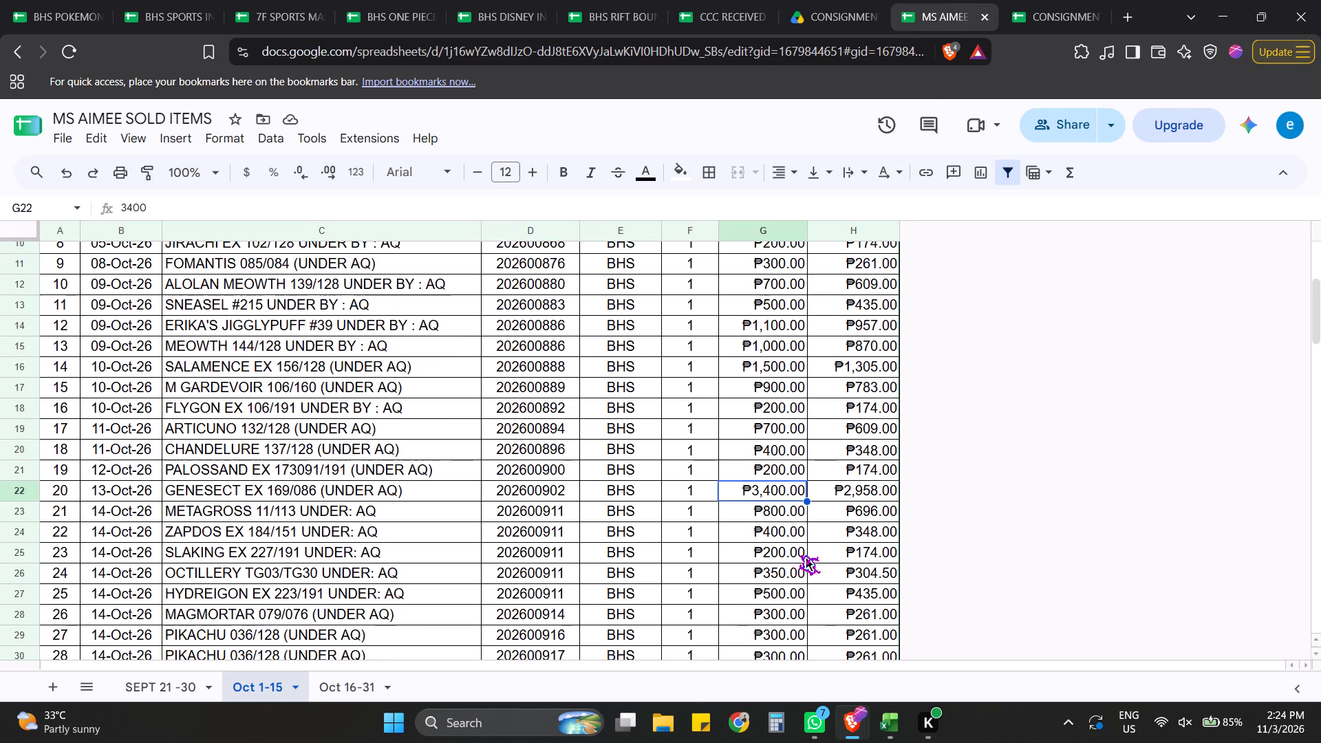
pyautogui.moveTo(778, 517); pyautogui.dragTo(768, 621)
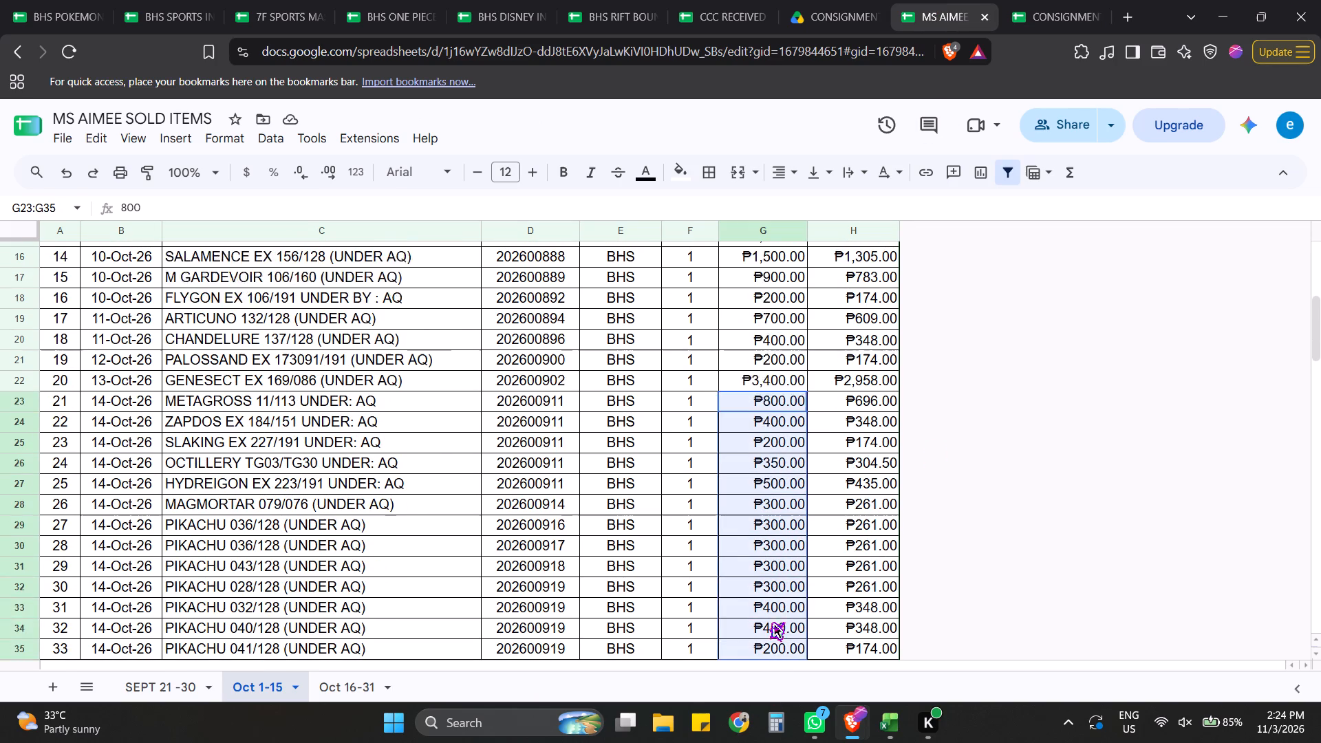
pyautogui.moveTo(768, 621); pyautogui.dragTo(771, 605)
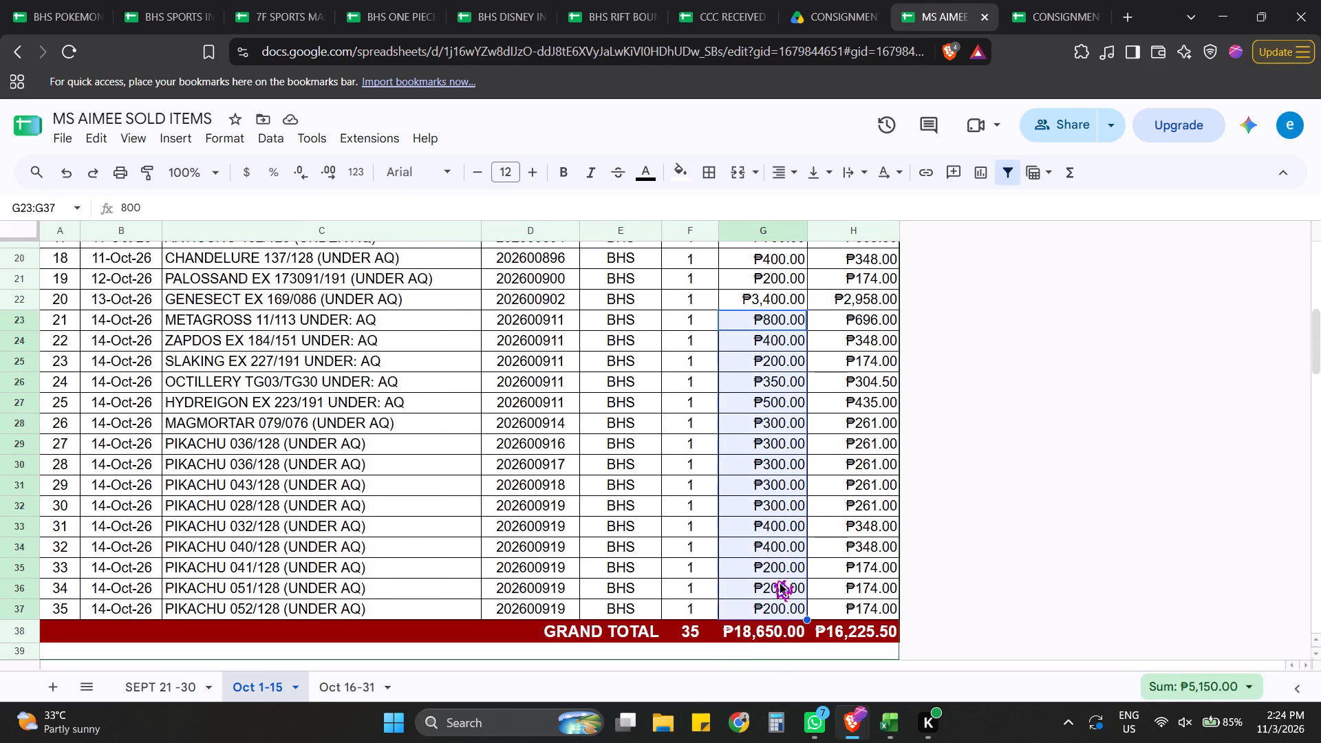
pyautogui.click(1049, 0)
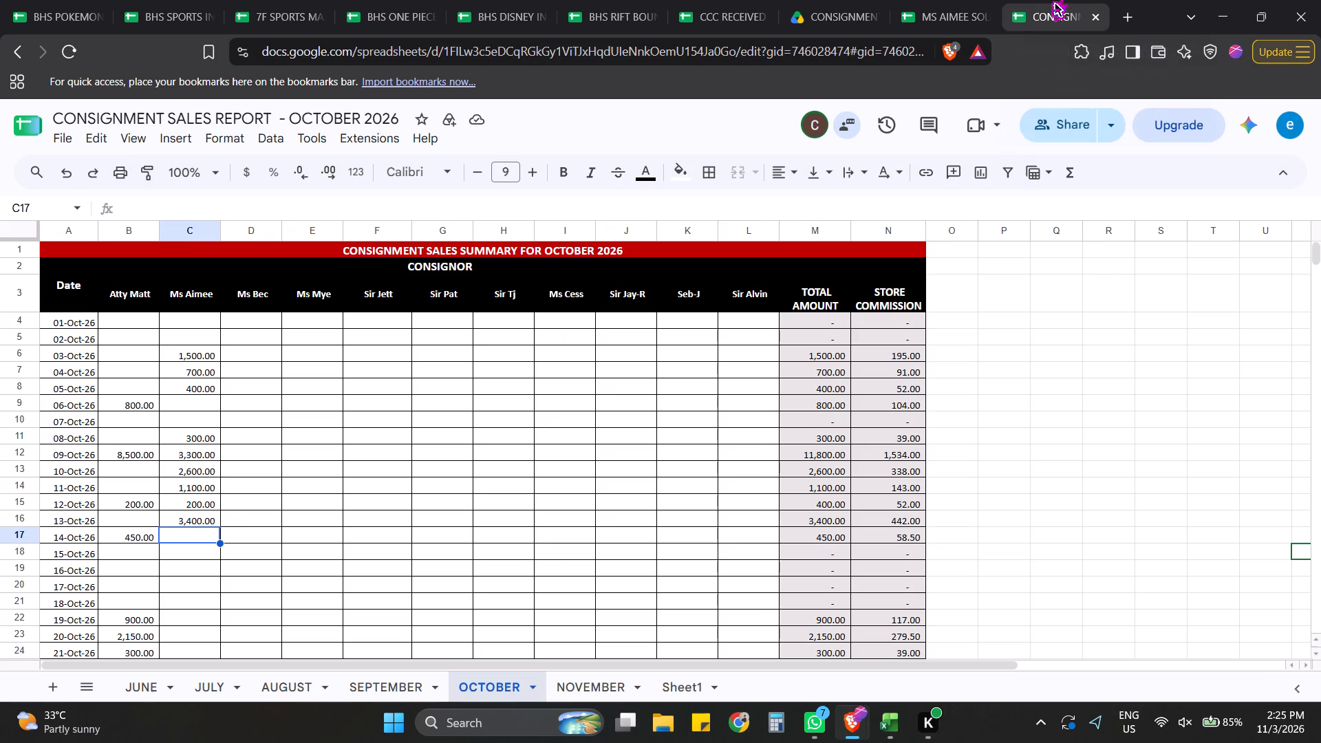
pyautogui.click(1024, 0)
pyautogui.write('5150')
pyautogui.press('Return')
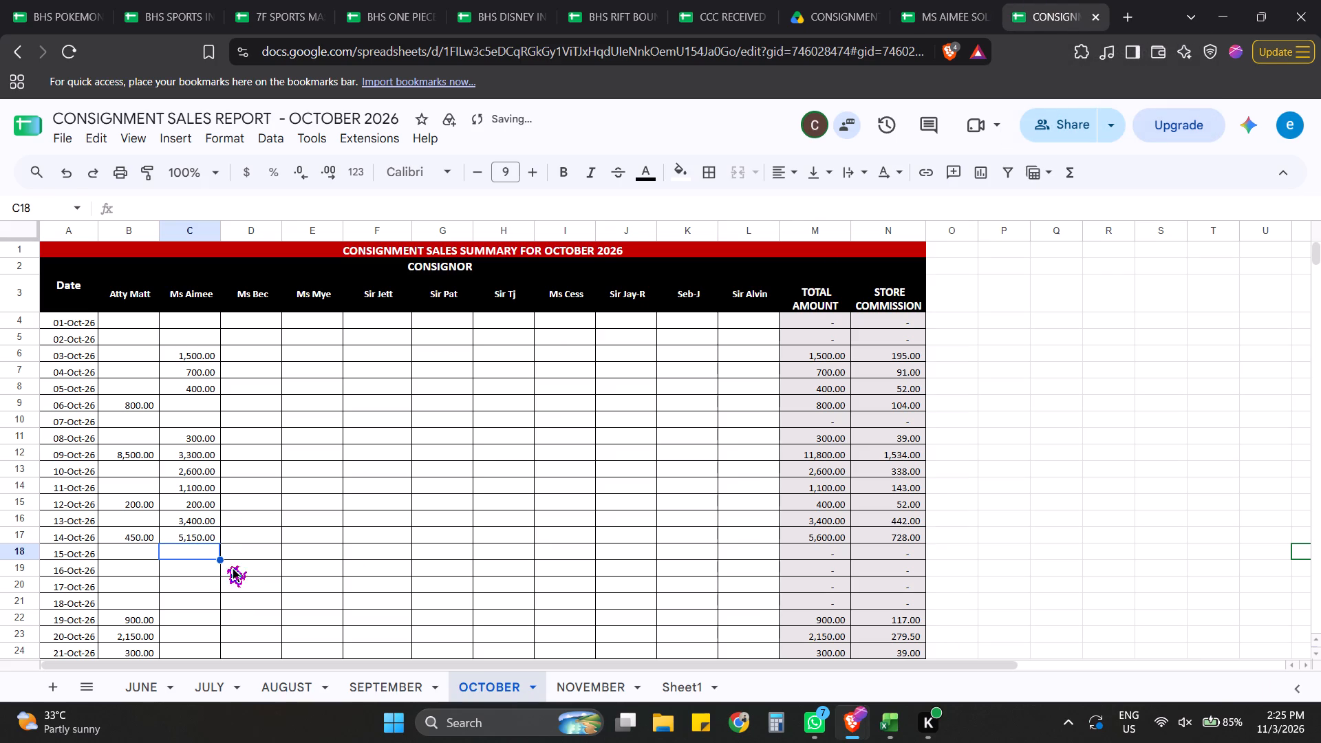
# Sum Ms Aimee's three 20-Oct-26 prices in her Oct 16-31 sheet and enter 3900 for her on that date in the OCTOBER sheet.
pyautogui.click(965, 0)
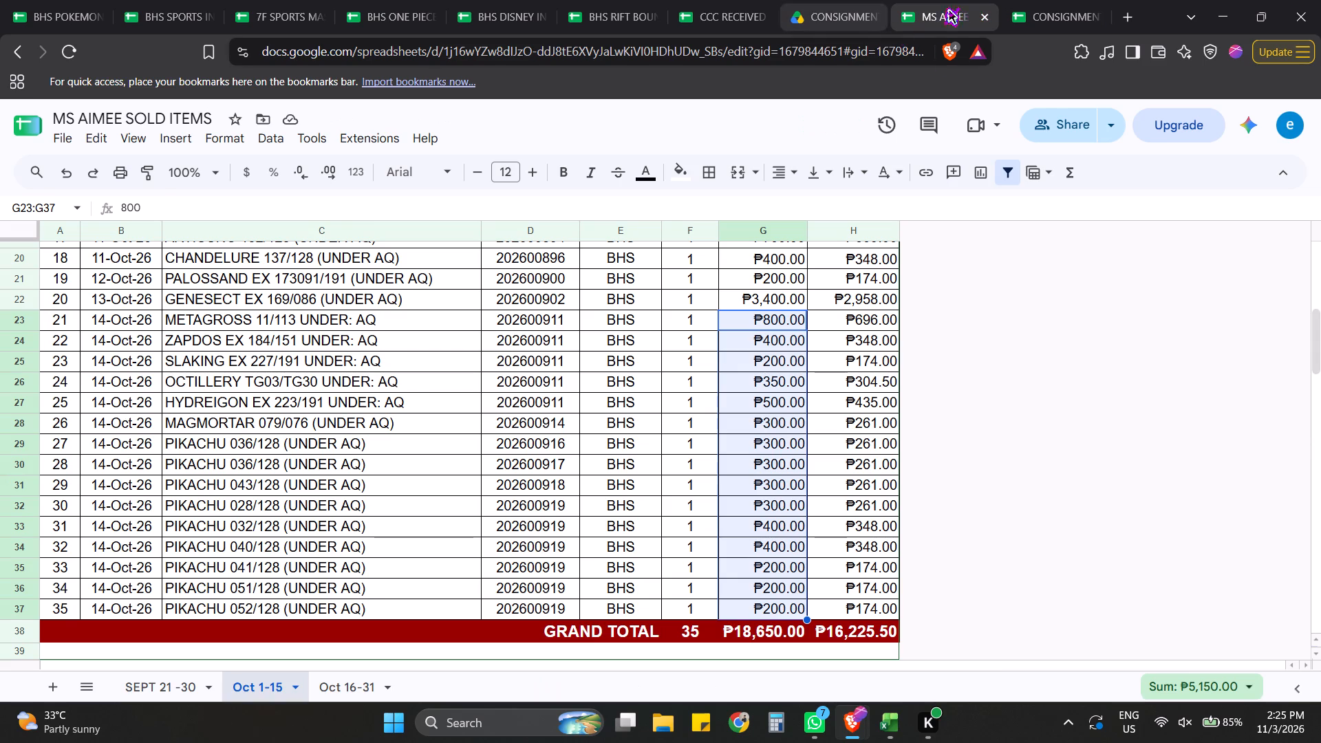
pyautogui.click(1055, 0)
pyautogui.scroll(12, 555, 370)
pyautogui.scroll(-6, 508, 387)
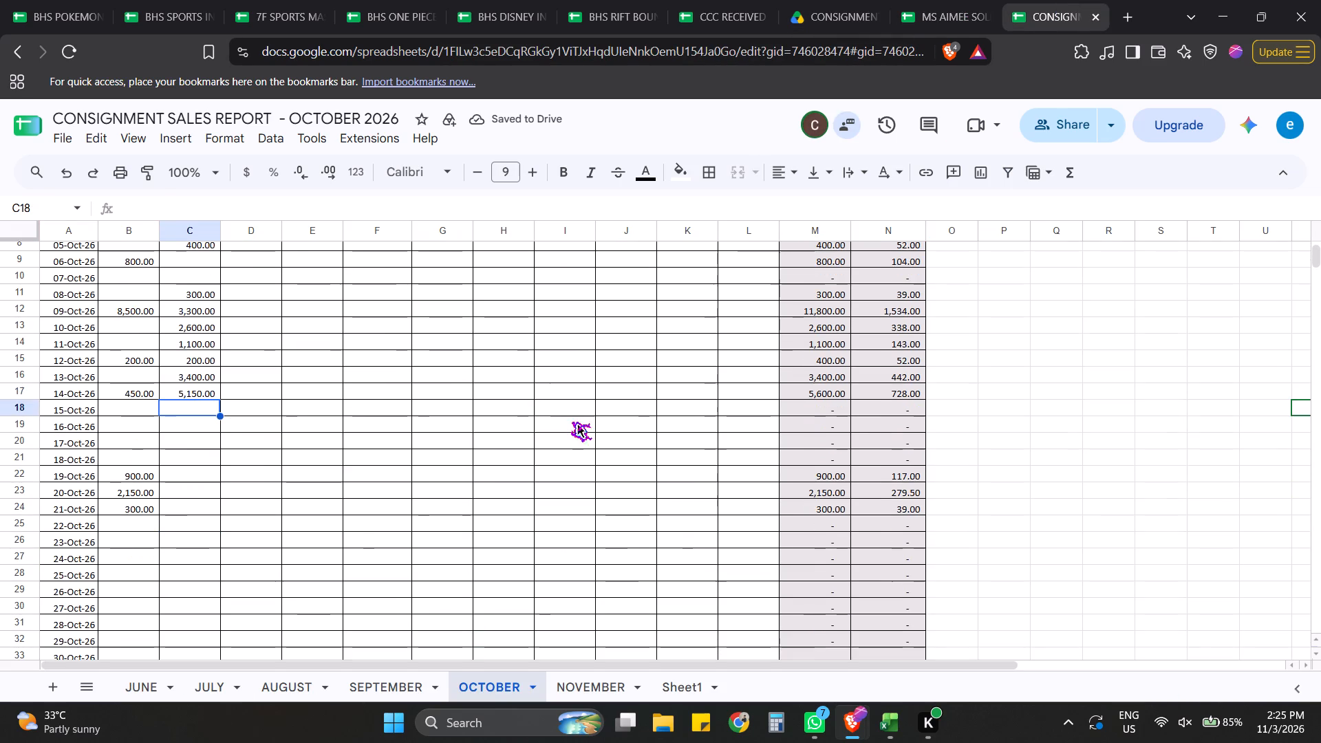
pyautogui.click(980, 0)
pyautogui.scroll(-4, 390, 661)
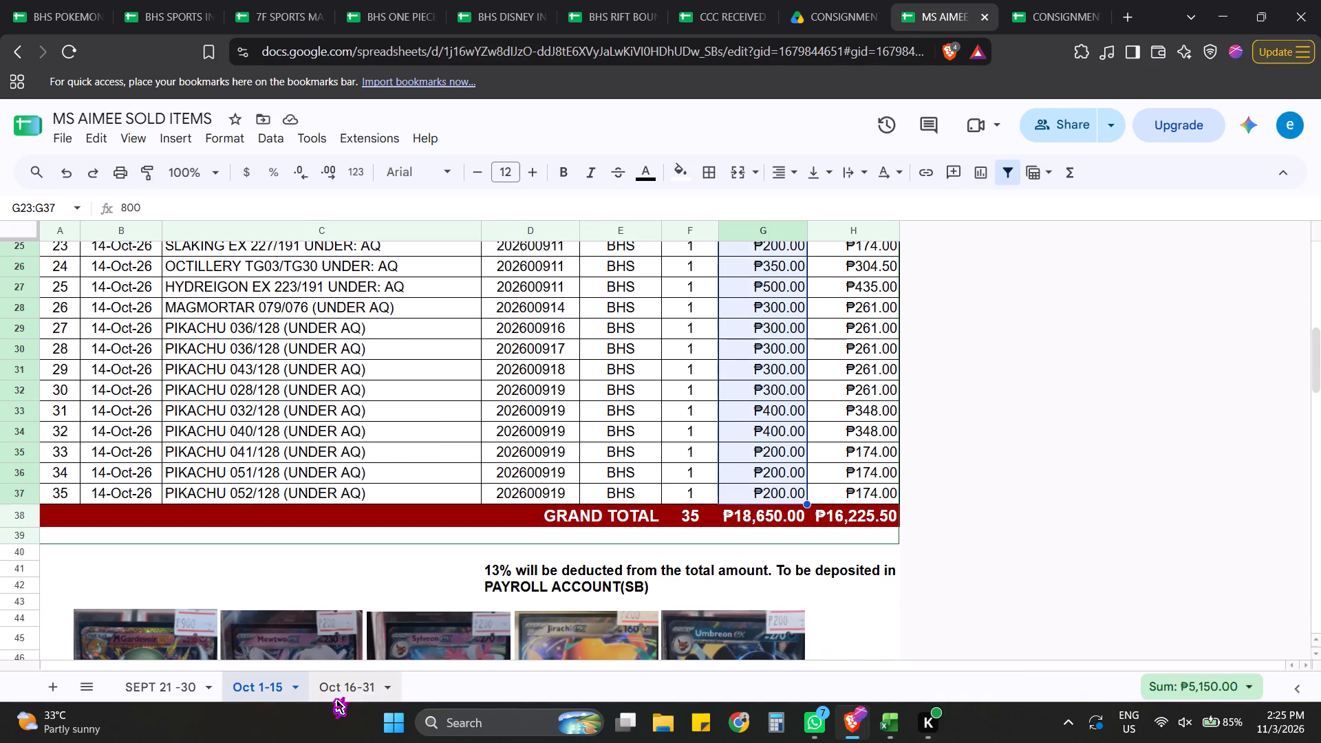
pyautogui.click(332, 689)
pyautogui.scroll(8, 667, 493)
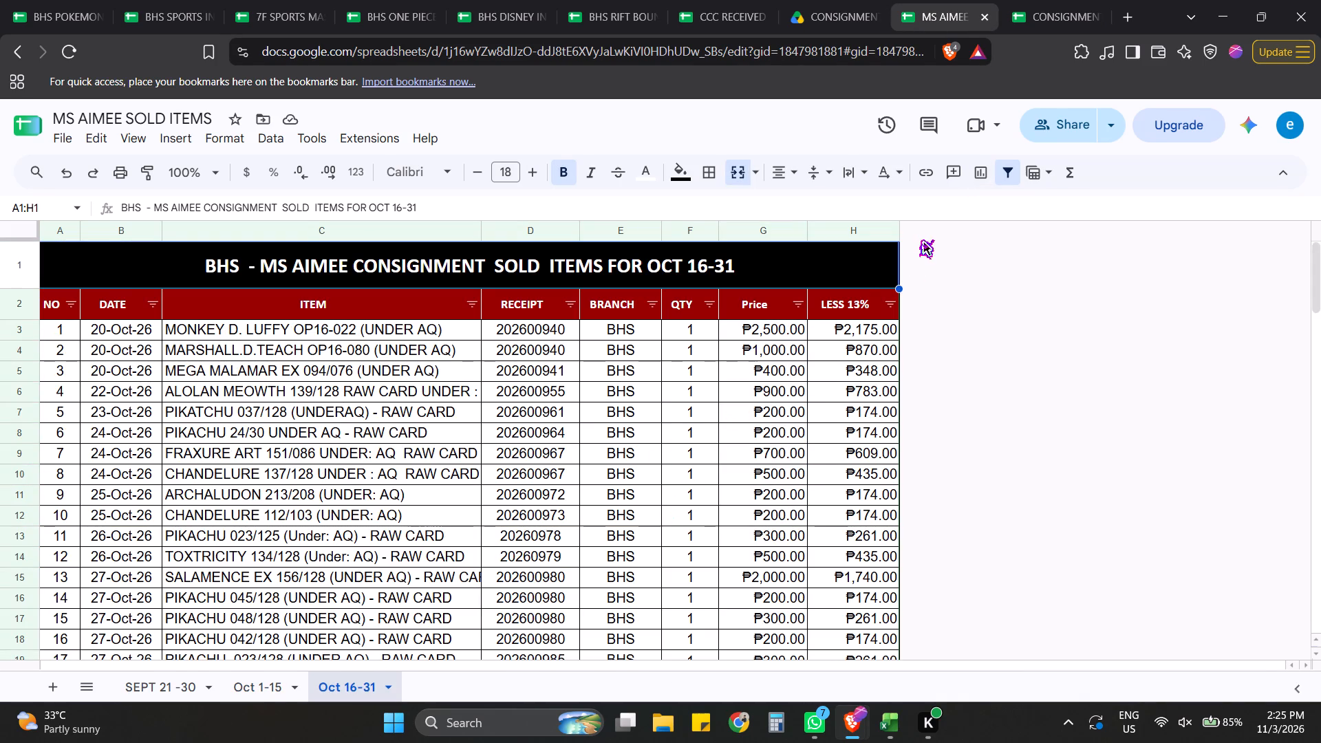
pyautogui.moveTo(777, 328); pyautogui.dragTo(772, 360)
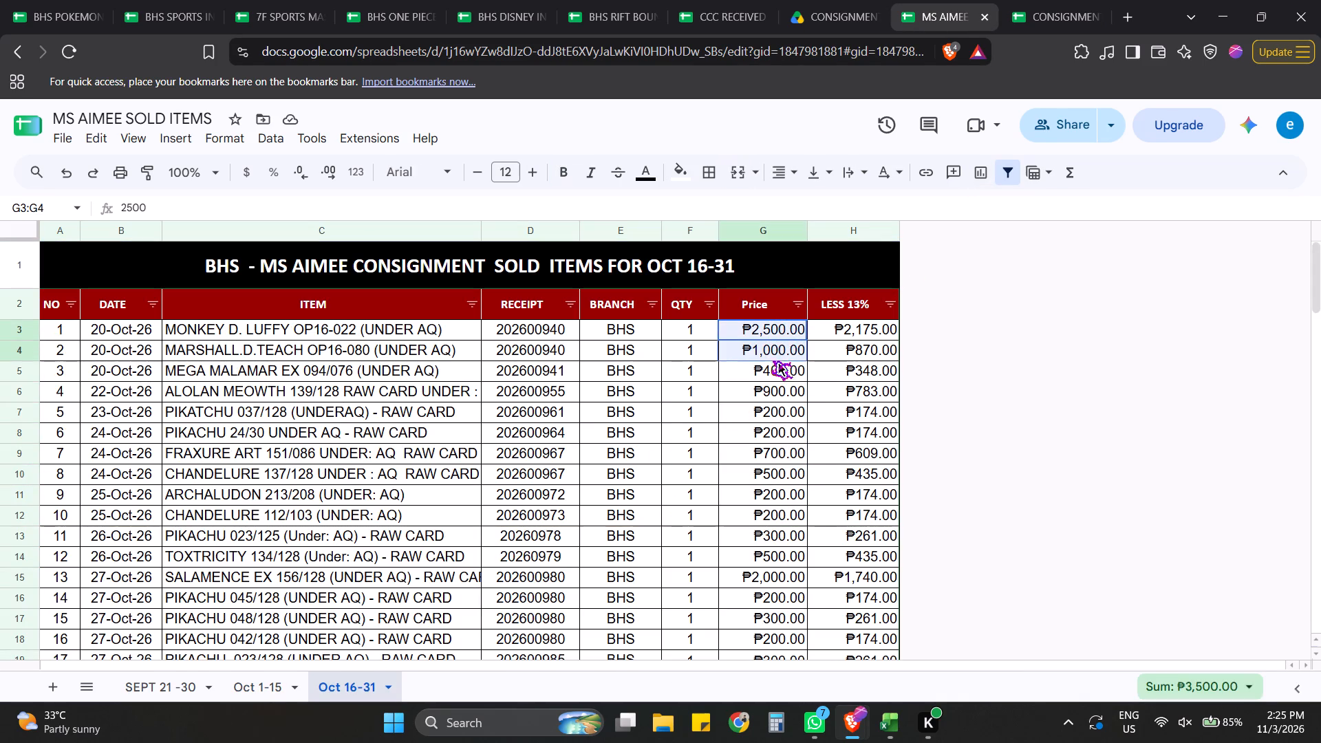
pyautogui.moveTo(772, 360); pyautogui.dragTo(767, 372)
pyautogui.click(1027, 0)
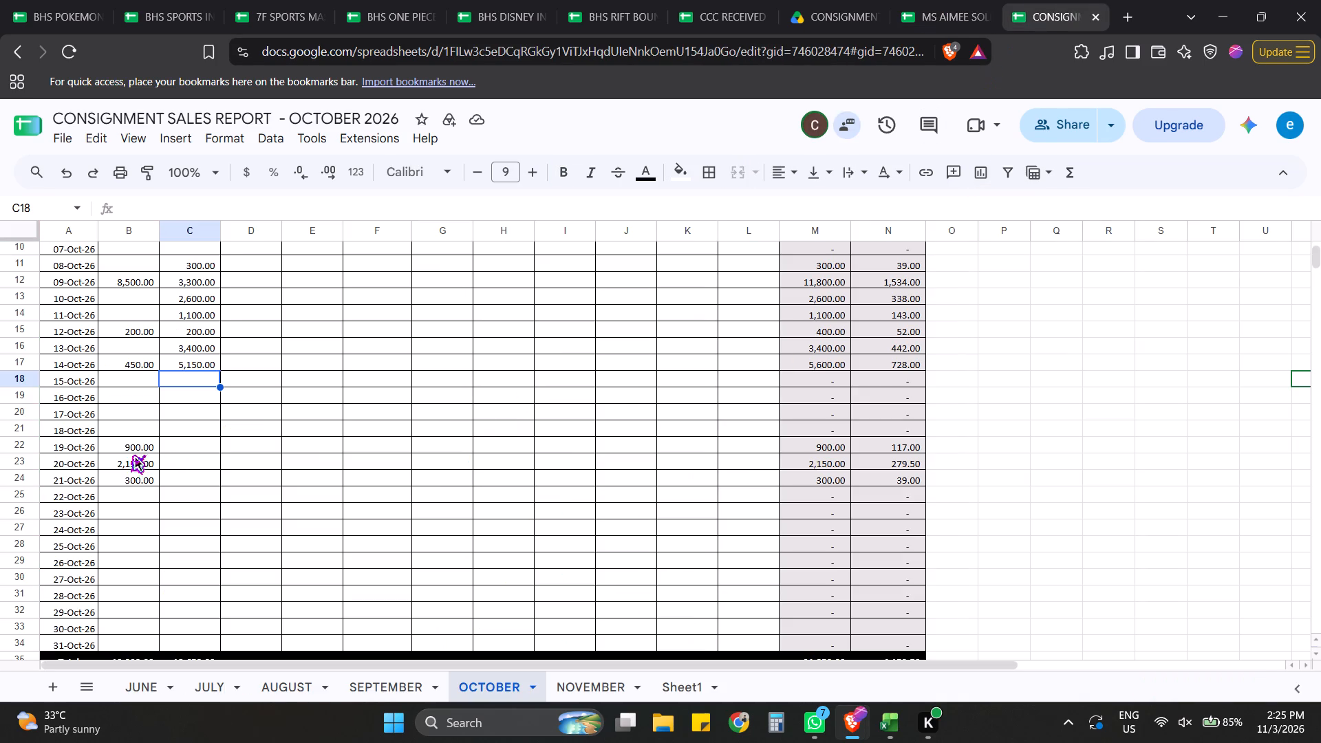
pyautogui.click(201, 459)
pyautogui.write('3900')
pyautogui.press('Return')
# Enter 900 for Ms Aimee on 22-Oct-26 in the OCTOBER sheet, taken from the ALOLAN MEOWTH 139/128 sale.
pyautogui.click(946, 0)
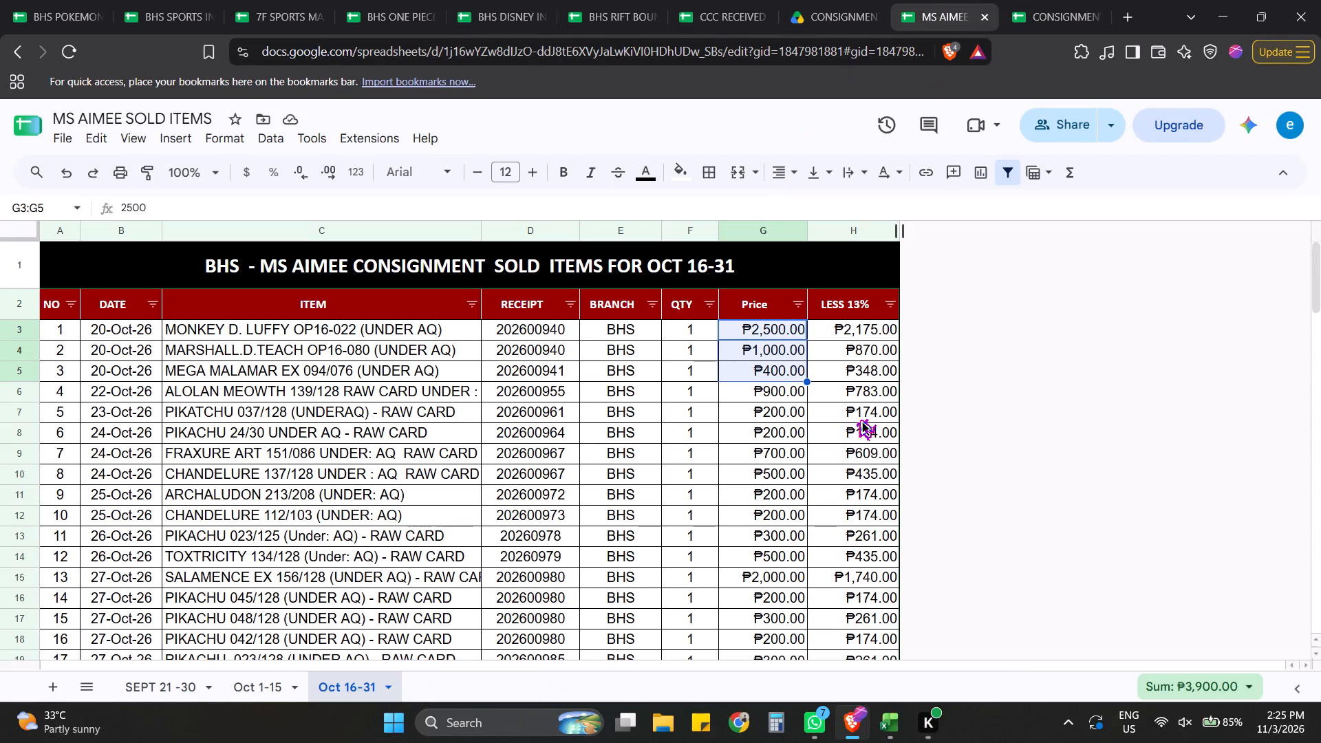
pyautogui.click(773, 396)
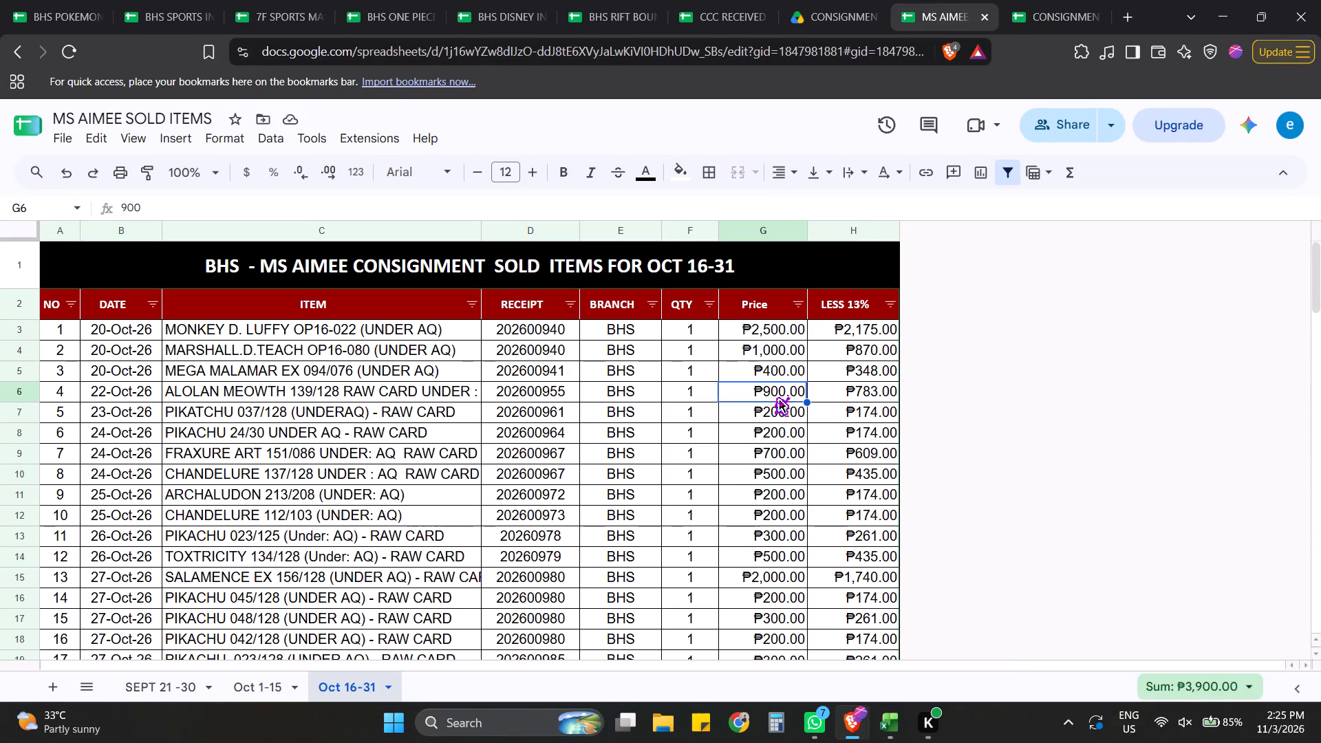
pyautogui.click(1029, 0)
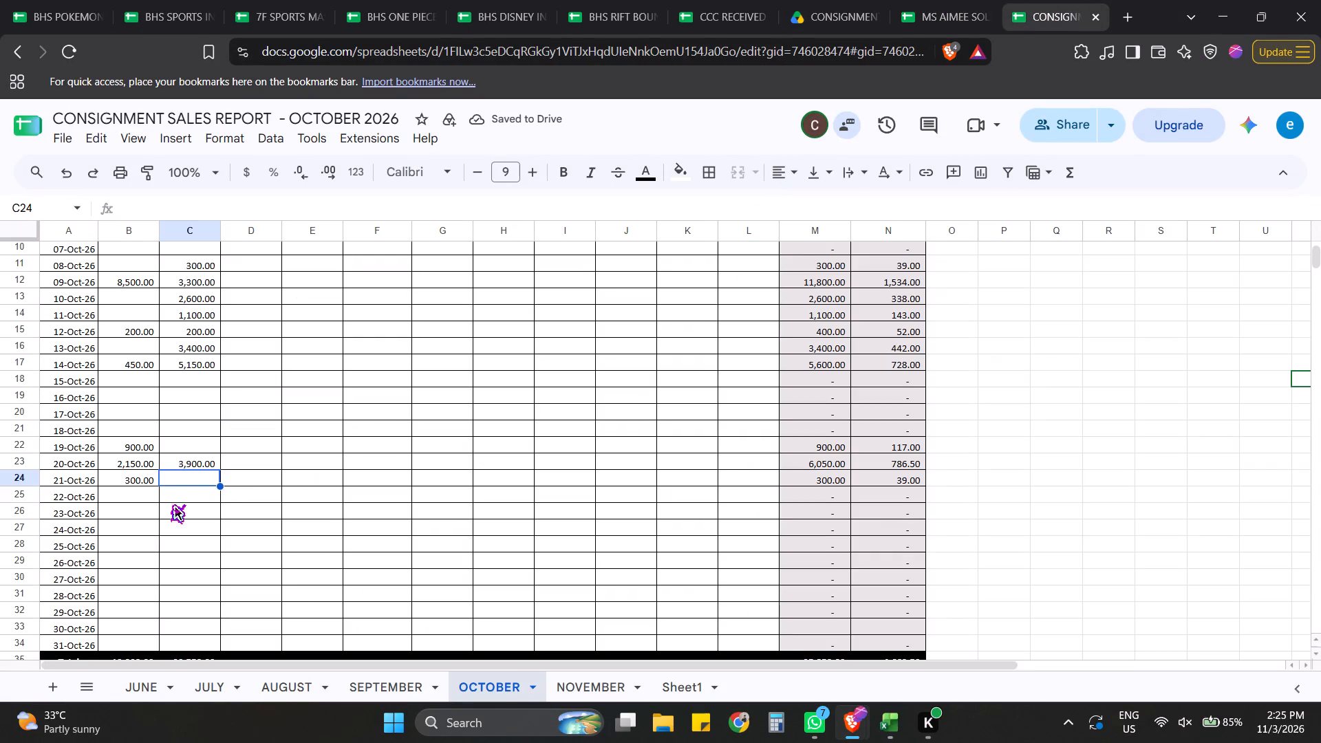
pyautogui.moveTo(186, 492); pyautogui.dragTo(194, 489)
pyautogui.write('900')
pyautogui.press('Return')
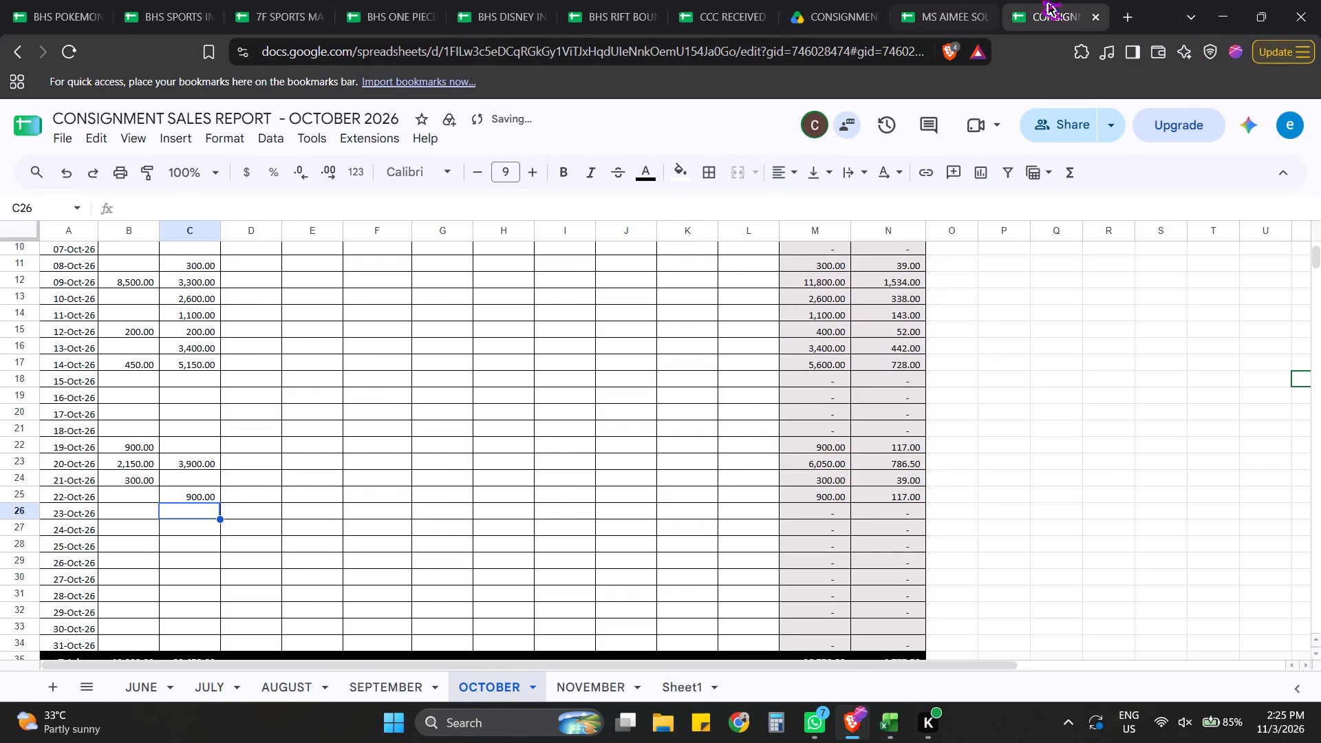
# Enter 200 for Ms Aimee on 23-Oct-26 in the OCTOBER sheet, taken from the PIKATCHU 037/128 sale.
pyautogui.click(945, 0)
pyautogui.click(780, 418)
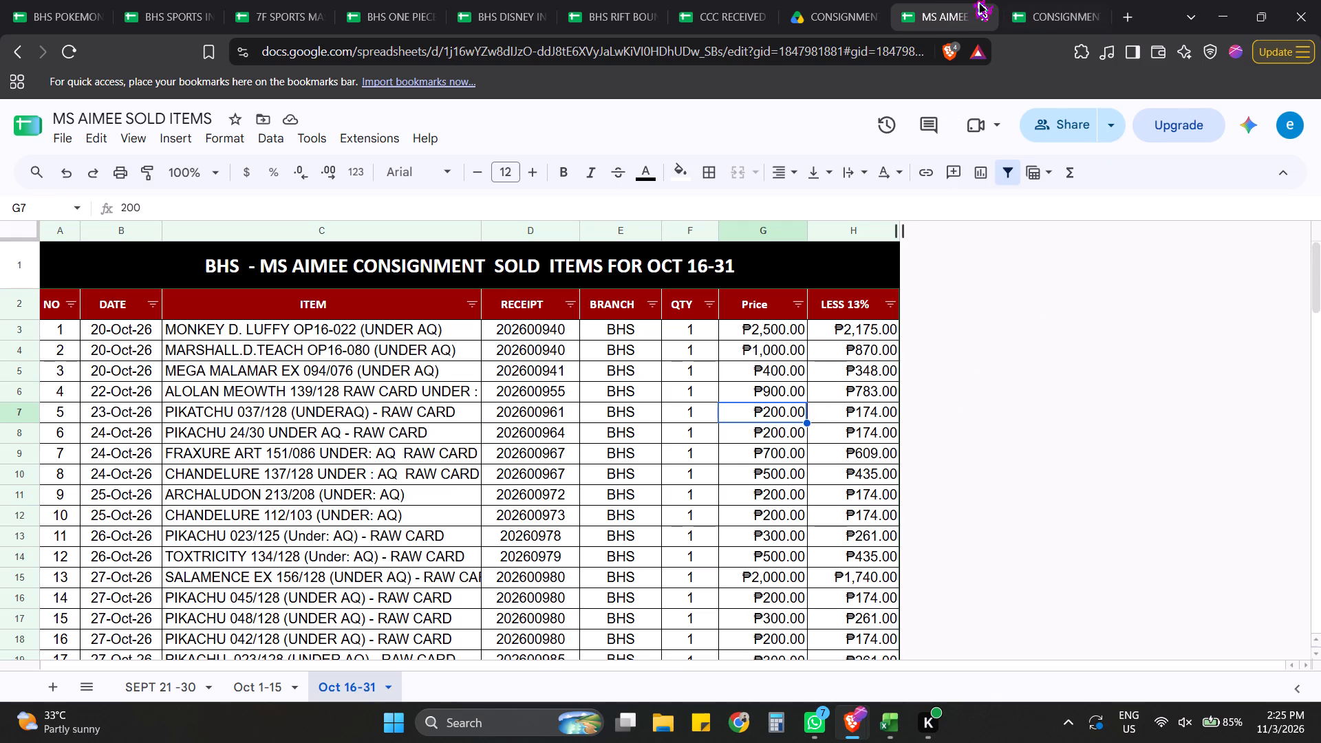
pyautogui.click(1051, 0)
pyautogui.write('200')
pyautogui.press('Return')
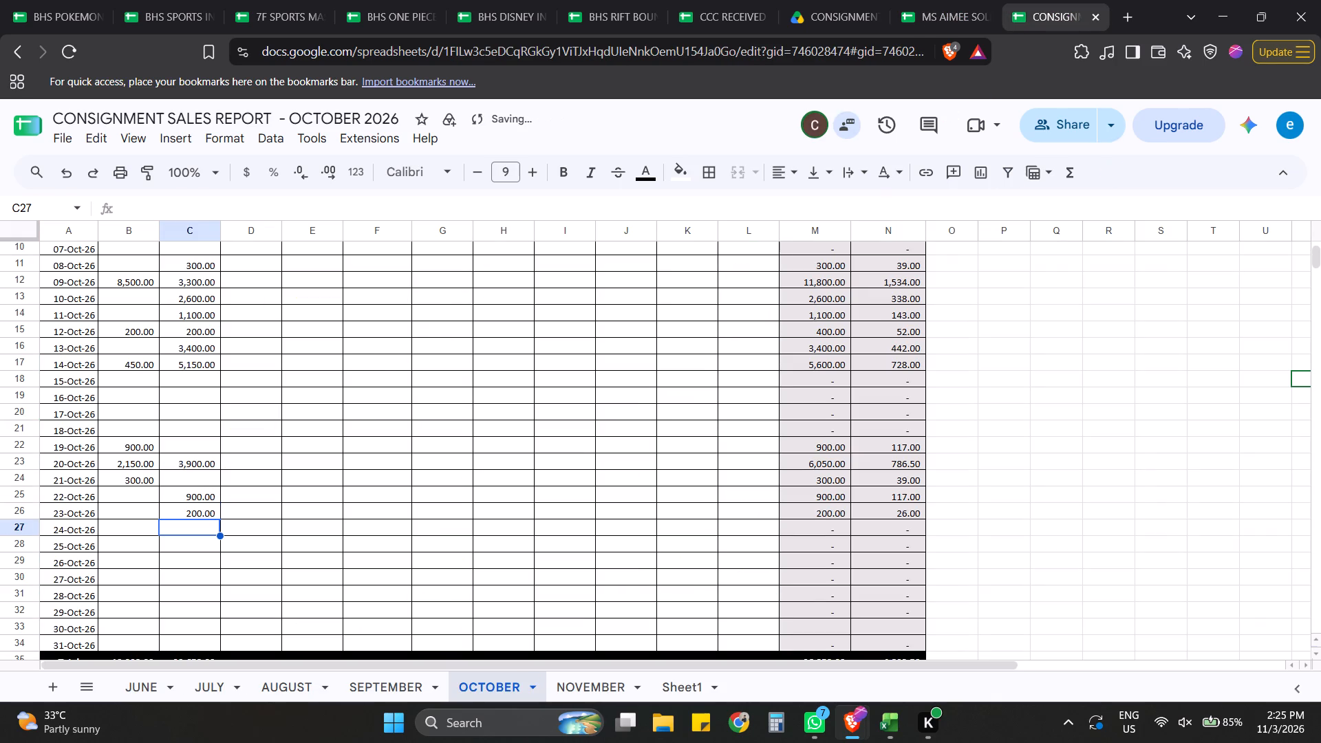
# Sum Ms Aimee's three 24-Oct-26 sale prices and enter 1400 for her on that date in the OCTOBER sheet.
pyautogui.click(968, 0)
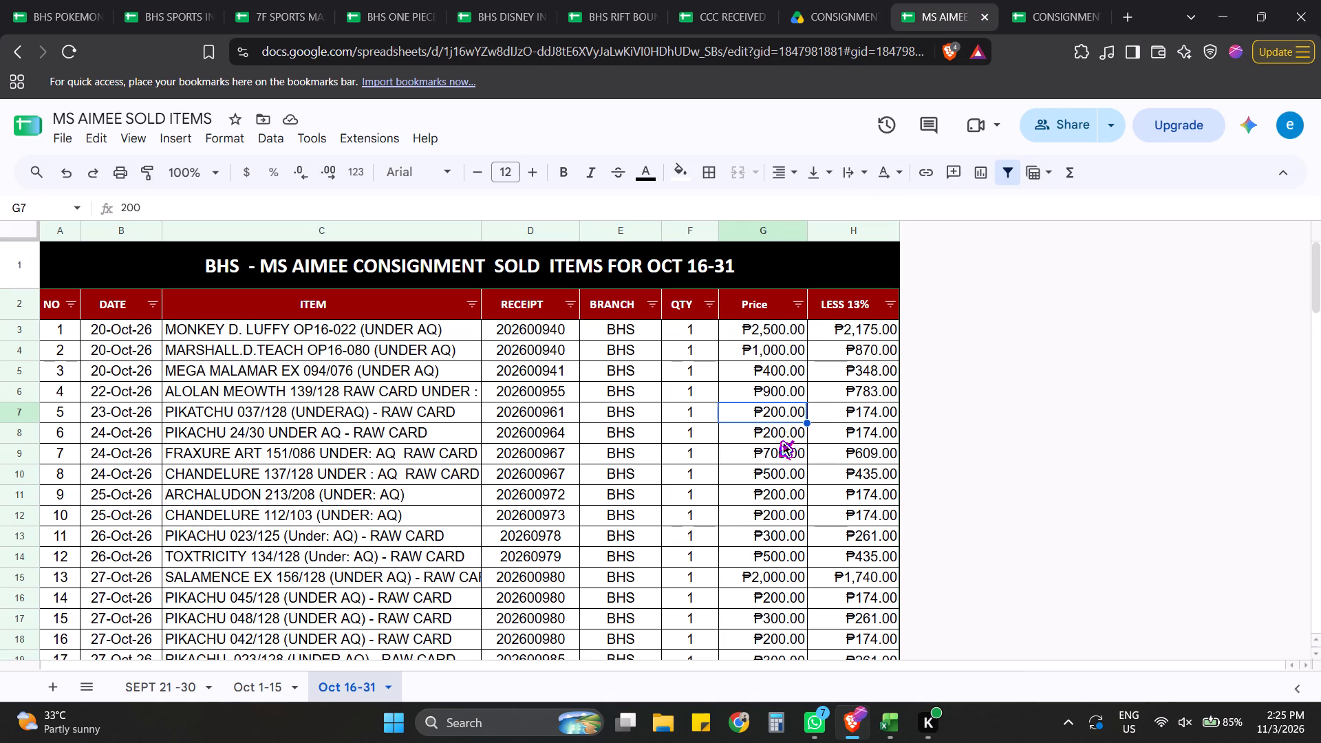
pyautogui.moveTo(777, 436); pyautogui.dragTo(771, 474)
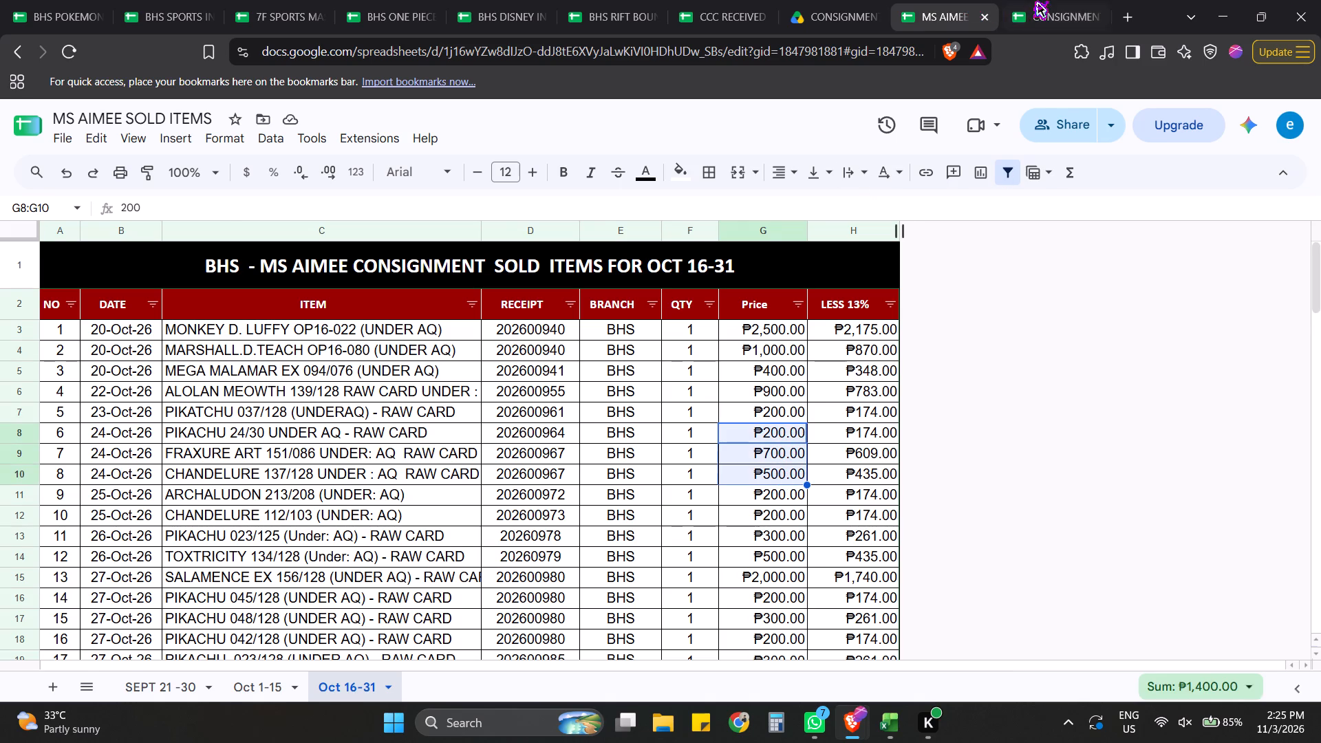
pyautogui.click(1031, 0)
pyautogui.write('1400')
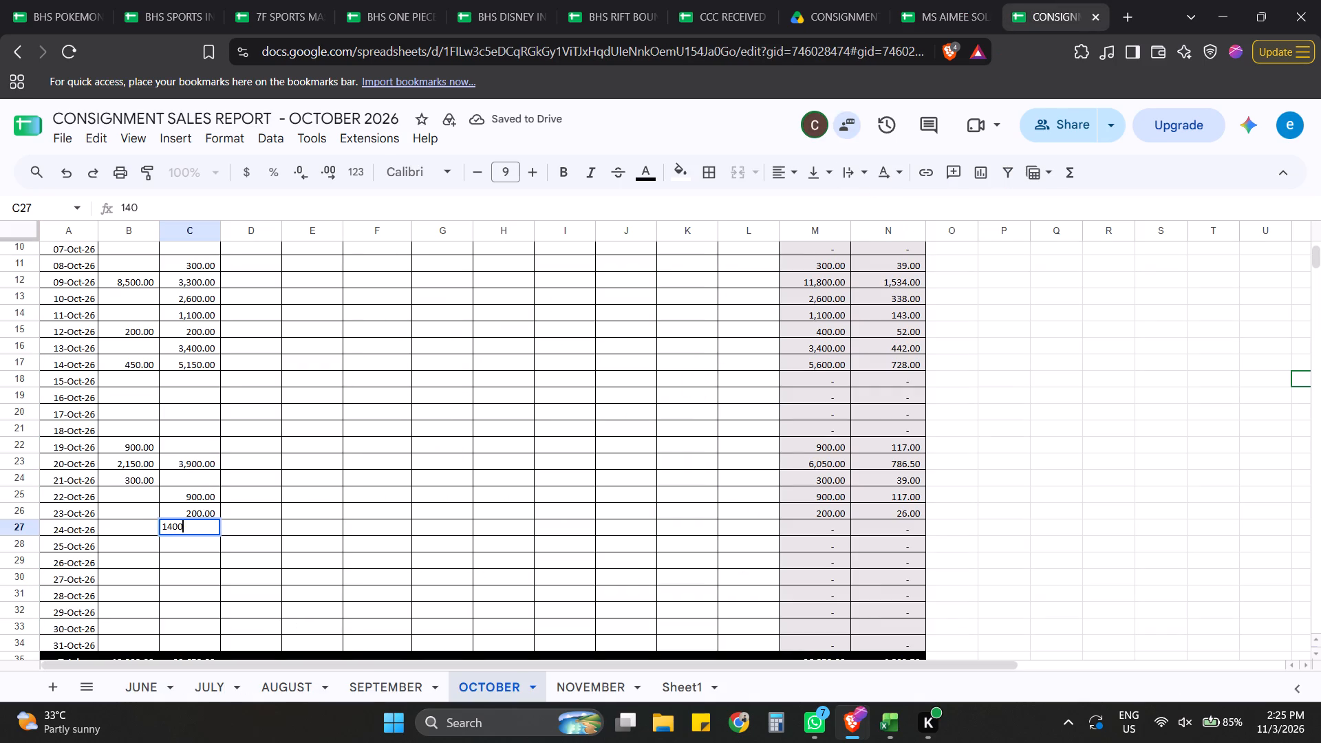
pyautogui.press('Return')
# Sum Ms Aimee's ARCHALUDON and CHANDELURE 112/103 sales and enter 400 for her on 25-Oct-26 in the OCTOBER sheet.
pyautogui.click(956, 0)
pyautogui.scroll(-2, 799, 502)
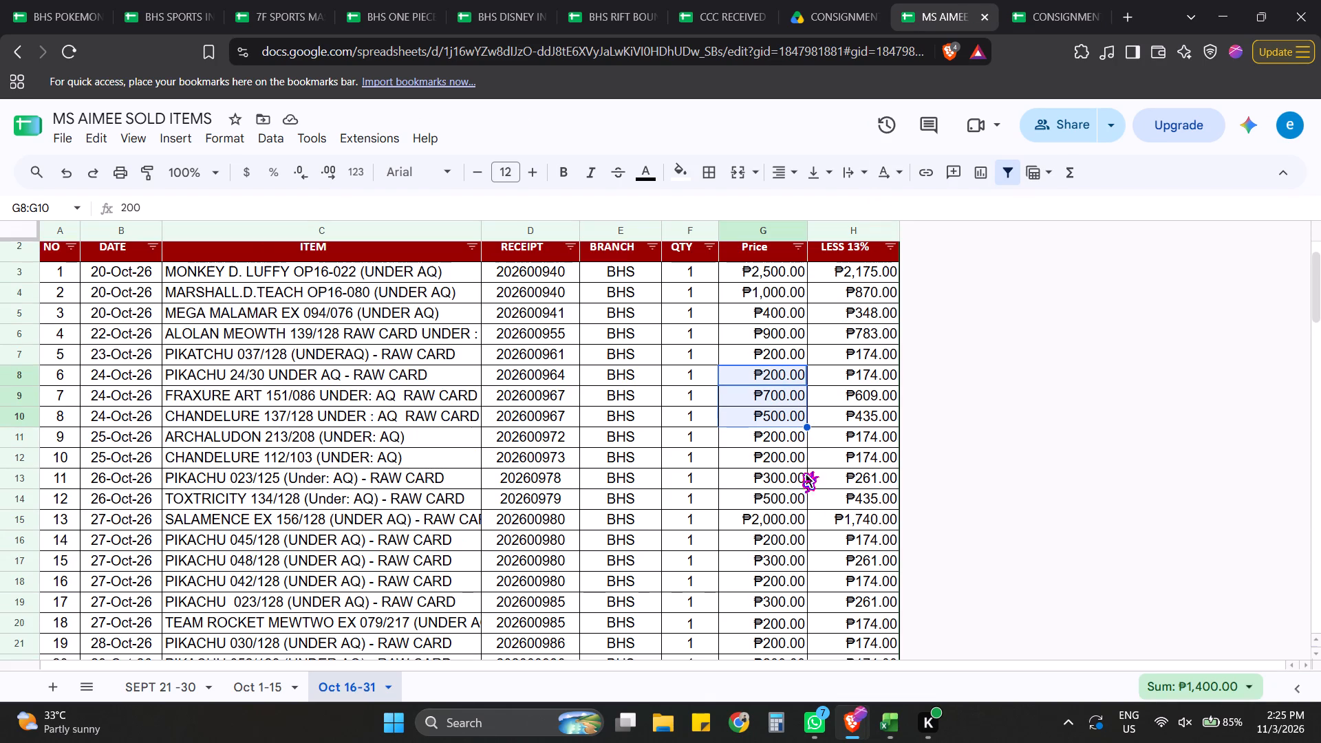
pyautogui.moveTo(768, 436); pyautogui.dragTo(766, 466)
pyautogui.click(1033, 0)
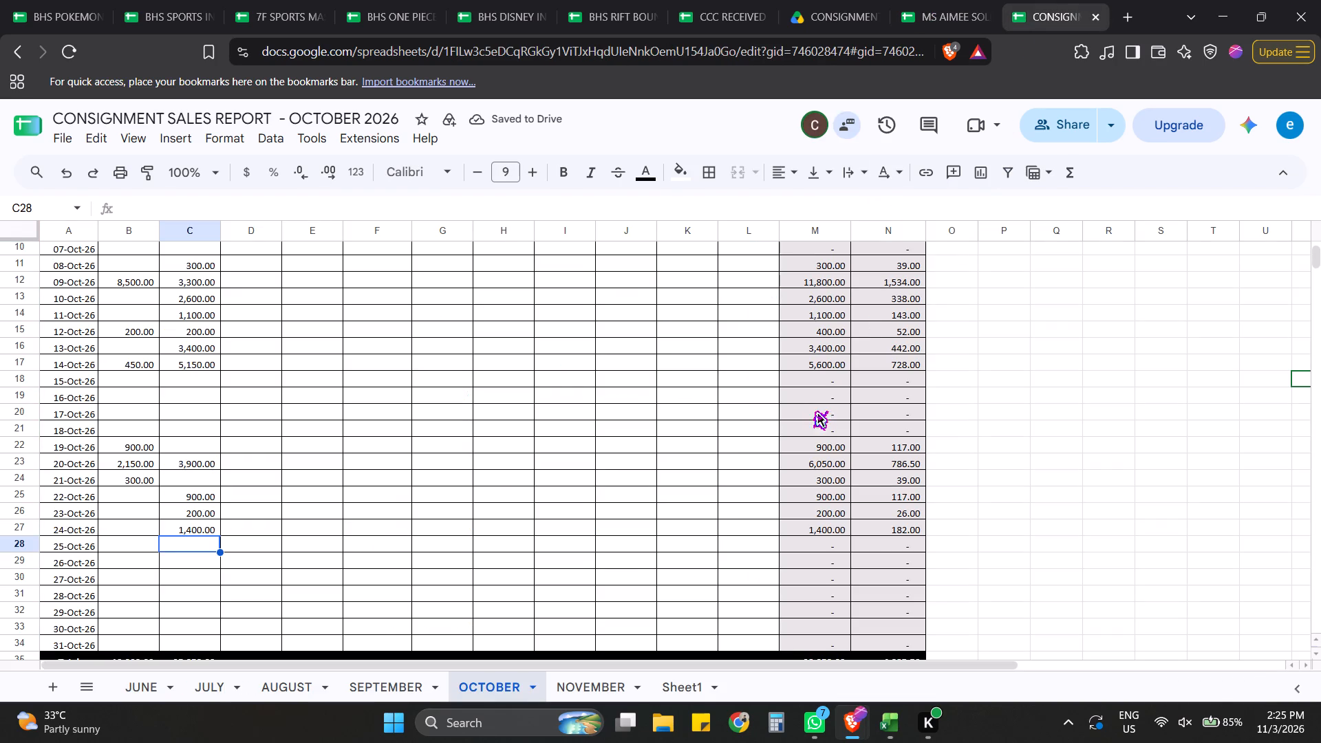
pyautogui.press('5')
pyautogui.press('BackSpace')
pyautogui.write('400')
pyautogui.press('Return')
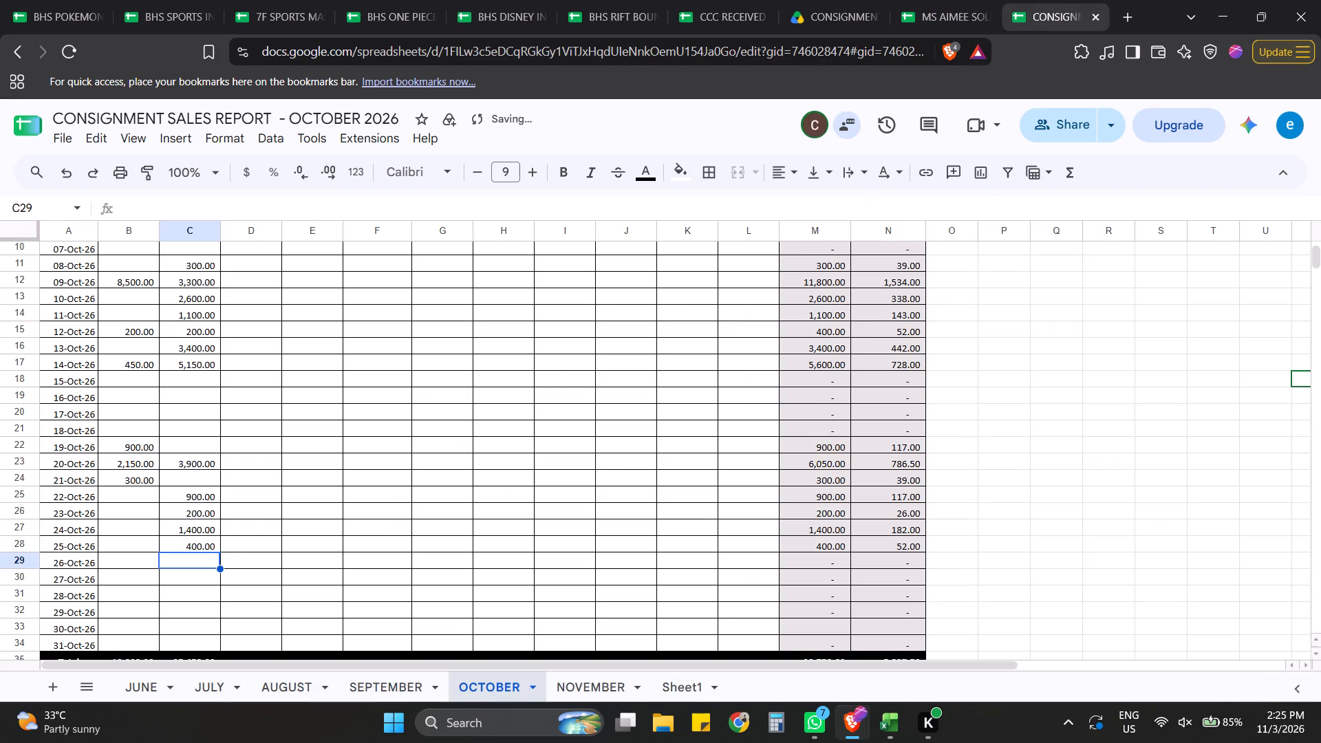
# Sum Ms Aimee's PIKACHU 023/125 and TOXTRICITY 134/128 sales and enter 800 for her on 26-Oct-26 in the OCTOBER sheet.
pyautogui.click(946, 0)
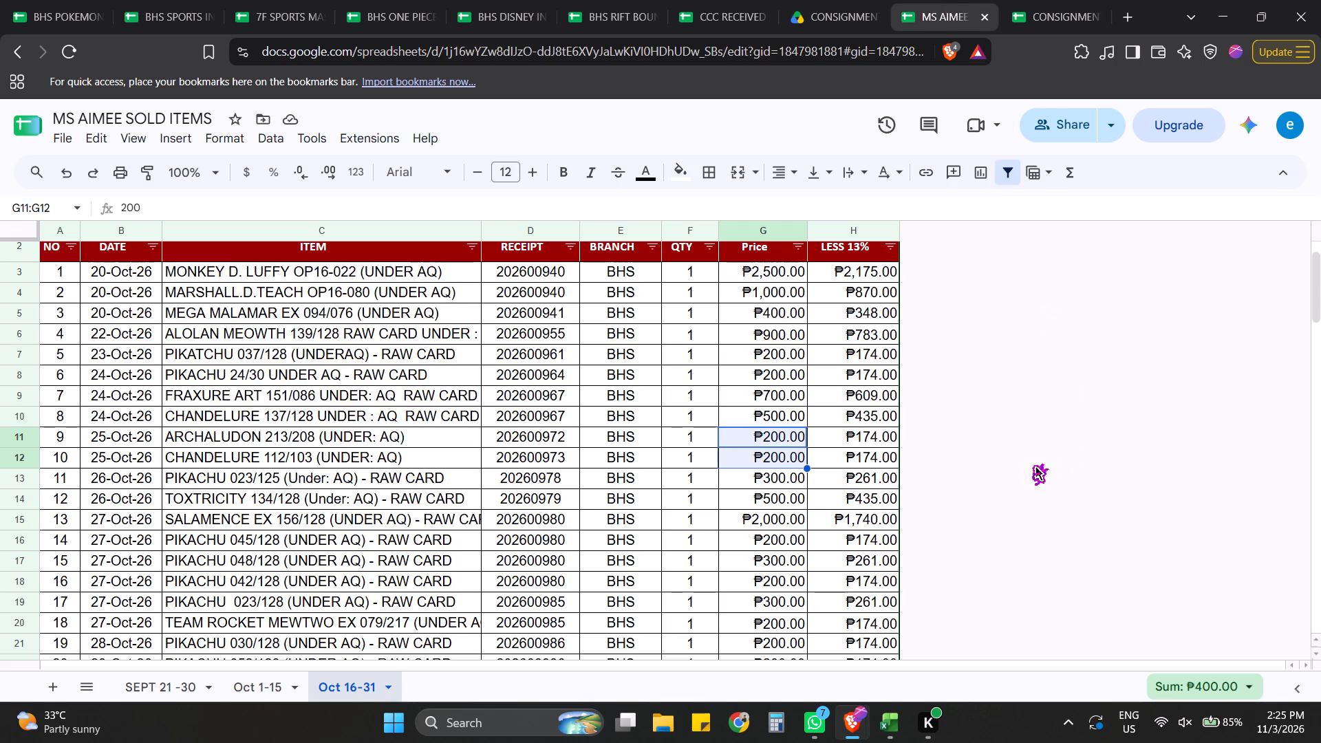
pyautogui.moveTo(770, 480); pyautogui.dragTo(765, 499)
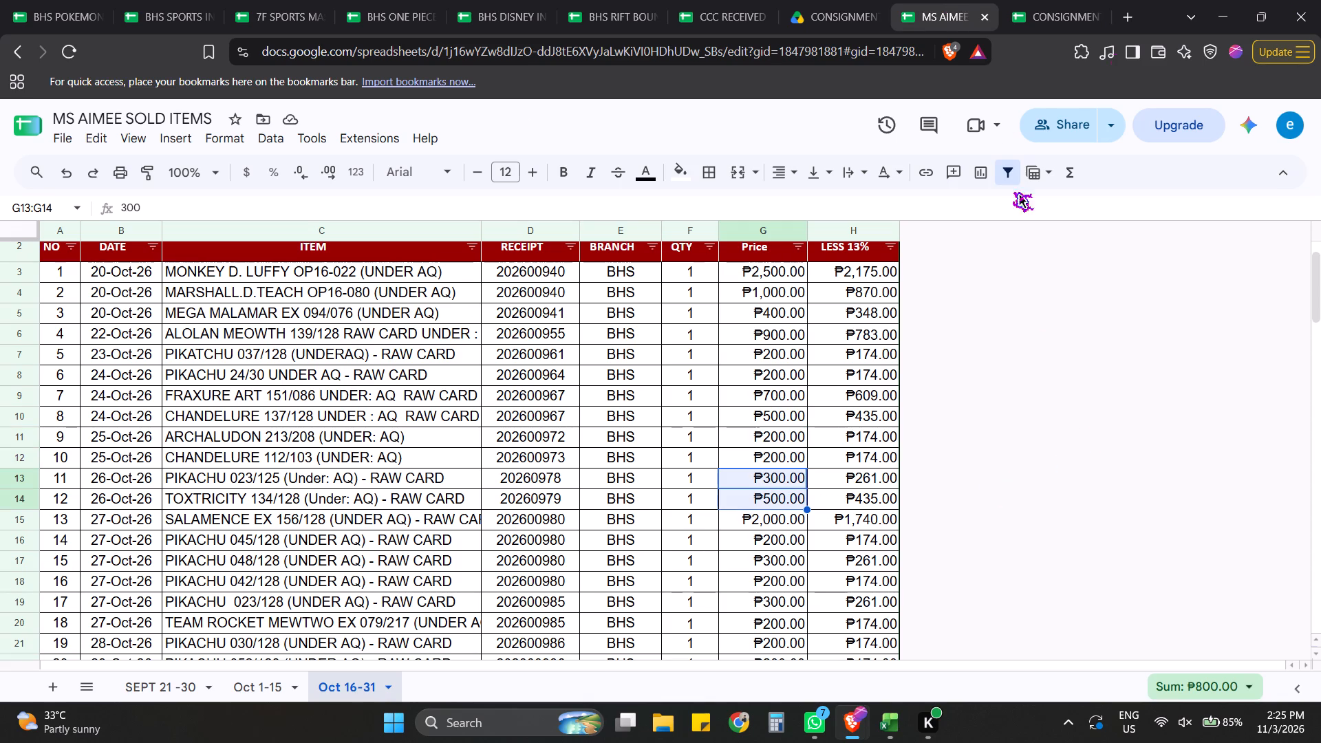
pyautogui.click(1018, 0)
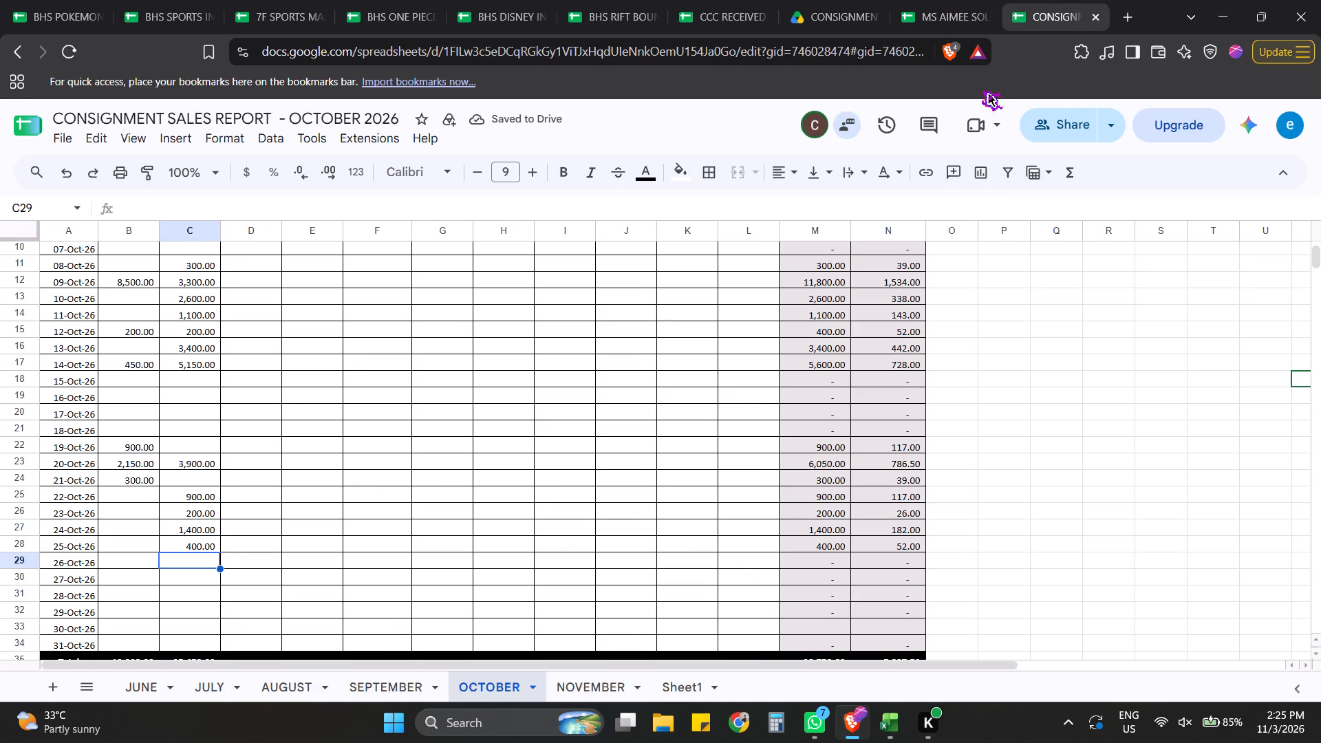
pyautogui.write('800')
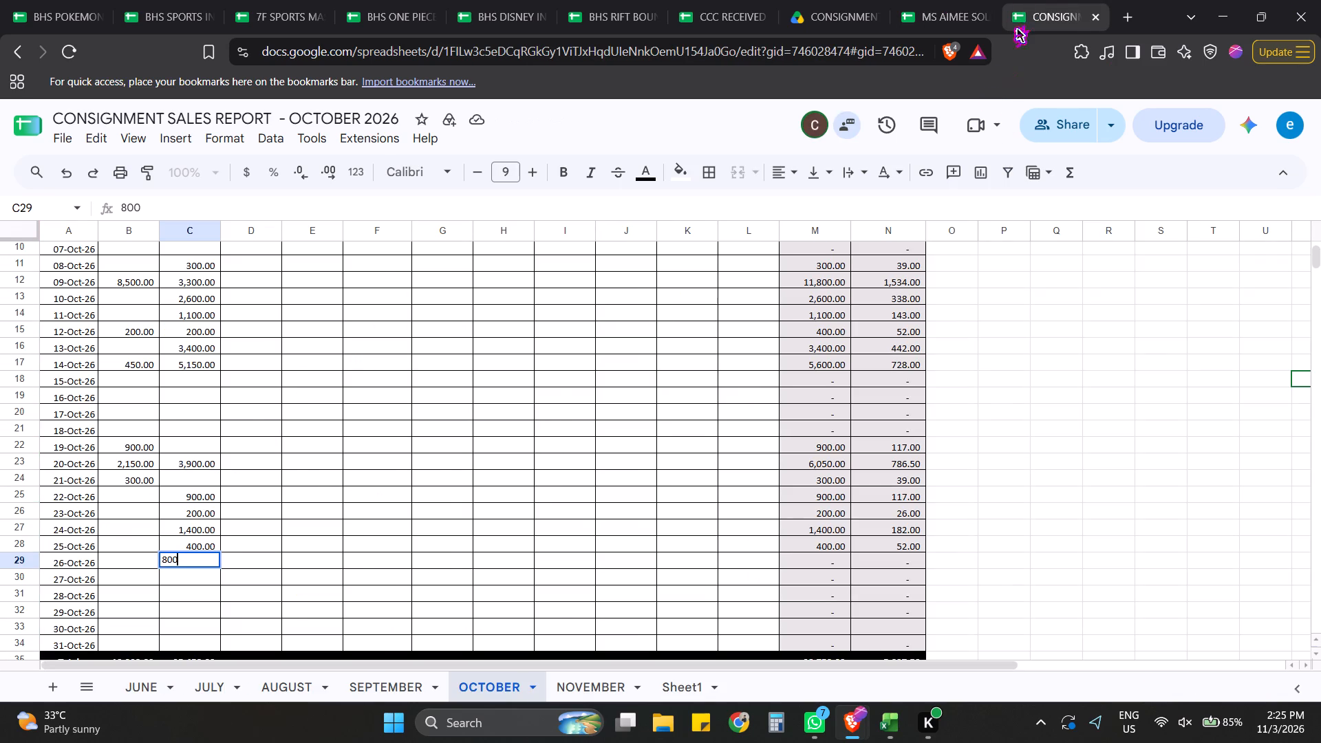
pyautogui.click(963, 0)
pyautogui.click(1042, 0)
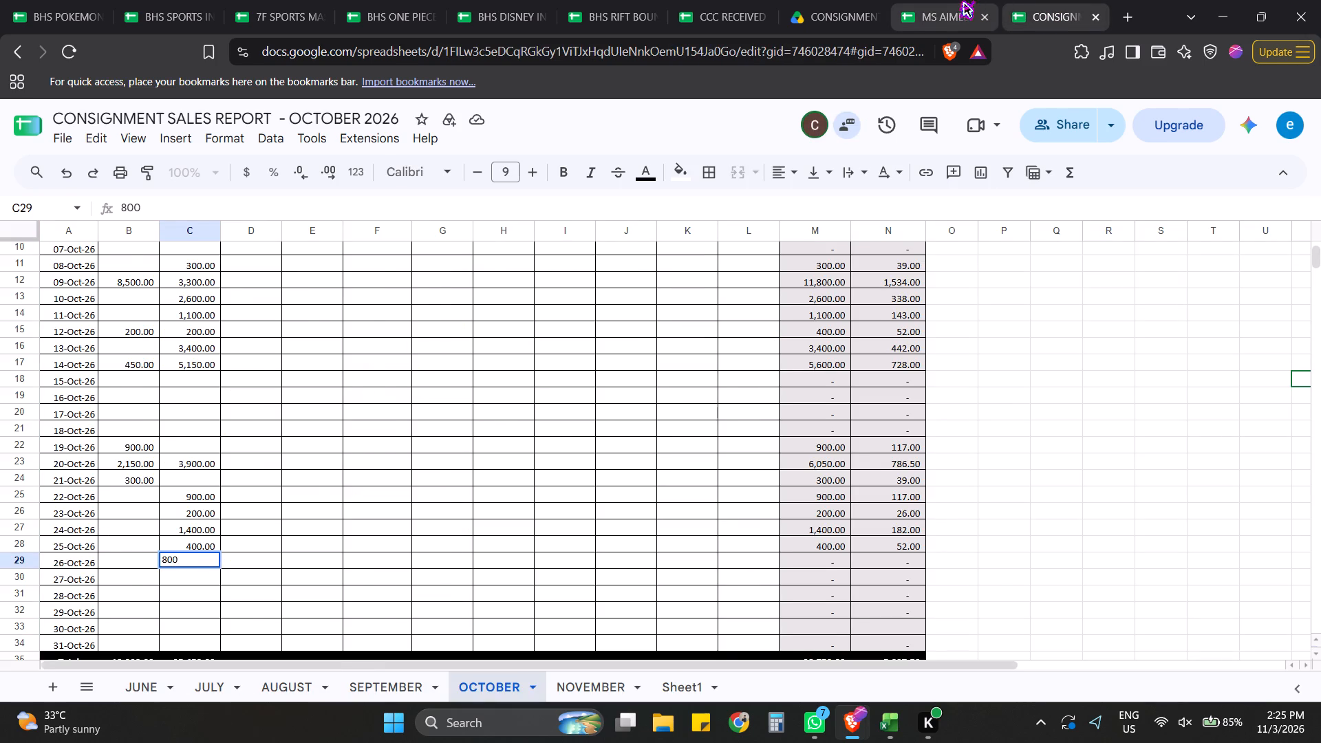
# Sum Ms Aimee's six 27-Oct-26 sale prices and enter 3200 for her on that date in the OCTOBER sheet.
pyautogui.click(958, 0)
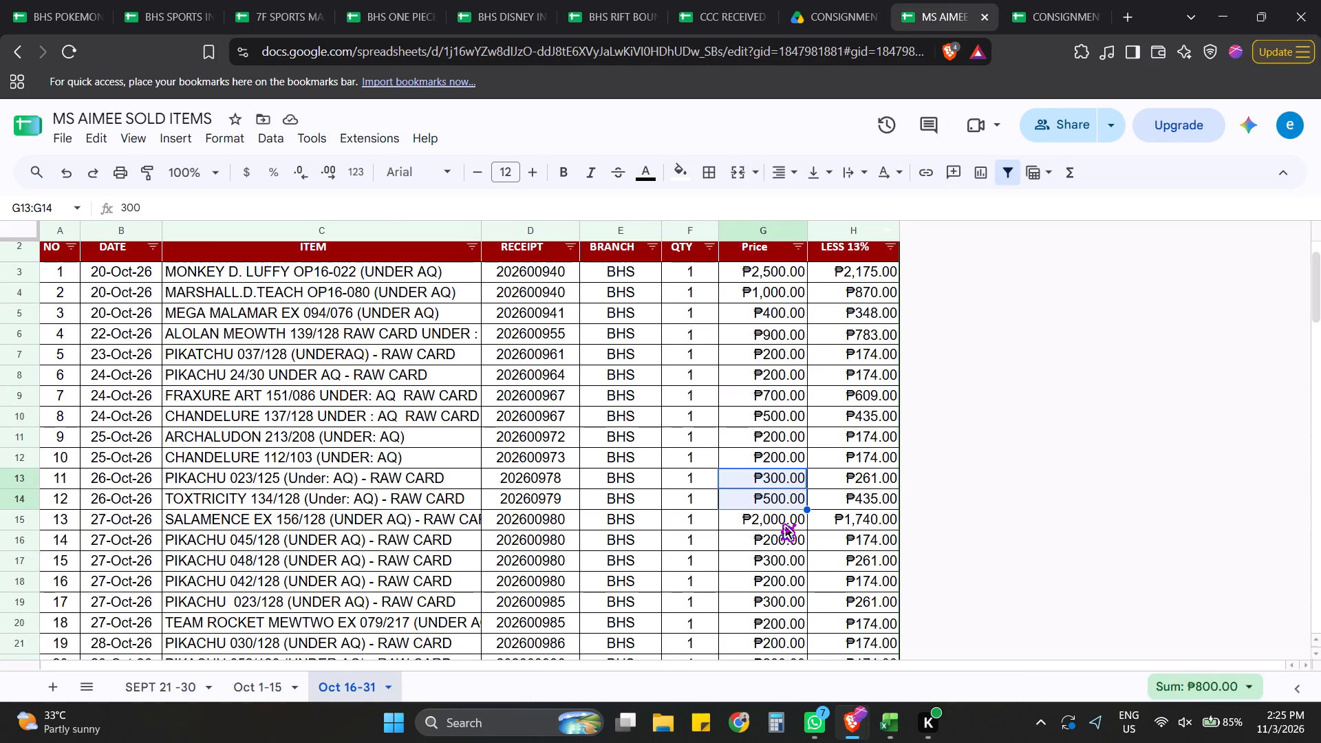
pyautogui.moveTo(779, 530); pyautogui.dragTo(778, 626)
pyautogui.click(1020, 0)
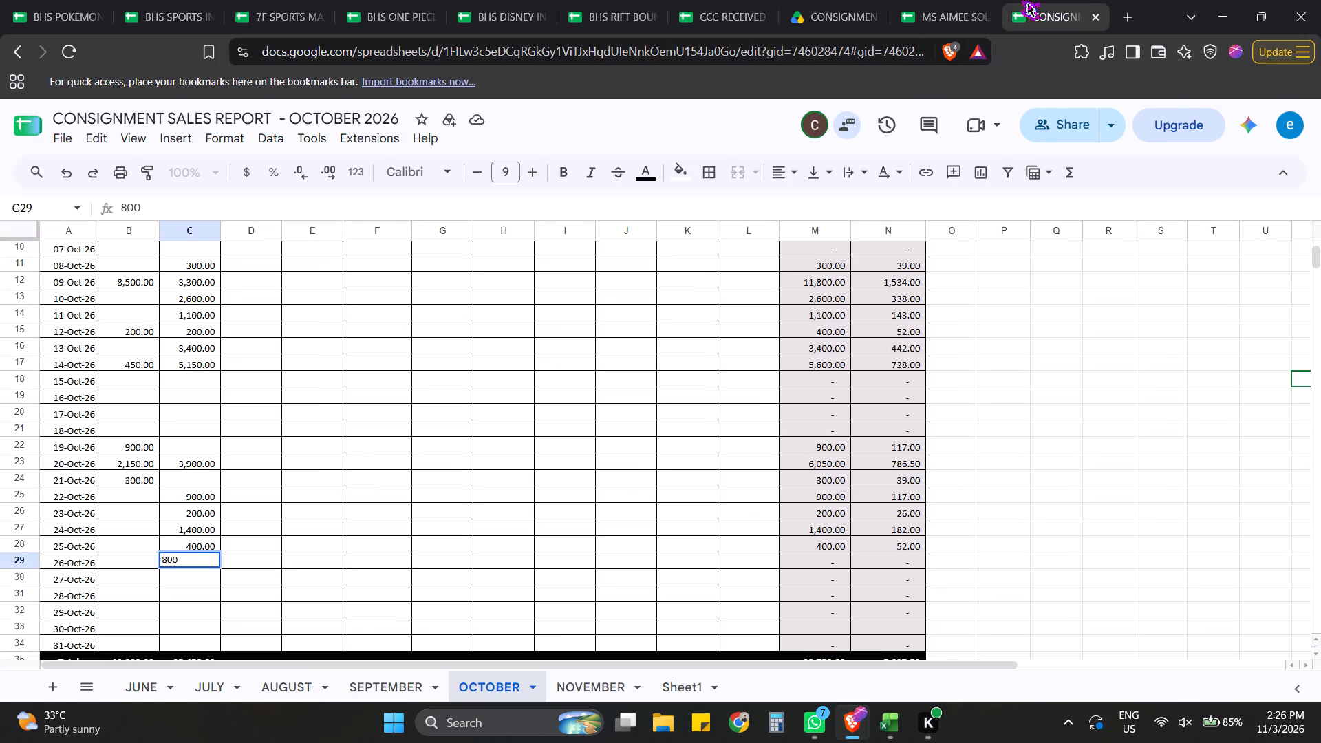
pyautogui.press('Return')
pyautogui.write('3200')
pyautogui.press('Return')
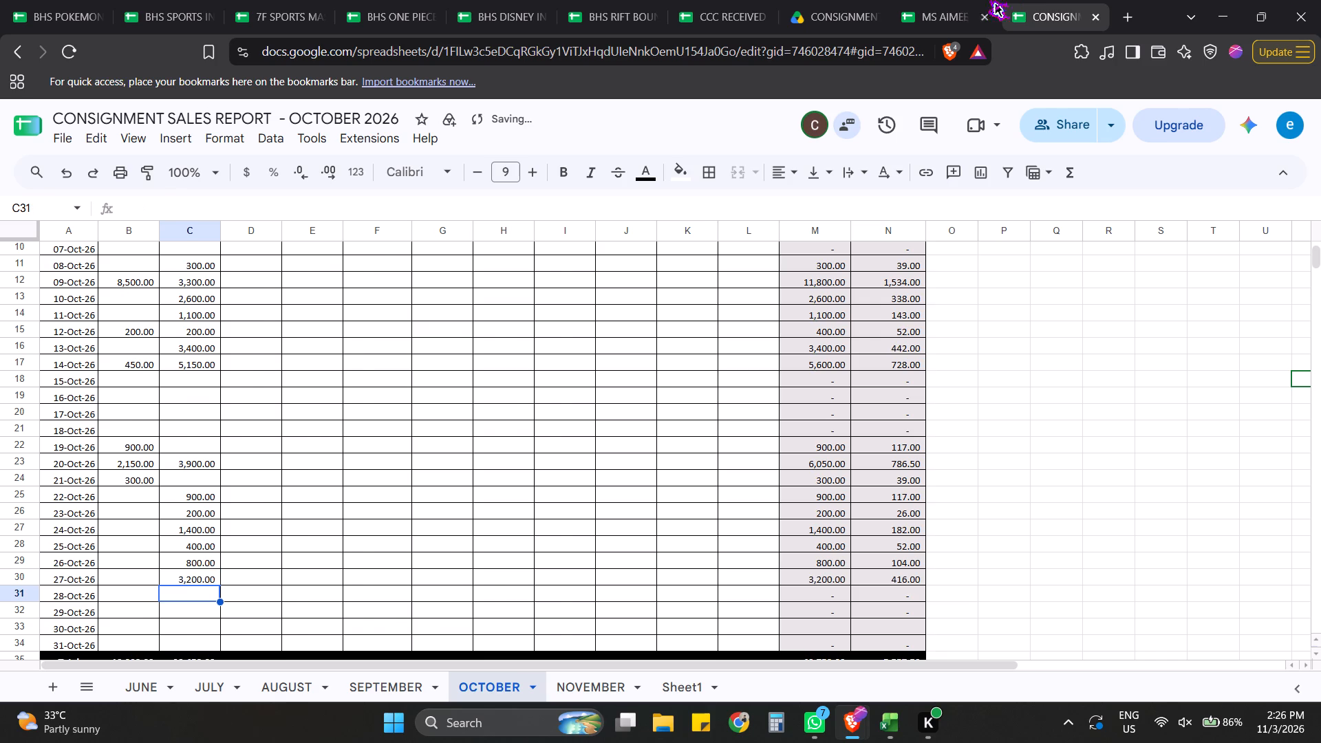
# Sum Ms Aimee's PIKACHU 030/128 and PIKACHU 052/128 sales and enter 400 for her on 28-Oct-26 in the OCTOBER sheet.
pyautogui.click(956, 0)
pyautogui.scroll(-3, 497, 637)
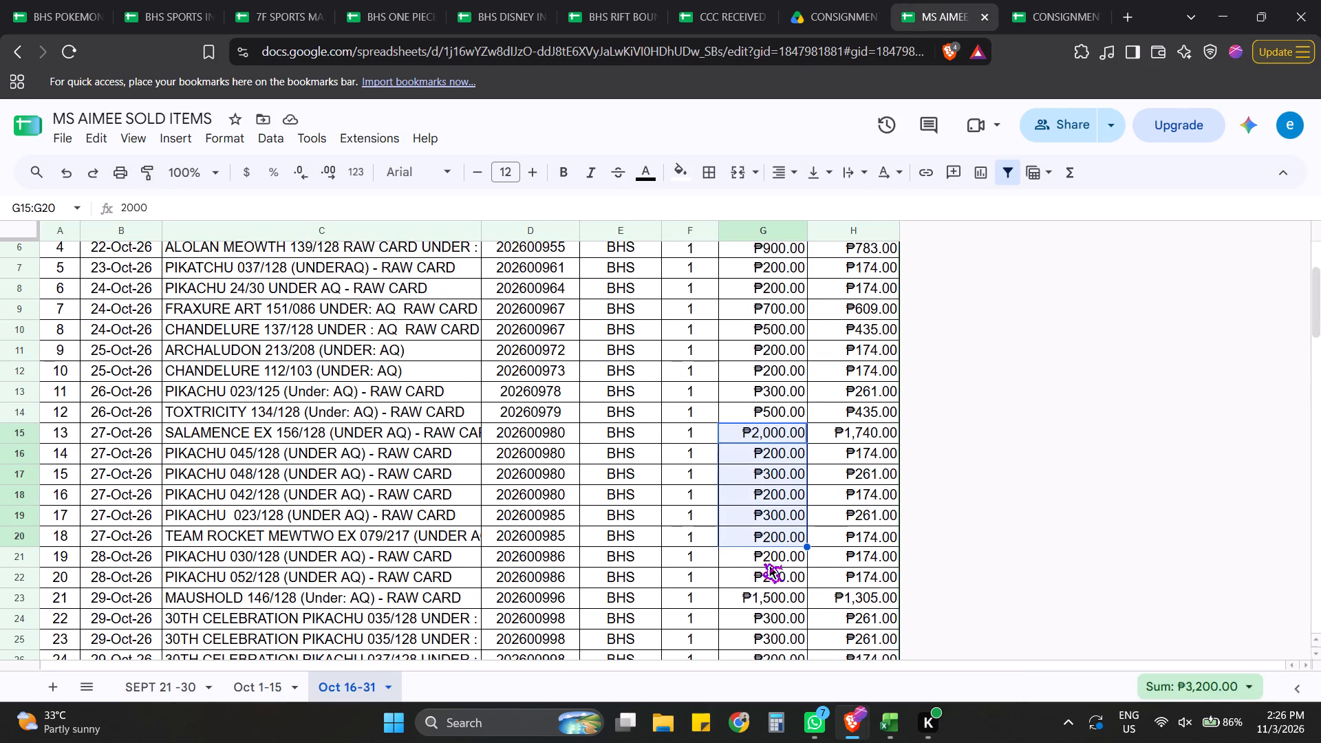
pyautogui.moveTo(773, 561); pyautogui.dragTo(773, 581)
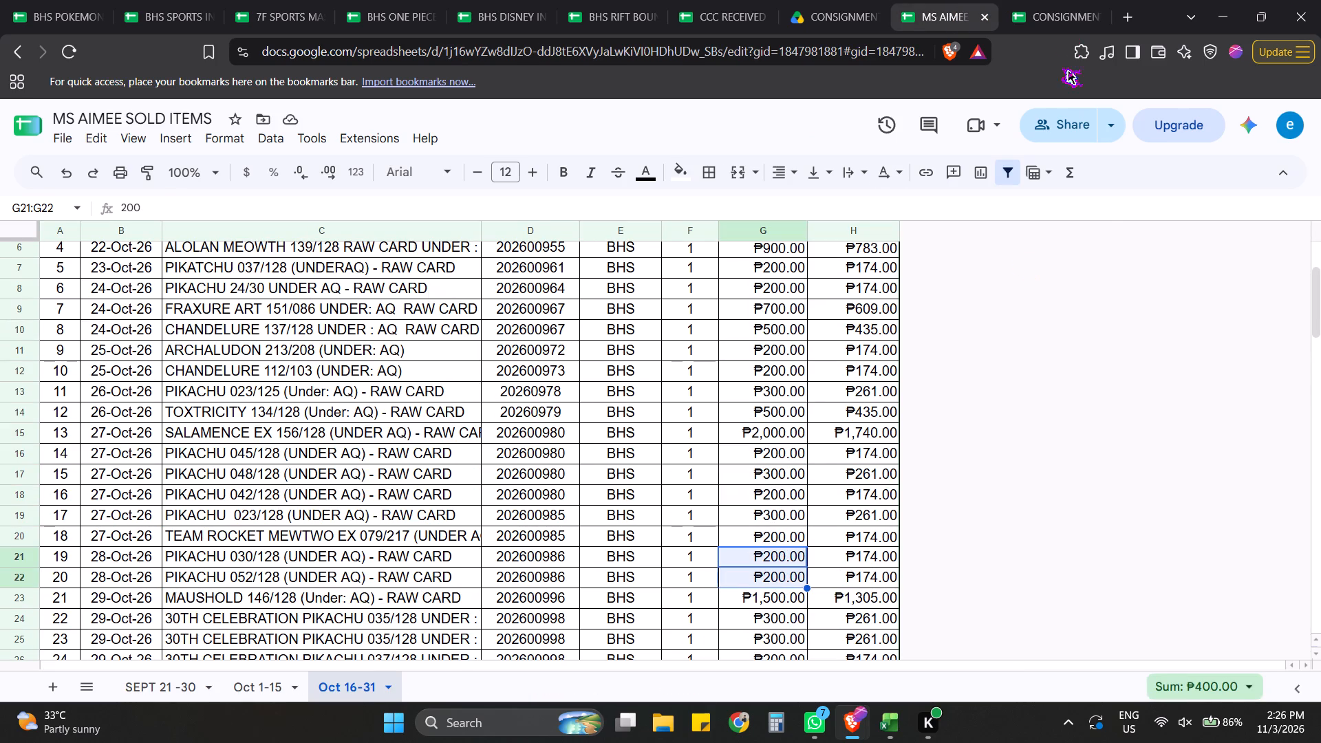
pyautogui.click(1038, 0)
pyautogui.click(812, 585)
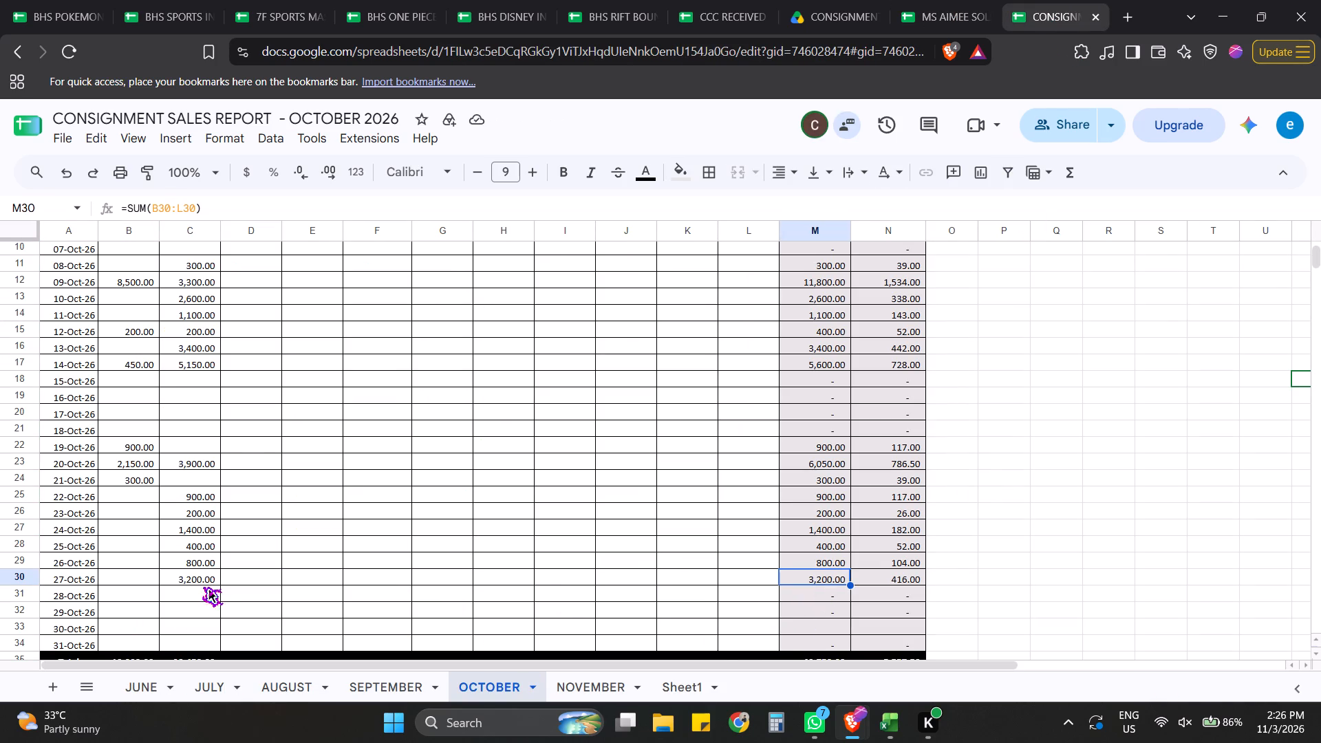
pyautogui.click(205, 583)
pyautogui.click(202, 595)
pyautogui.write('400')
pyautogui.press('Return')
# Sum Ms Aimee's four 29-Oct-26 sale prices and enter 2300 for her on that date in the OCTOBER sheet.
pyautogui.click(927, 0)
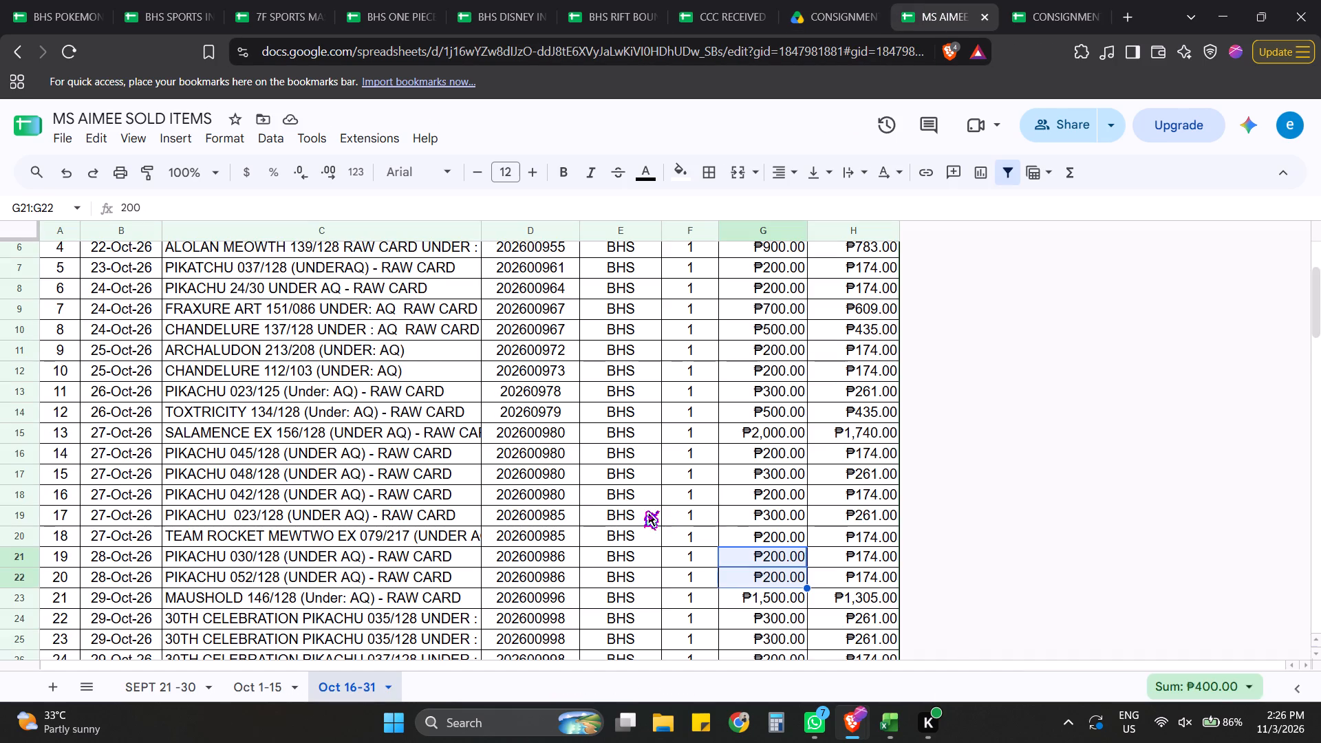
pyautogui.scroll(-5, 684, 512)
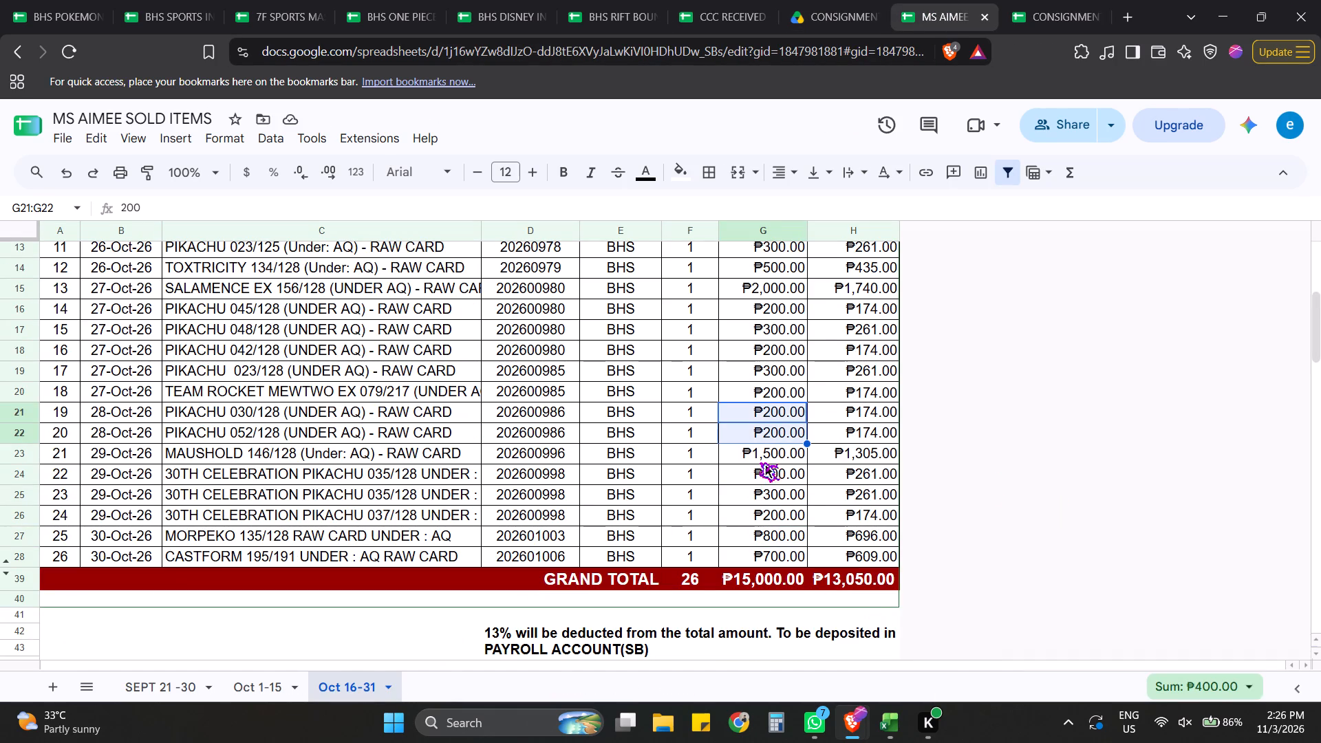
pyautogui.moveTo(762, 459); pyautogui.dragTo(762, 518)
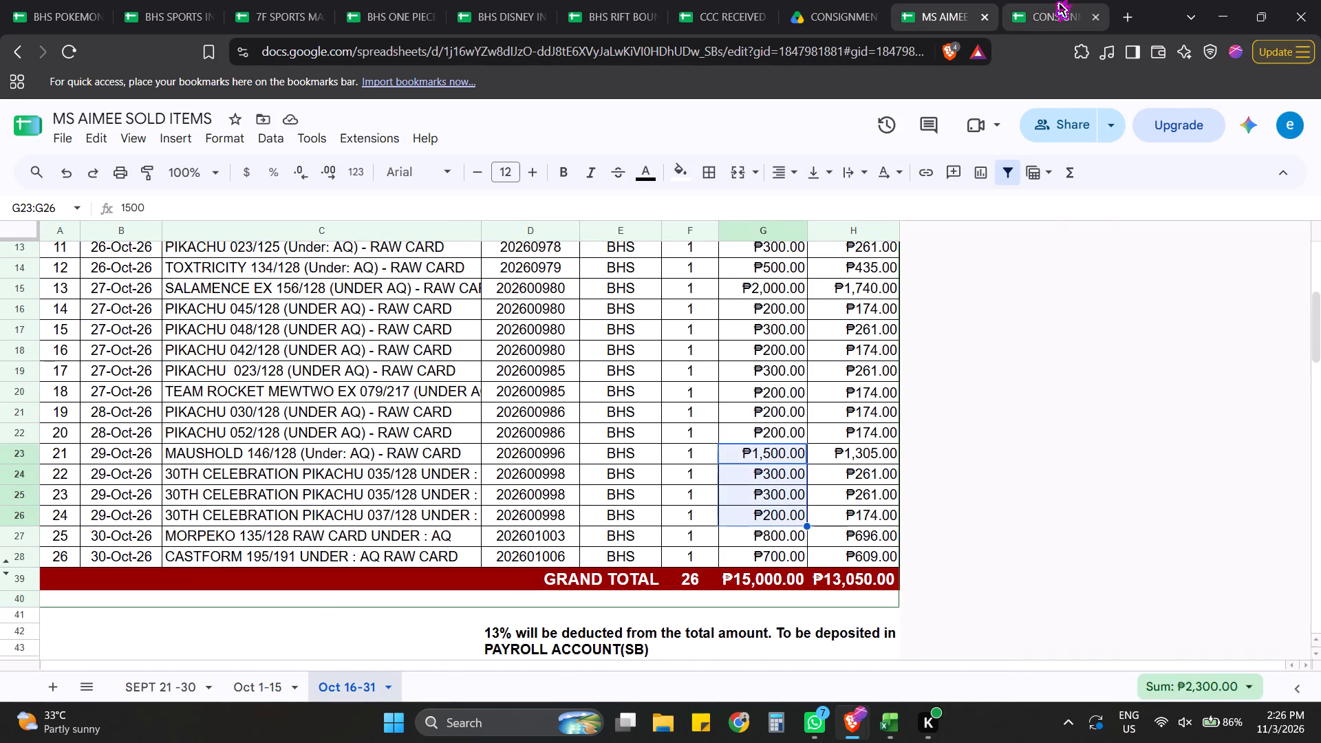
pyautogui.click(1053, 0)
pyautogui.click(189, 615)
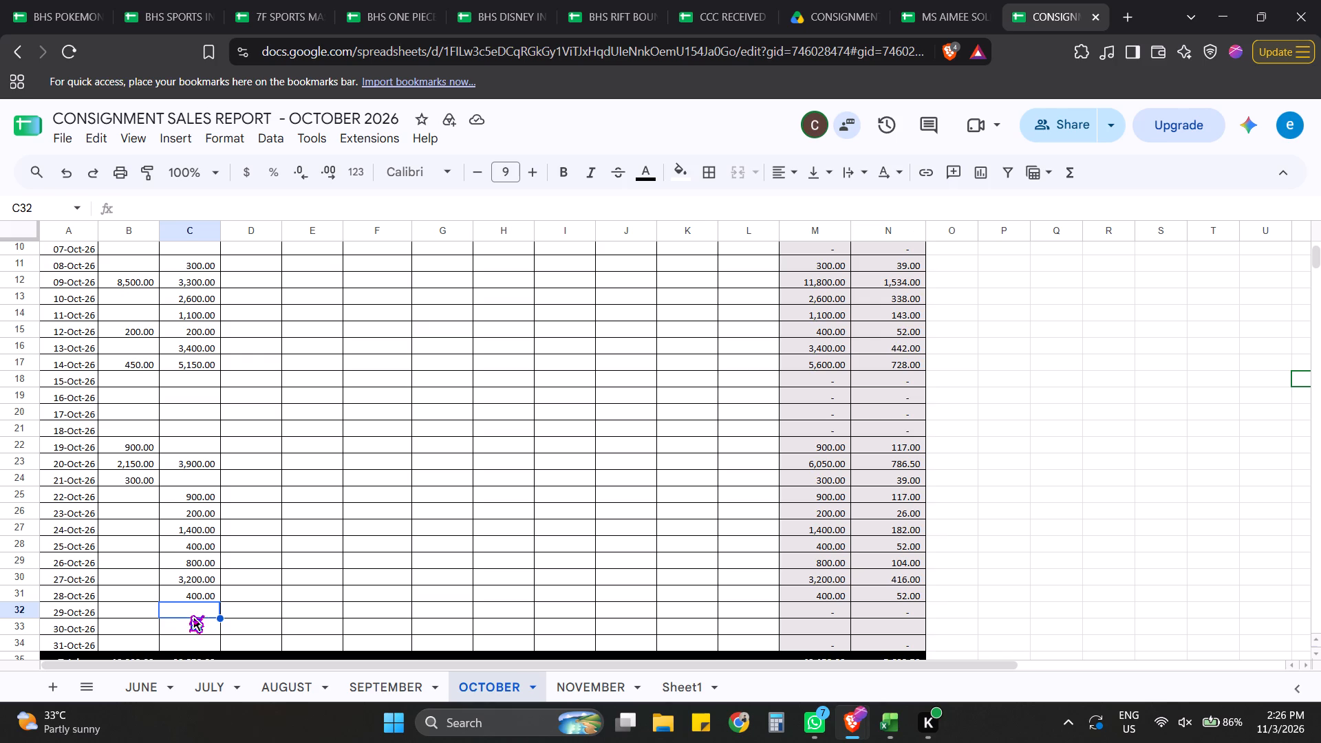
pyautogui.write('2300')
pyautogui.press('Return')
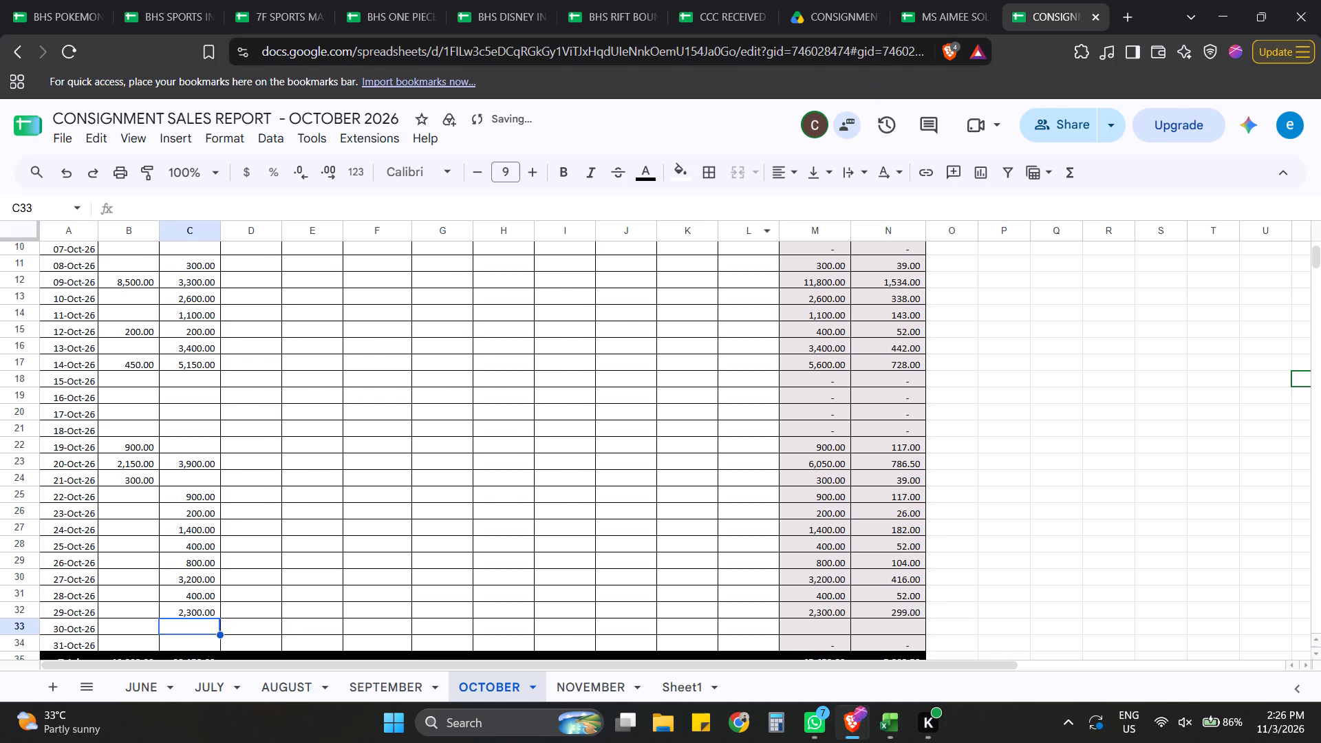
# Sum Ms Aimee's MORPEKO 135/128 and CASTFORM 195/191 sales and enter 1500 for her on 30-Oct-26 in the OCTOBER sheet.
pyautogui.click(978, 0)
pyautogui.scroll(-1, 654, 527)
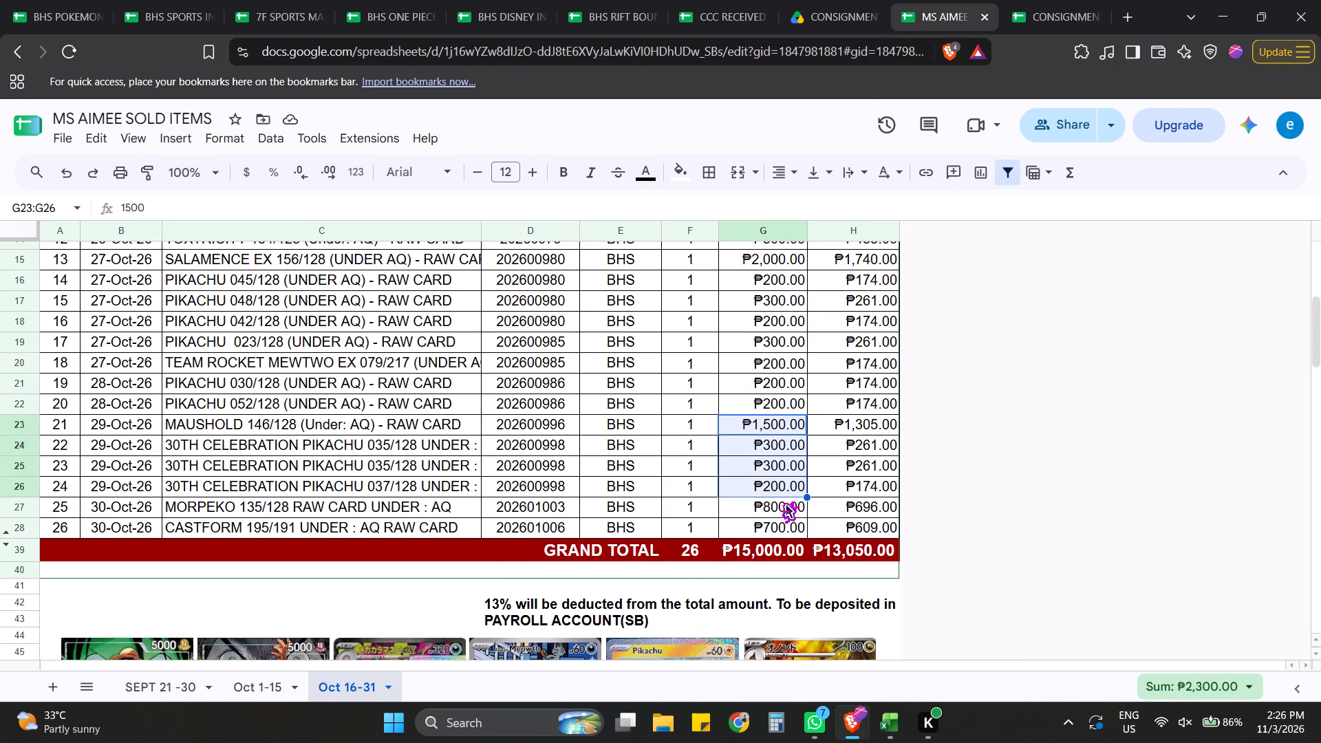
pyautogui.moveTo(781, 507); pyautogui.dragTo(789, 534)
pyautogui.click(1007, 0)
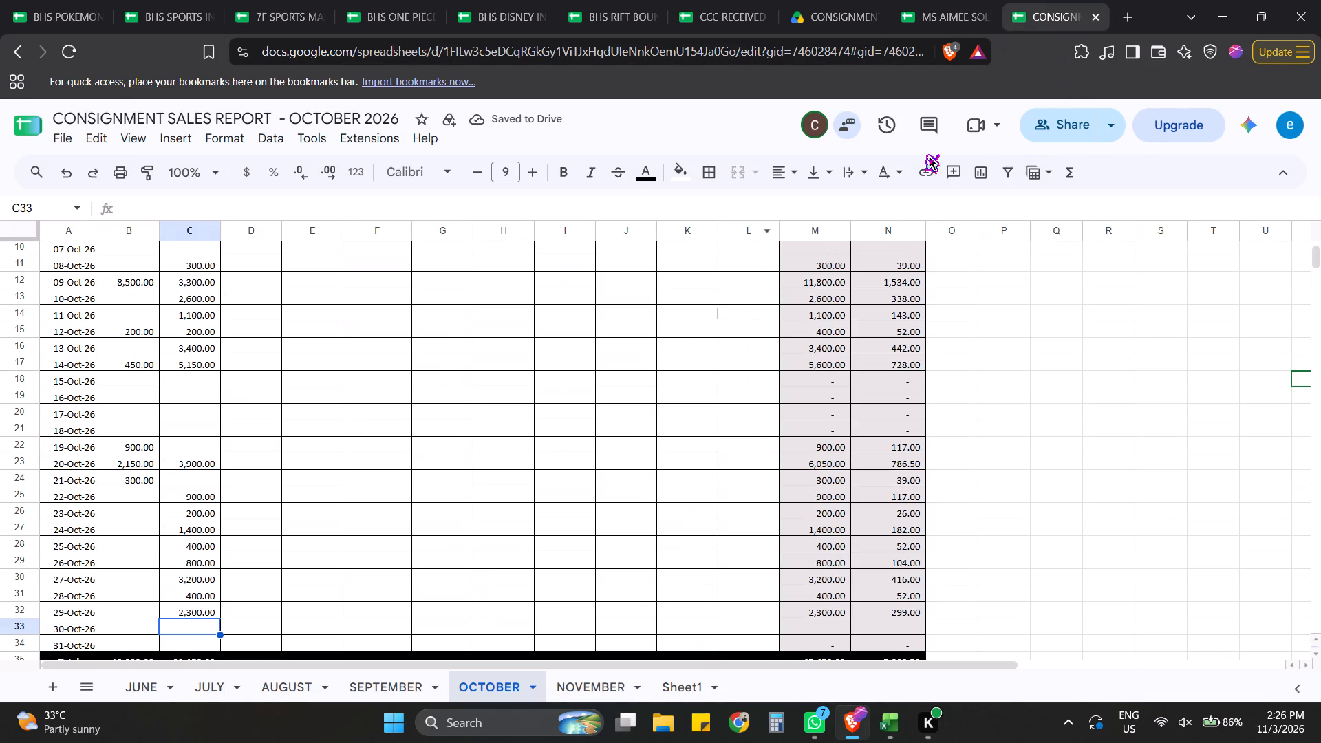
pyautogui.click(187, 632)
pyautogui.click(192, 626)
pyautogui.write('1500')
pyautogui.press('Return')
# Replace Ms Aimee's sold items file with MS BEC SOLD ITEMS from the Drive folder, showing its October 1-15 sheet.
pyautogui.scroll(17, 422, 562)
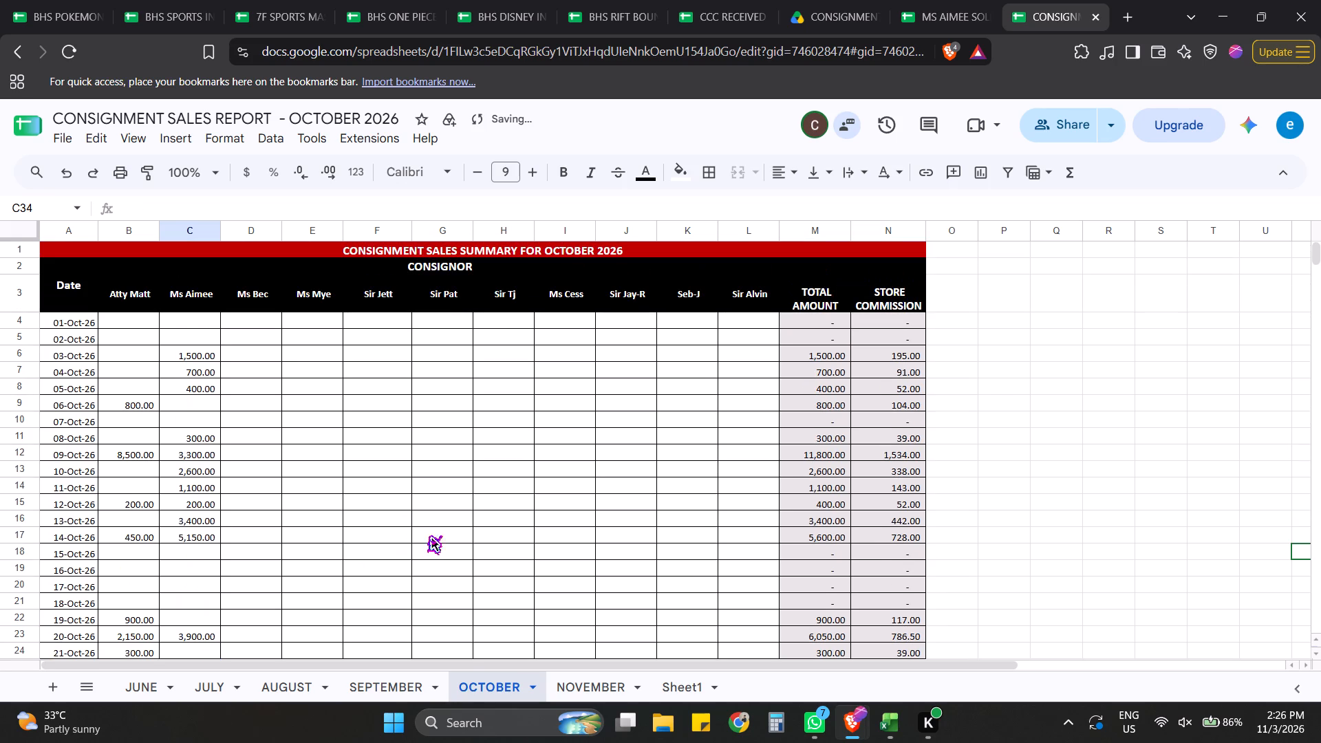
pyautogui.click(923, 0)
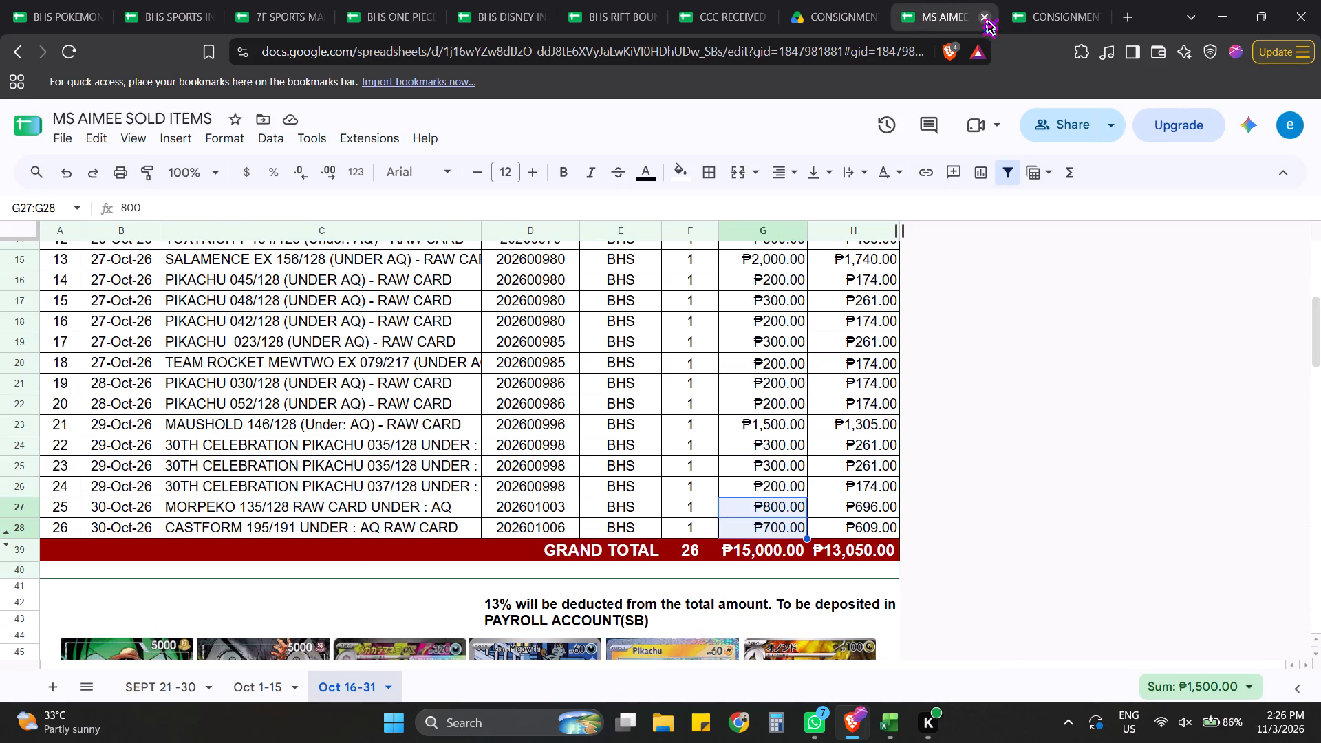
pyautogui.click(981, 18)
pyautogui.moveTo(802, 0); pyautogui.dragTo(796, 1)
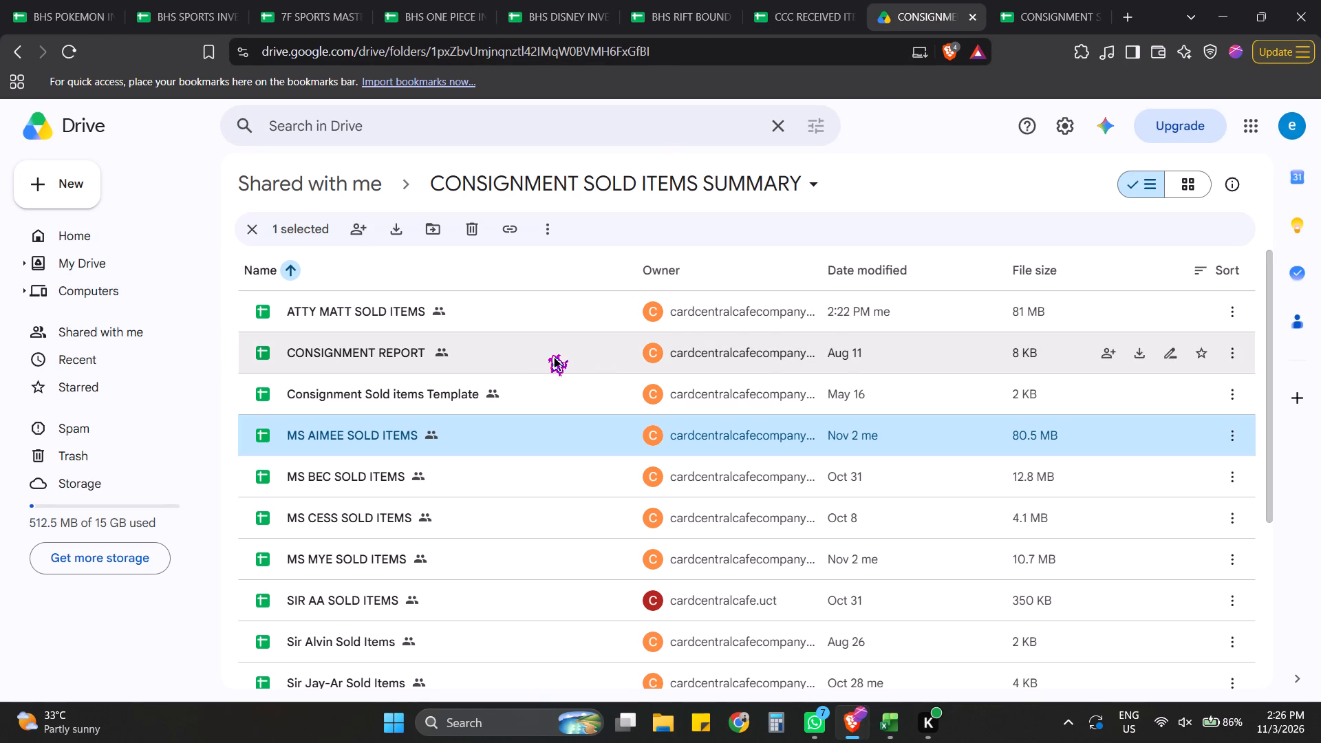
pyautogui.scroll(-1, 487, 467)
pyautogui.doubleClick(477, 456)
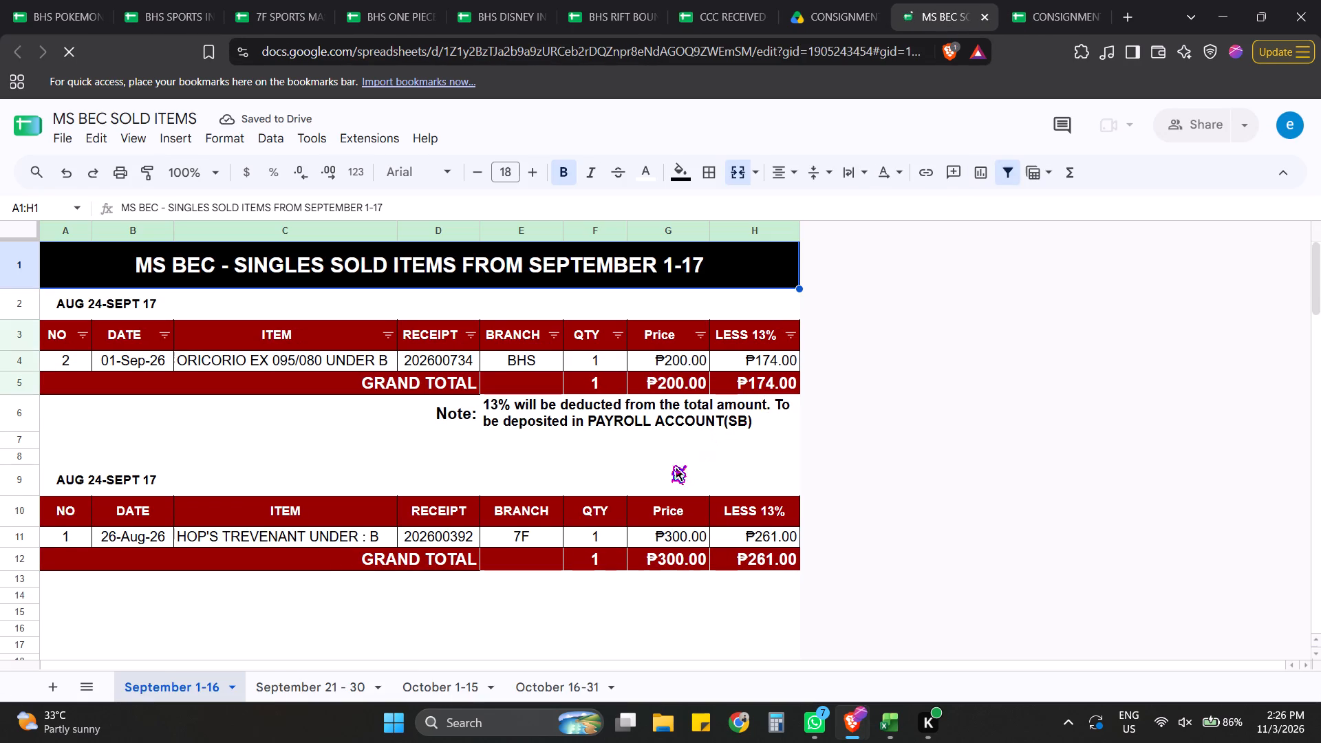
pyautogui.click(458, 684)
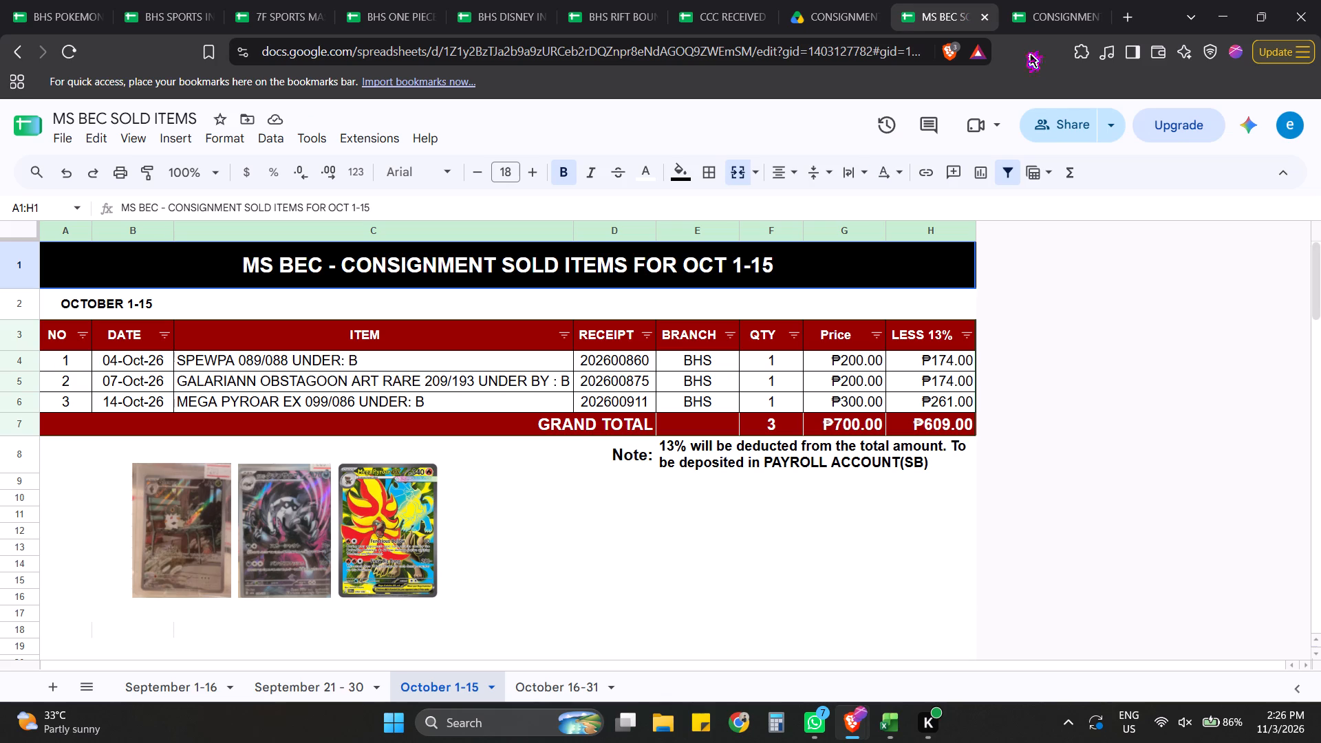
# Enter 200 for Ms Bec on 04-Oct-26 in the OCTOBER sheet, taken from the SPEWPA 089/088 sale.
pyautogui.click(1042, 0)
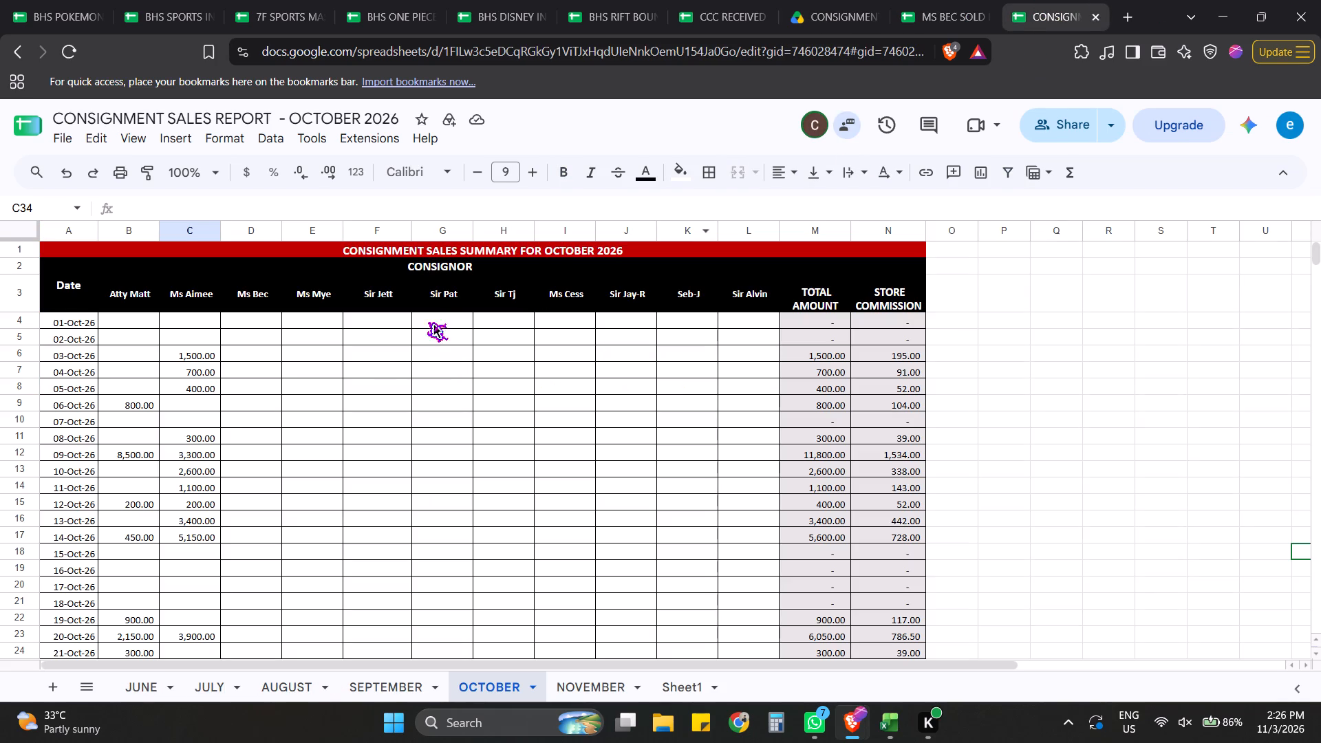
pyautogui.click(937, 0)
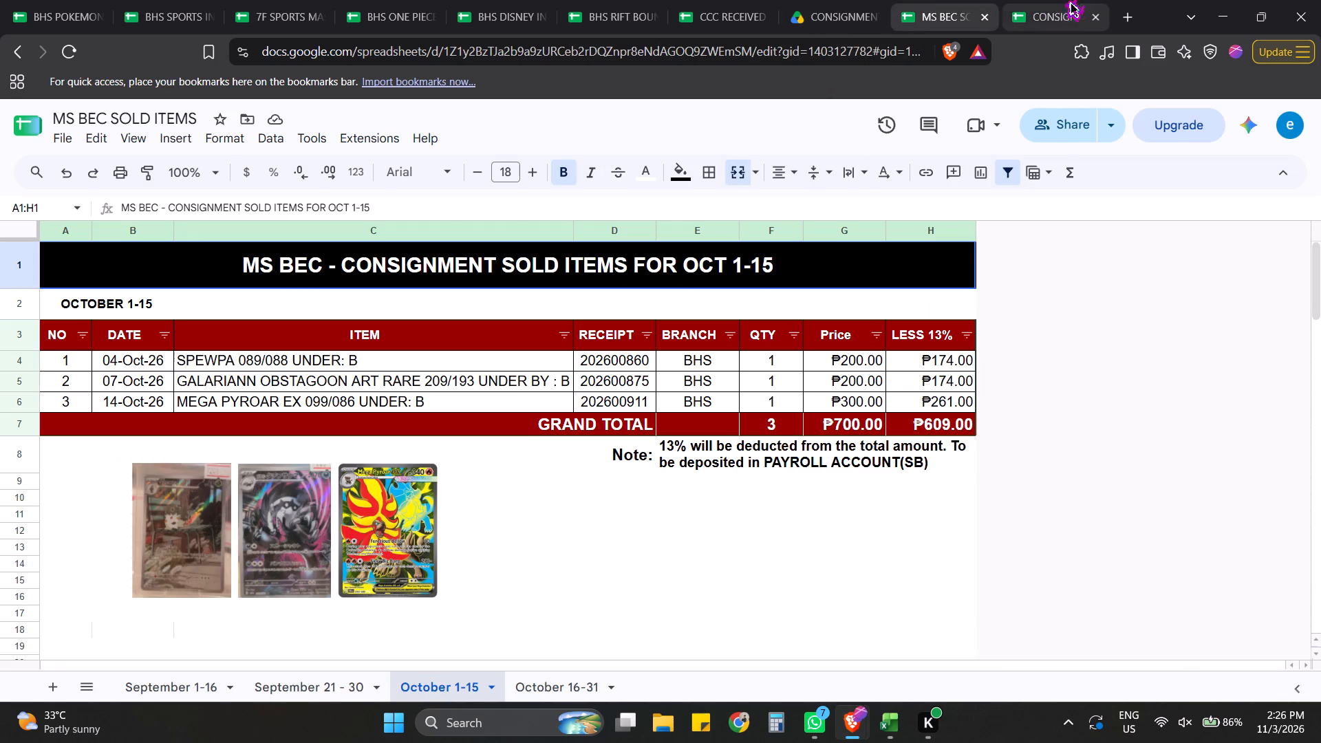
pyautogui.click(1037, 1)
pyautogui.click(268, 371)
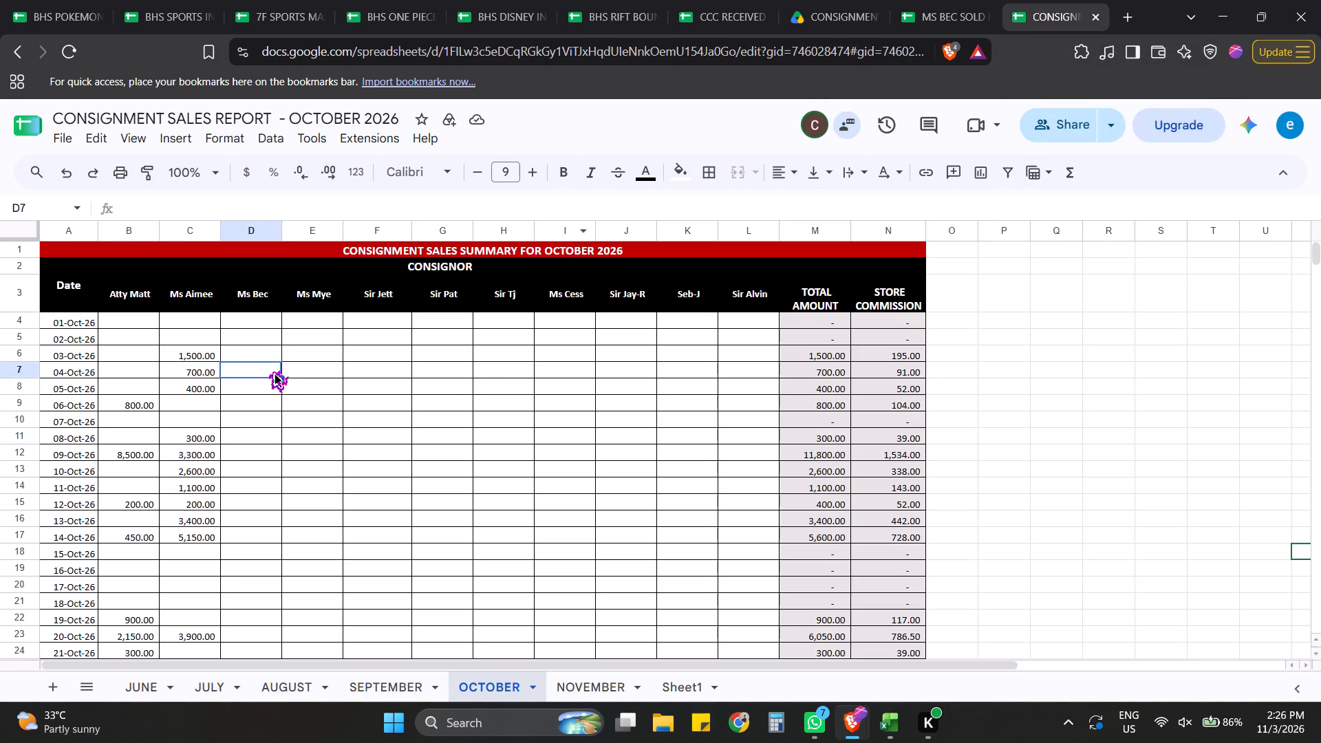
pyautogui.write('200')
pyautogui.press('Return')
# Enter 200 for Ms Bec on 07-Oct-26 in the OCTOBER sheet, taken from the OBSTAGOON 209/193 sale.
pyautogui.click(955, 0)
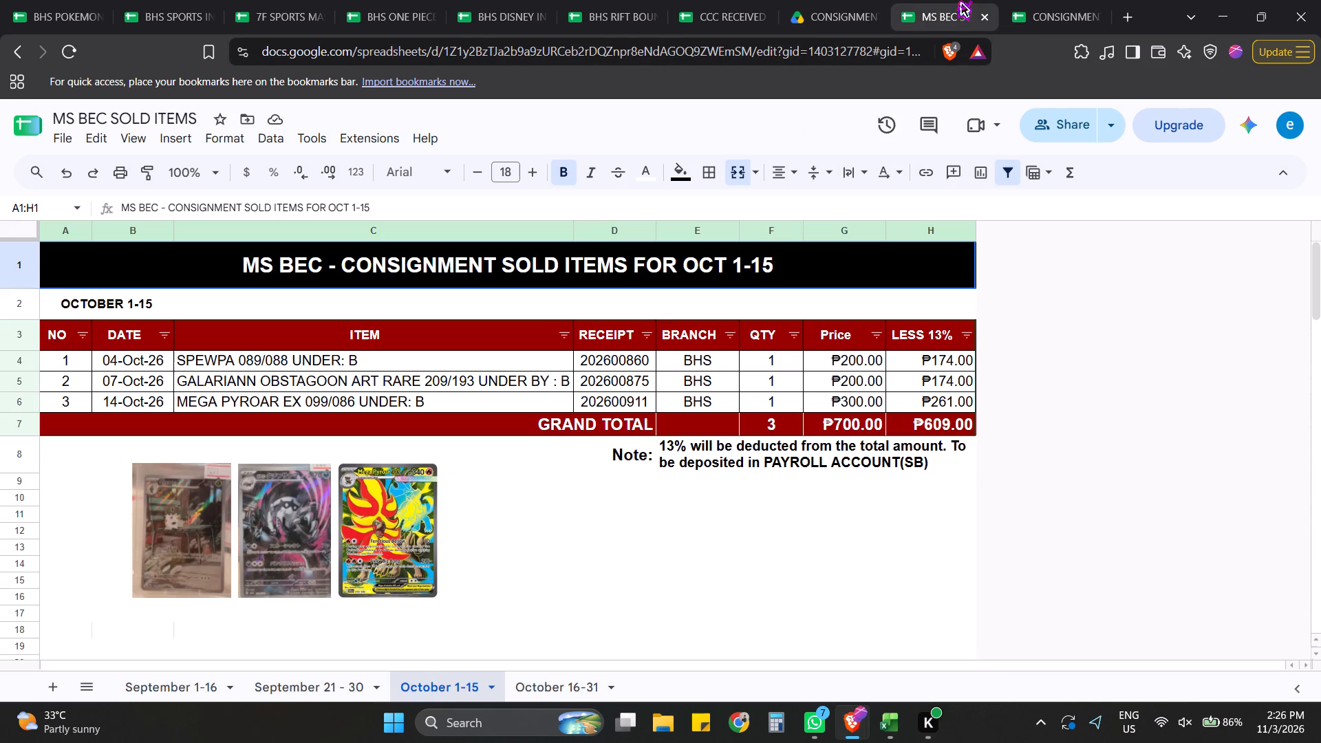
pyautogui.click(1032, 0)
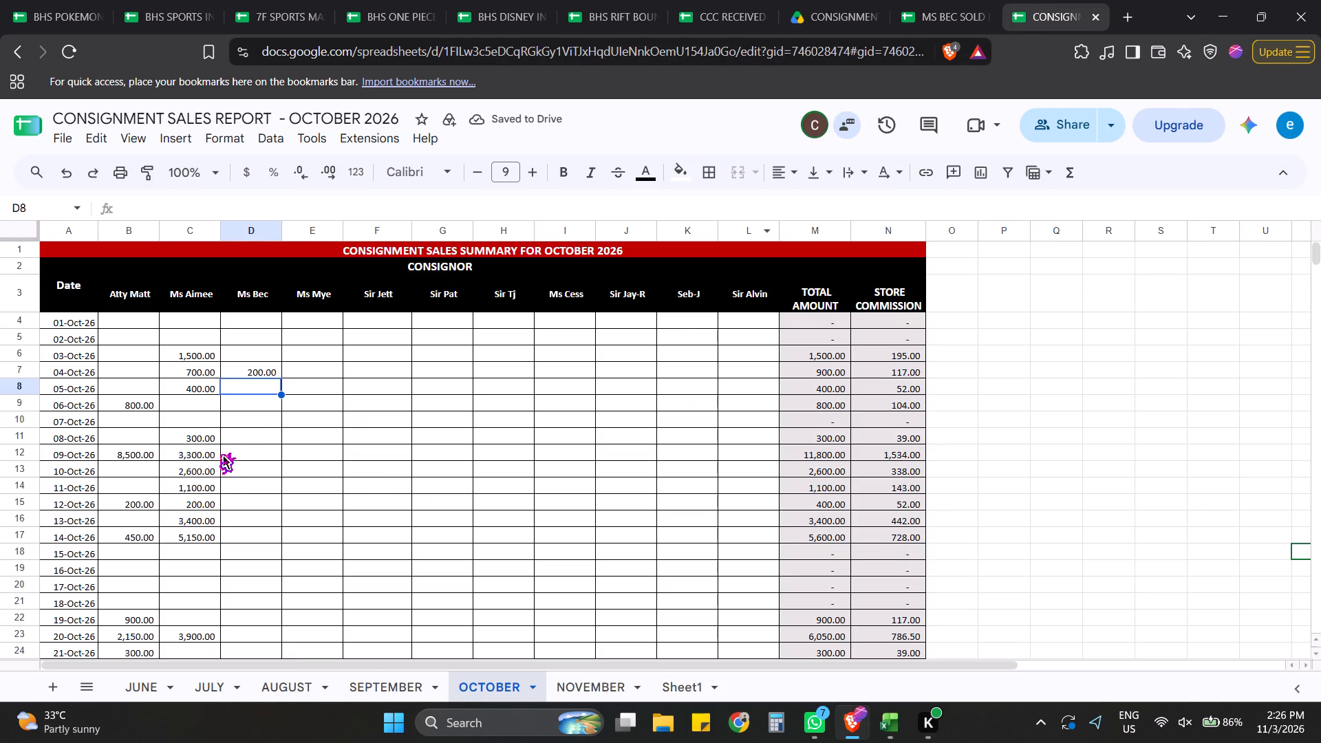
pyautogui.click(242, 417)
pyautogui.write('200')
pyautogui.press('Return')
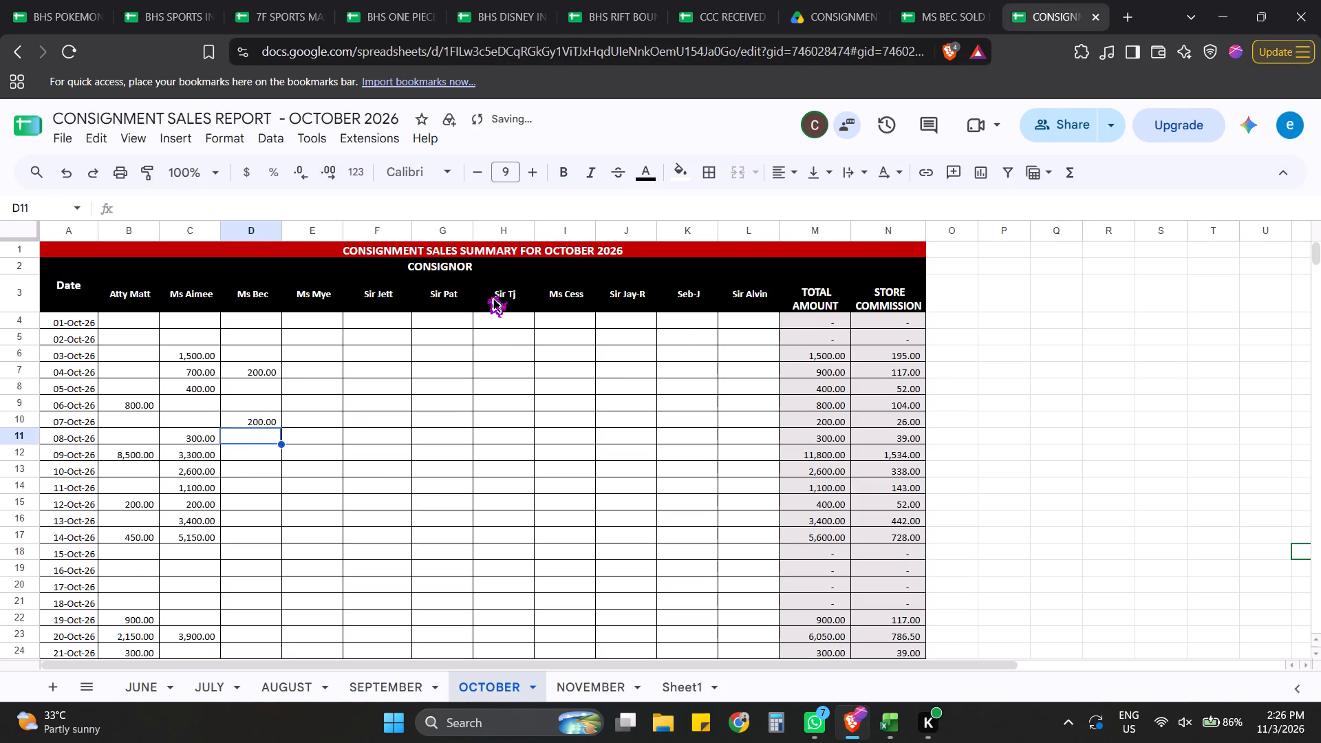
# Enter 300 for Ms Bec on 14-Oct-26 in the OCTOBER sheet, taken from the MEGA PYROAR EX 099/086 sale.
pyautogui.click(941, 0)
pyautogui.click(1026, 0)
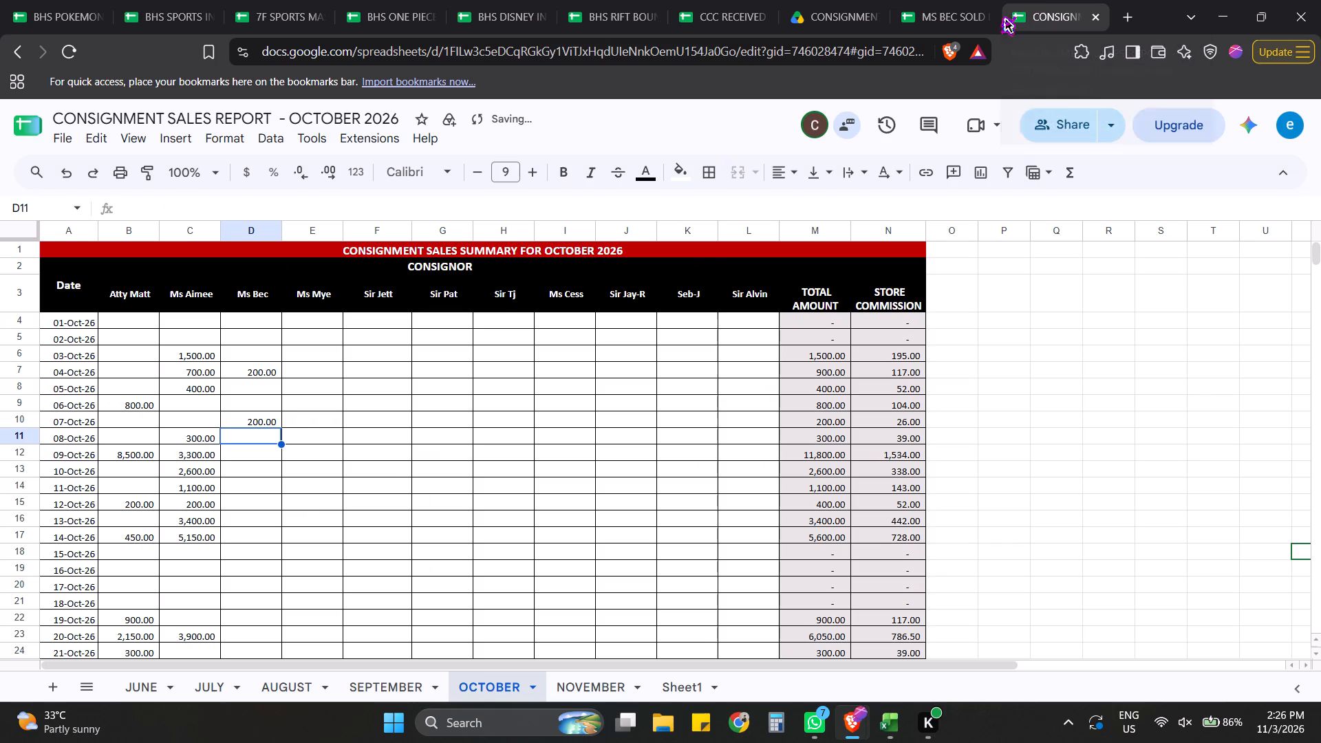
pyautogui.click(239, 535)
pyautogui.click(934, 0)
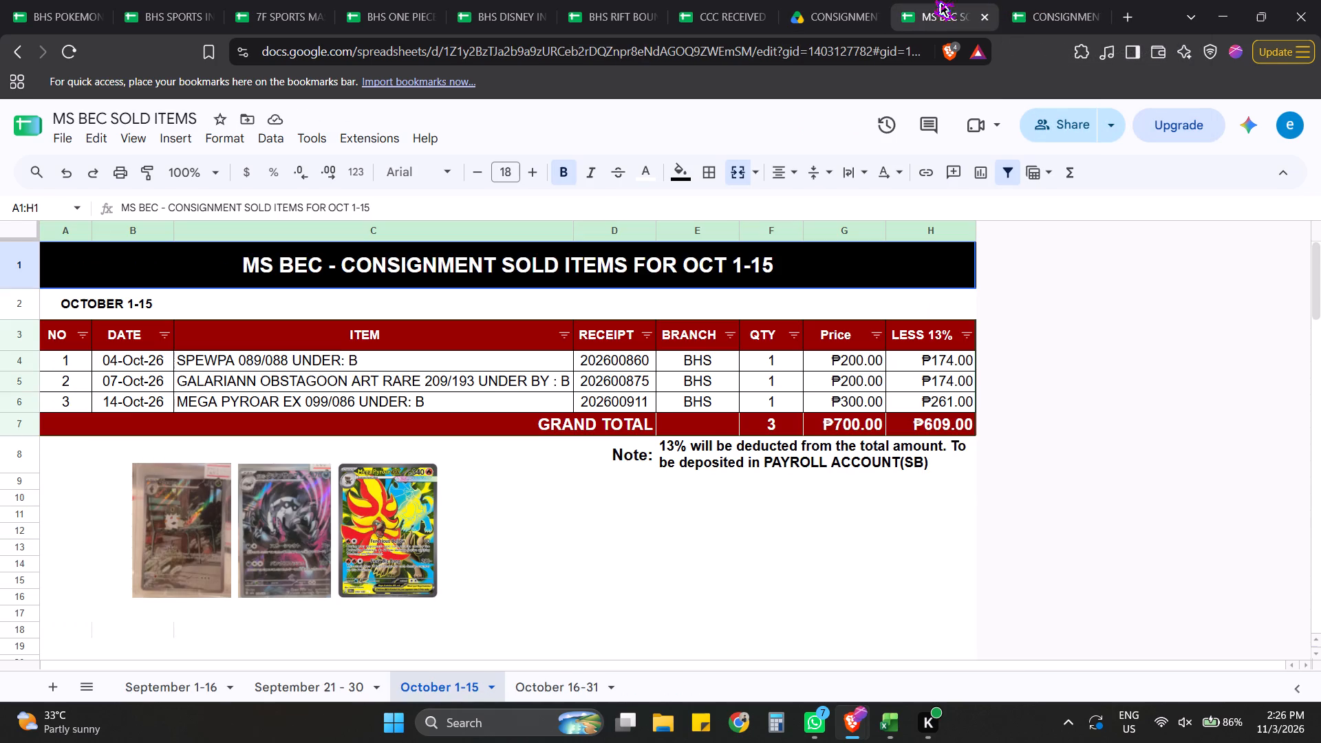
pyautogui.click(1048, 0)
pyautogui.write('300')
pyautogui.press('Return')
# Enter 800 for Ms Bec on 17-Oct-26 in the OCTOBER sheet, combining the EELEKTROSS and FROLASS sales from her October 16-31 sheet.
pyautogui.click(941, 0)
pyautogui.scroll(-2, 668, 481)
pyautogui.click(537, 682)
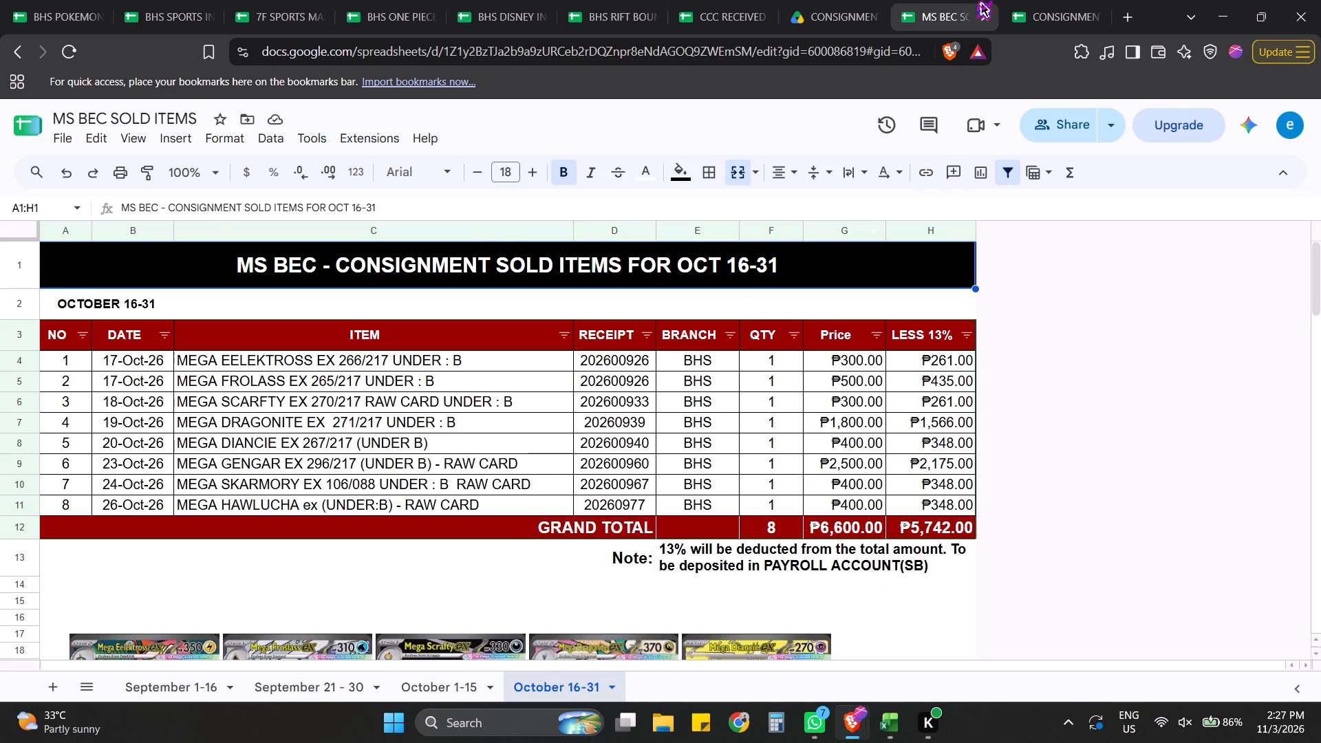
pyautogui.click(1013, 0)
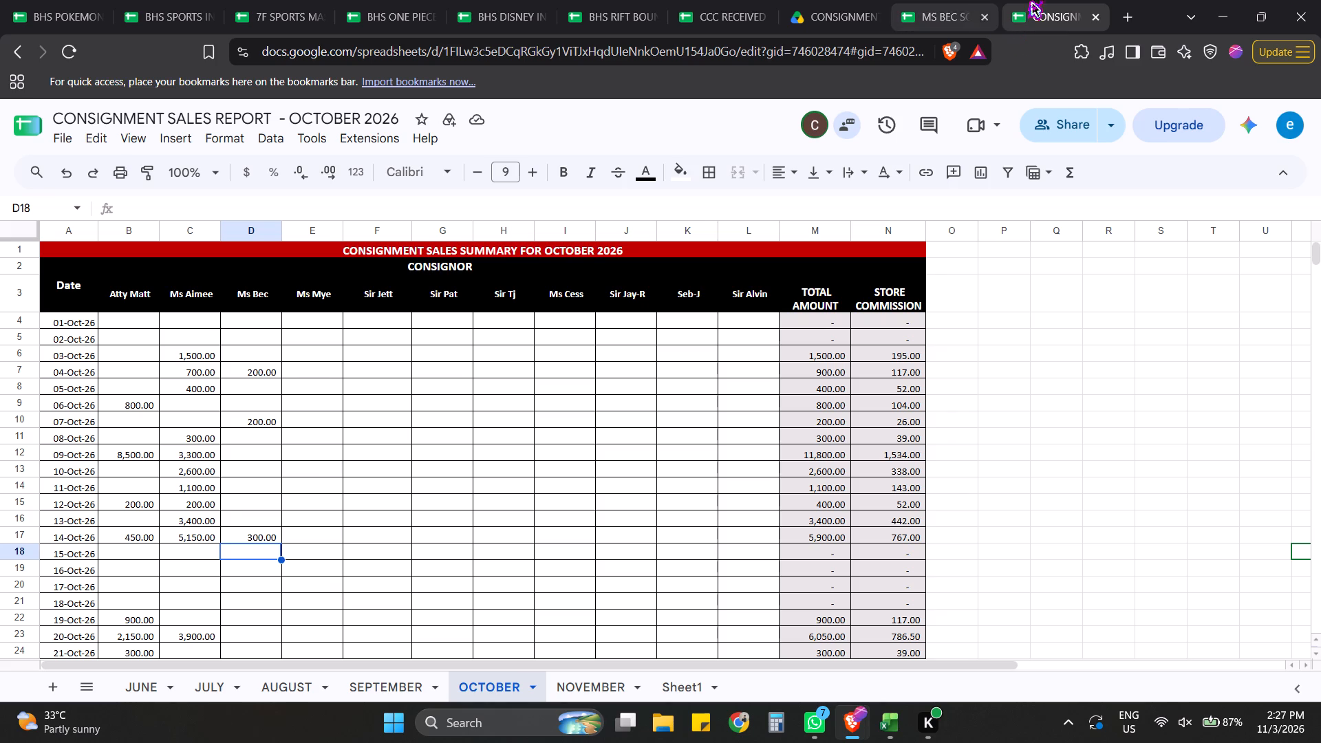
pyautogui.click(934, 0)
pyautogui.click(1016, 0)
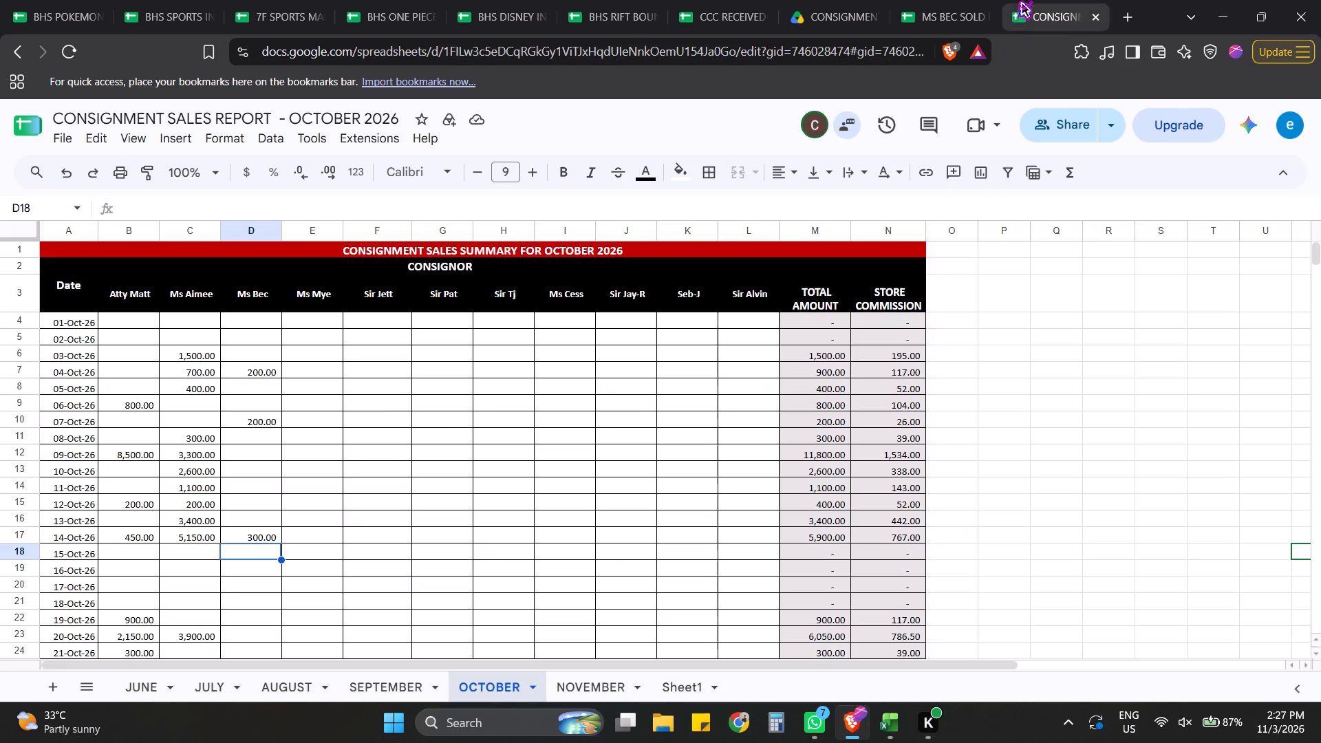
pyautogui.click(251, 586)
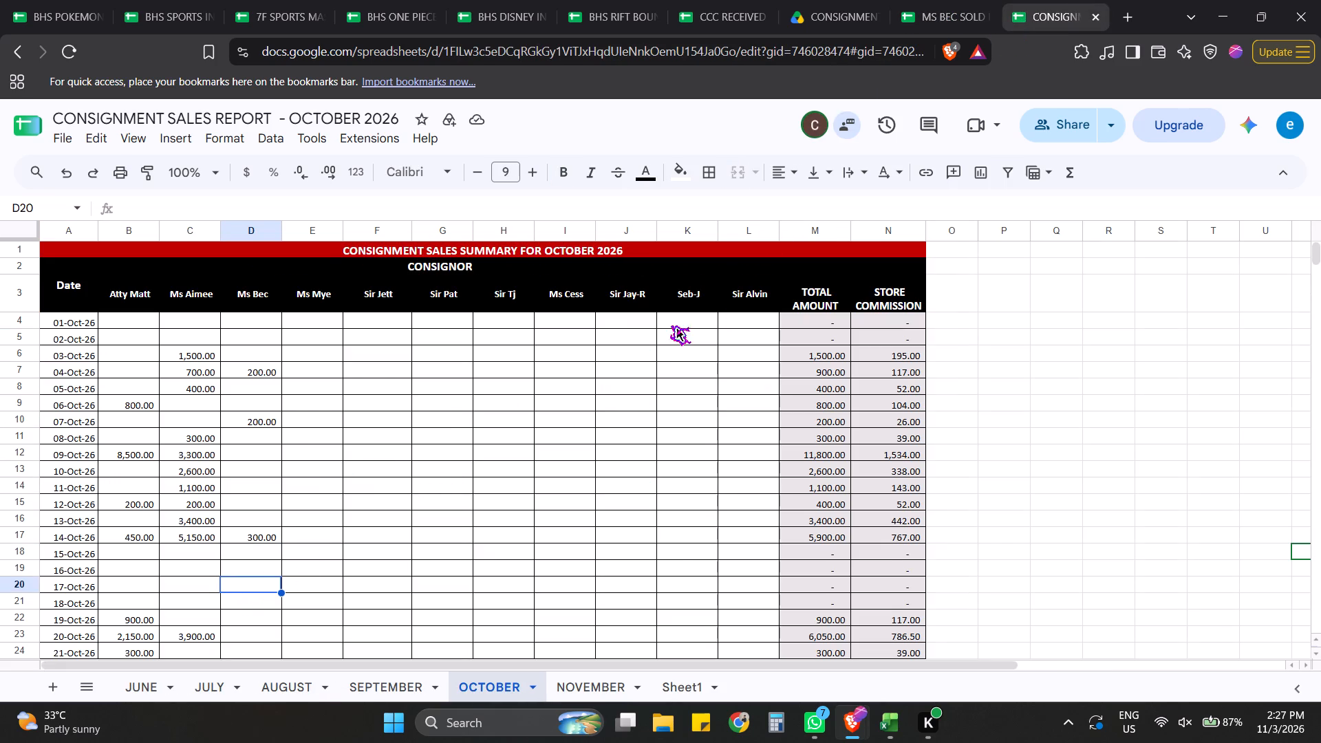
pyautogui.click(925, 0)
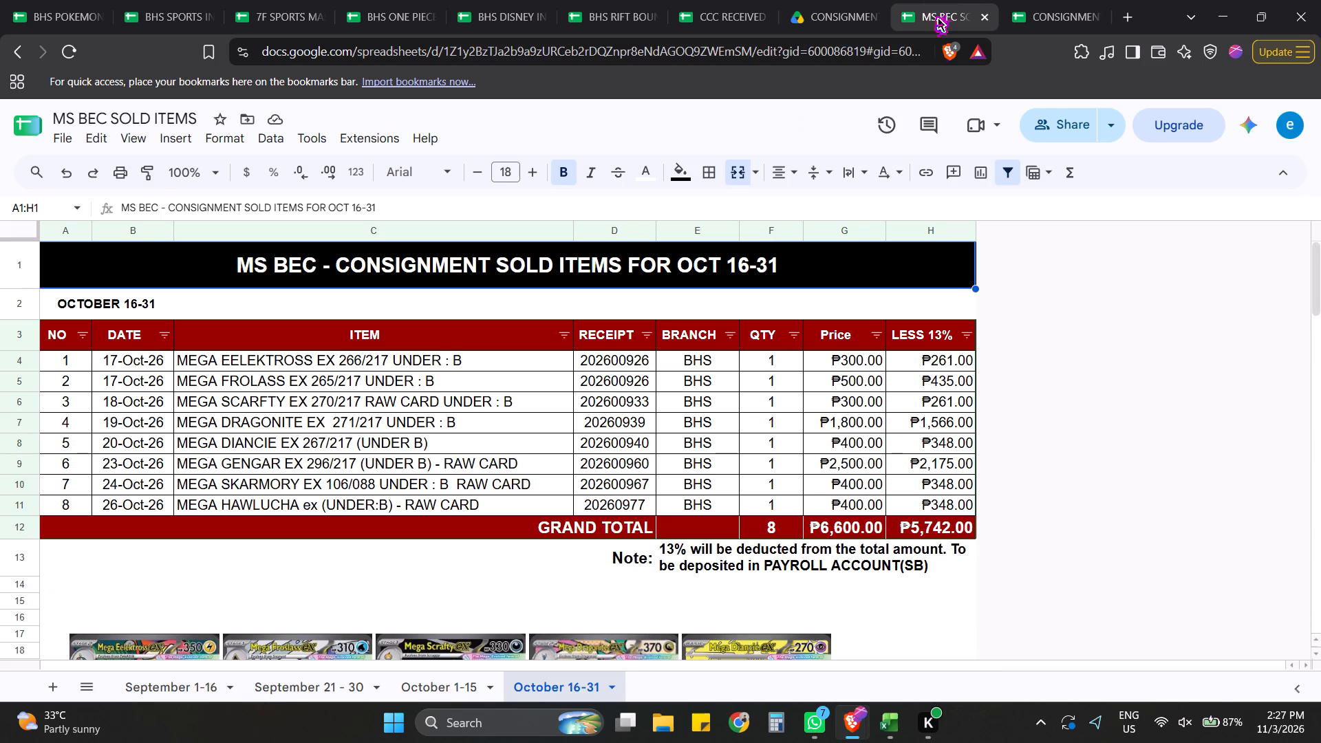
pyautogui.moveTo(854, 363); pyautogui.dragTo(853, 383)
pyautogui.click(1022, 0)
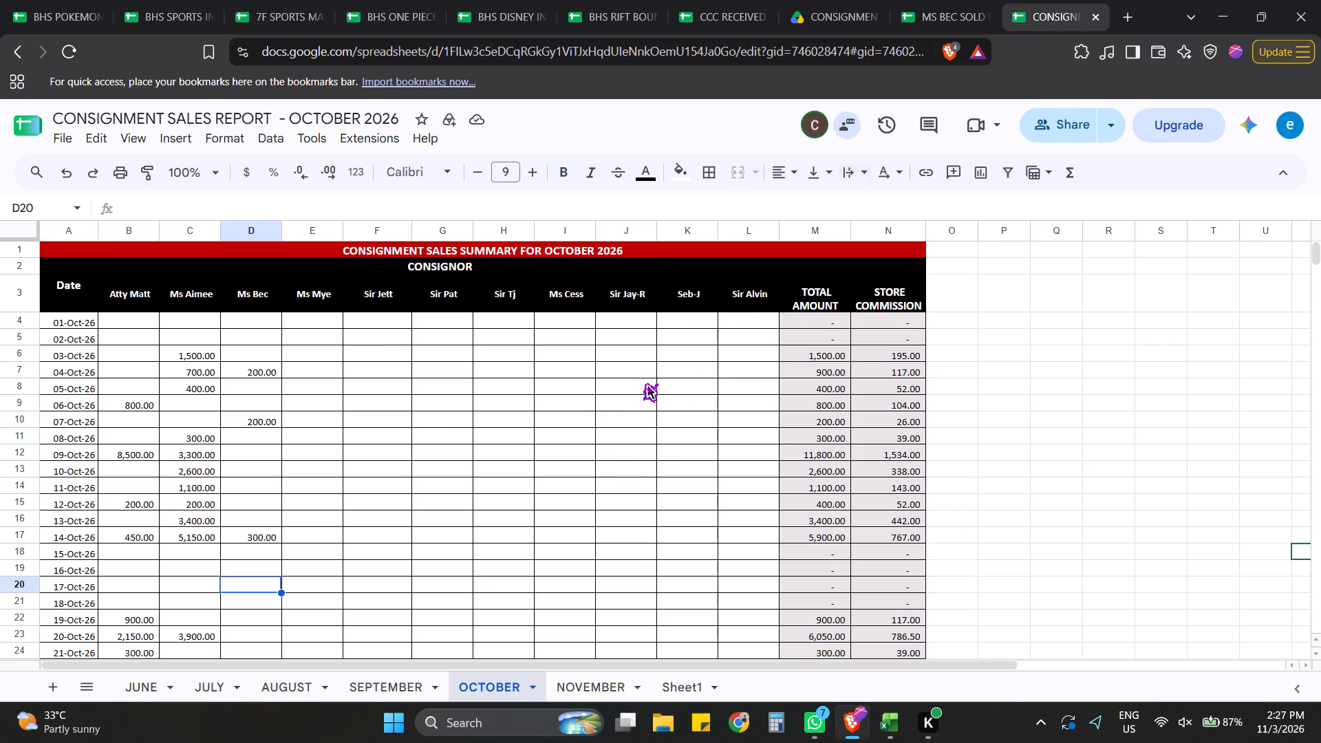
pyautogui.write('800')
pyautogui.press('Return')
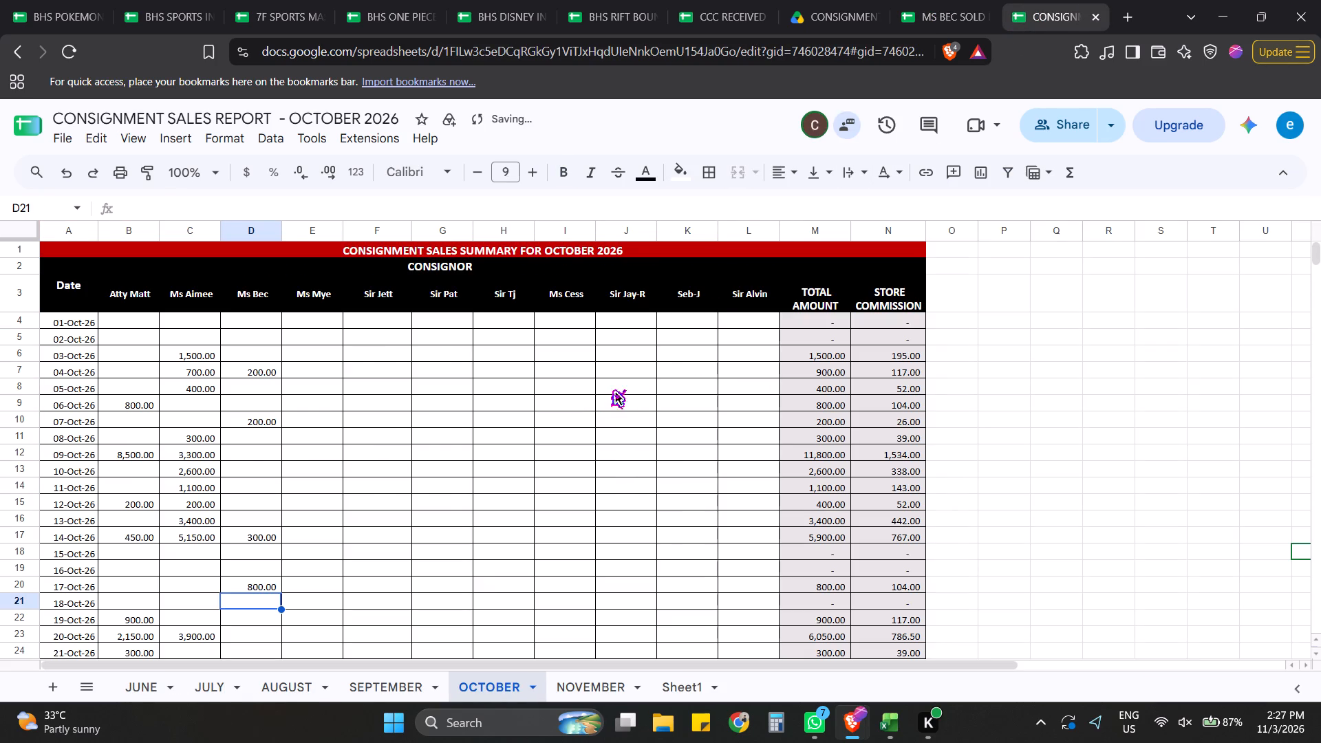
# Enter 300 for Ms Bec on 18-Oct-26 in the OCTOBER sheet, taken from the MEGA SCARFTY EX 270/217 sale.
pyautogui.click(925, 0)
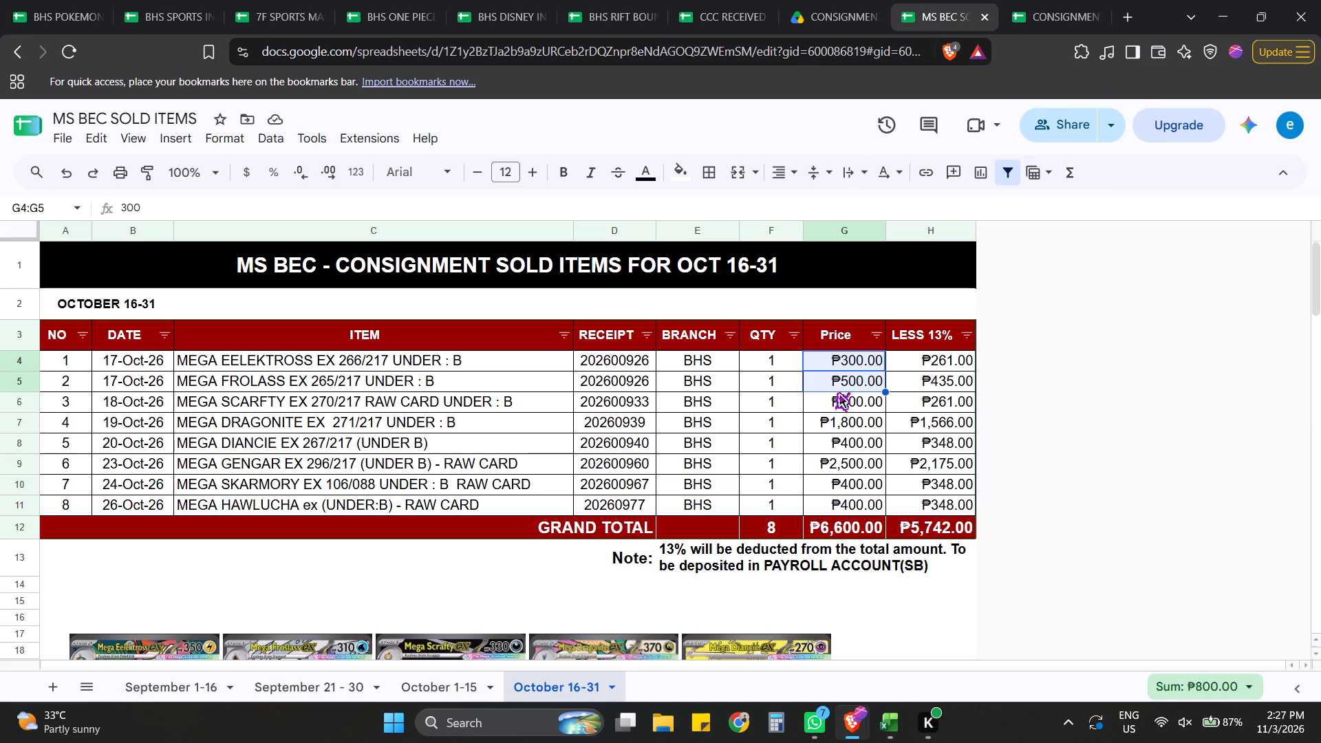
pyautogui.click(842, 400)
pyautogui.click(1048, 0)
pyautogui.write('300')
pyautogui.press('Return')
# Enter 1800 for Ms Bec on 19-Oct-26 in the OCTOBER sheet, taken from the MEGA DRAGONITE EX 271/217 sale.
pyautogui.click(953, 0)
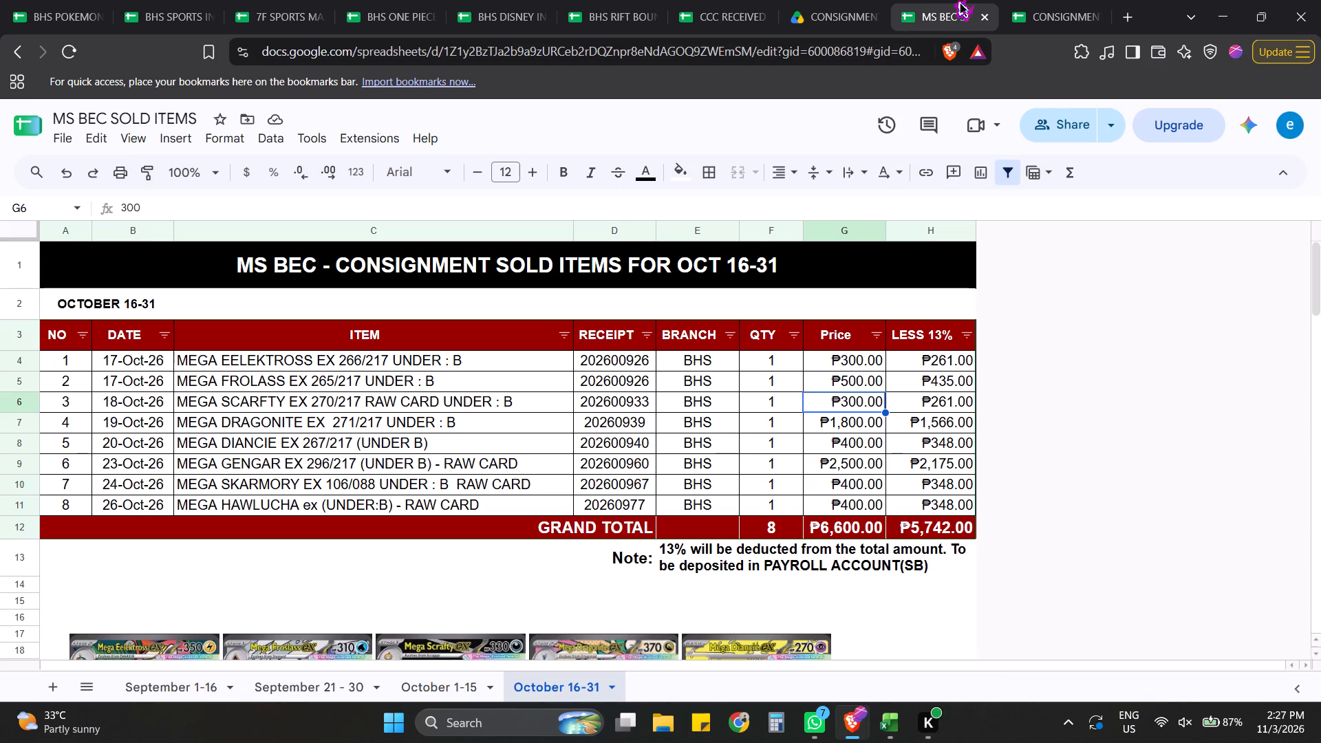
pyautogui.click(851, 430)
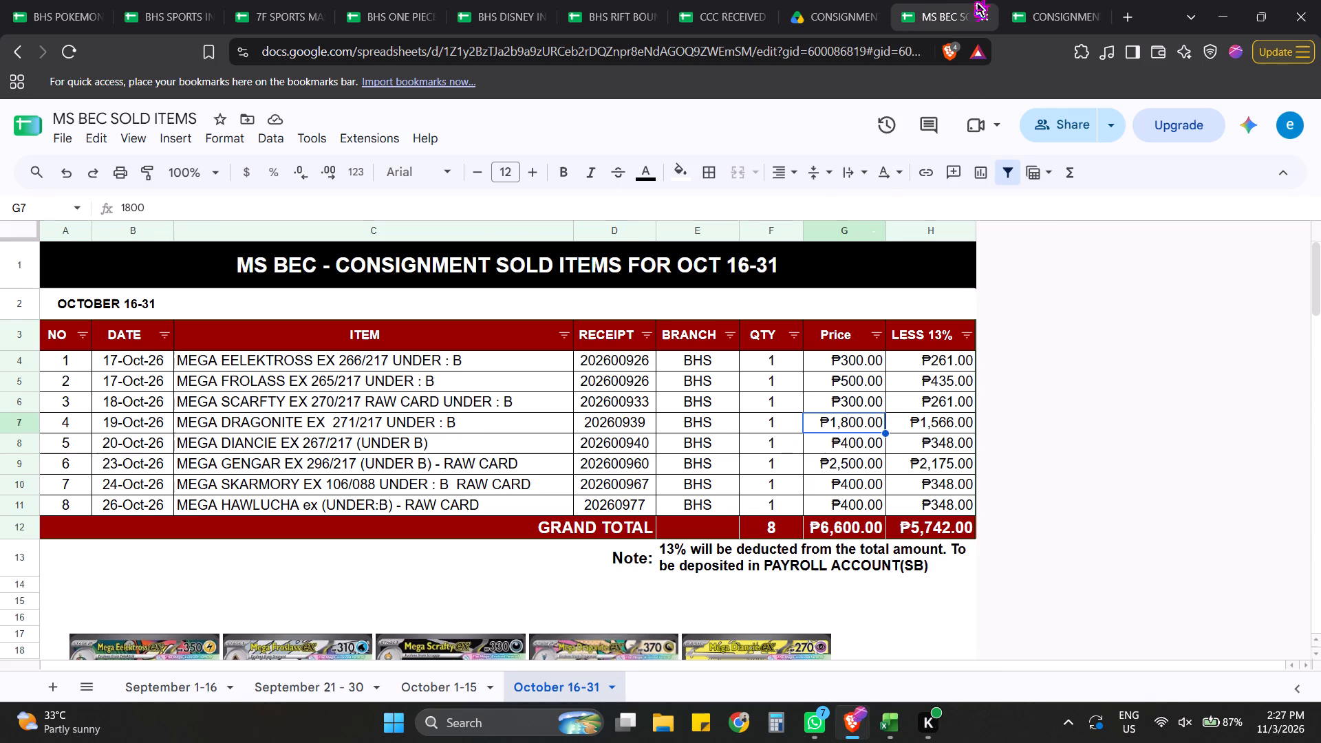
pyautogui.click(1022, 0)
pyautogui.write('1800')
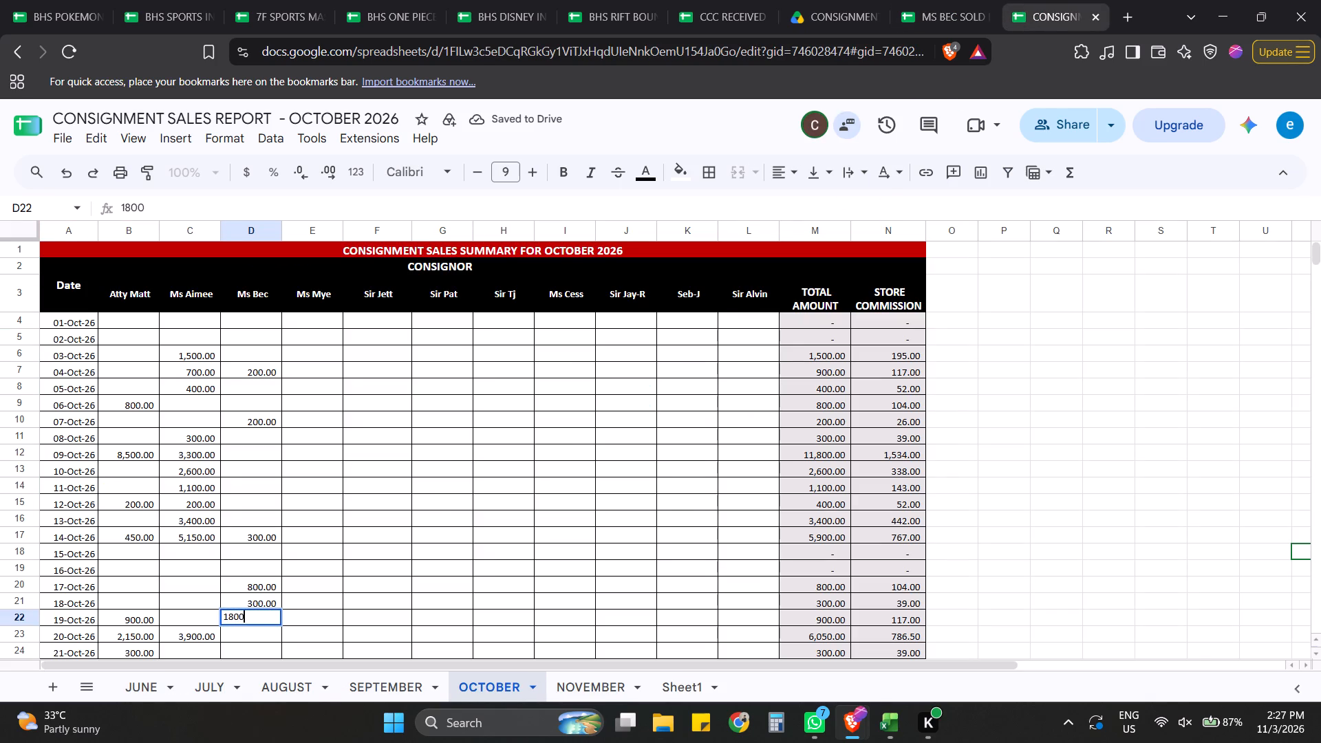
pyautogui.press('Return')
# Enter 400 for Ms Bec on 20-Oct-26 in the OCTOBER sheet, taken from the MEGA DIANCIE EX 267/217 sale.
pyautogui.click(910, 0)
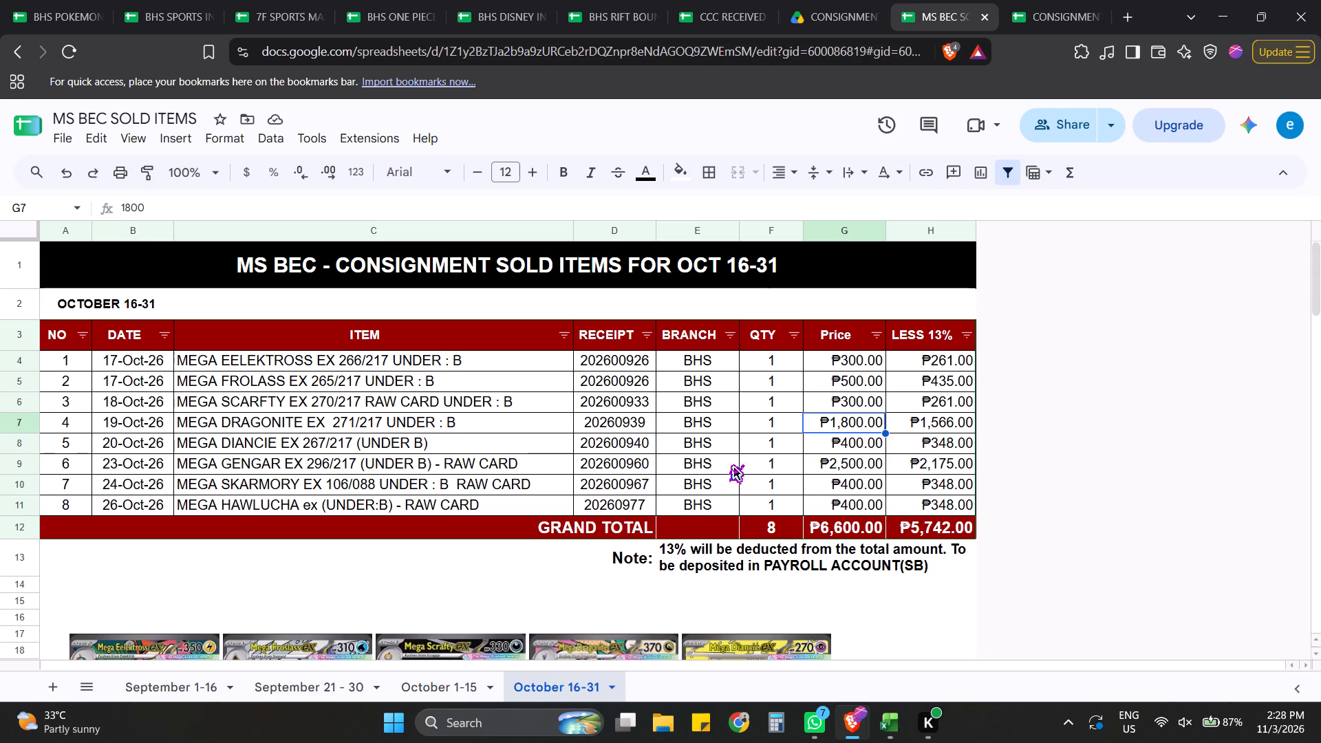
pyautogui.click(834, 450)
pyautogui.click(1060, 0)
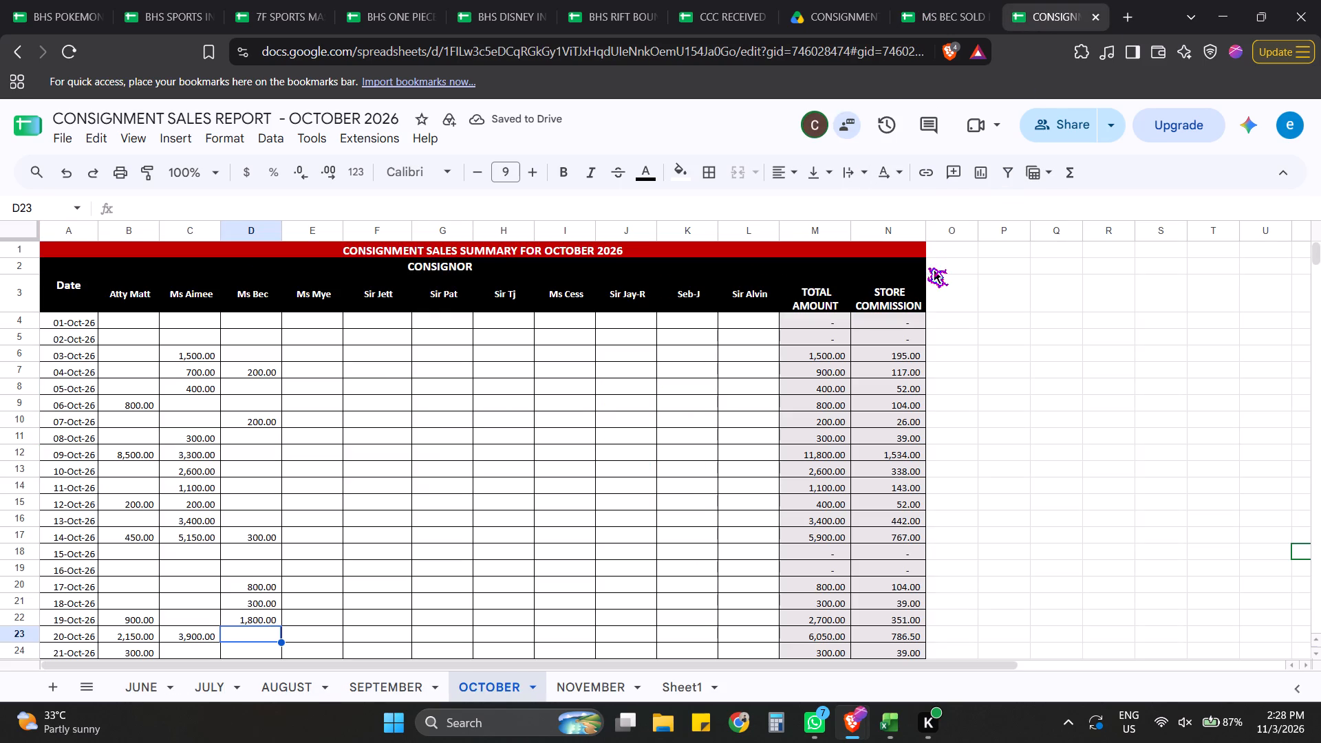
pyautogui.write('400')
pyautogui.press('Return')
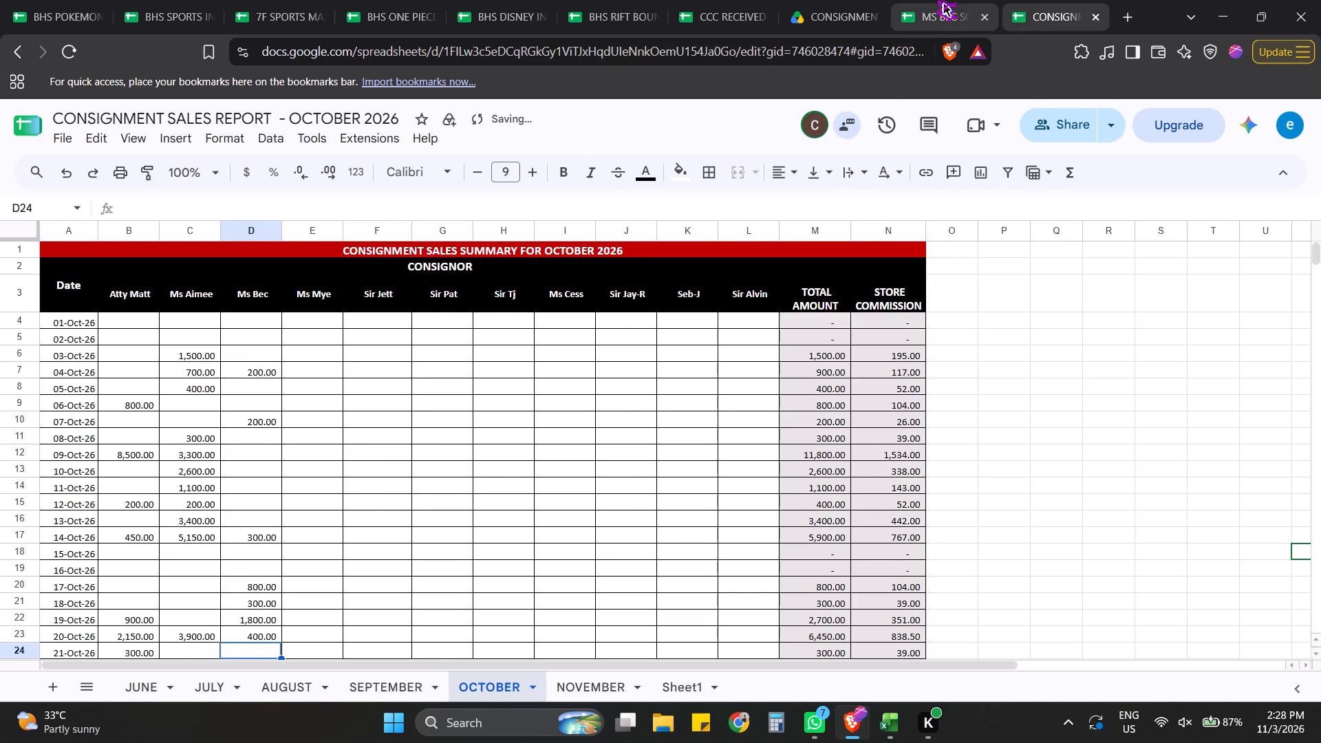
# Enter 2500 for Ms Bec on 23-Oct-26 in the OCTOBER sheet, taken from the MEGA GENGAR EX 296/217 sale.
pyautogui.click(937, 0)
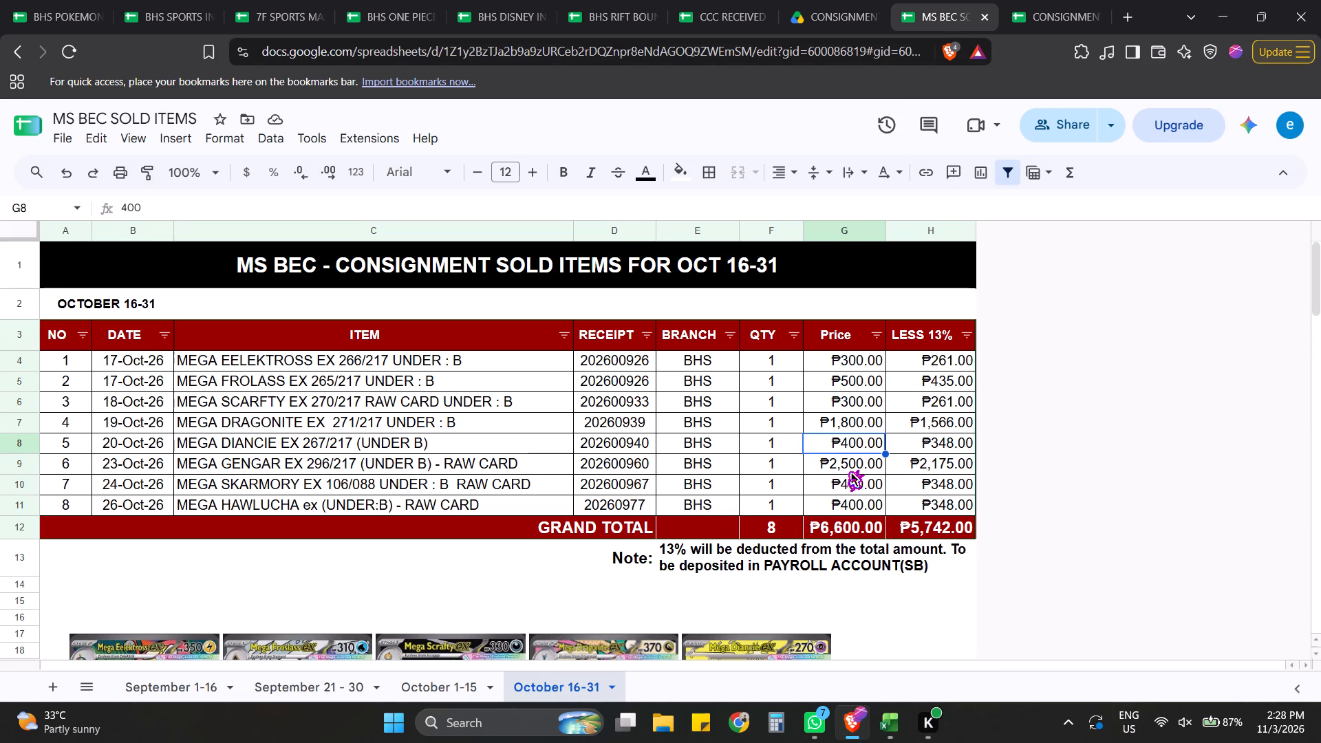
pyautogui.click(845, 468)
pyautogui.click(1047, 0)
pyautogui.scroll(-3, 721, 541)
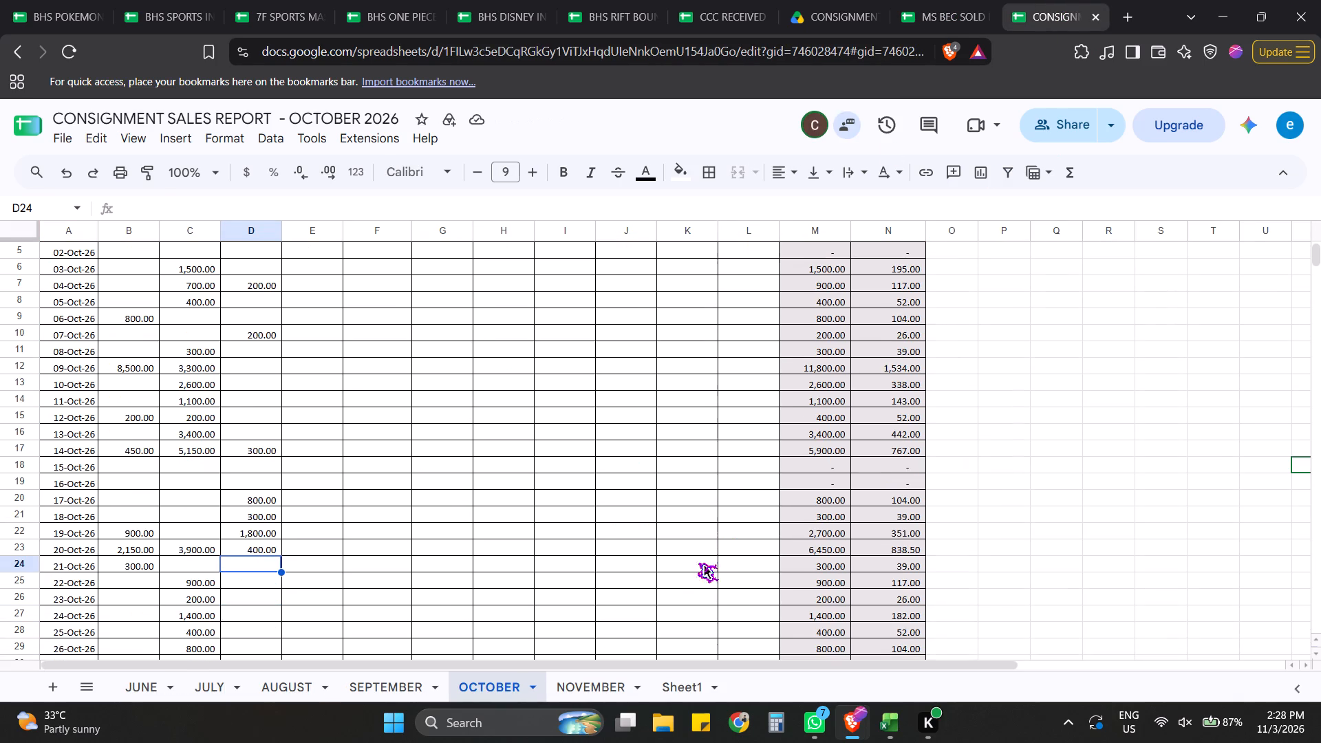
pyautogui.click(255, 599)
pyautogui.write('2500')
pyautogui.press('Return')
# Enter 400 for Ms Bec on both 24-Oct-26 and 26-Oct-26 in the OCTOBER sheet, taken from the SKARMORY and HAWLUCHA sales.
pyautogui.click(939, 0)
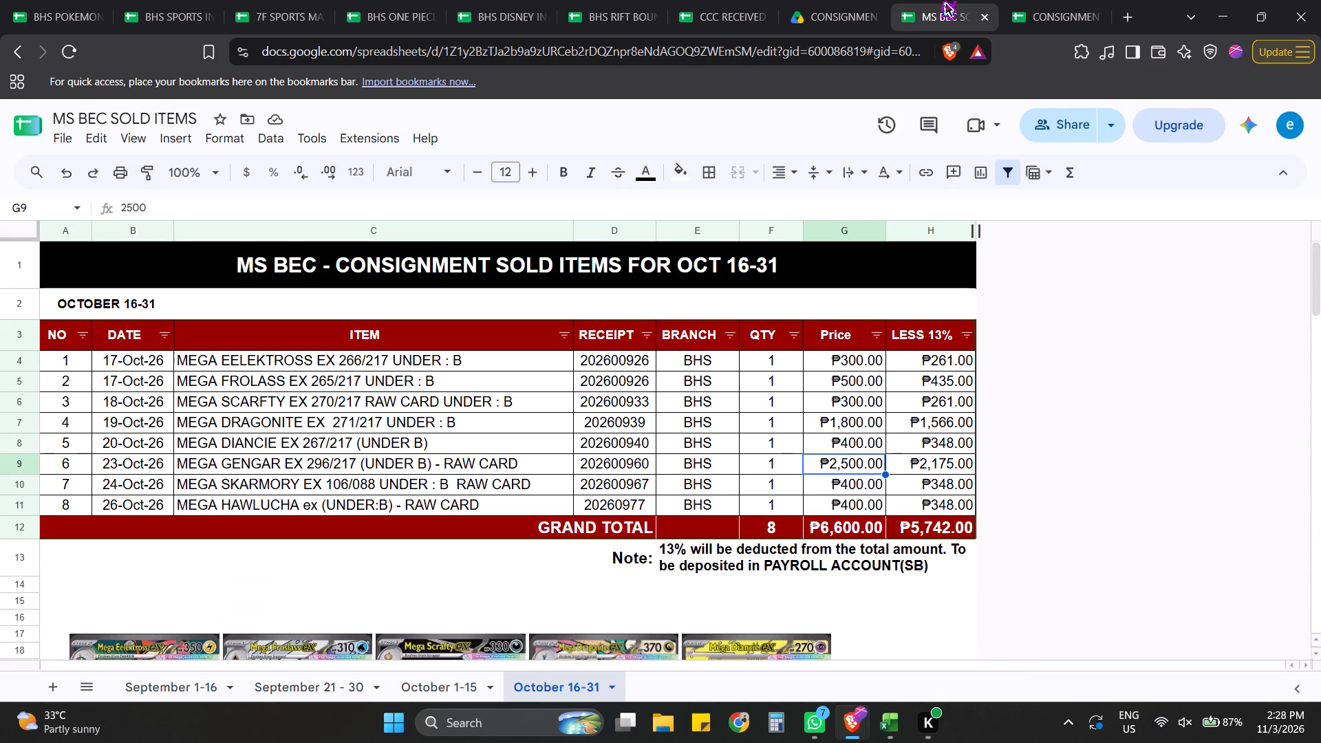
pyautogui.click(1007, 0)
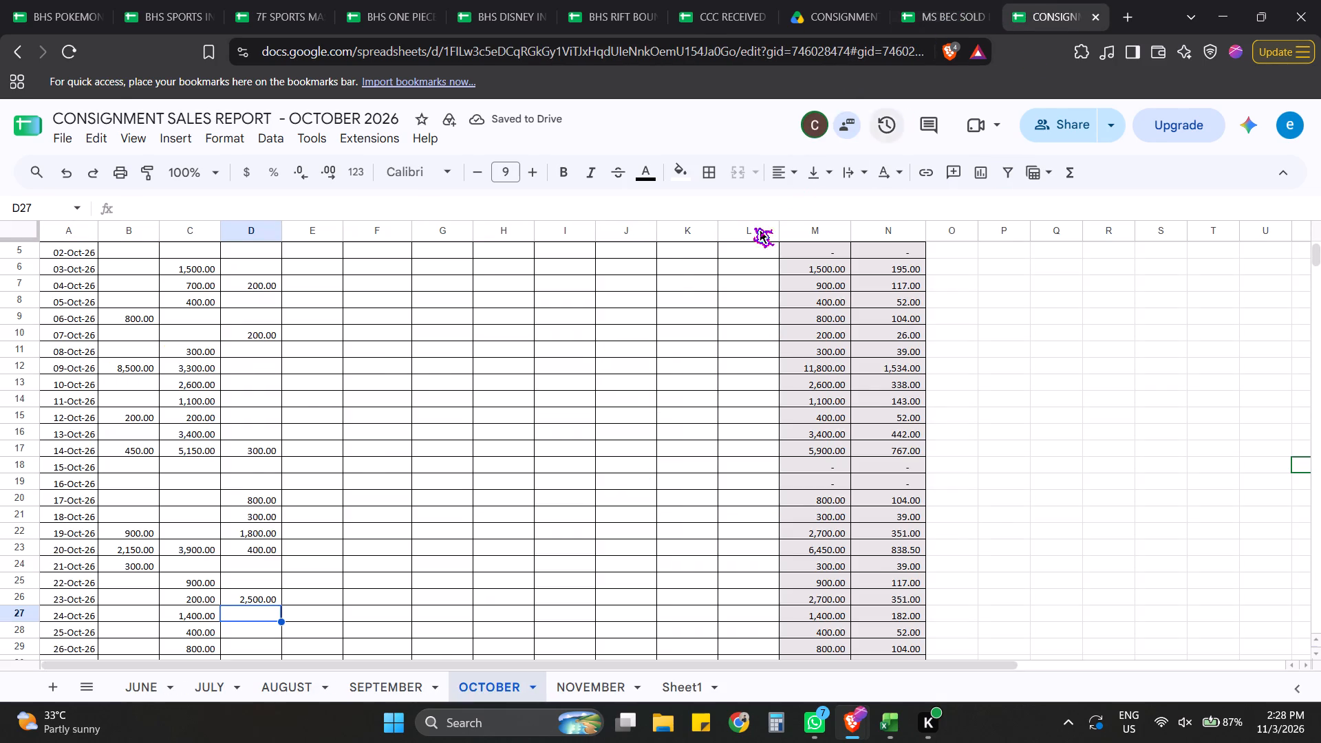
pyautogui.click(972, 0)
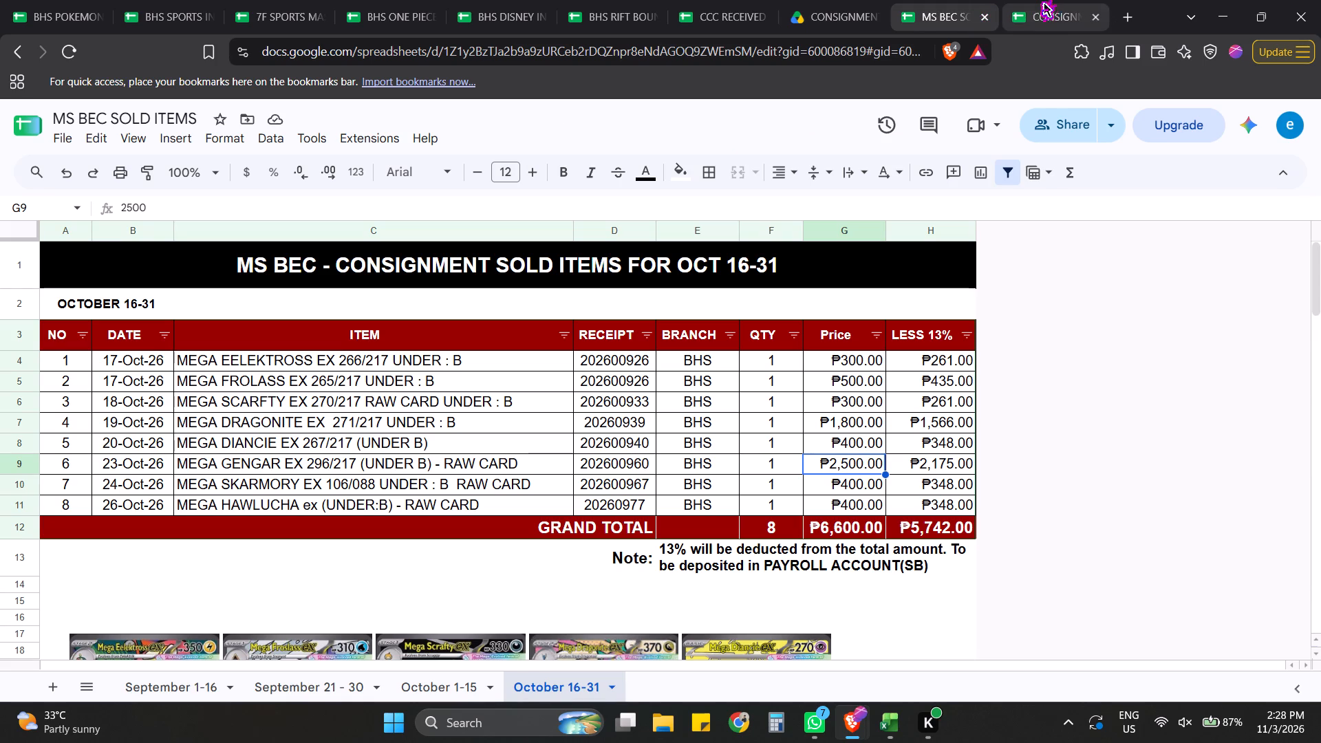
pyautogui.click(1042, 0)
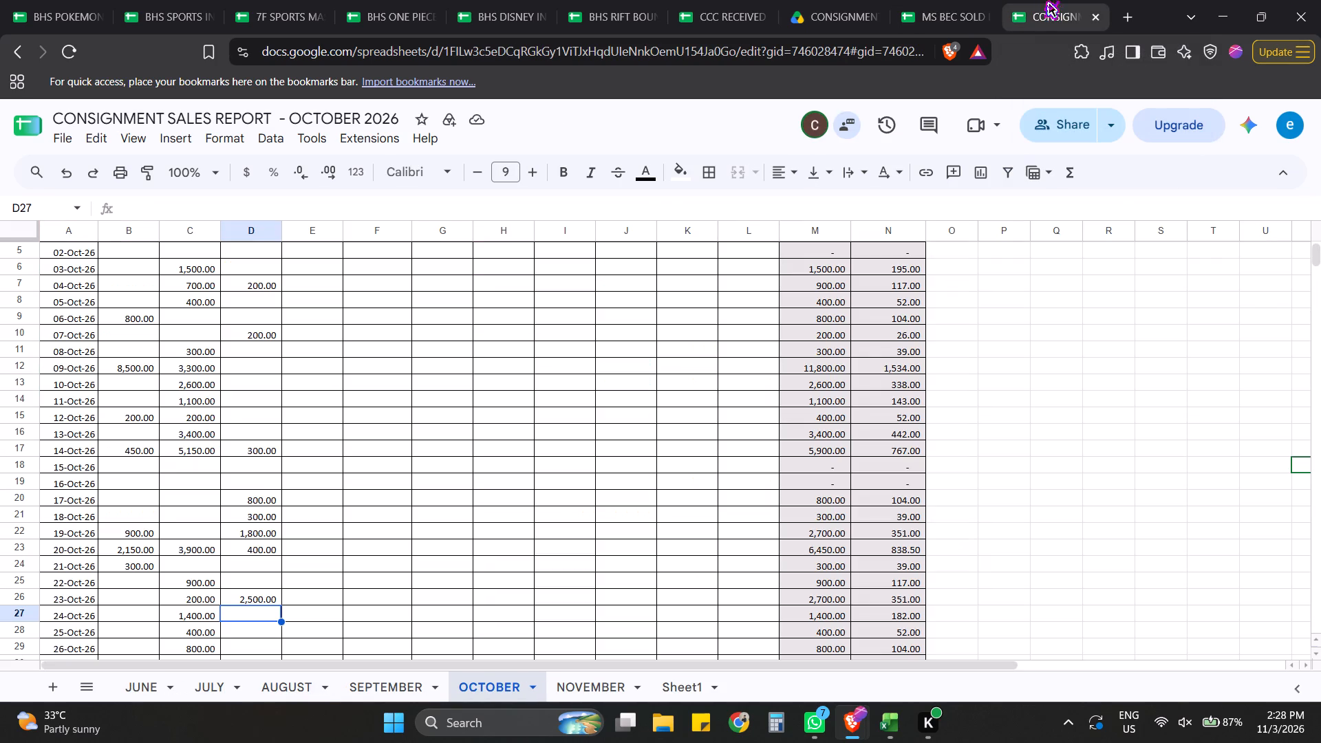
pyautogui.write('400')
pyautogui.press('Down')
pyautogui.press('Down')
pyautogui.write('400')
pyautogui.press('Return')
# Compare Ms Bec's column total in the OCTOBER sheet with the grand total in her sold items file.
pyautogui.click(940, 0)
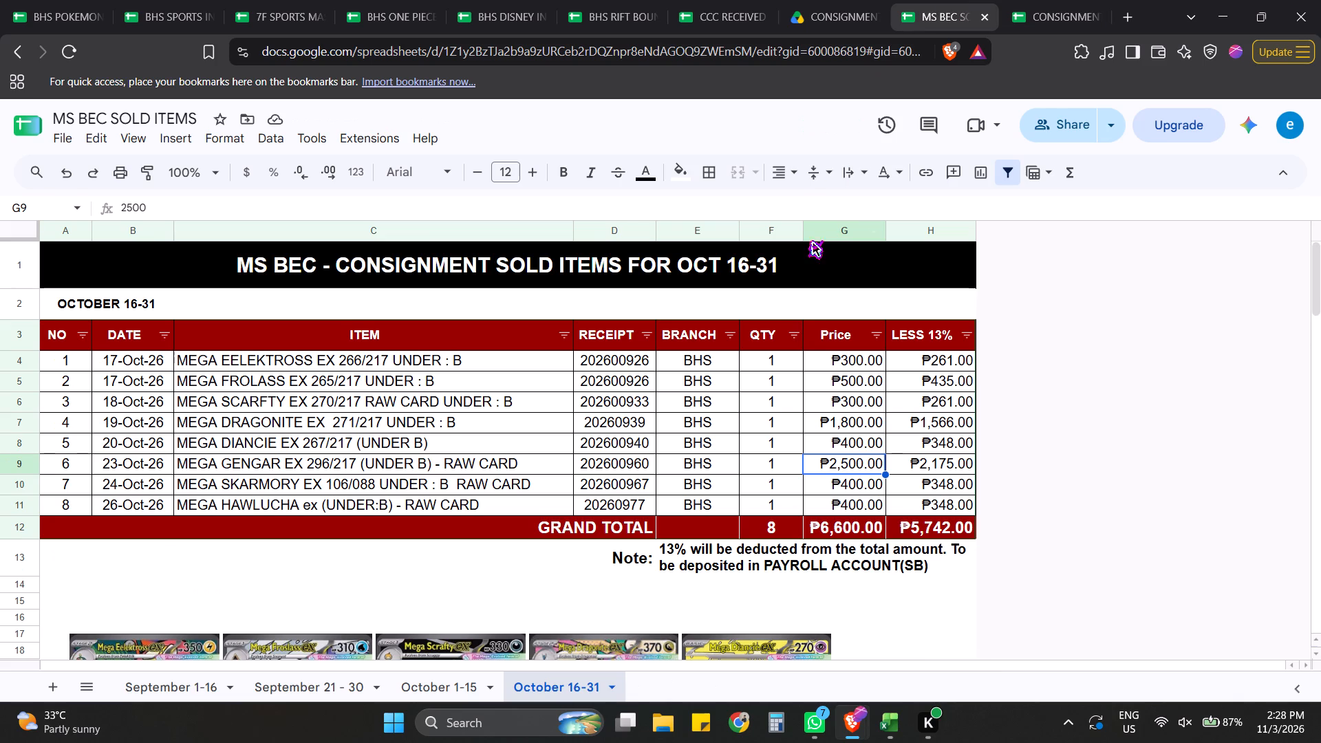
pyautogui.scroll(-3, 870, 451)
pyautogui.scroll(1, 952, 522)
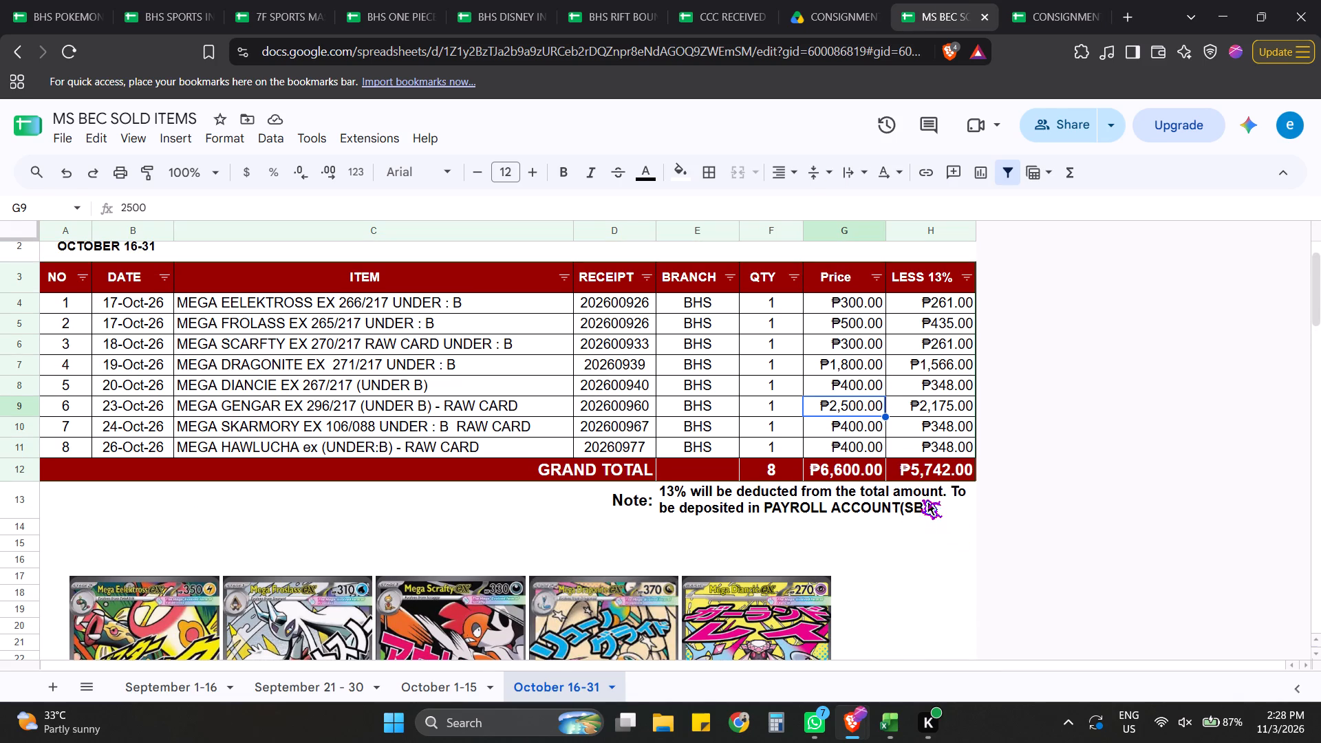
pyautogui.click(1042, 0)
pyautogui.scroll(-3, 818, 469)
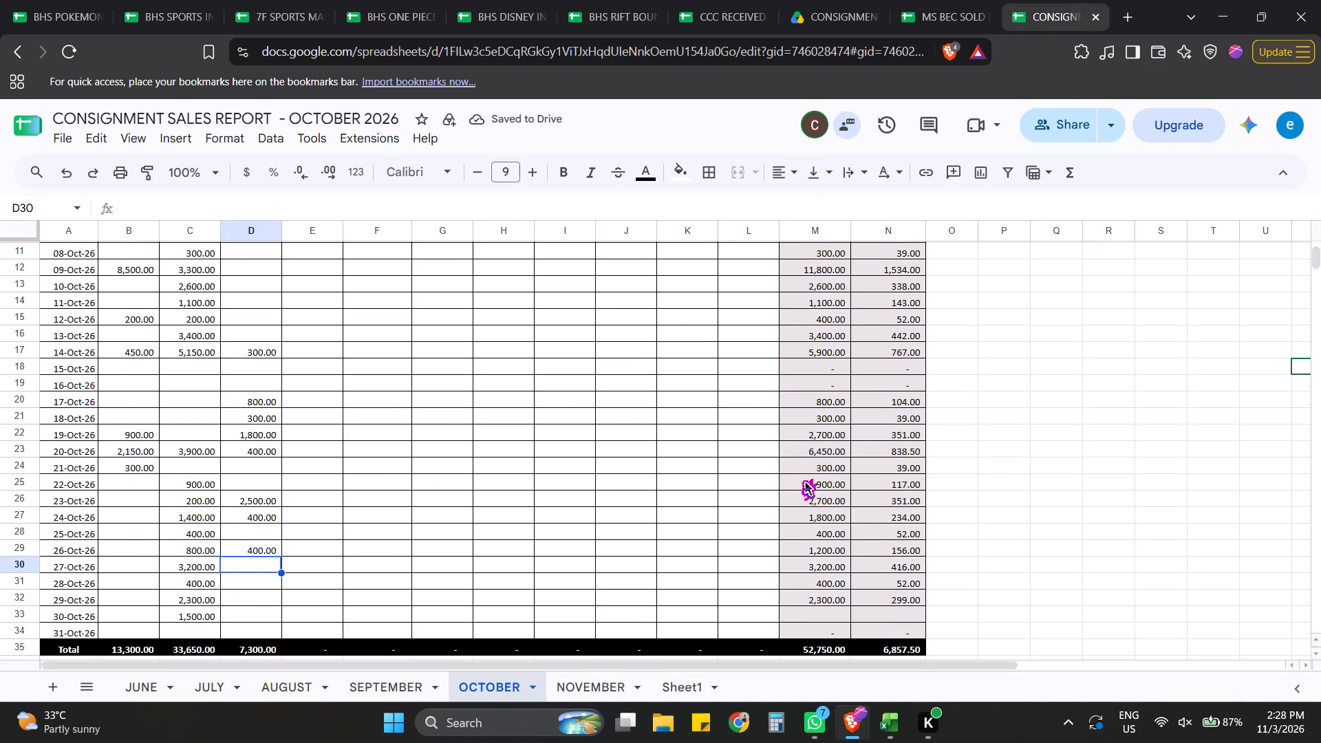
pyautogui.scroll(2, 908, 261)
pyautogui.click(953, 0)
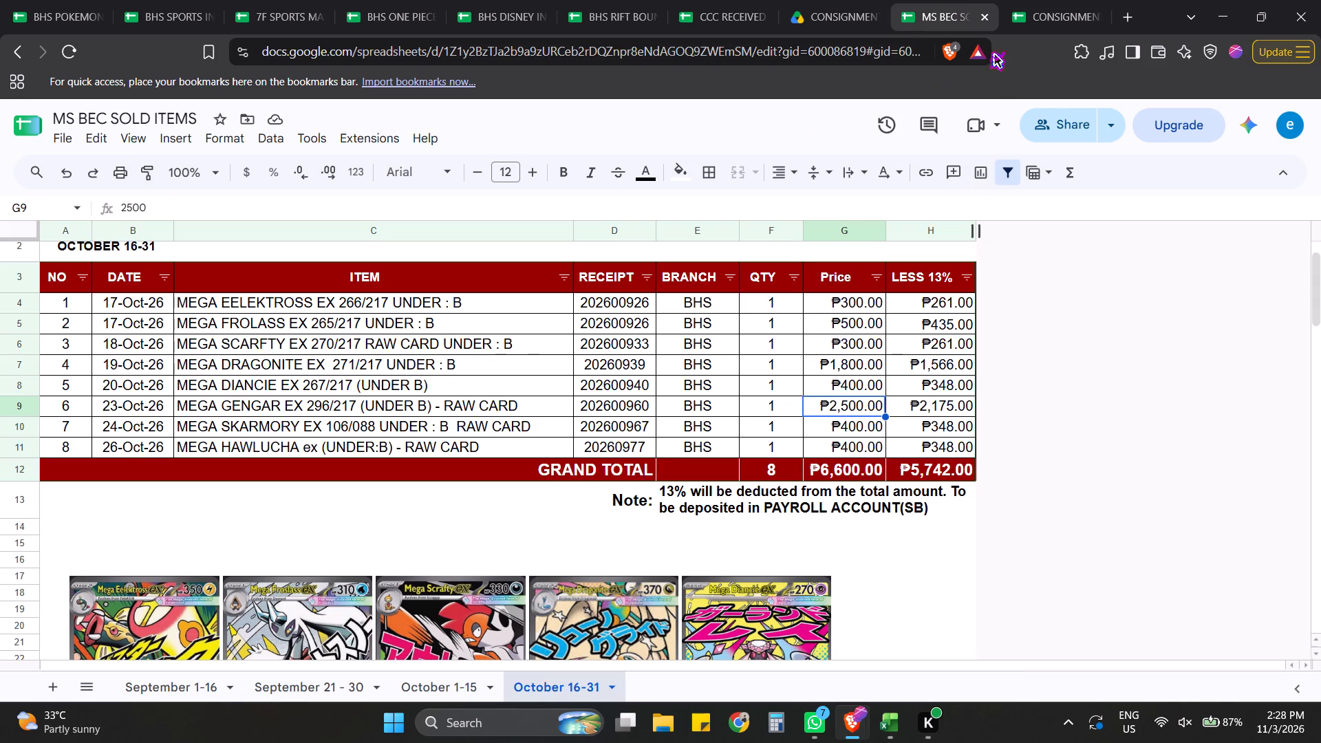
# Replace Ms Bec's file with MS CESS SOLD ITEMS from the Drive folder, check its latest sheet for October sales and close it.
pyautogui.click(980, 11)
pyautogui.click(845, 0)
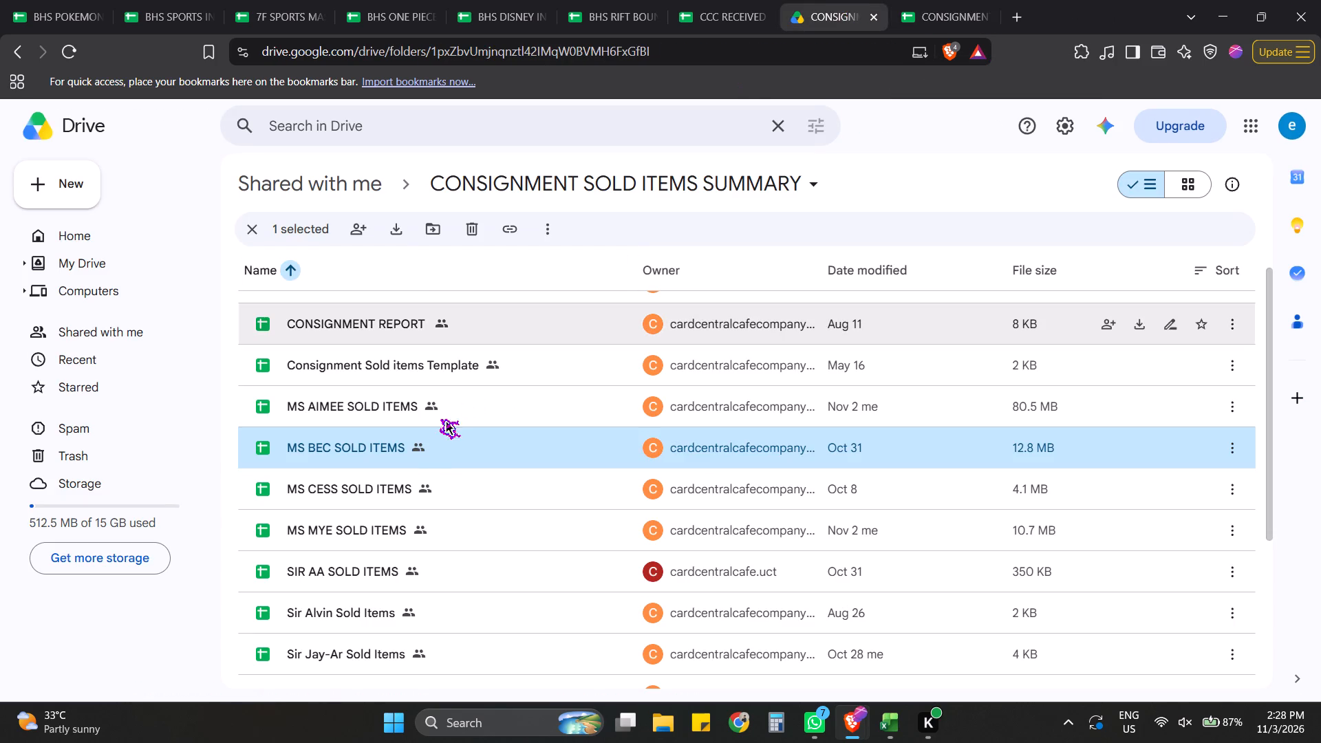
pyautogui.doubleClick(427, 489)
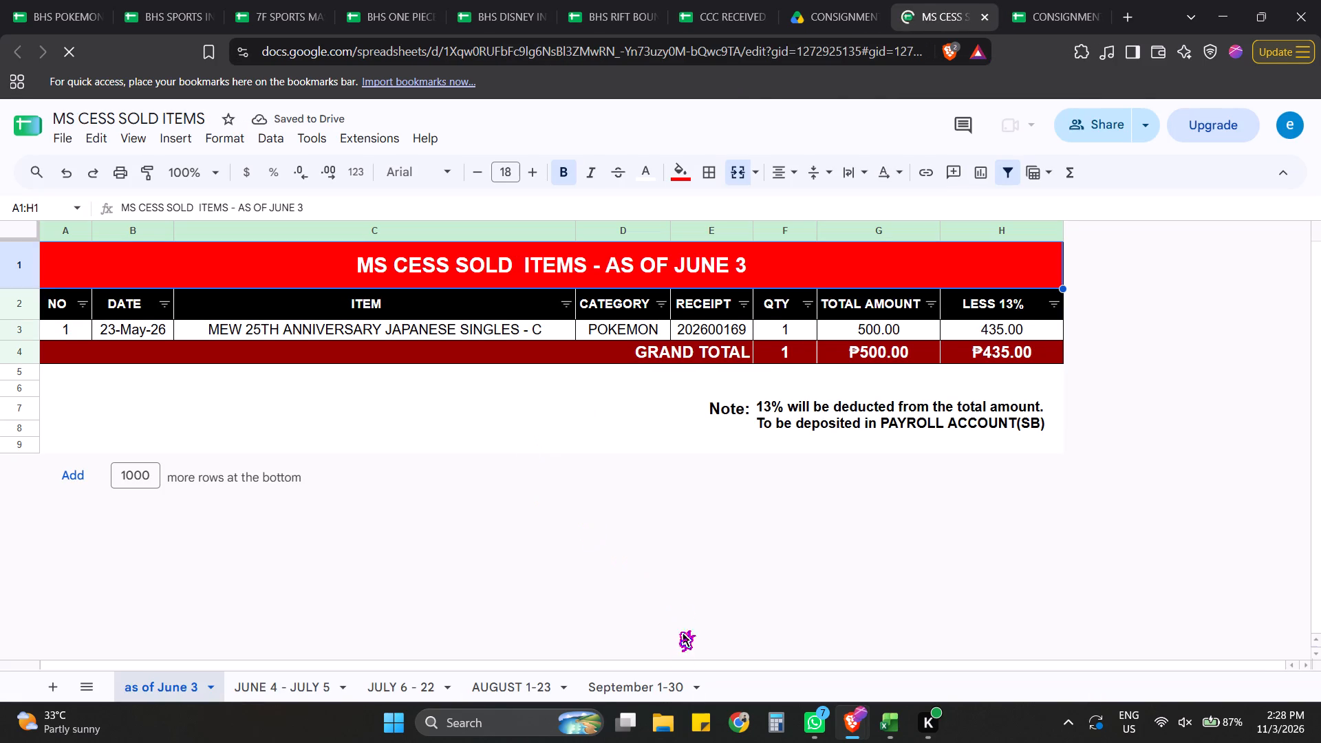
pyautogui.click(645, 689)
pyautogui.click(1035, 0)
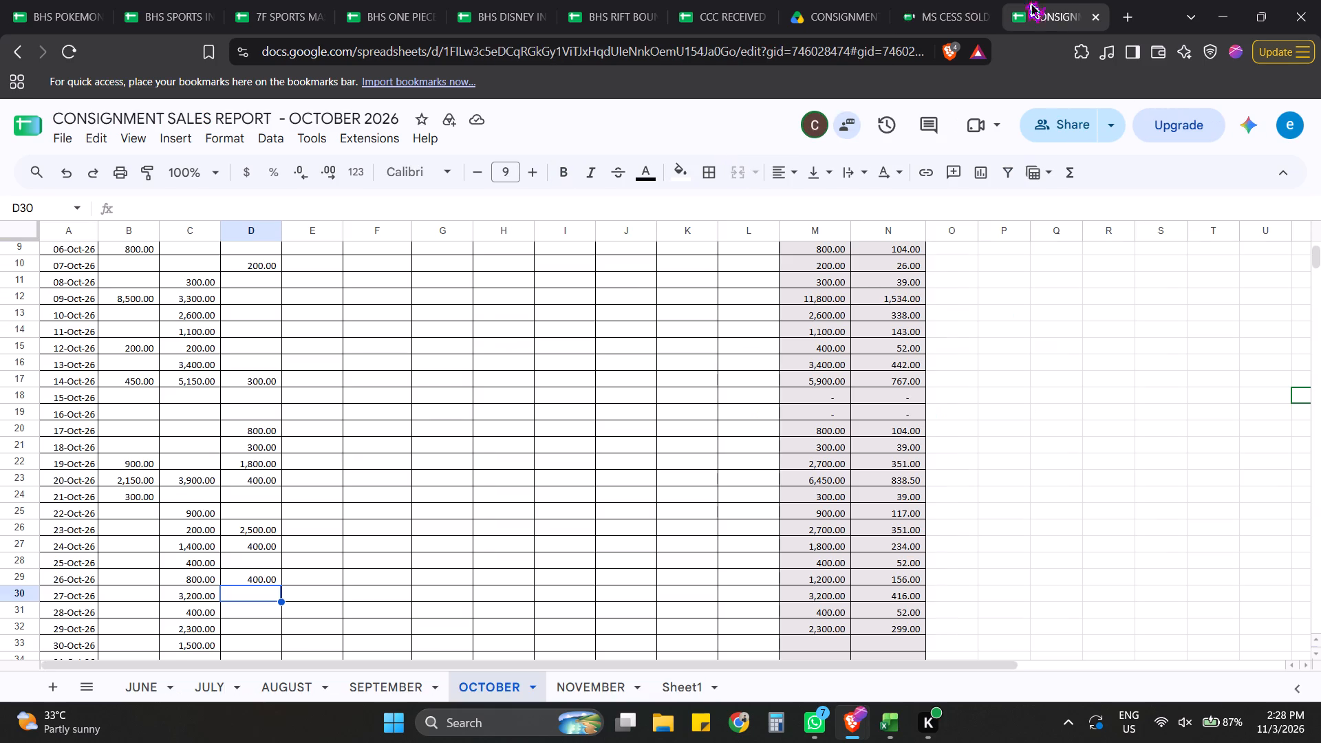
pyautogui.click(942, 0)
pyautogui.click(985, 15)
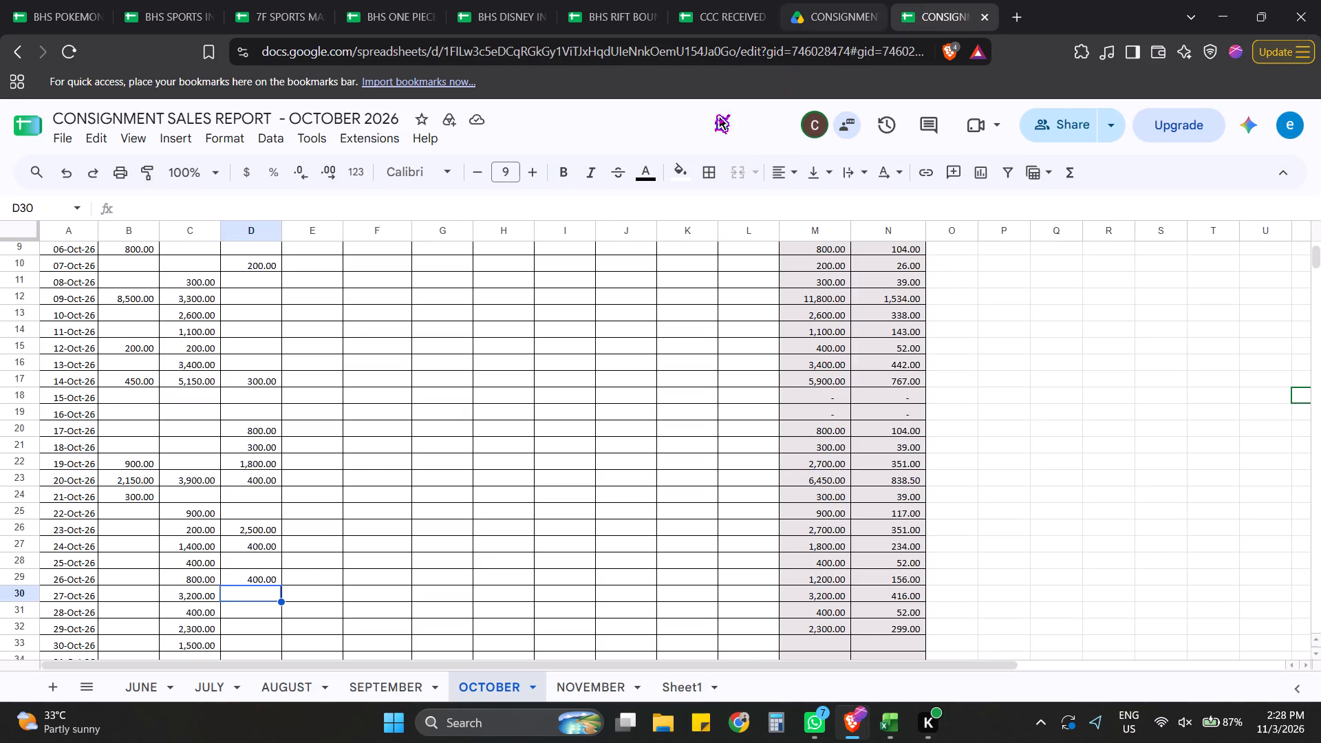
# Open MS MYE SOLD ITEMS from the Drive folder and show its SEPT 21 - OCT 5 sheet.
pyautogui.click(894, 0)
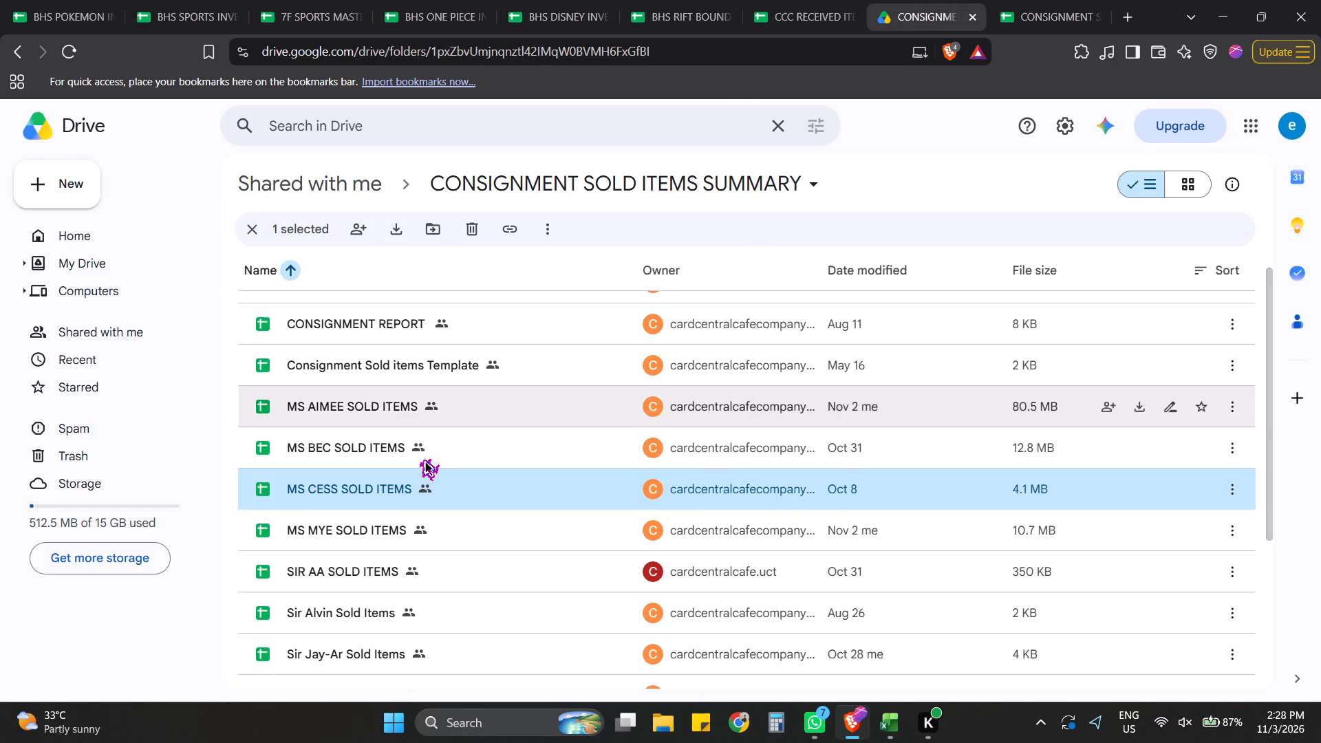
pyautogui.doubleClick(337, 538)
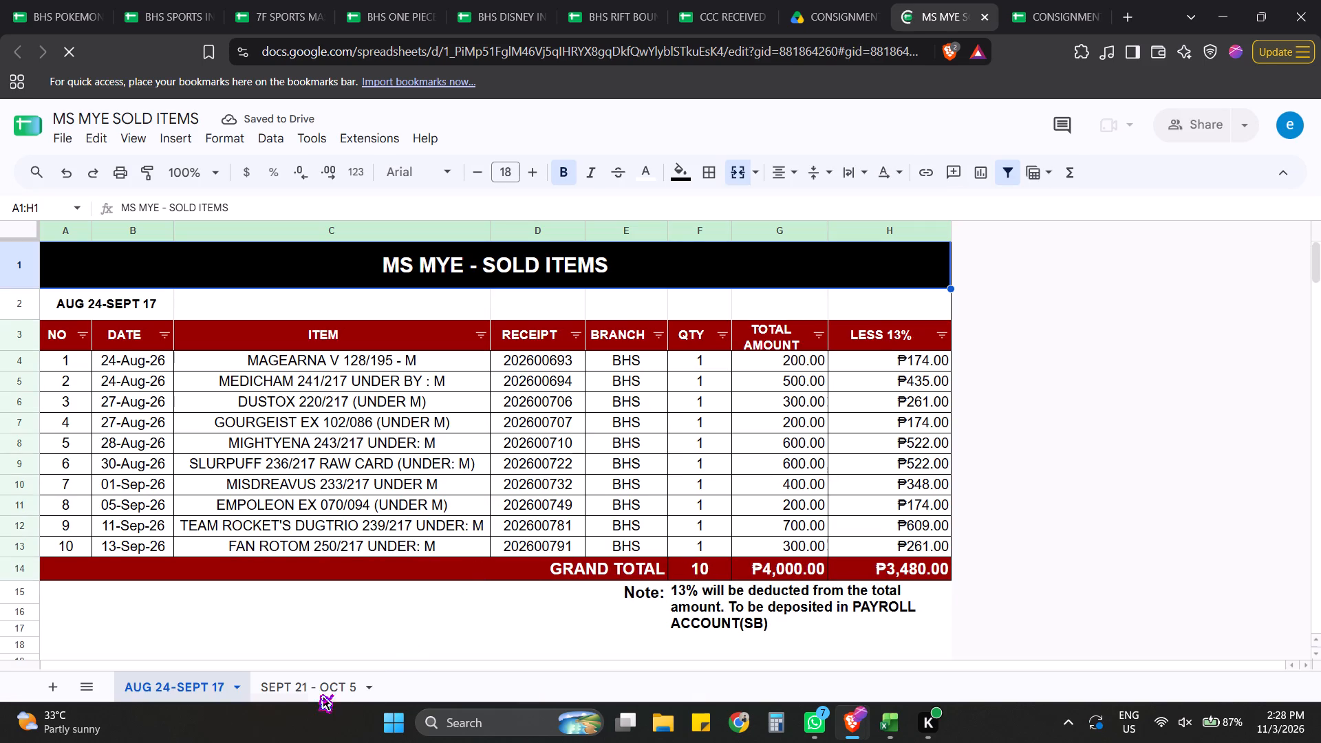
pyautogui.click(312, 687)
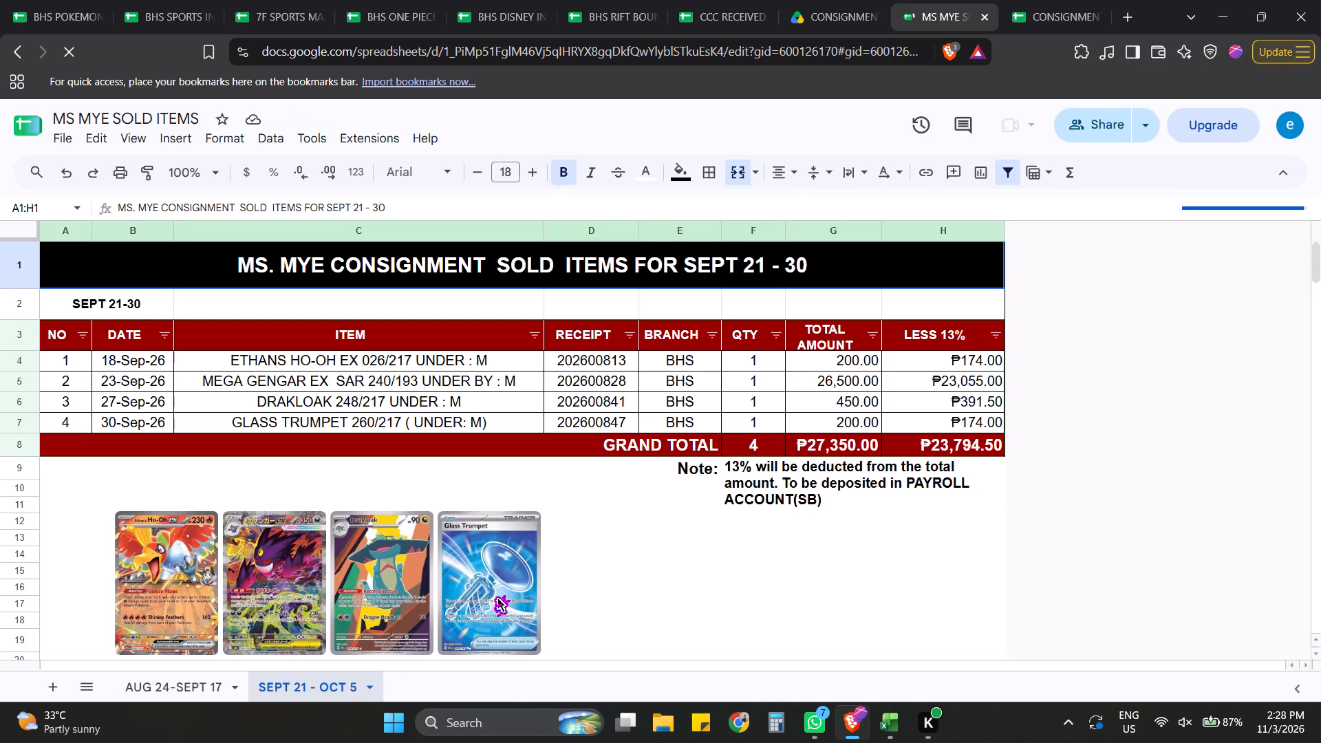
# Rename the SEPT 21 - OCT 5 sheet in Ms Mye's file as SEPT 21 - SEPT 30.
pyautogui.rightClick(330, 685)
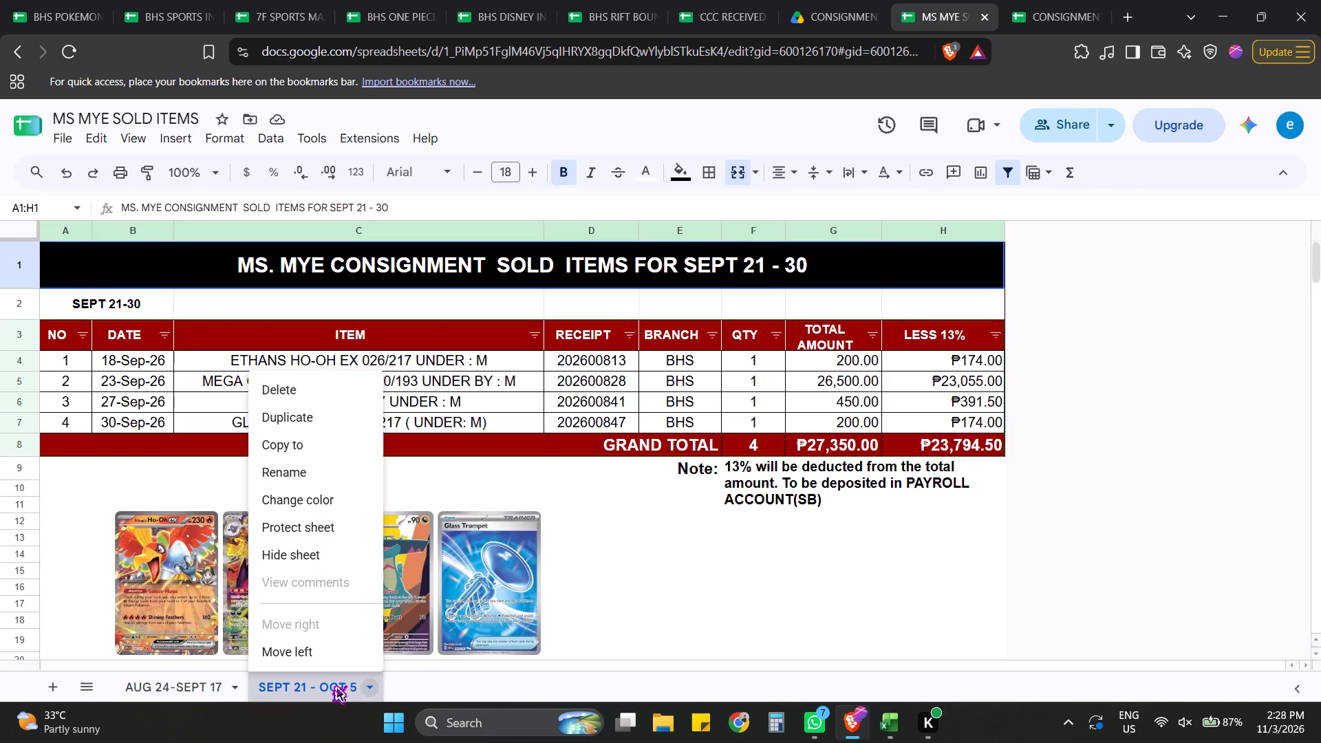
pyautogui.click(297, 472)
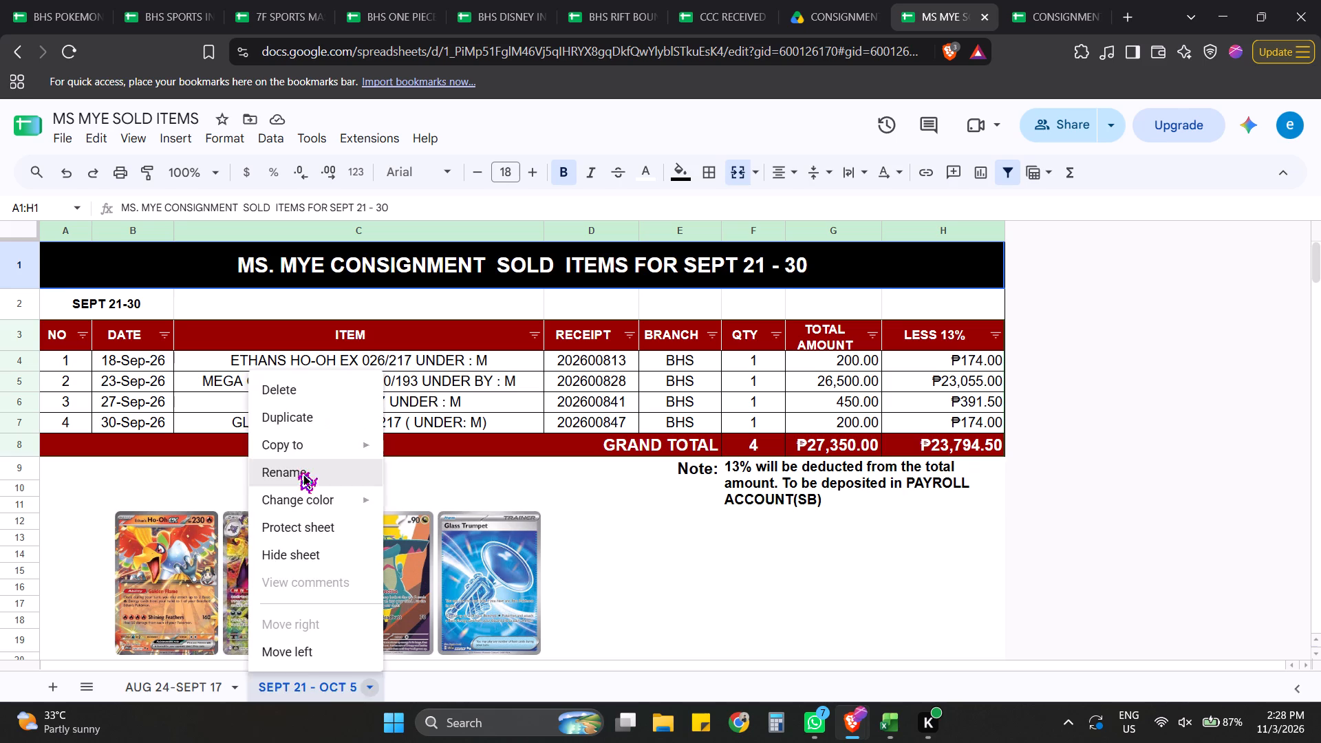
pyautogui.click(353, 687)
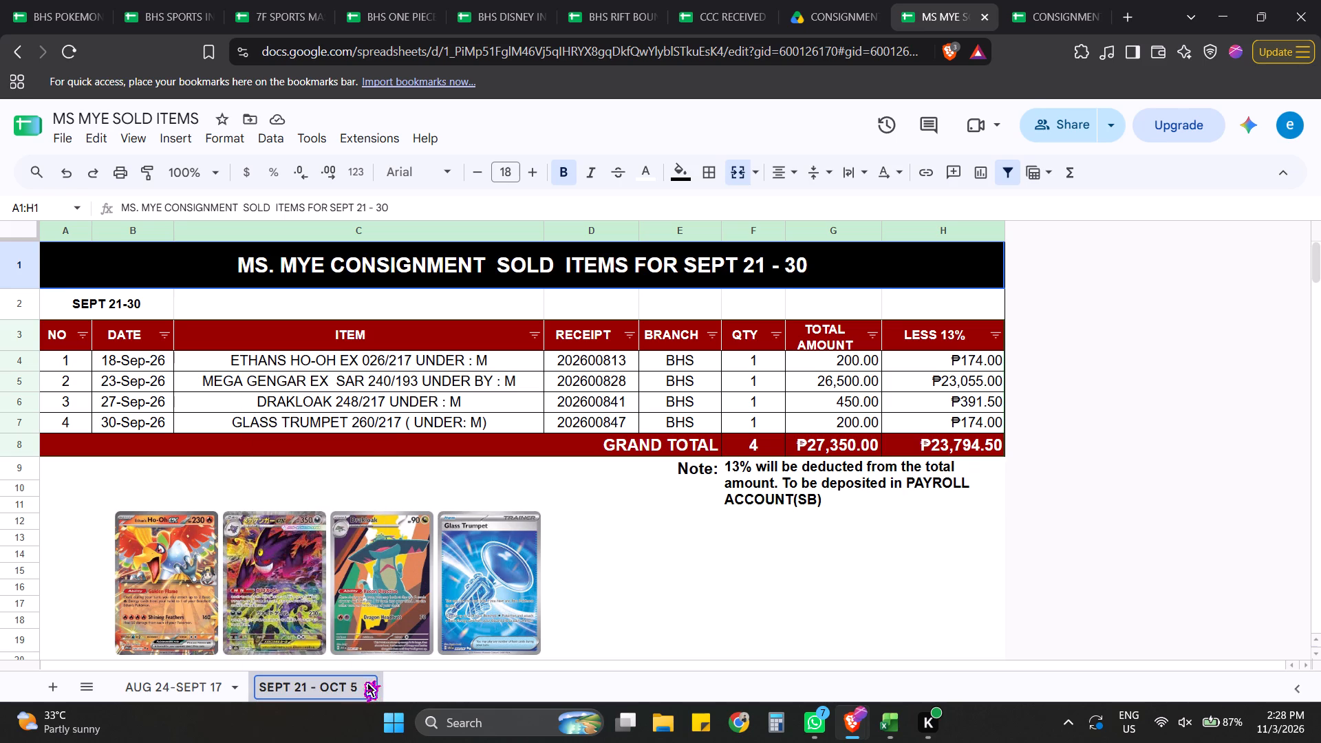
pyautogui.press('Right')
pyautogui.press('BackSpace')
pyautogui.press('BackSpace')
pyautogui.press('BackSpace')
pyautogui.press('BackSpace')
pyautogui.press('BackSpace')
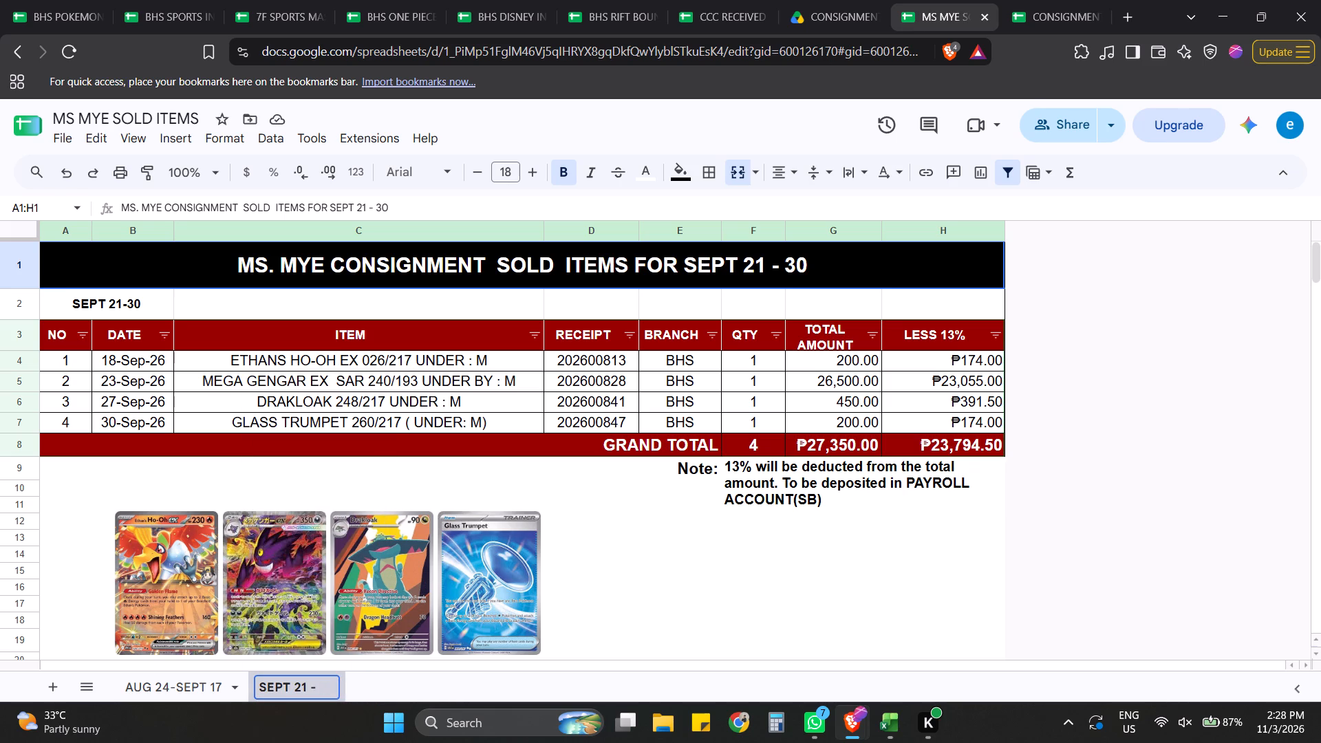
pyautogui.write('SPE')
pyautogui.press('BackSpace')
pyautogui.press('BackSpace')
pyautogui.write('EPT 31')
pyautogui.press('BackSpace')
pyautogui.press('0')
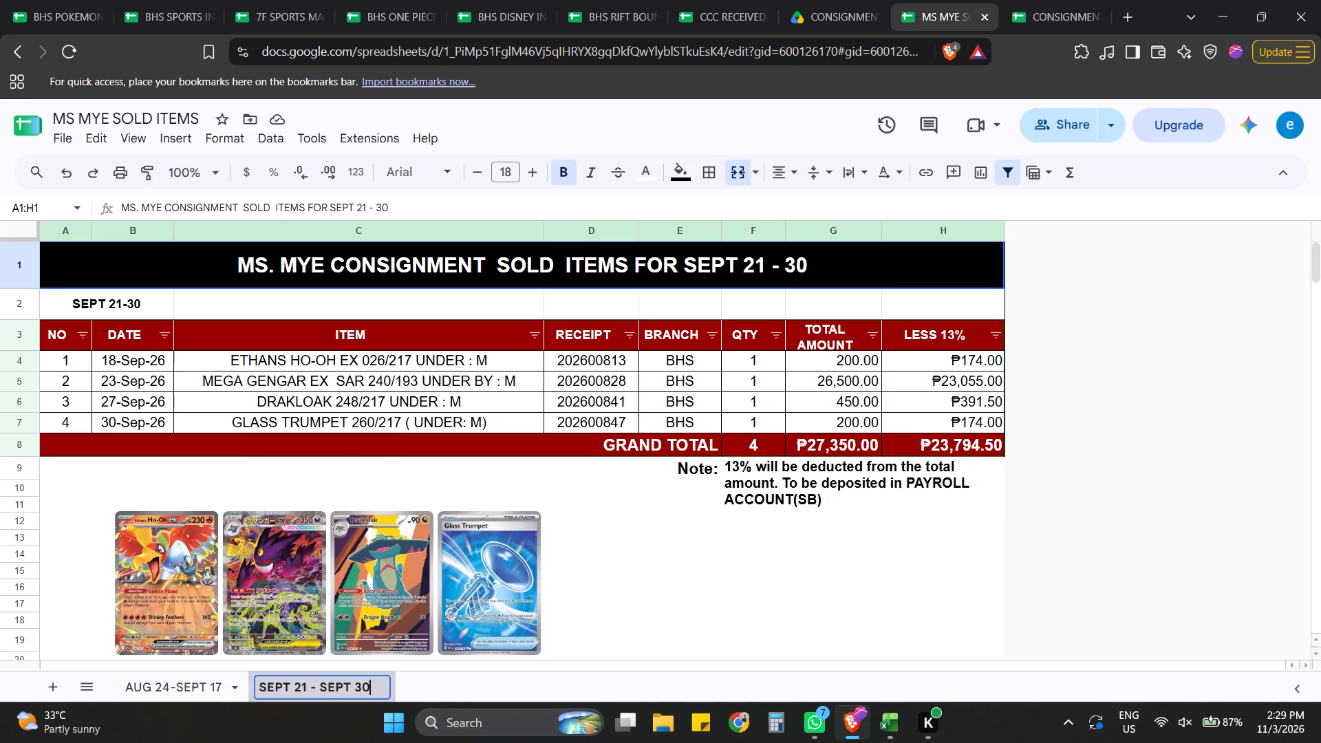
pyautogui.press('Return')
pyautogui.scroll(-4, 494, 572)
pyautogui.scroll(3, 719, 603)
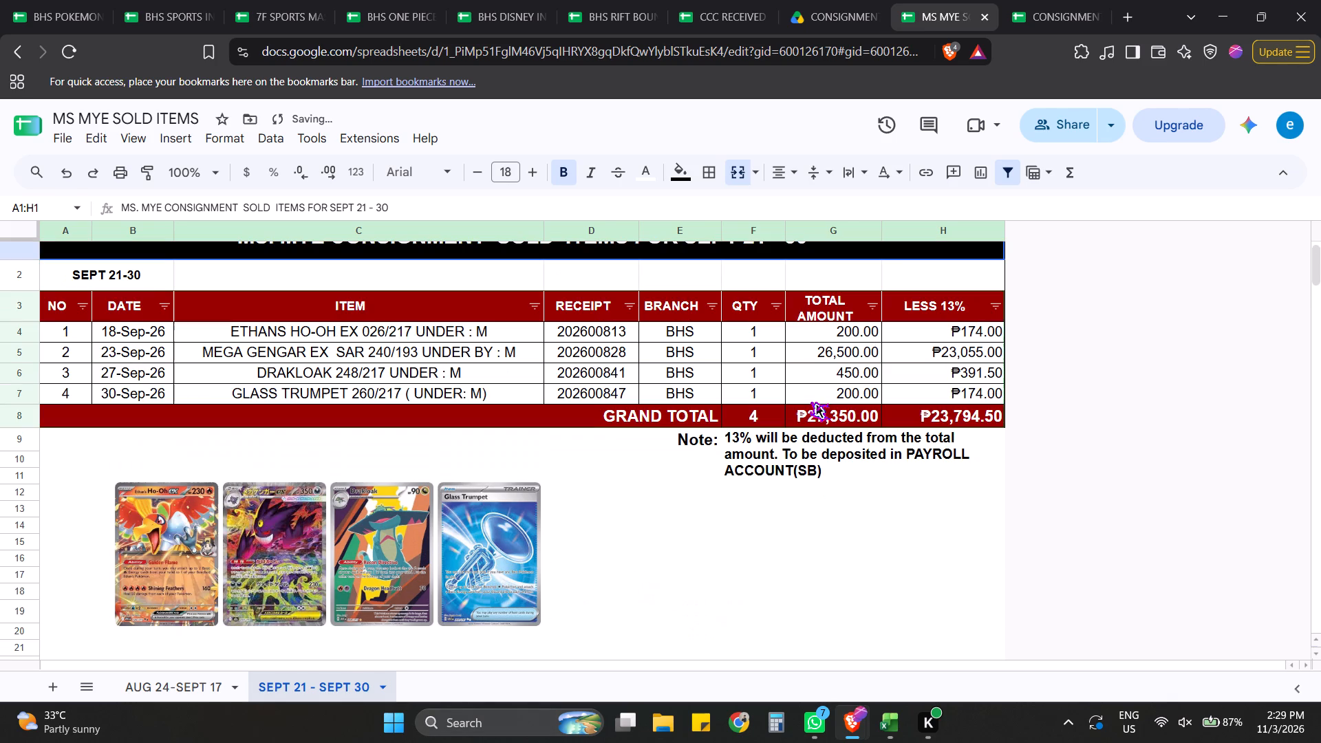
pyautogui.click(981, 20)
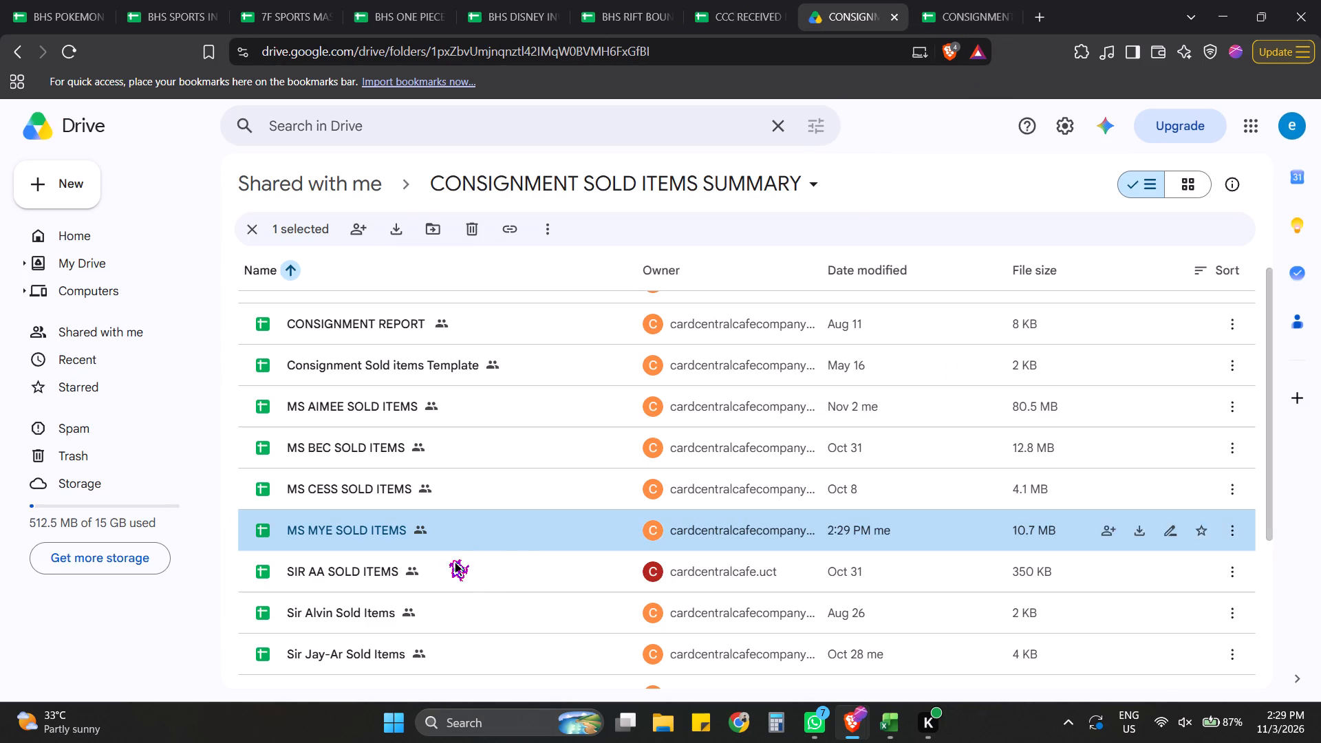
pyautogui.scroll(-1, 445, 578)
pyautogui.click(1051, 0)
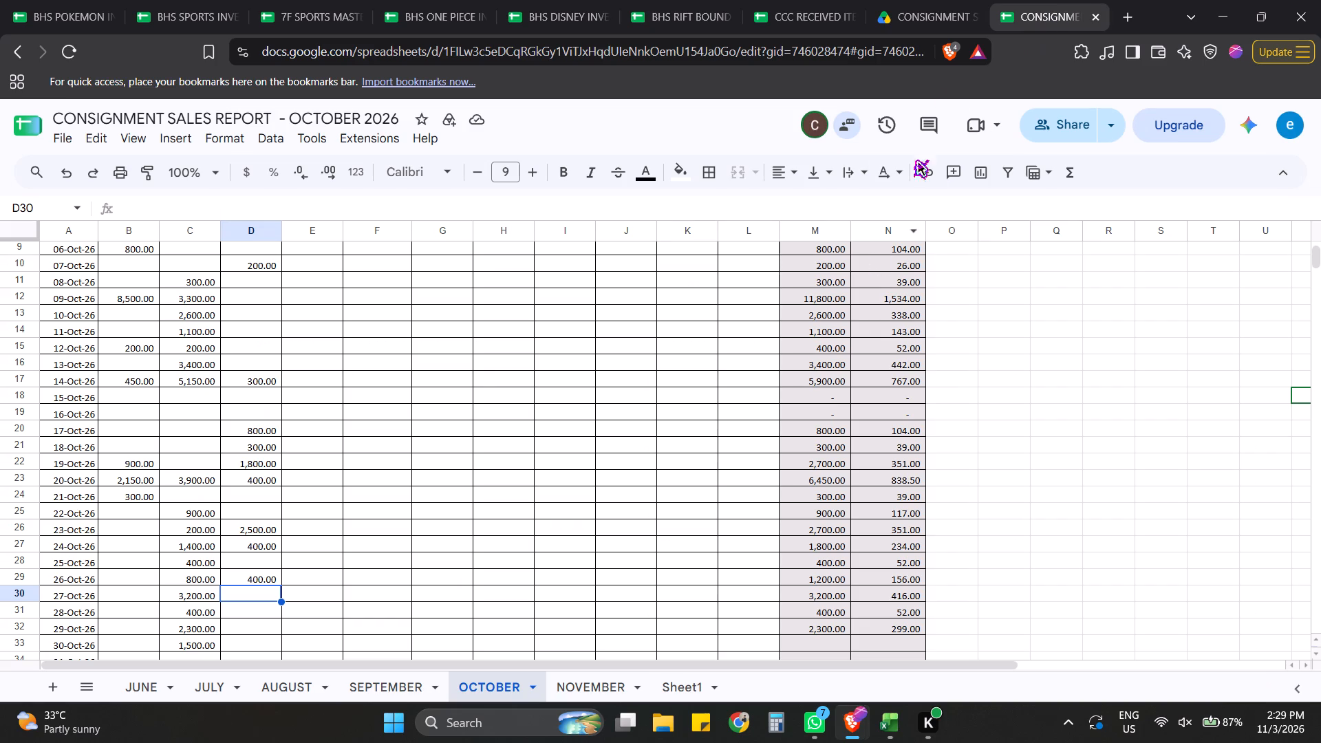
pyautogui.scroll(10, 799, 439)
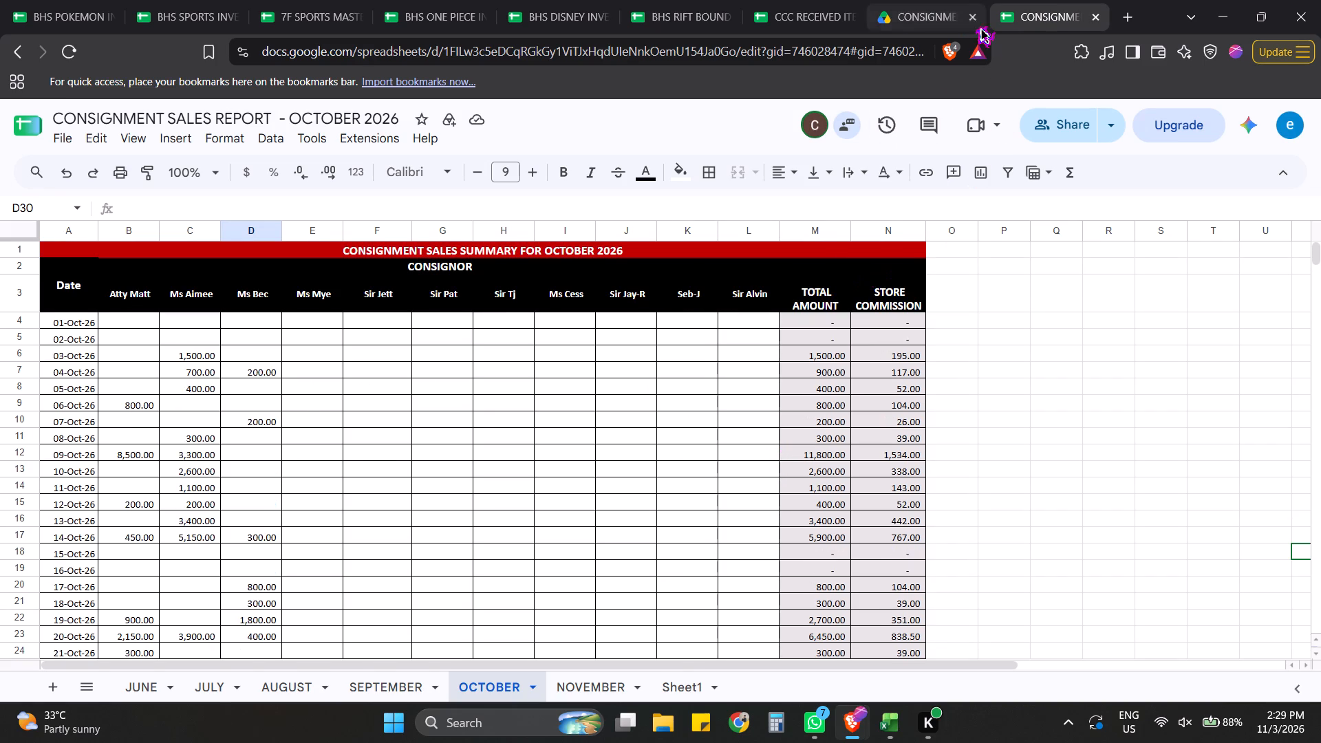
pyautogui.click(908, 0)
pyautogui.click(1036, 0)
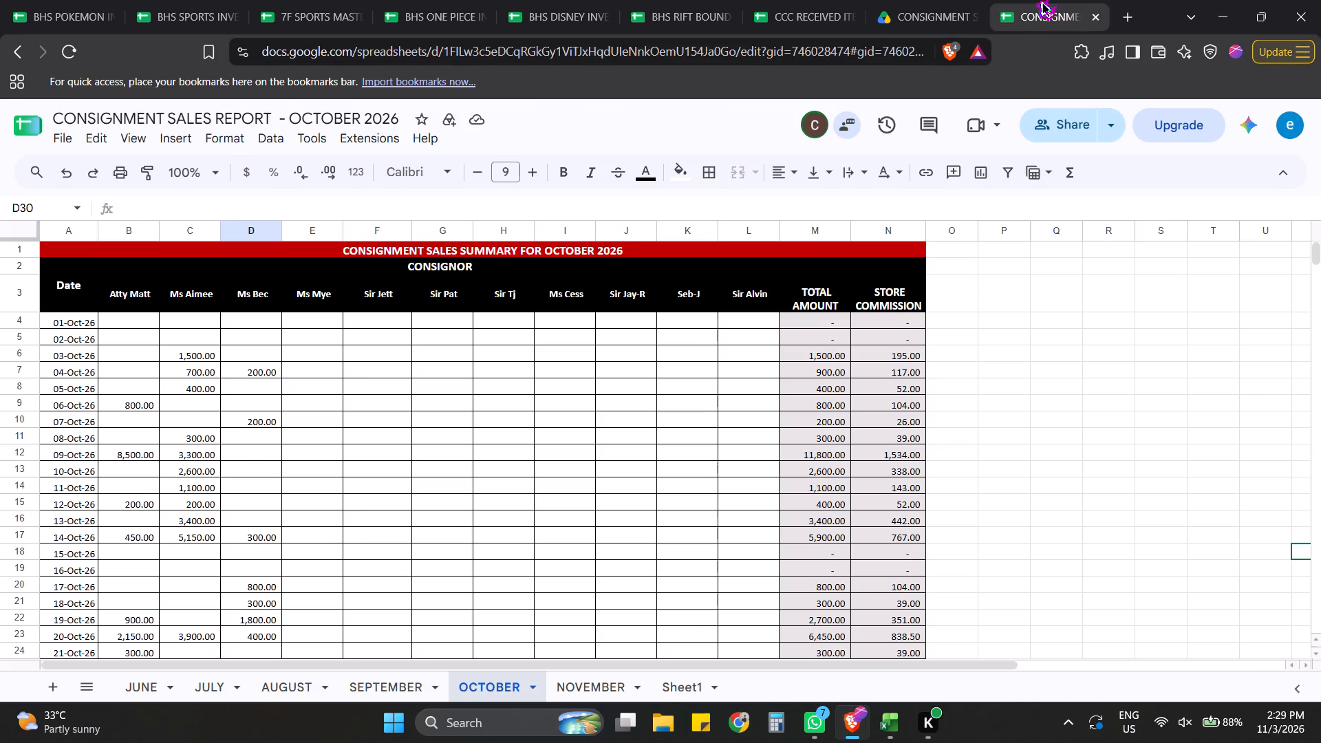
pyautogui.click(893, 0)
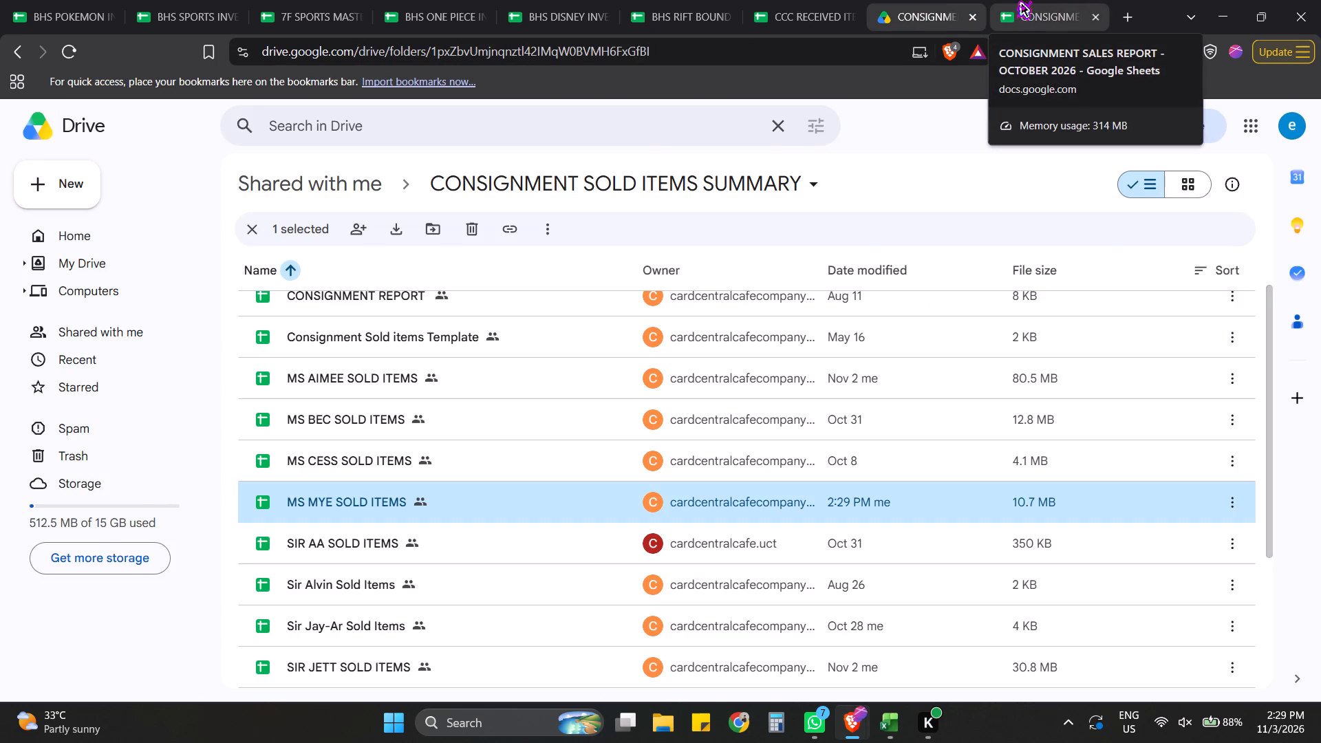
pyautogui.click(1014, 4)
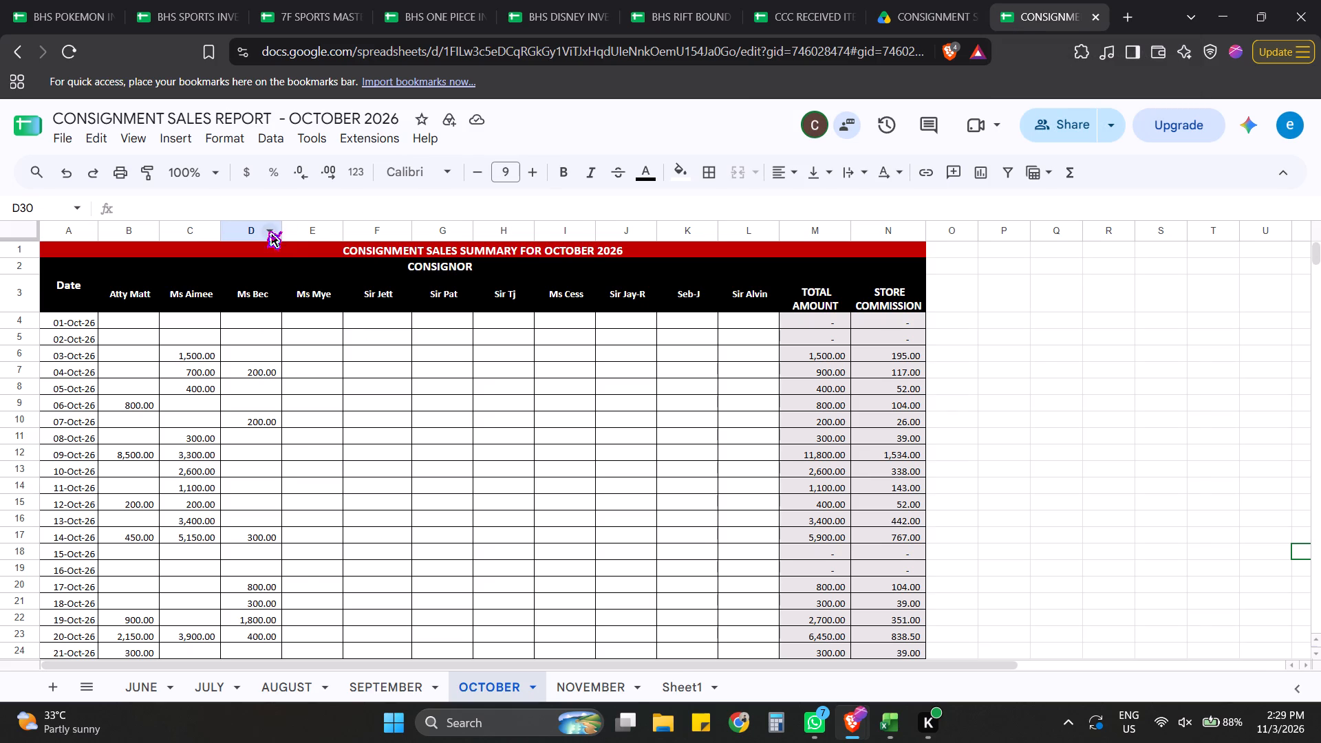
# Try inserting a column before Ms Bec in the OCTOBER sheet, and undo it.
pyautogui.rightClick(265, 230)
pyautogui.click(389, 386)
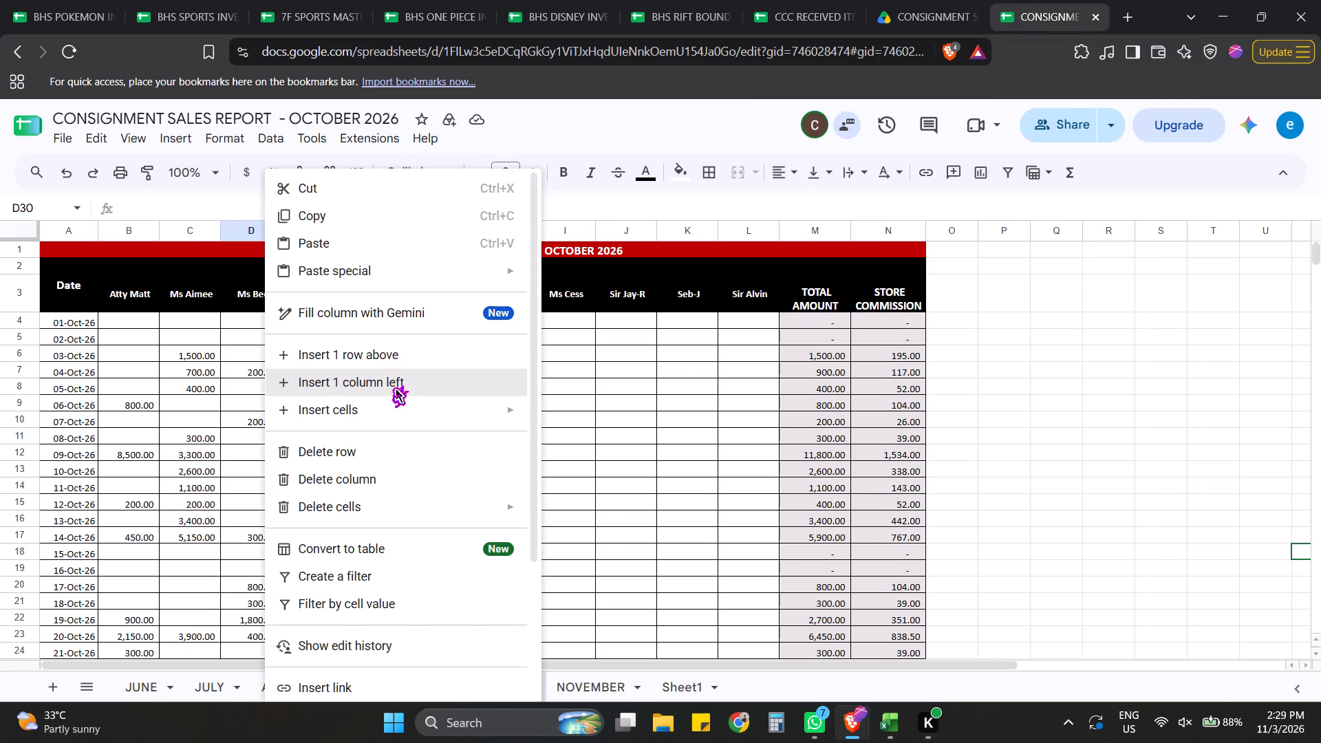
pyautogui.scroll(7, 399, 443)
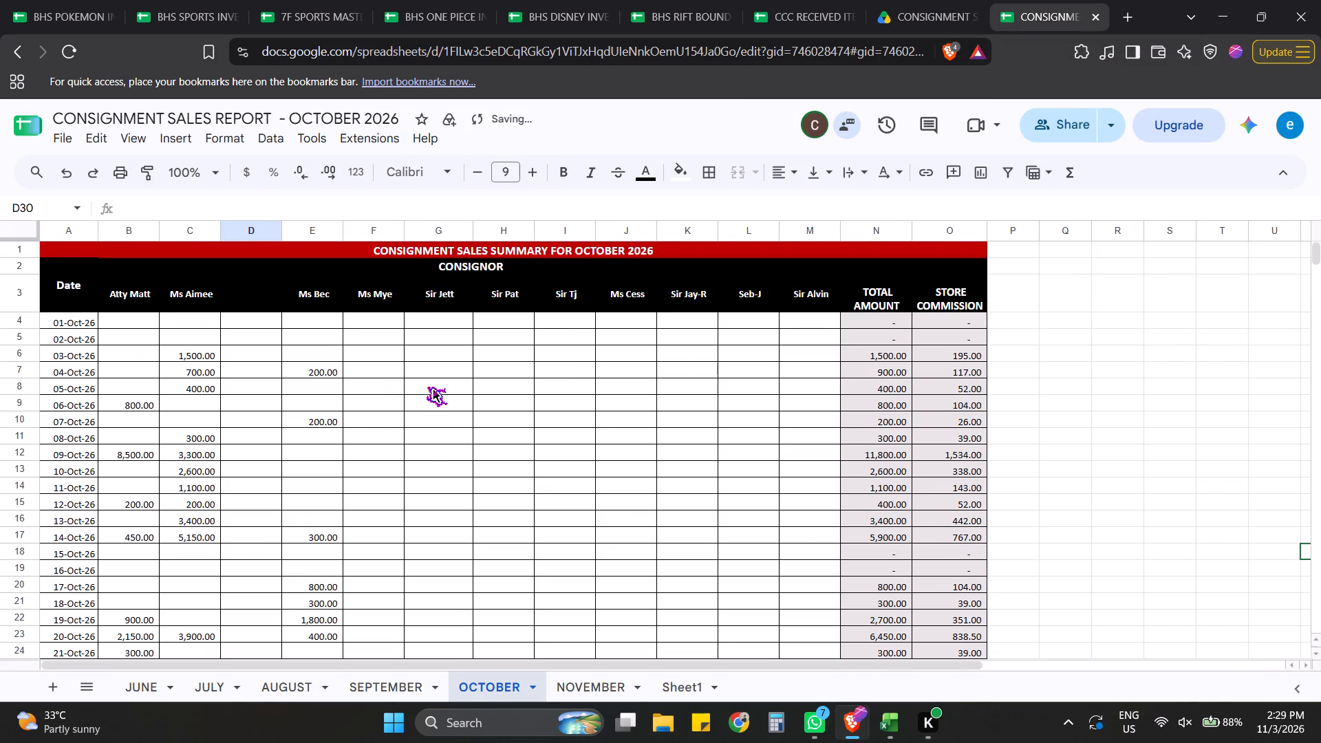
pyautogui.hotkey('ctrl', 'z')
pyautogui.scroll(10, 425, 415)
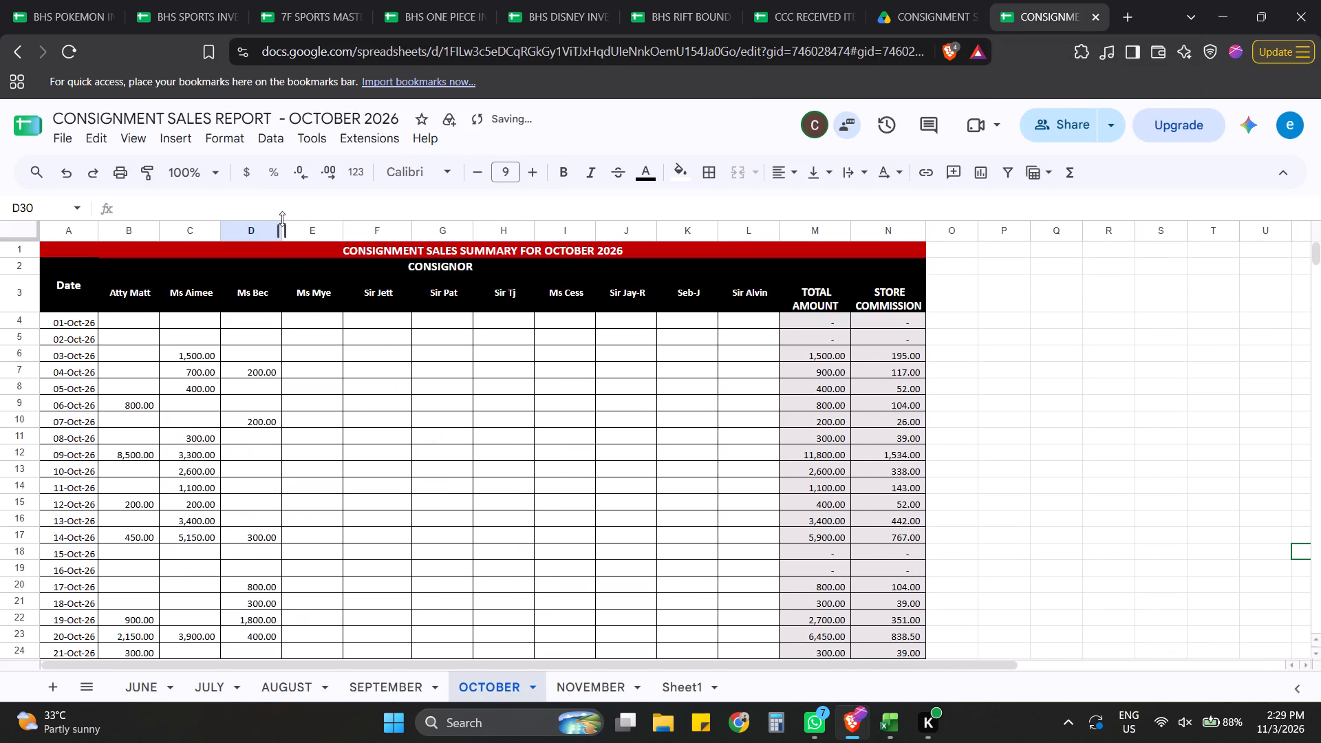
# Insert a column between Ms Bec and Ms Mye in the OCTOBER sheet and head it Sir AA.
pyautogui.click(248, 232)
pyautogui.rightClick(252, 229)
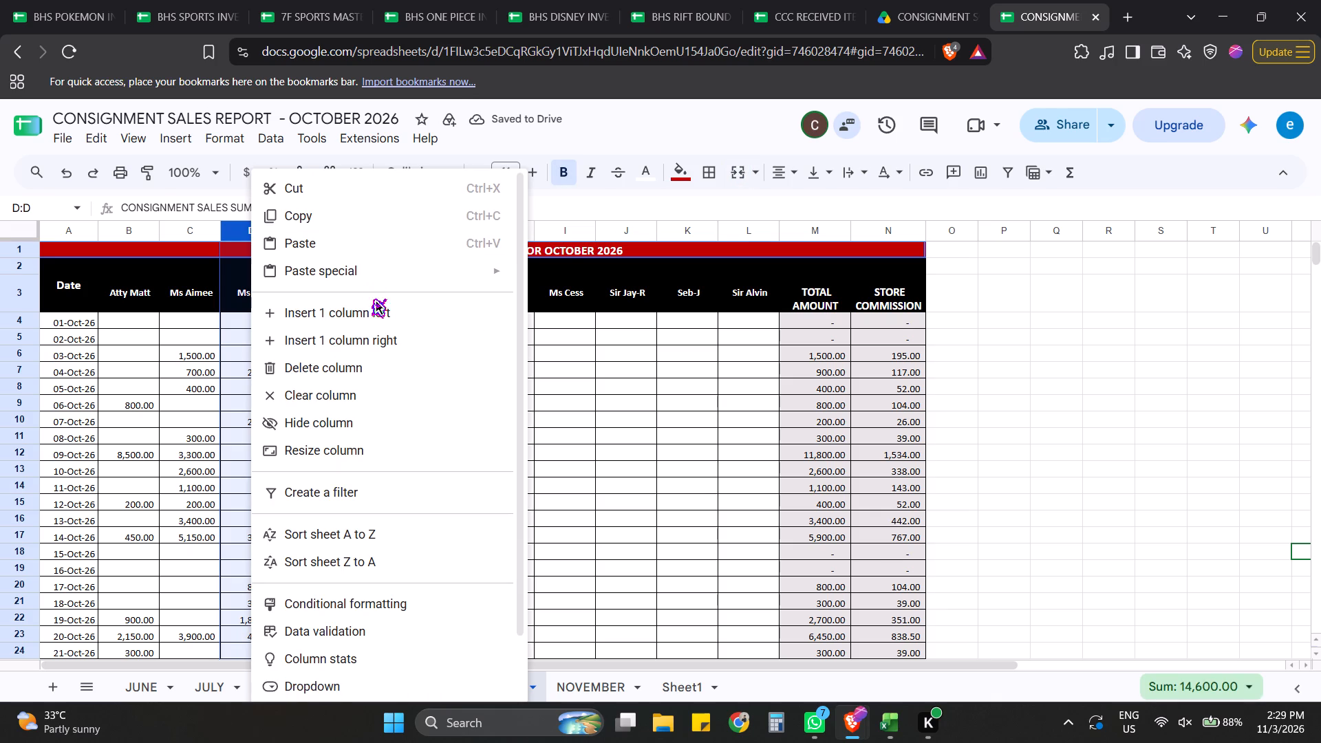
pyautogui.click(375, 337)
pyautogui.click(317, 300)
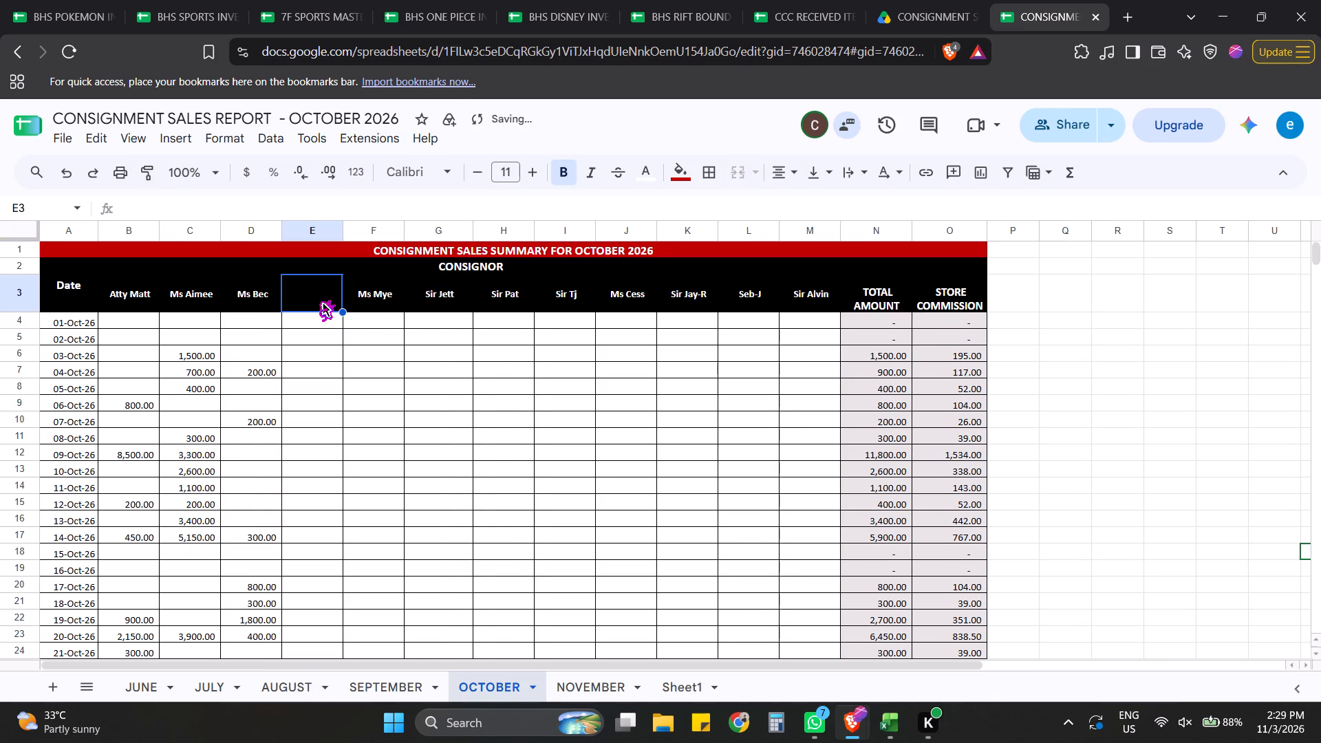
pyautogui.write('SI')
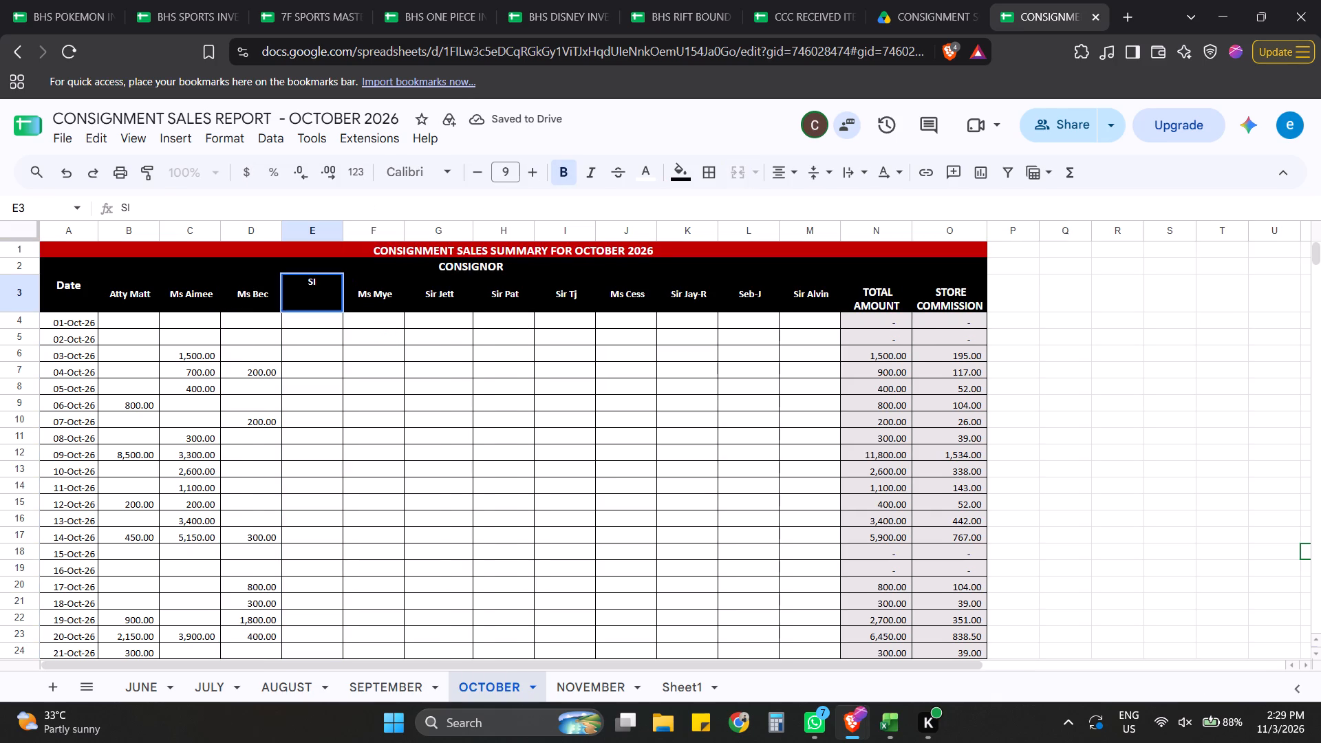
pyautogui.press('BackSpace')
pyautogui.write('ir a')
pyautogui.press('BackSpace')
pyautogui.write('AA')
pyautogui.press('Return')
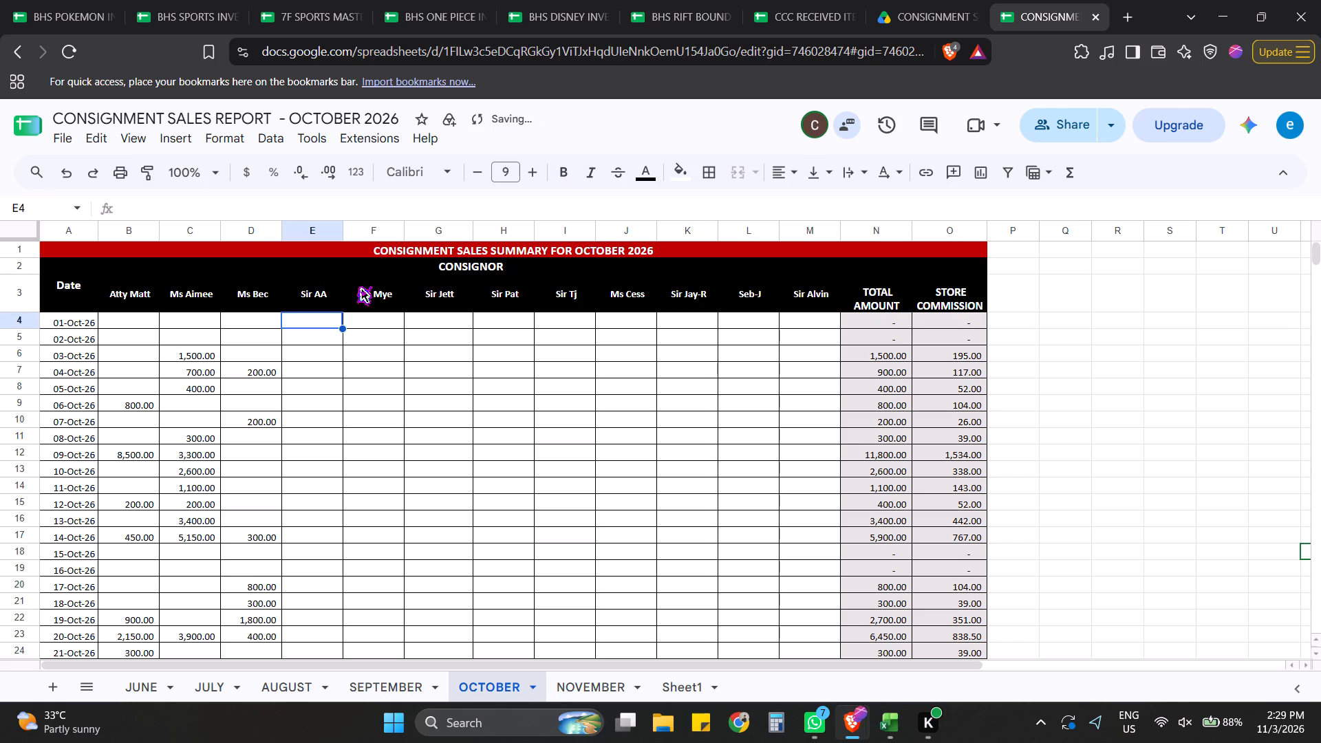
# Open SIR AA SOLD ITEMS from the Drive folder and review its BHS and 7F sales for OCT 16-31.
pyautogui.click(875, 0)
pyautogui.doubleClick(380, 550)
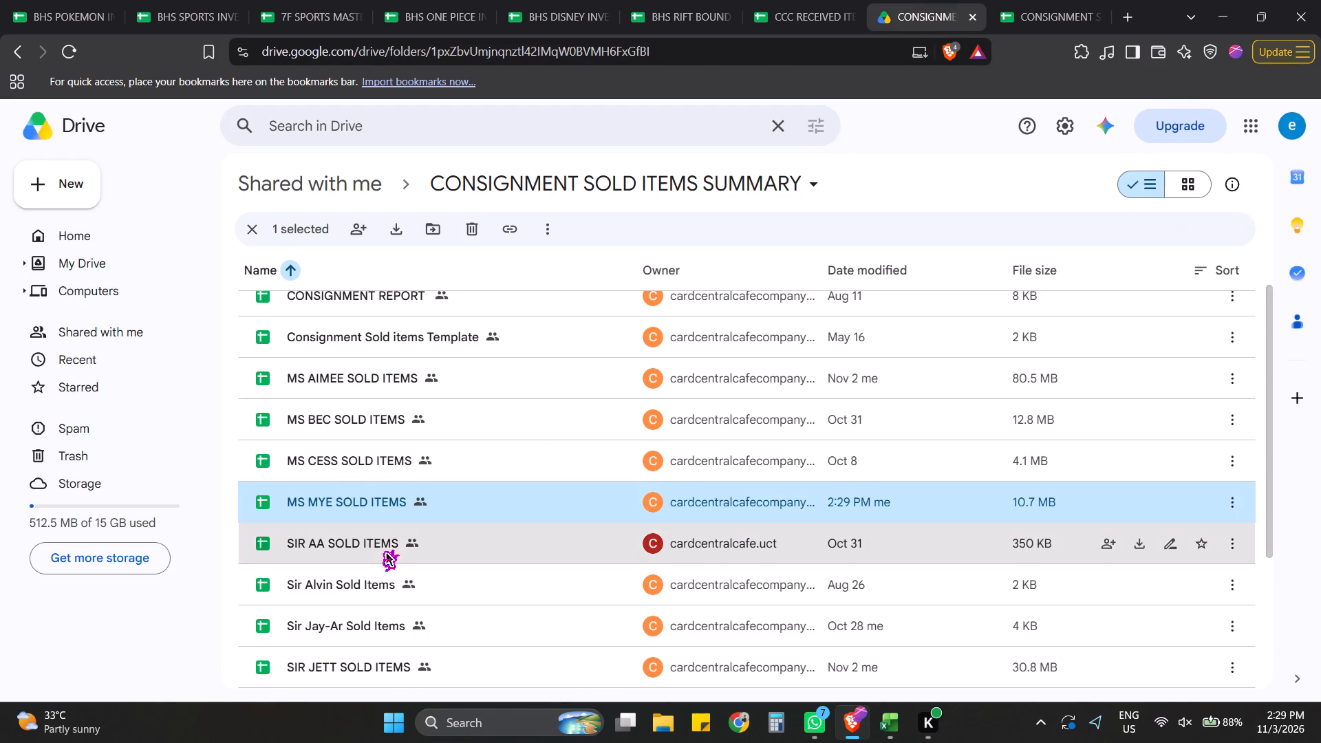
pyautogui.scroll(1, 760, 455)
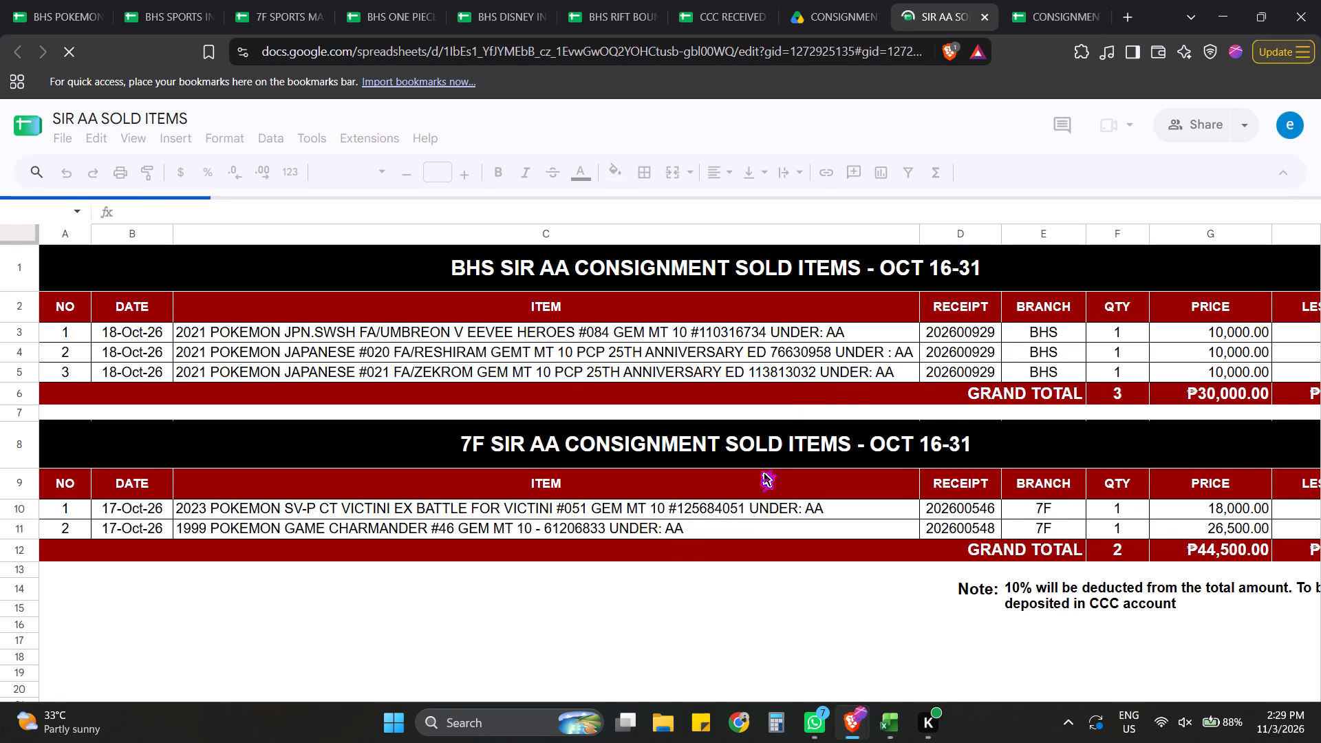
pyautogui.click(524, 670)
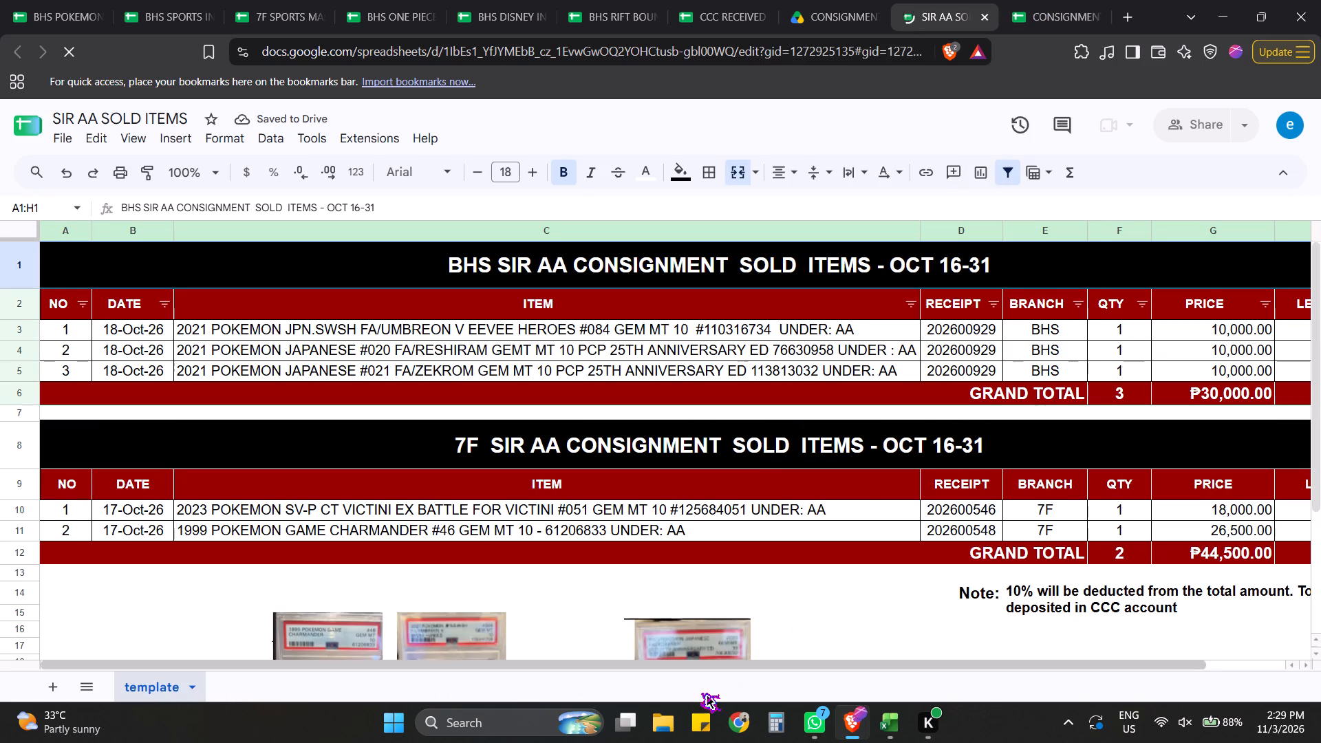
pyautogui.moveTo(692, 665); pyautogui.dragTo(911, 671)
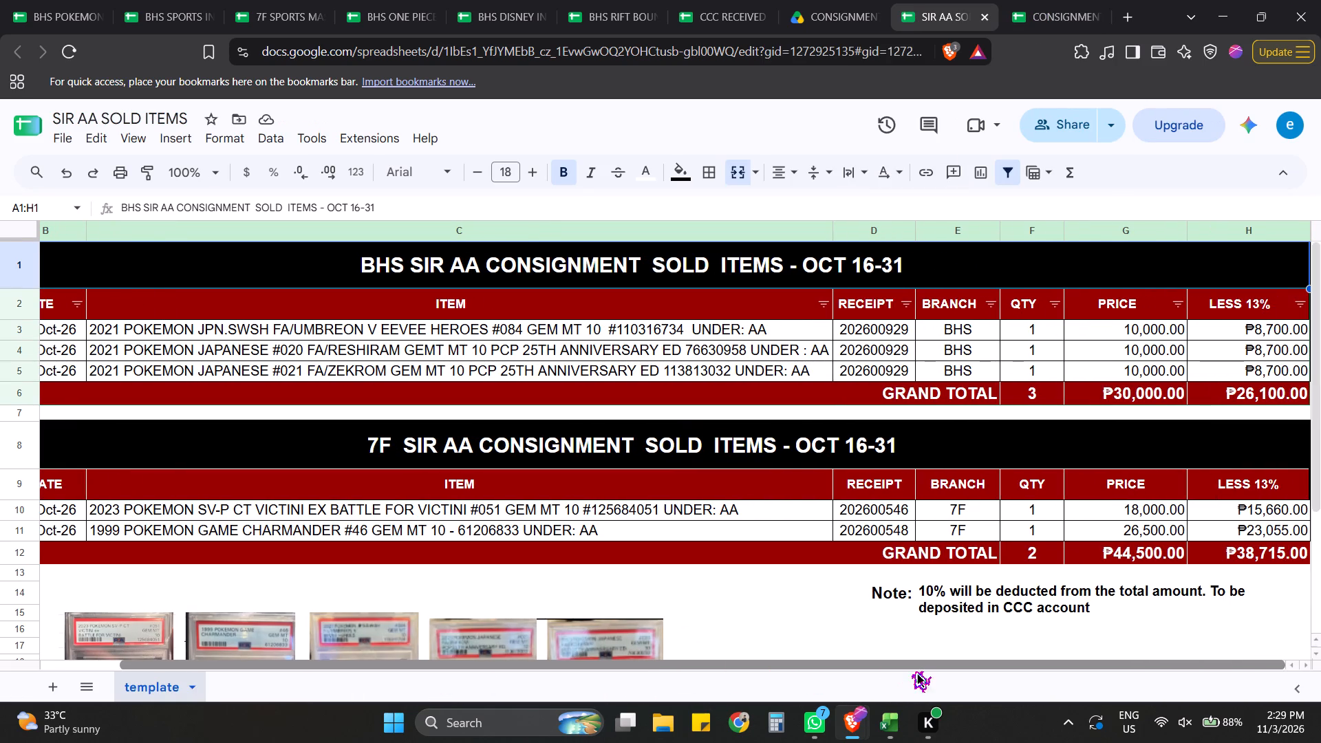
pyautogui.moveTo(911, 671); pyautogui.dragTo(701, 669)
# Enter 44500 for Sir AA on 17-Oct-26 in the OCTOBER sheet, the sum of his two 7F sales.
pyautogui.click(1053, 0)
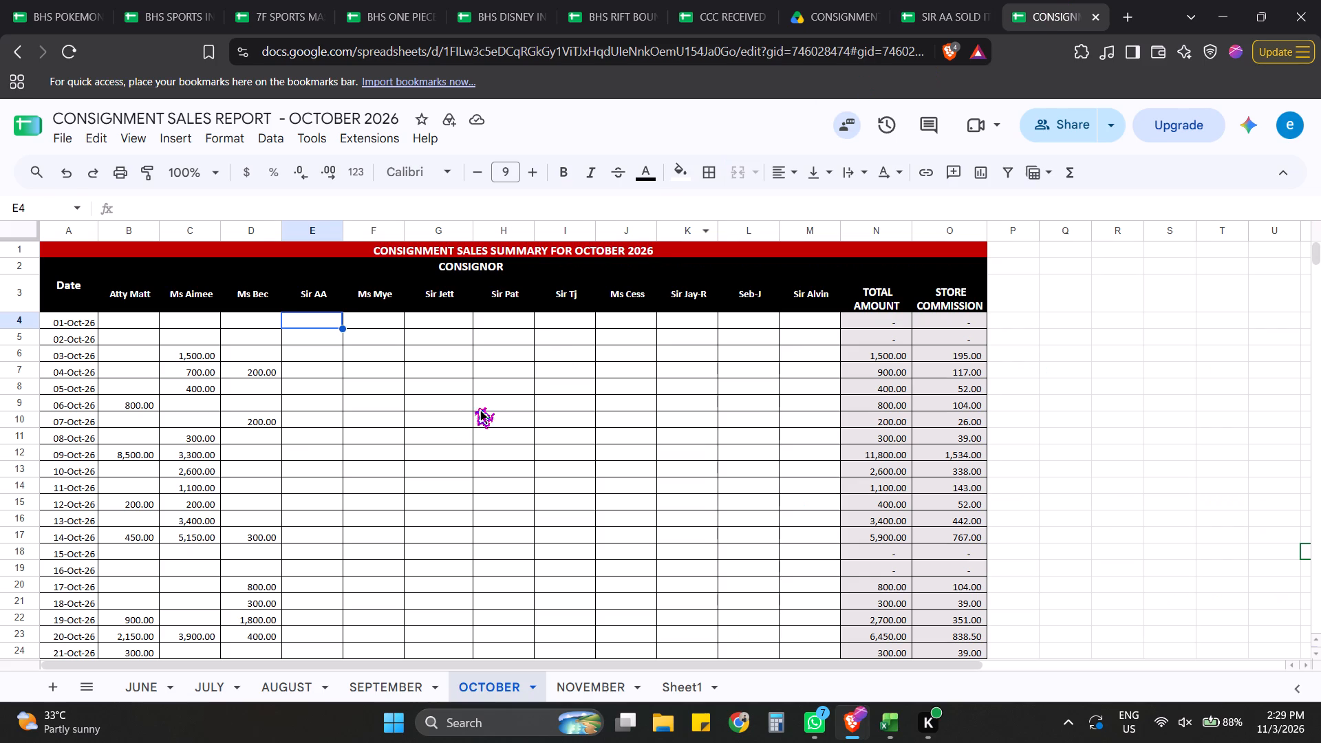
pyautogui.click(311, 406)
pyautogui.click(970, 0)
pyautogui.click(1032, 0)
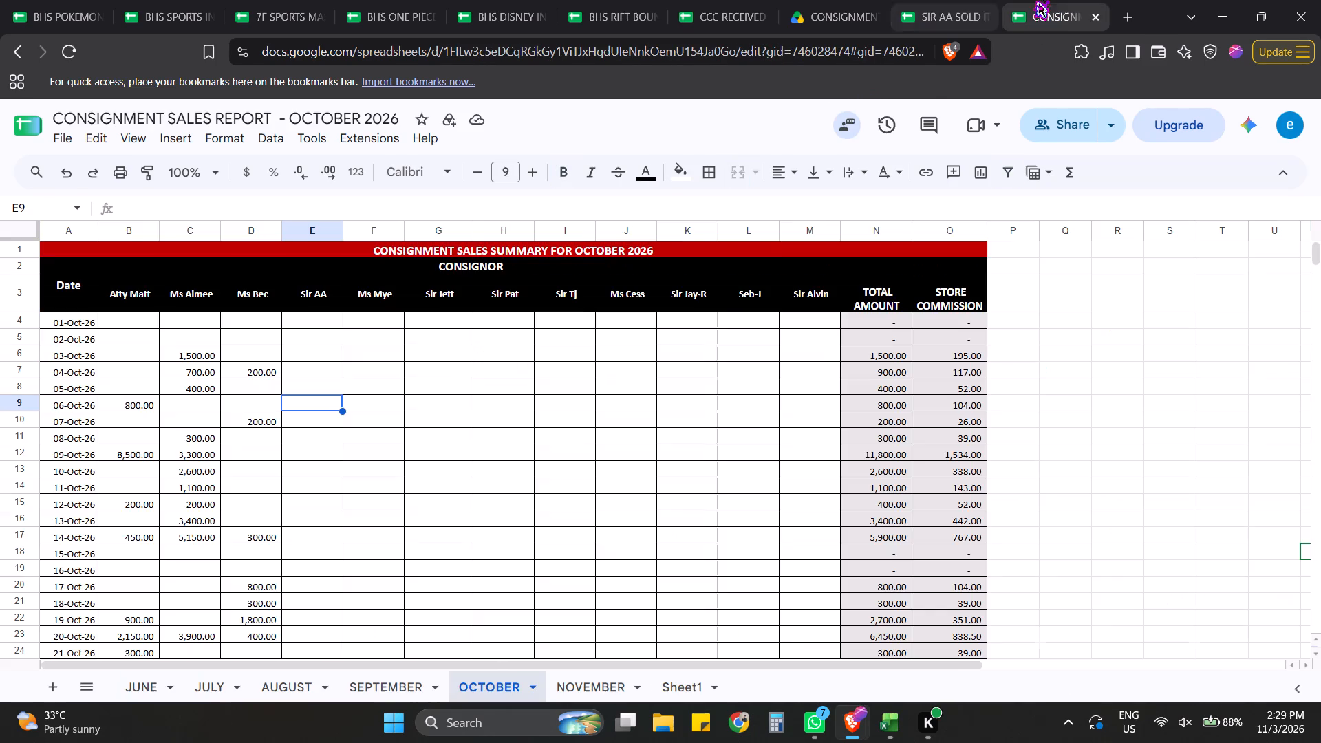
pyautogui.click(923, 0)
pyautogui.scroll(-2, 561, 436)
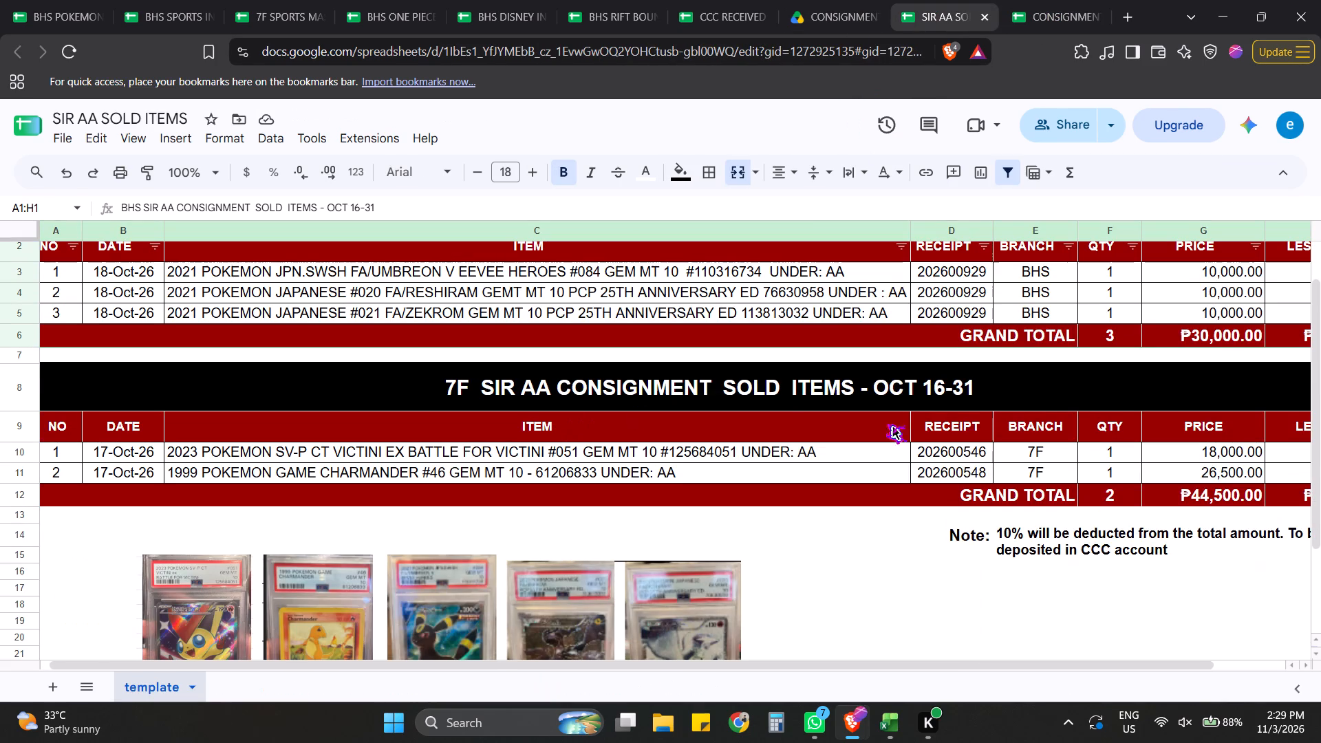
pyautogui.moveTo(1232, 455); pyautogui.dragTo(1230, 469)
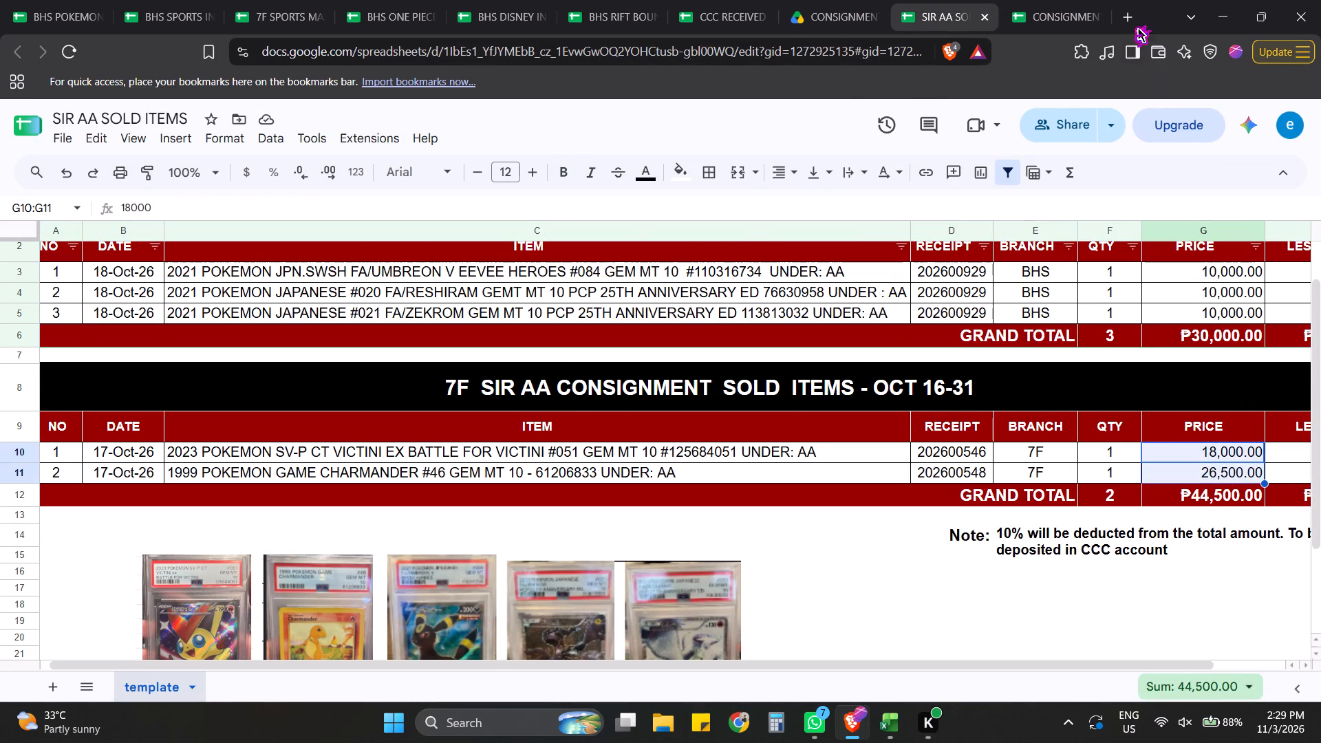
pyautogui.click(1051, 0)
pyautogui.scroll(-3, 303, 571)
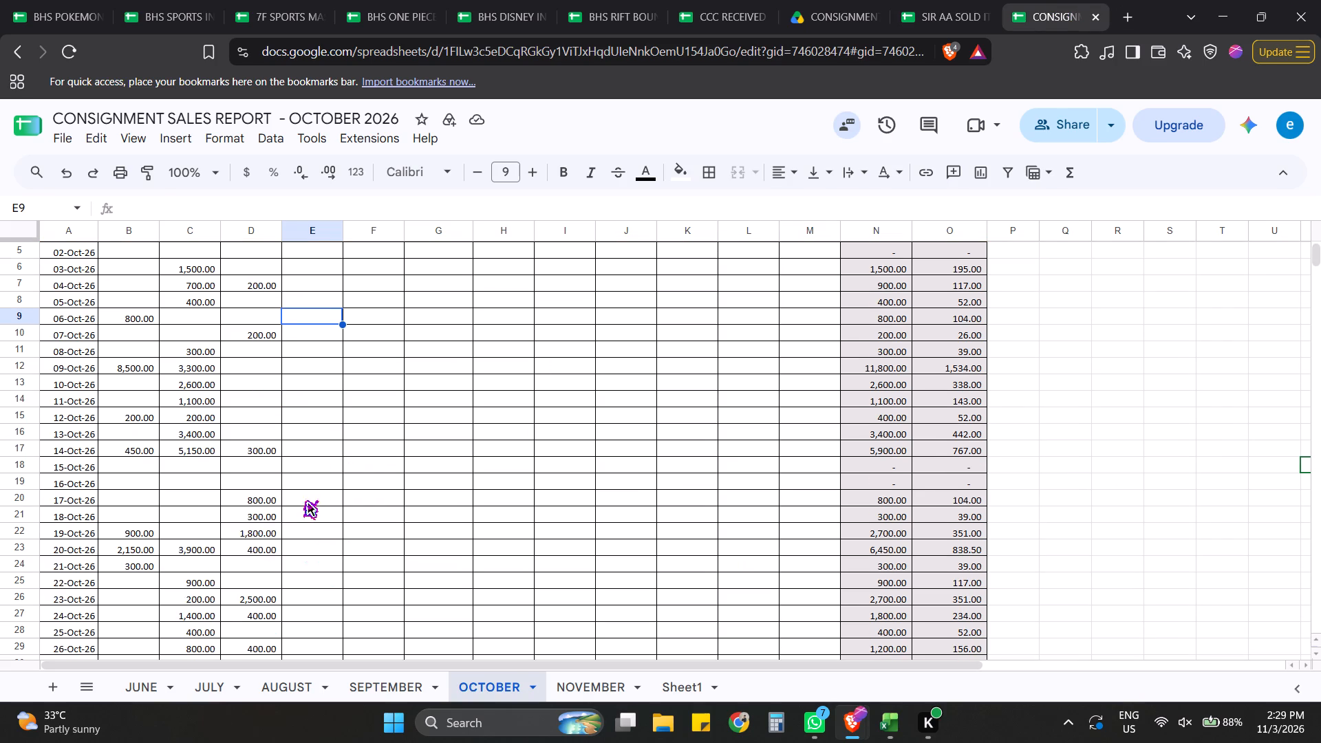
pyautogui.click(303, 497)
pyautogui.click(914, 0)
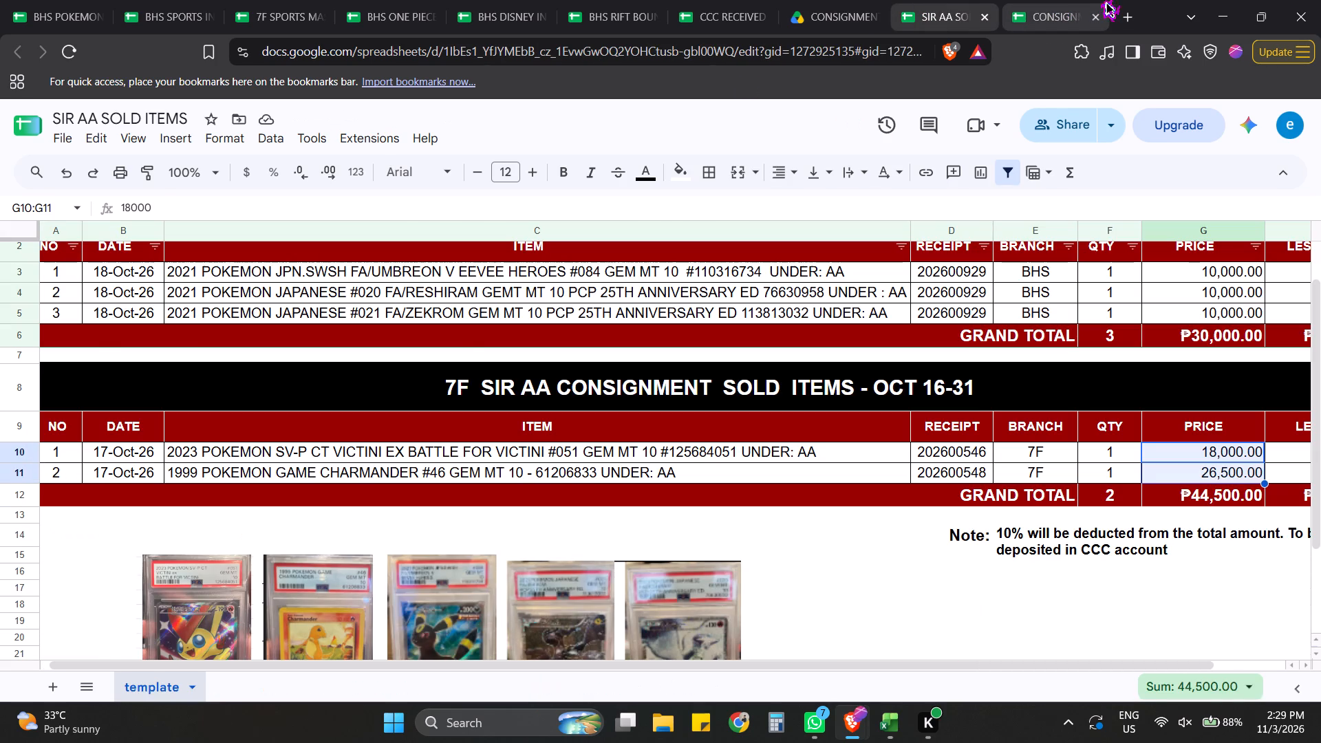
pyautogui.click(1100, 0)
pyautogui.write('44500')
pyautogui.press('Return')
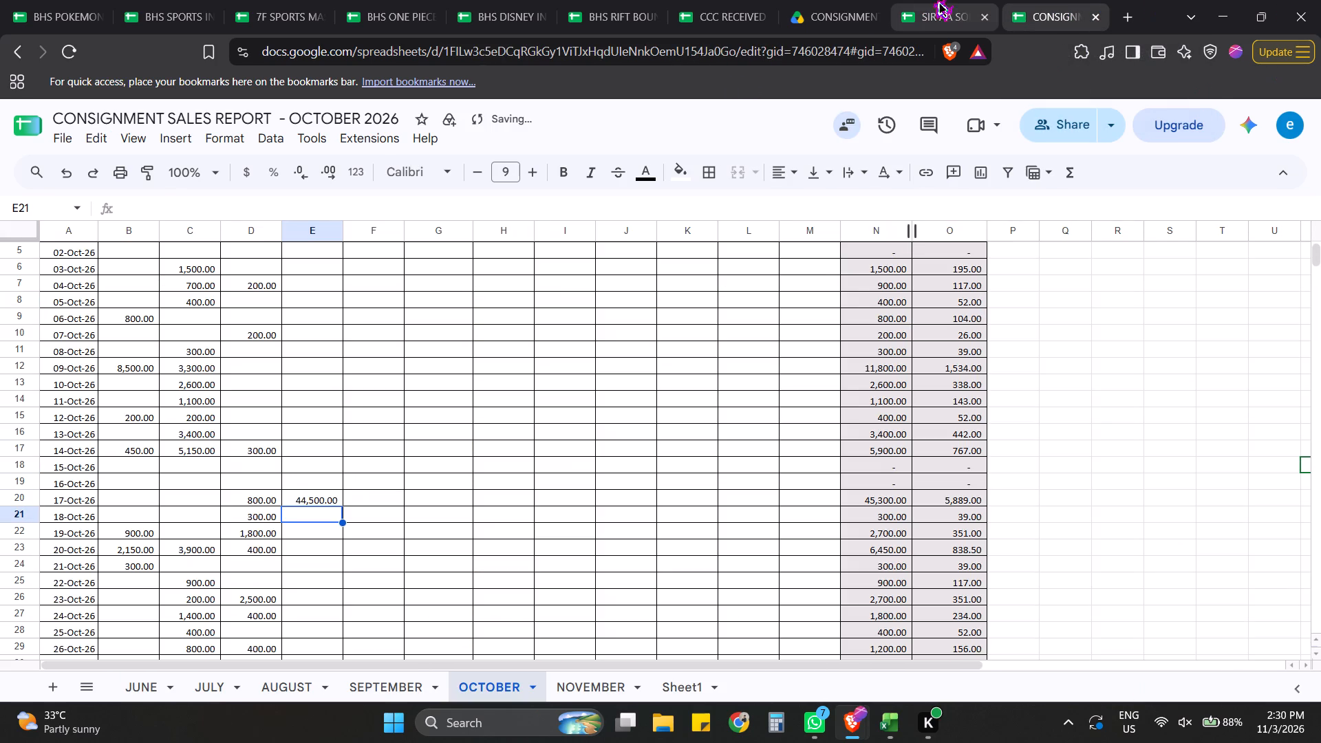
# Enter 30000 for Sir AA on 18-Oct-26 in the OCTOBER sheet, taken from his BHS sales.
pyautogui.click(927, 0)
pyautogui.click(1117, 0)
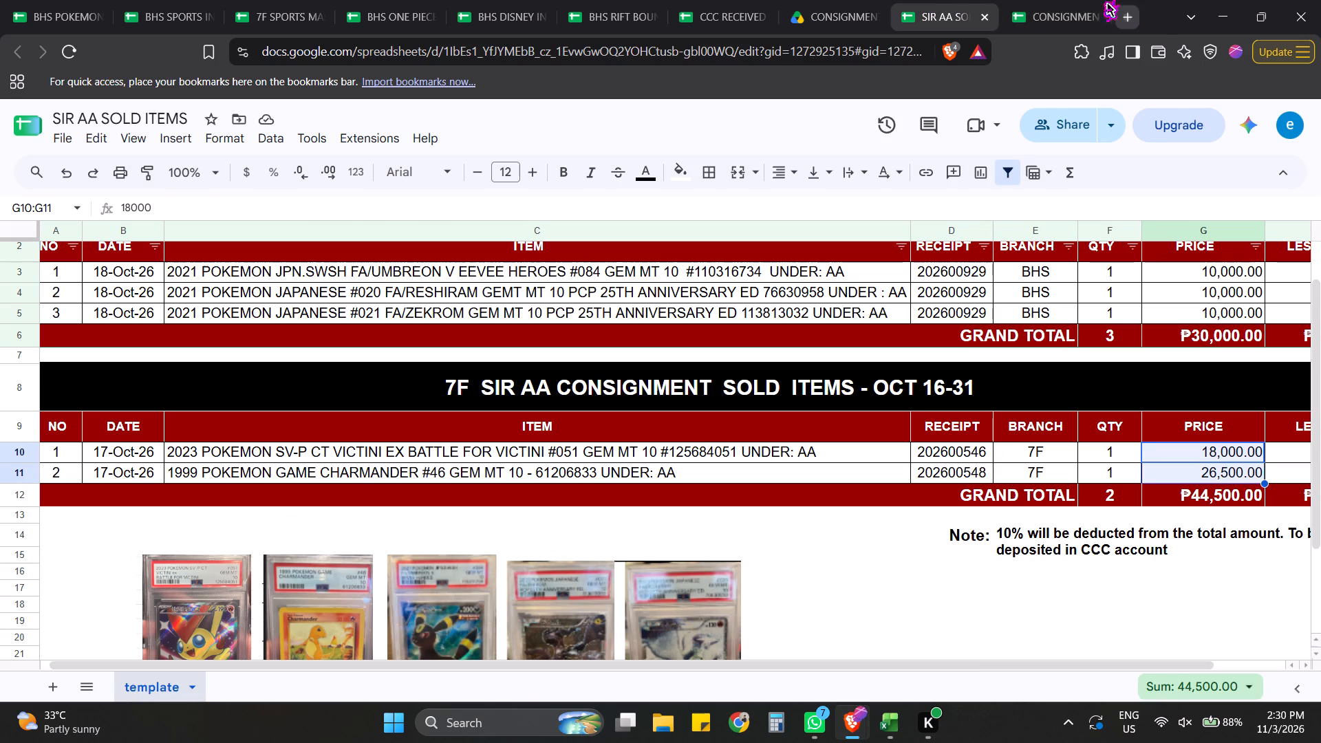
pyautogui.click(1080, 0)
pyautogui.click(1104, 14)
pyautogui.click(1092, 12)
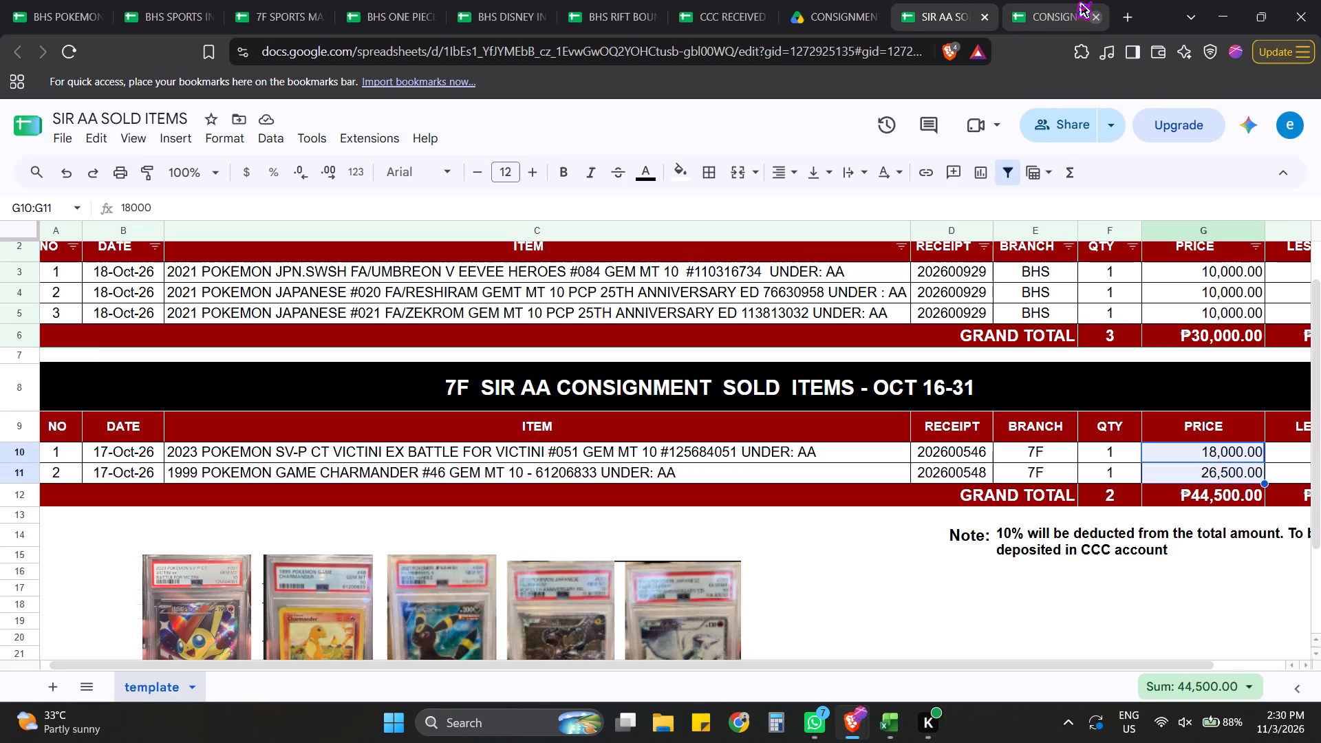
pyautogui.click(1062, 0)
pyautogui.click(967, 0)
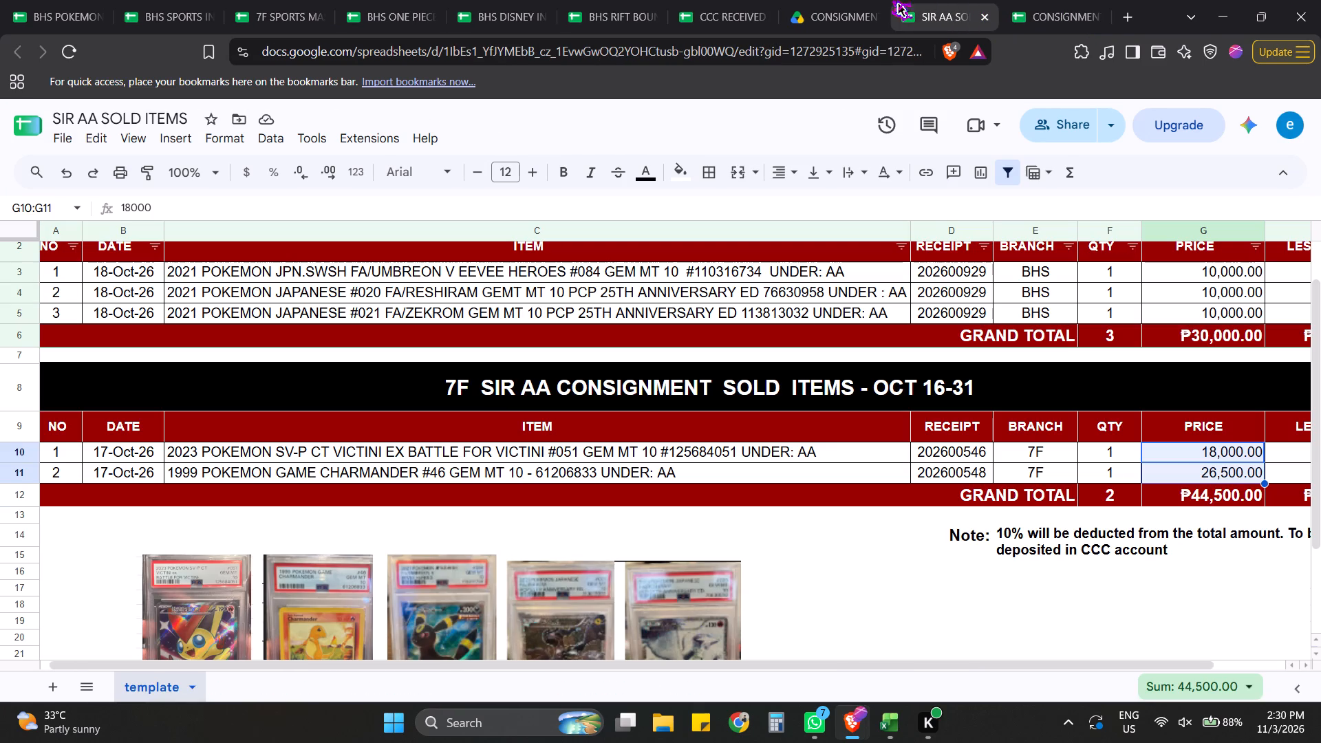
pyautogui.click(1042, 0)
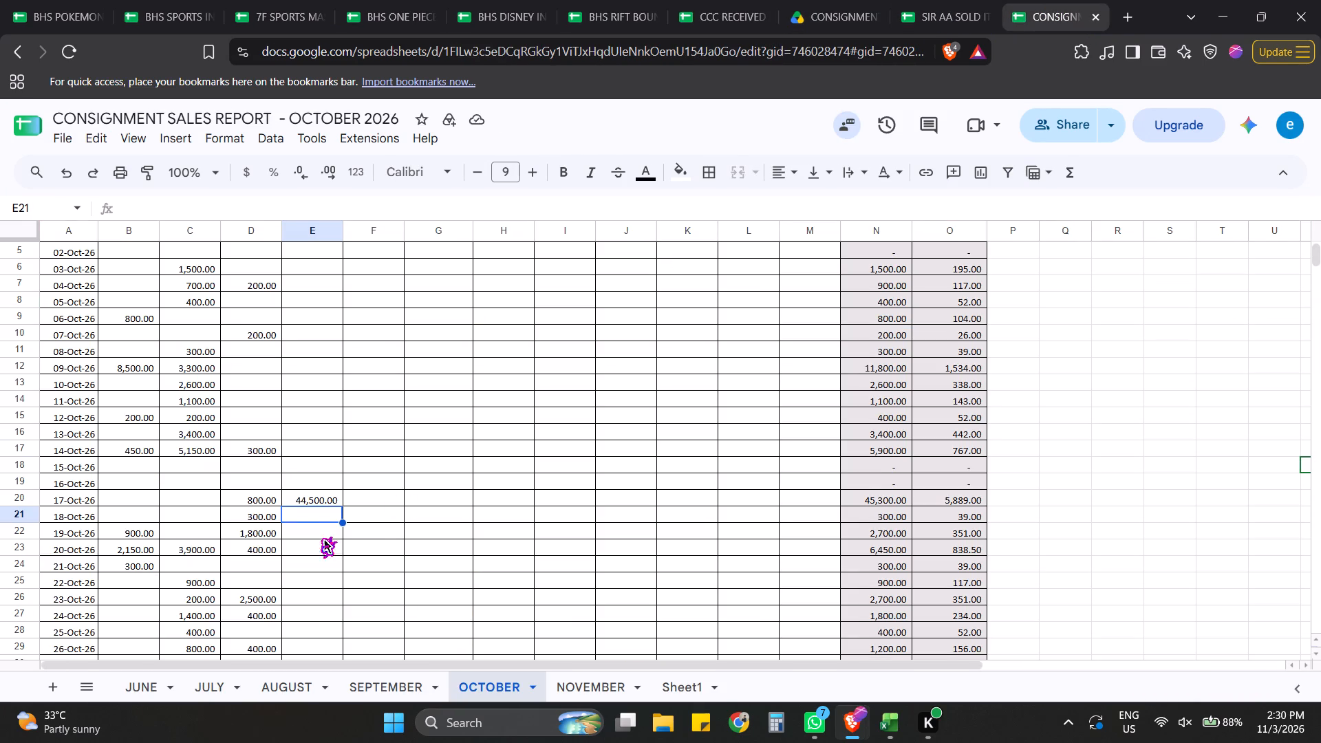
pyautogui.click(309, 508)
pyautogui.write('30000')
pyautogui.press('Return')
# Recheck Sir AA's BHS and 7F sales in SIR AA SOLD ITEMS and close the file.
pyautogui.click(949, 0)
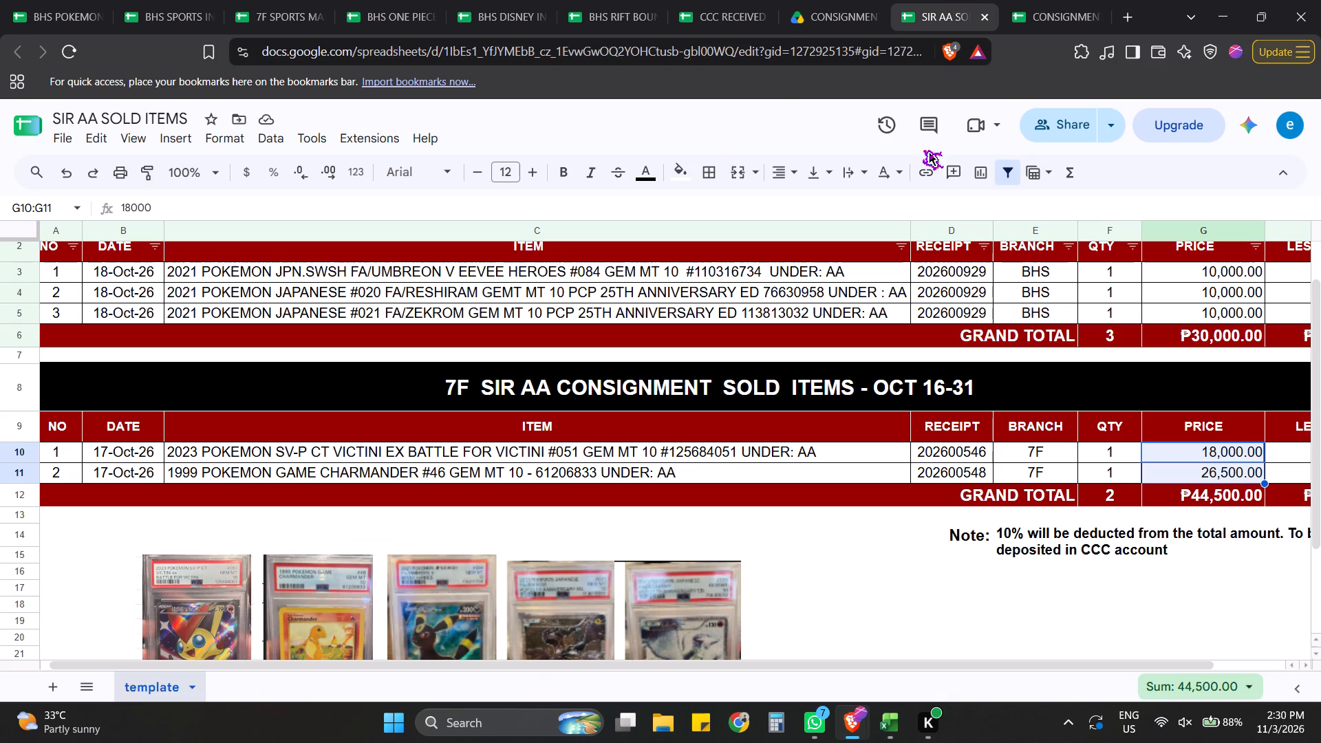
pyautogui.scroll(-6, 987, 297)
pyautogui.scroll(4, 698, 442)
pyautogui.scroll(5, 1077, 320)
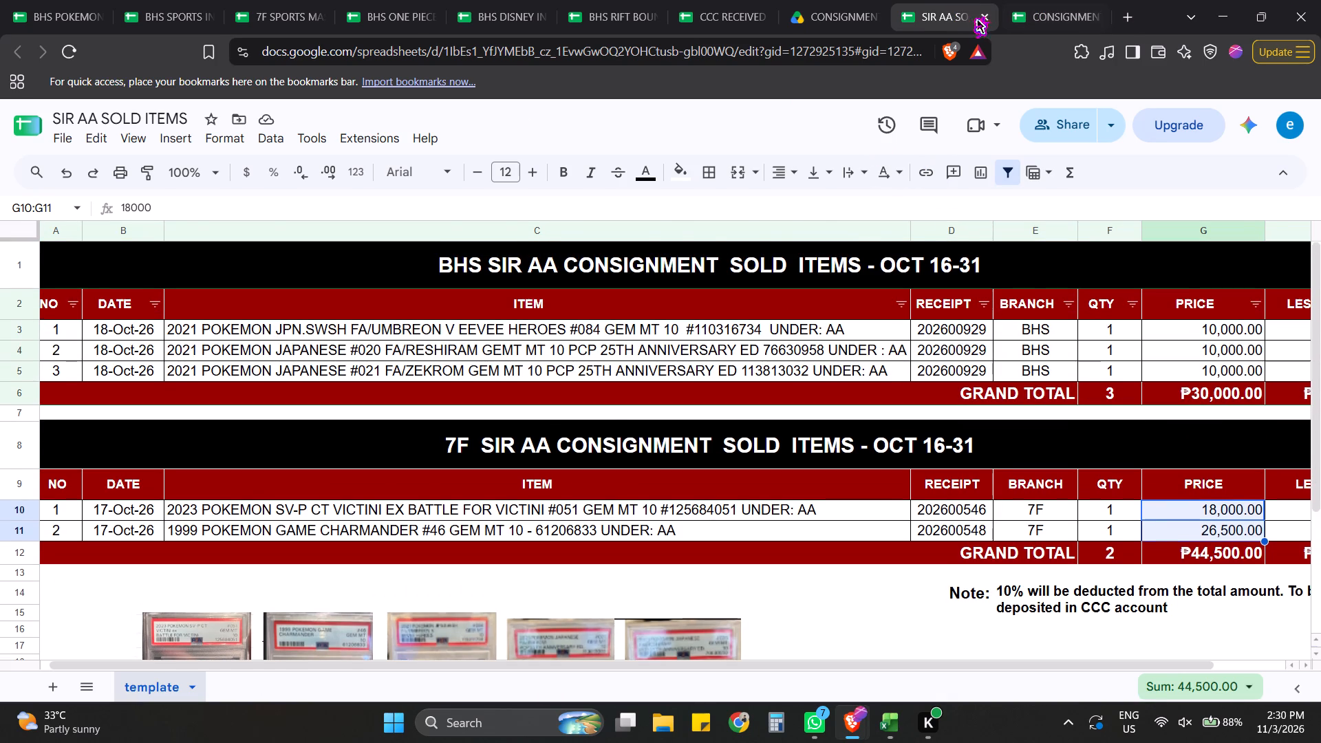
pyautogui.click(976, 15)
pyautogui.click(985, 17)
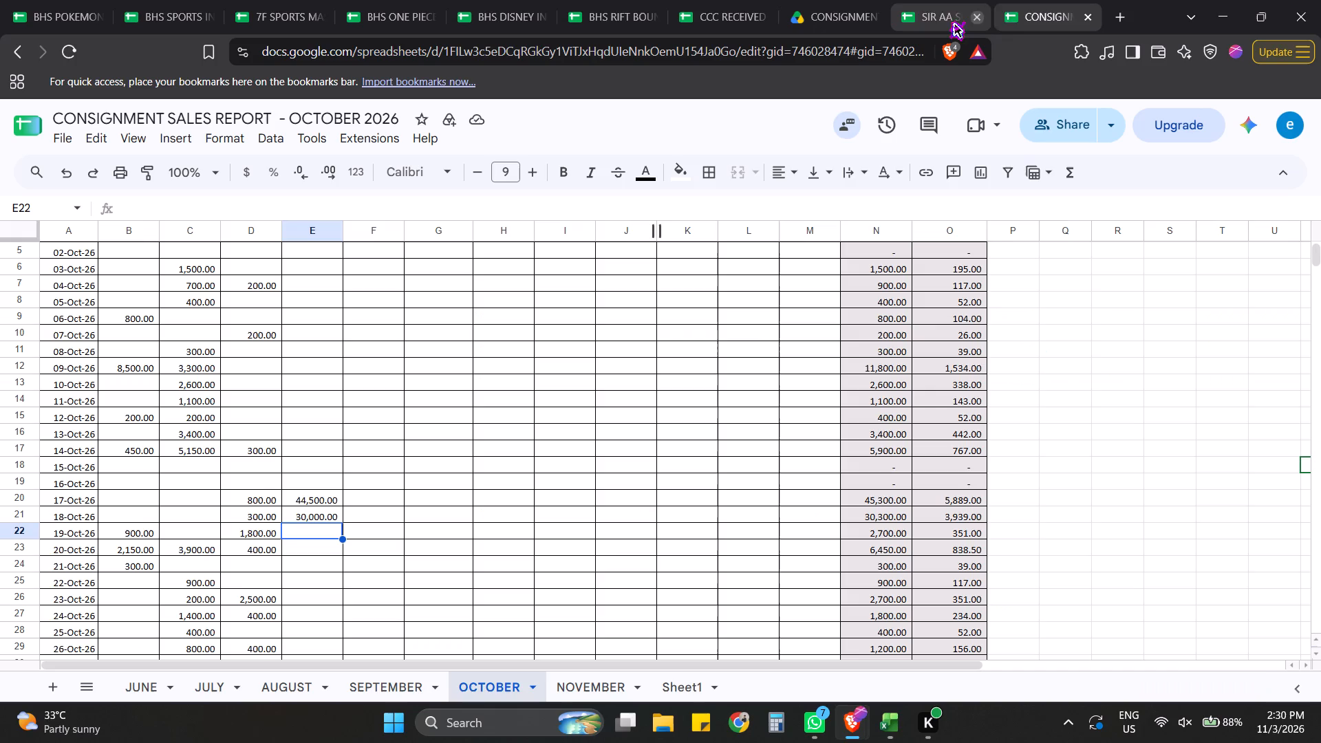
# Open Sir Alvin Sold Items from the Drive folder, check it for October sales, and close it.
pyautogui.click(853, 0)
pyautogui.scroll(-2, 448, 557)
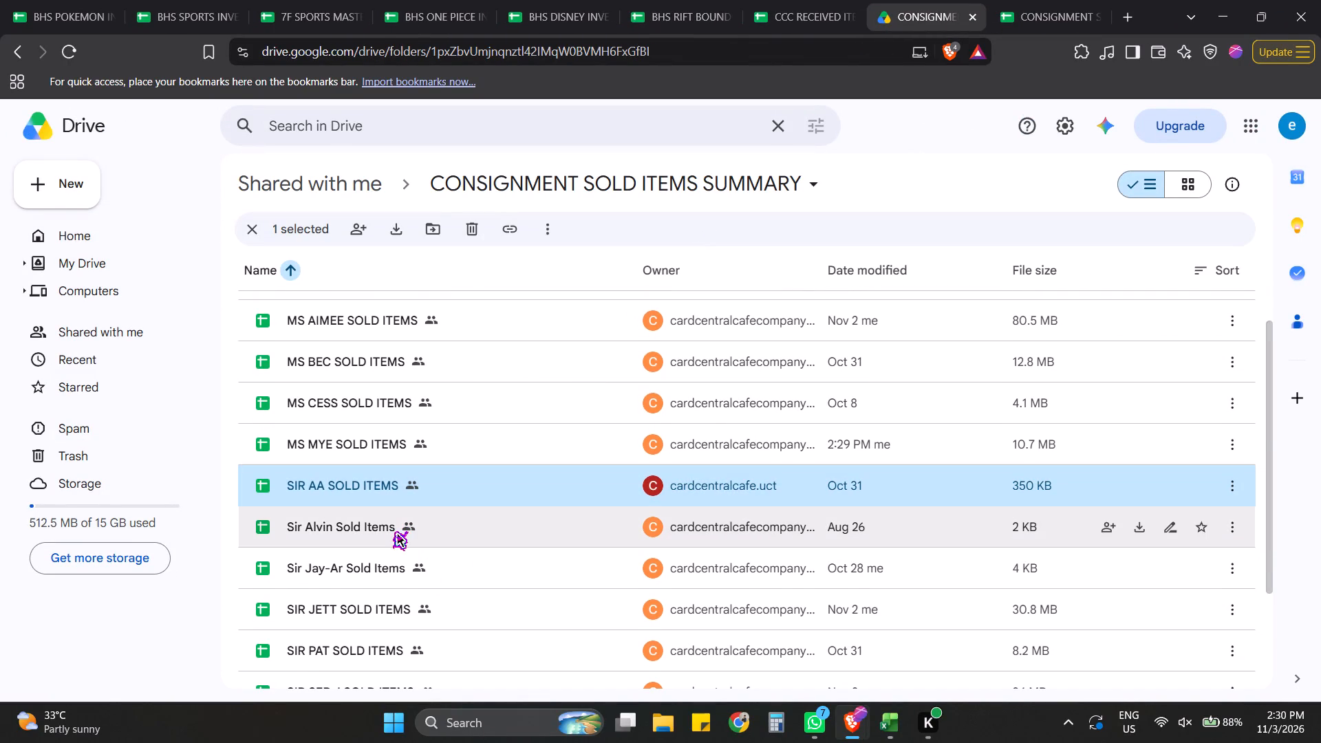
pyautogui.doubleClick(391, 530)
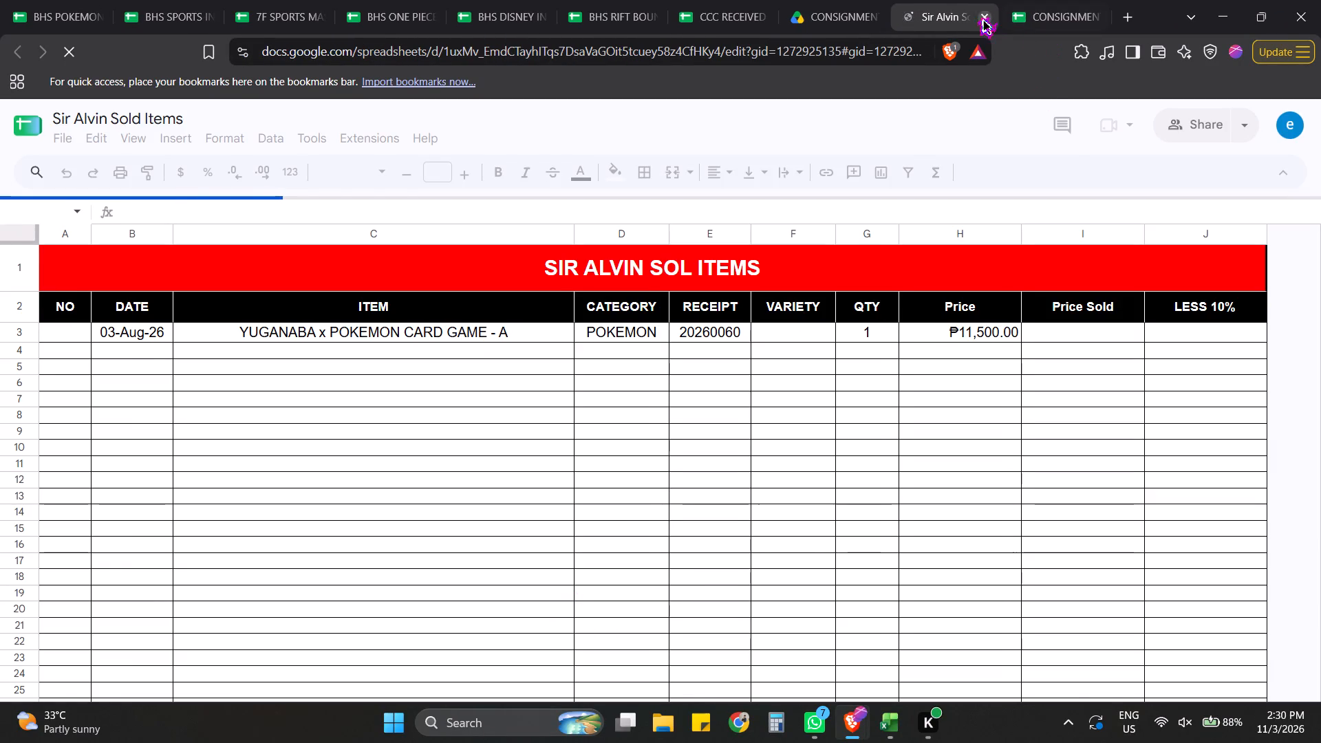
pyautogui.click(988, 18)
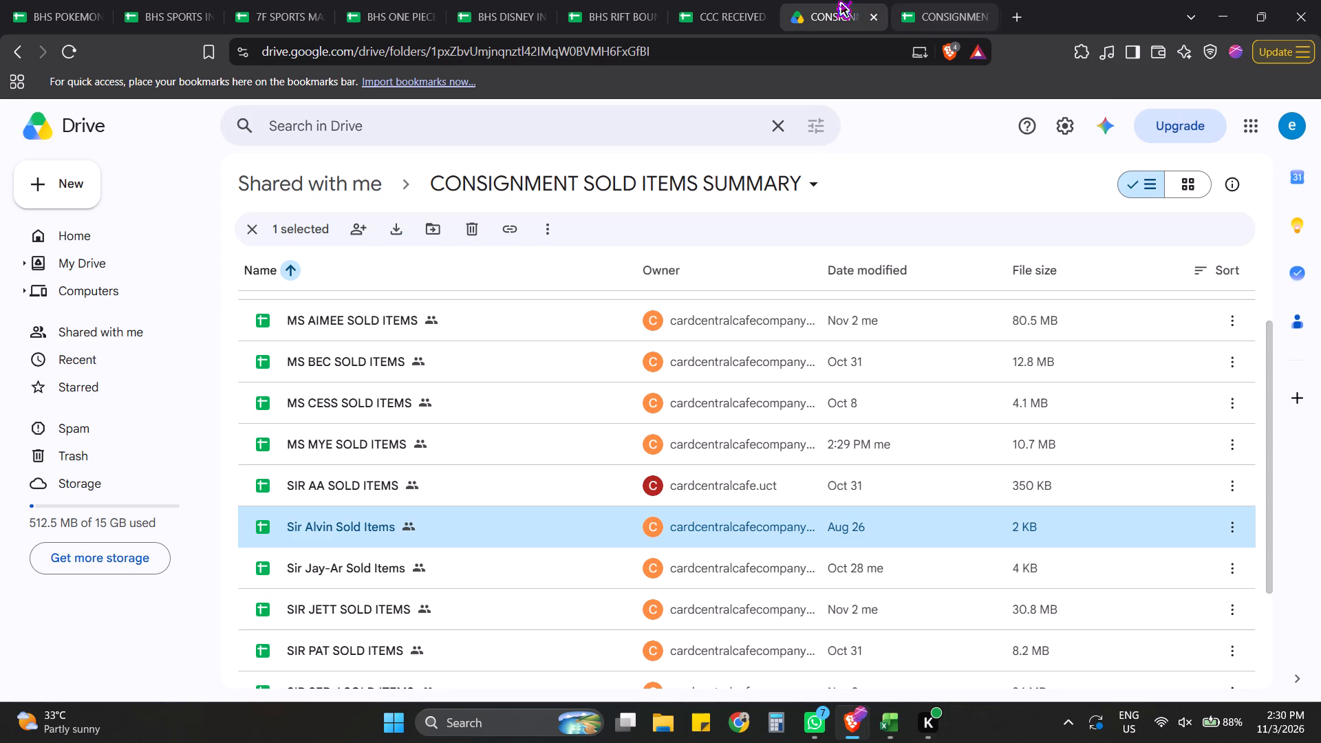
# Open Sir Jay-Ar Sold Items from the Drive folder and review its OCT 1-15 sheet.
pyautogui.click(835, 0)
pyautogui.doubleClick(400, 569)
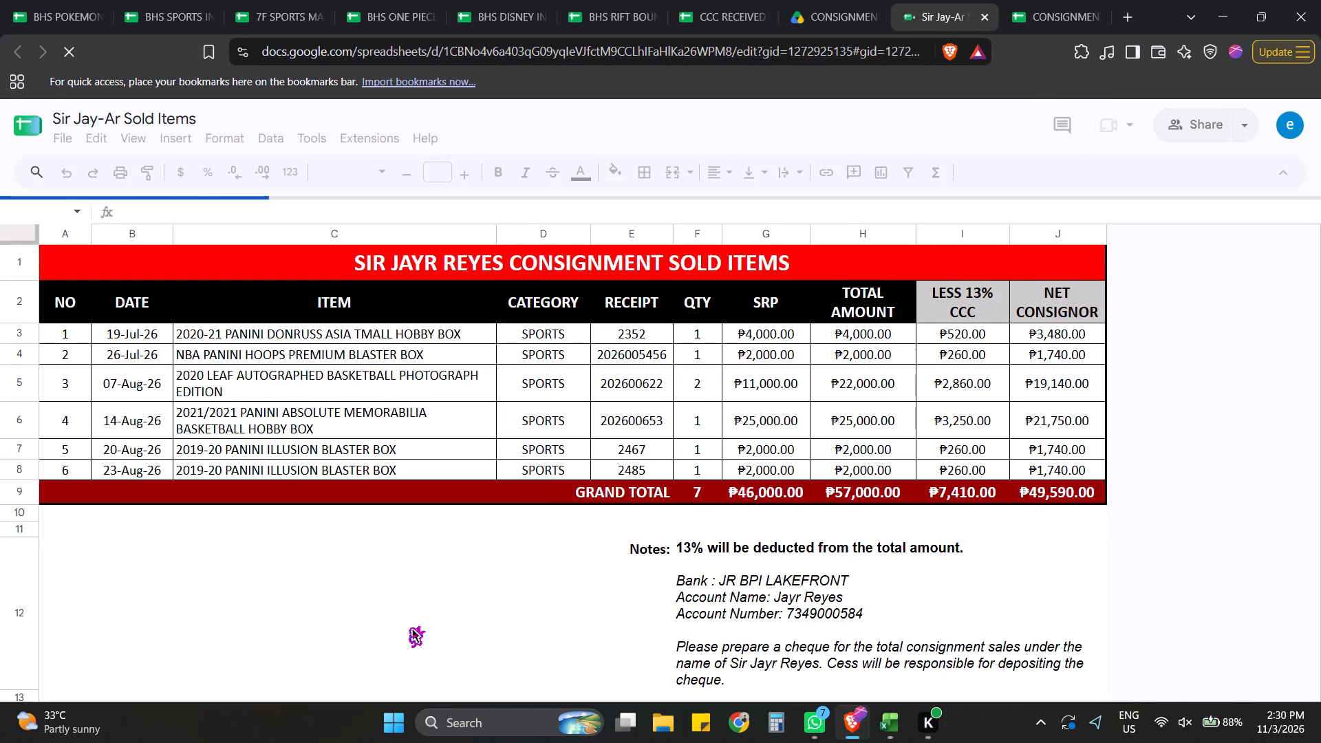
pyautogui.click(471, 691)
pyautogui.click(392, 686)
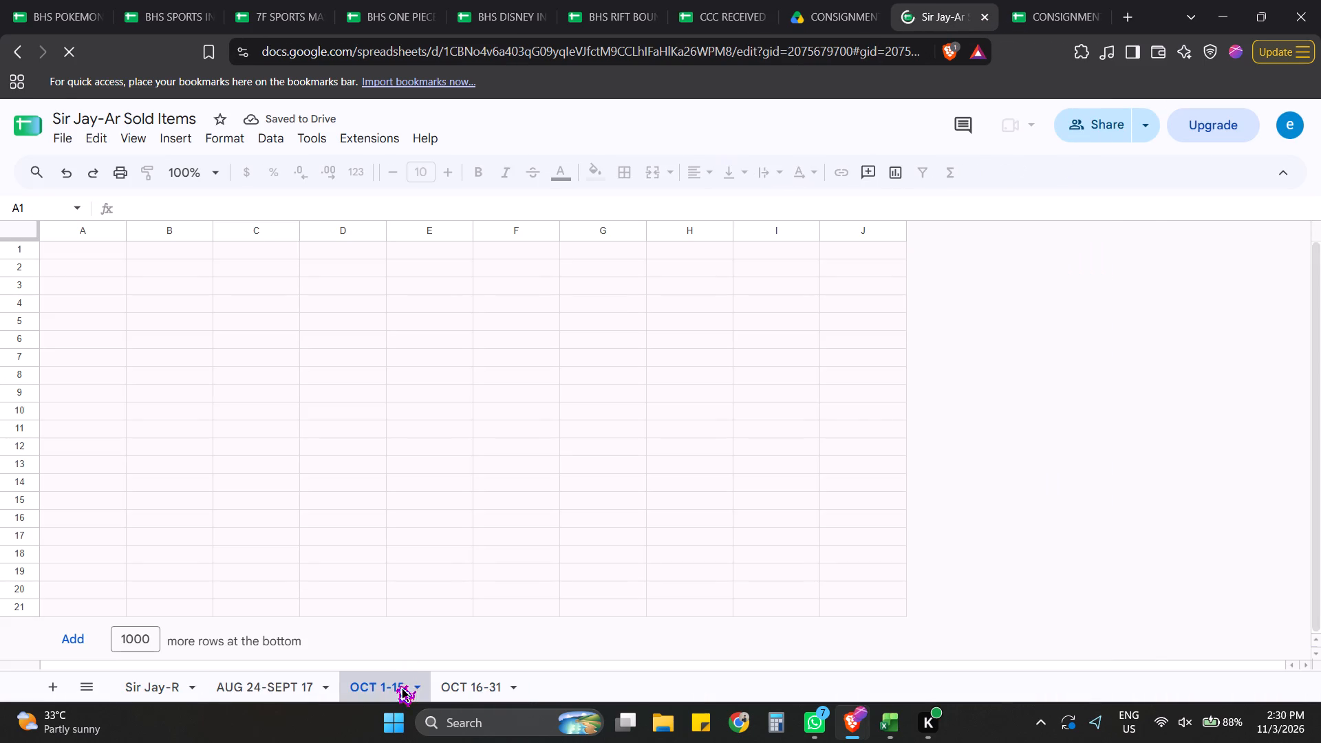
pyautogui.scroll(1, 524, 592)
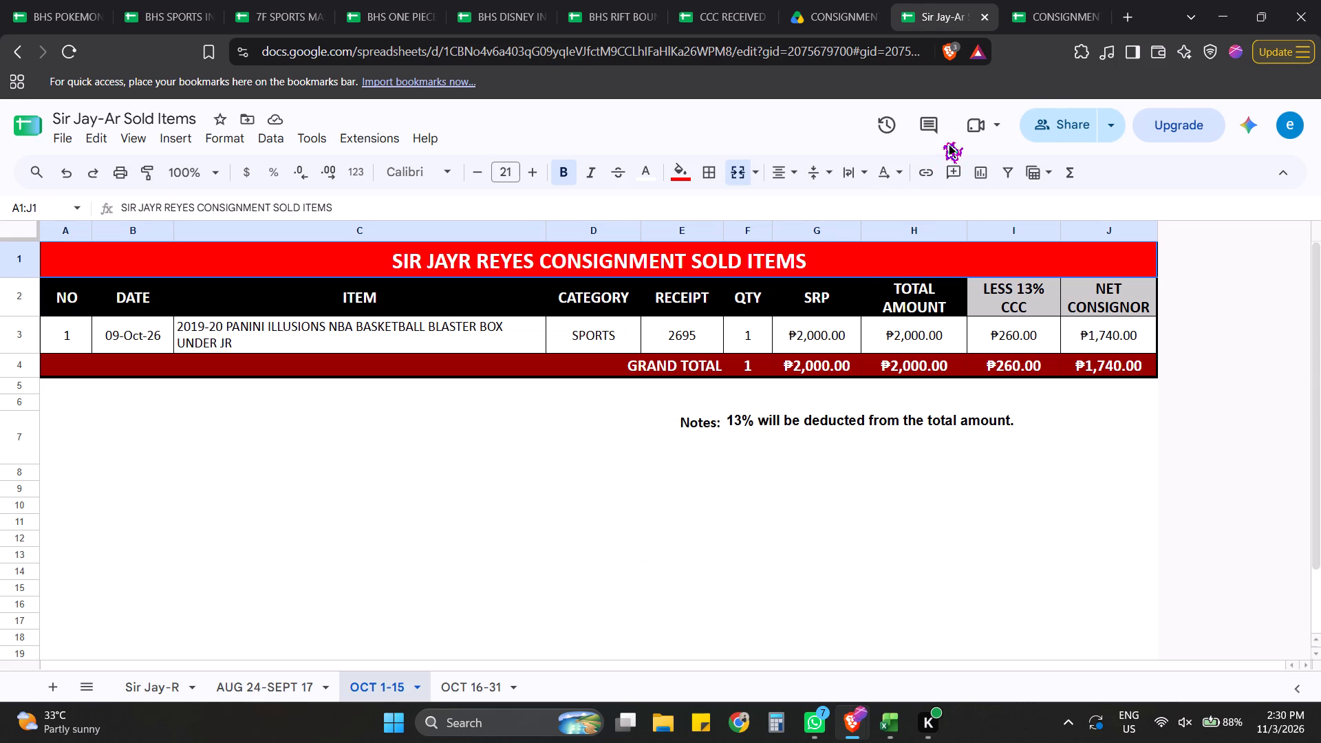
# Enter 2000 for Sir Jay-R on 09-Oct-26 in the OCTOBER sheet of the consignment sales report.
pyautogui.click(1031, 6)
pyautogui.scroll(6, 752, 423)
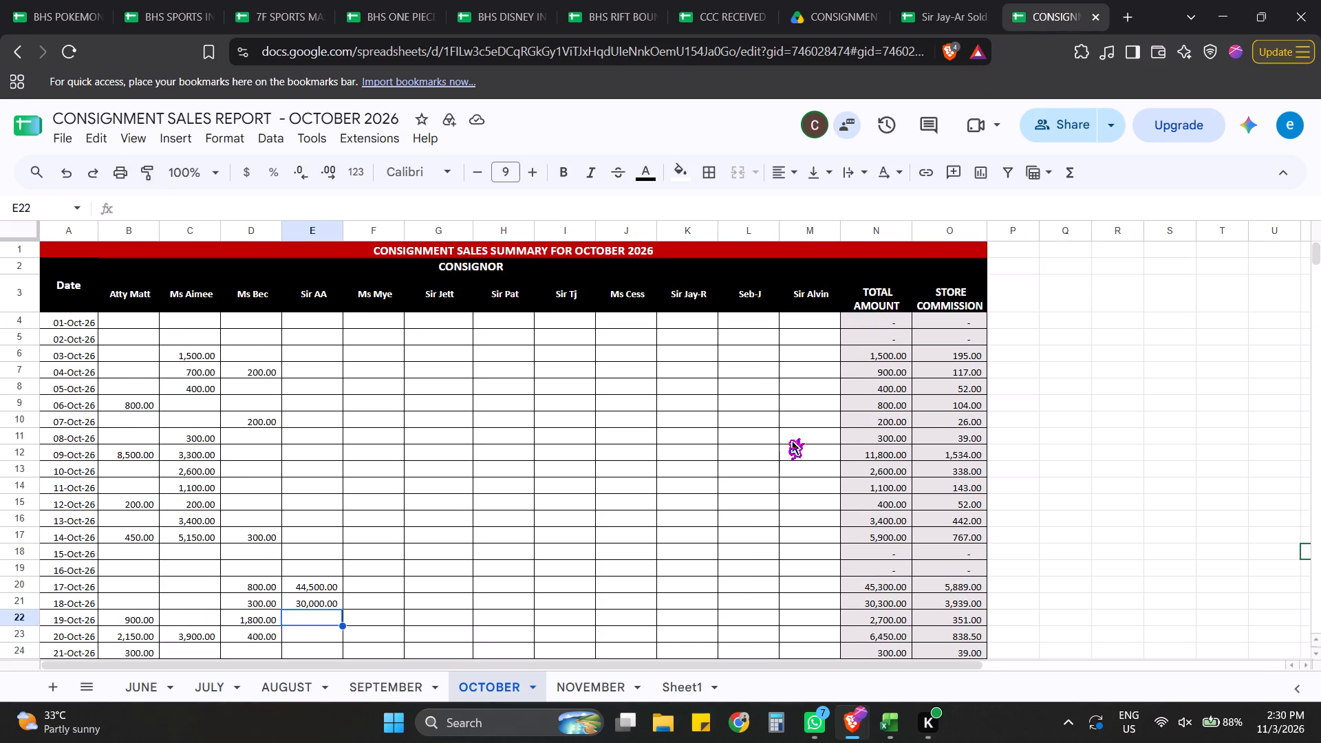
pyautogui.click(934, 0)
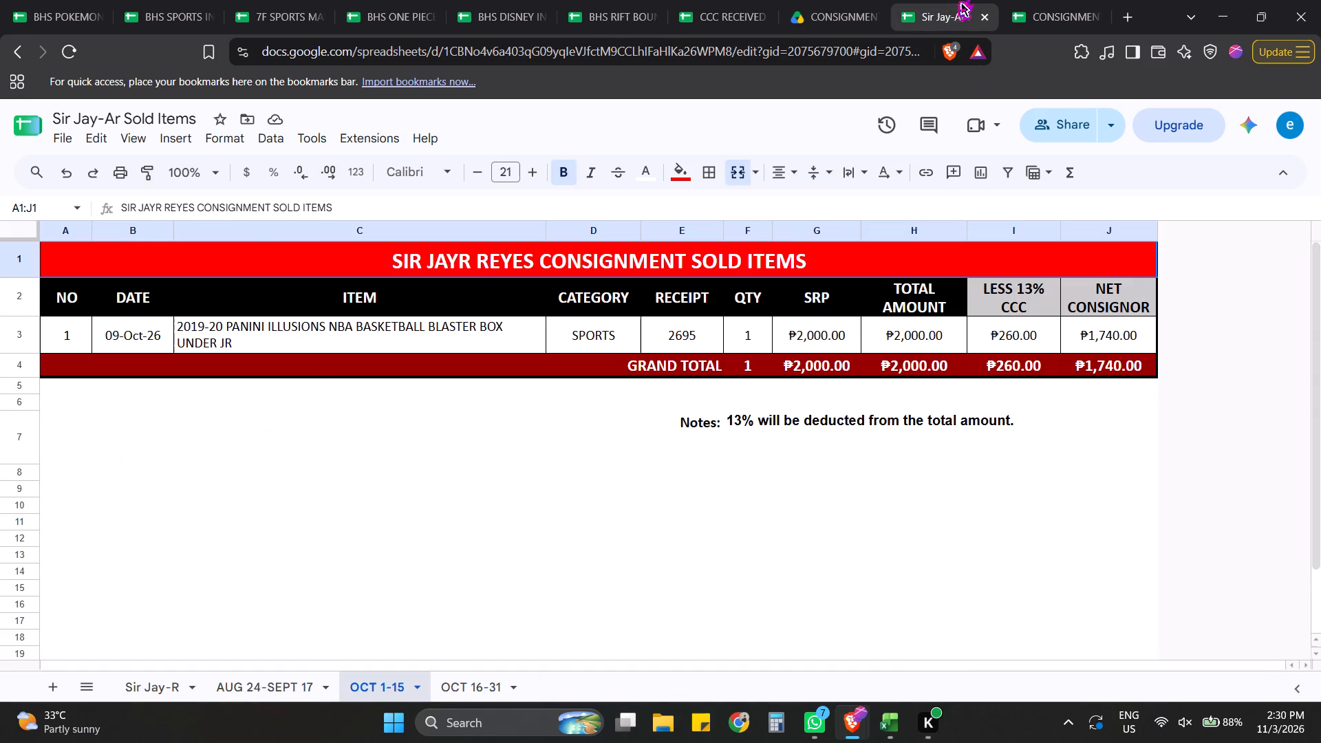
pyautogui.click(1051, 0)
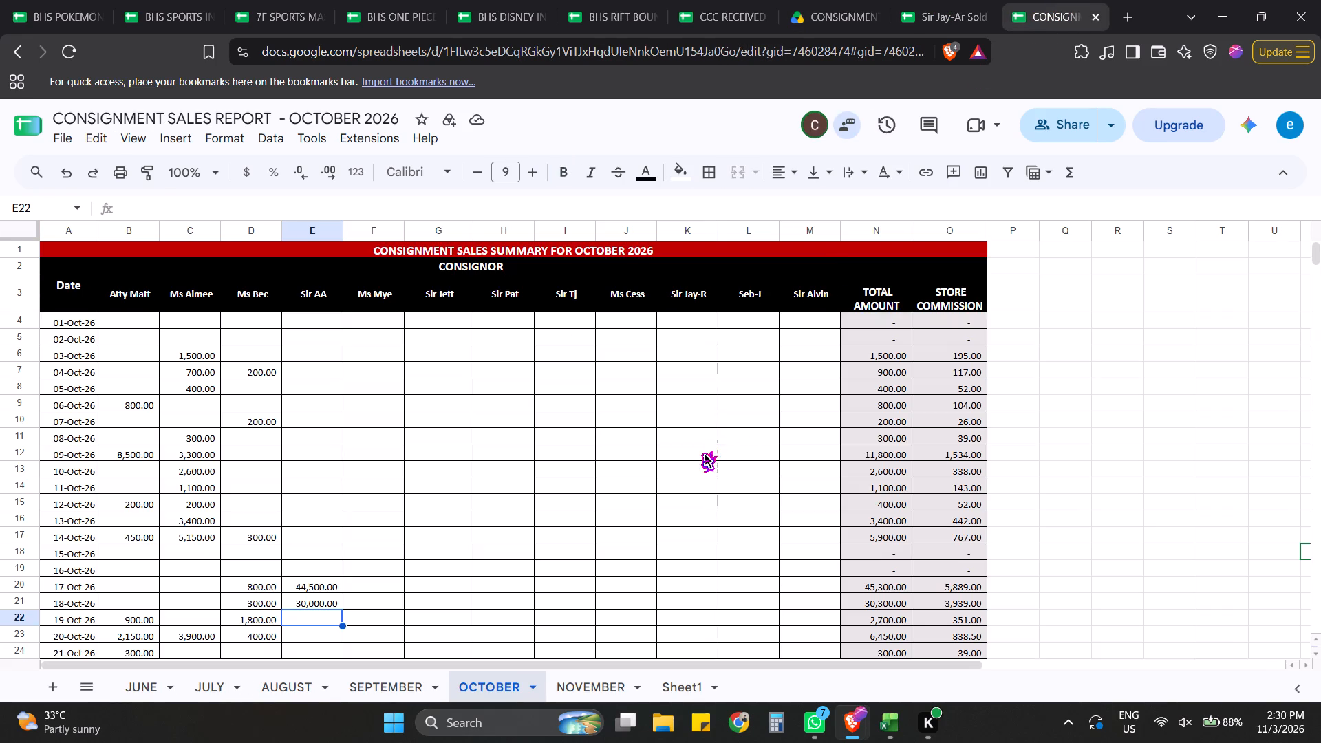
pyautogui.click(698, 451)
pyautogui.write('2000')
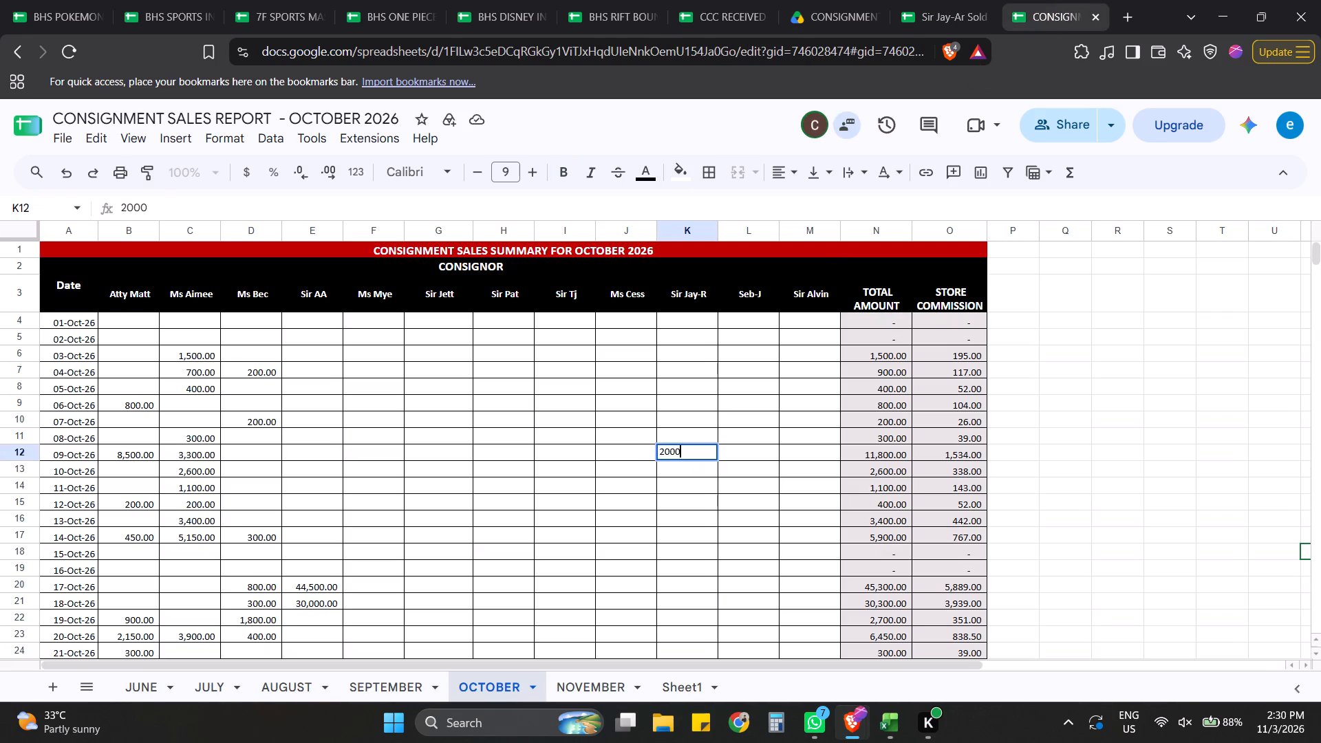
pyautogui.press('Return')
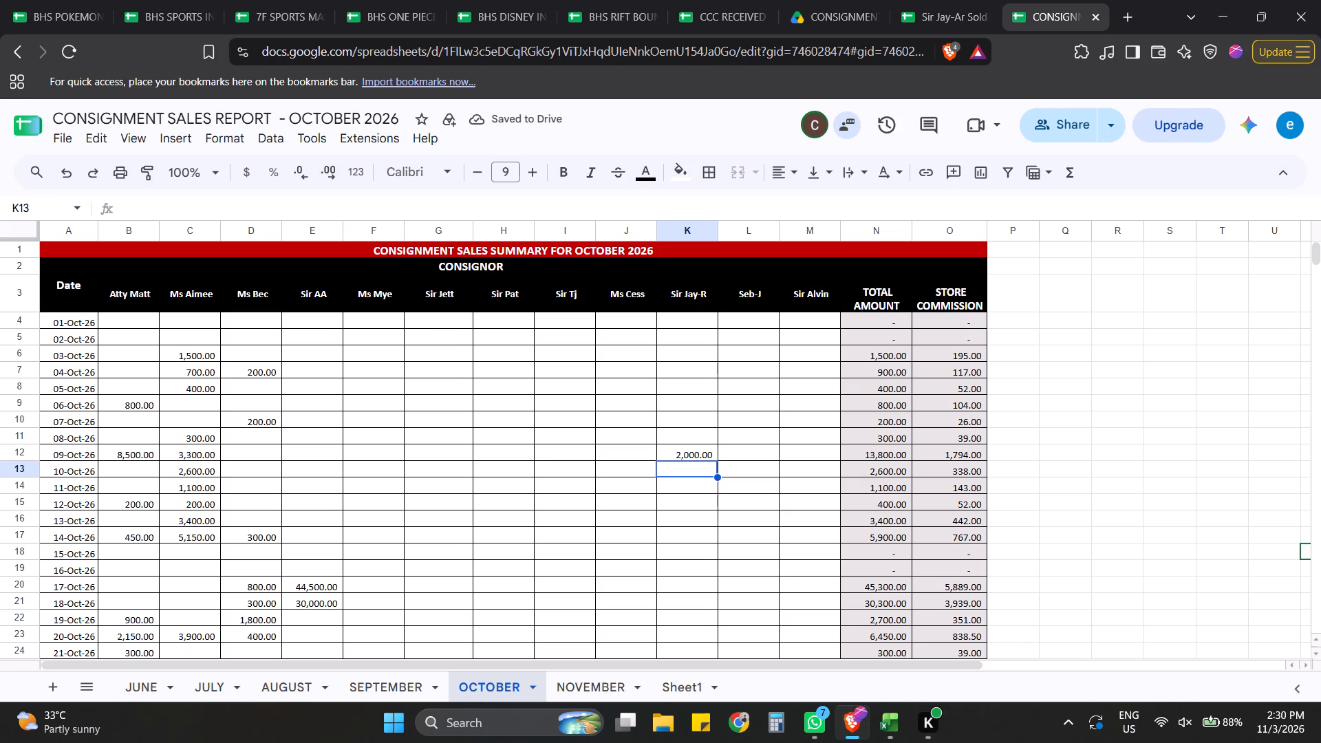
# Enter 11500 for Sir Jay-R on 17-Oct-26 in the OCTOBER sheet, taken from his OCT 16-31 sales, and close his file.
pyautogui.click(958, 0)
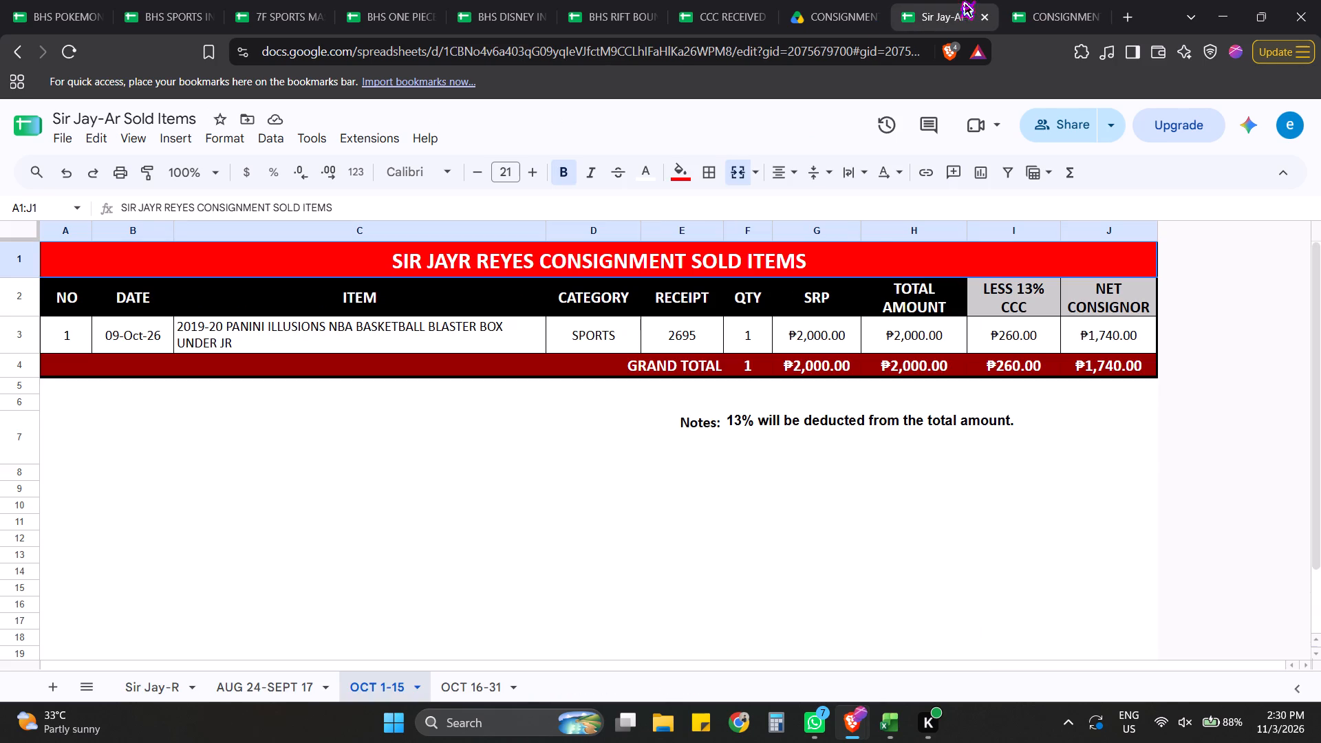
pyautogui.click(470, 683)
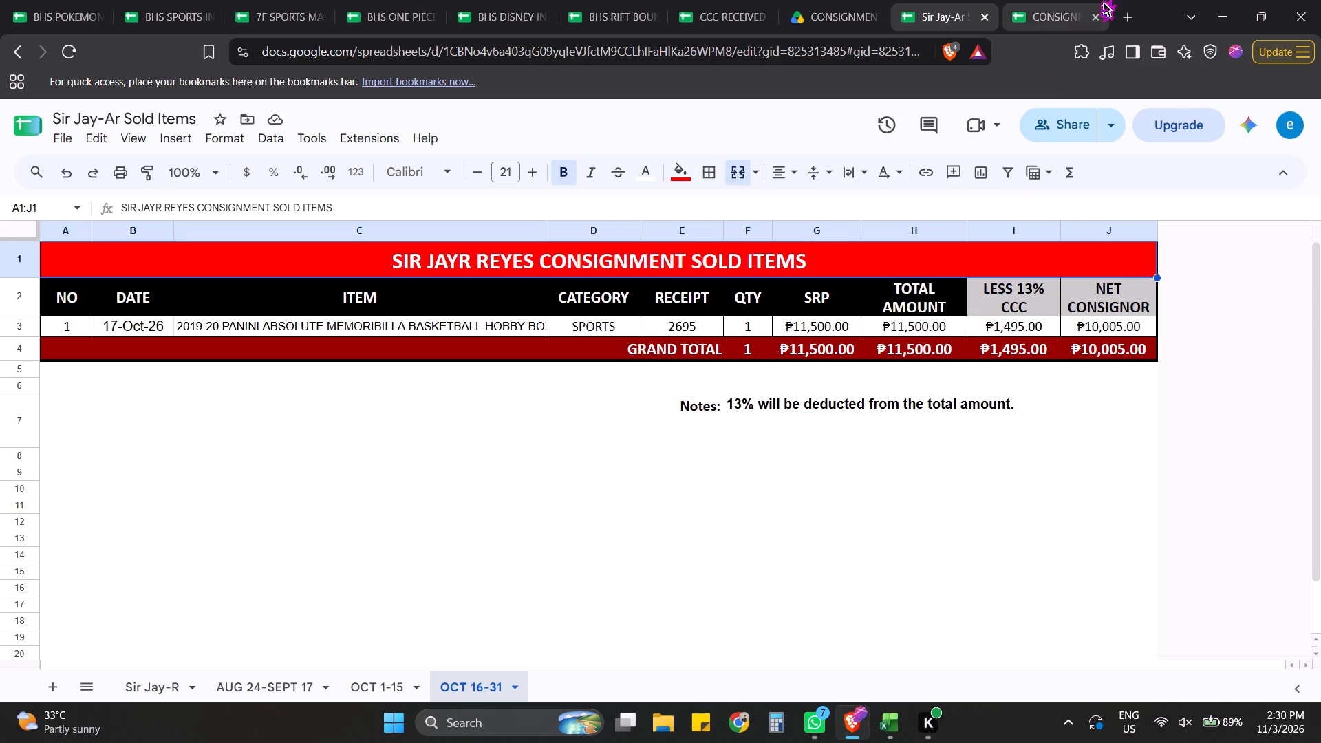
pyautogui.click(1041, 0)
pyautogui.scroll(-2, 687, 526)
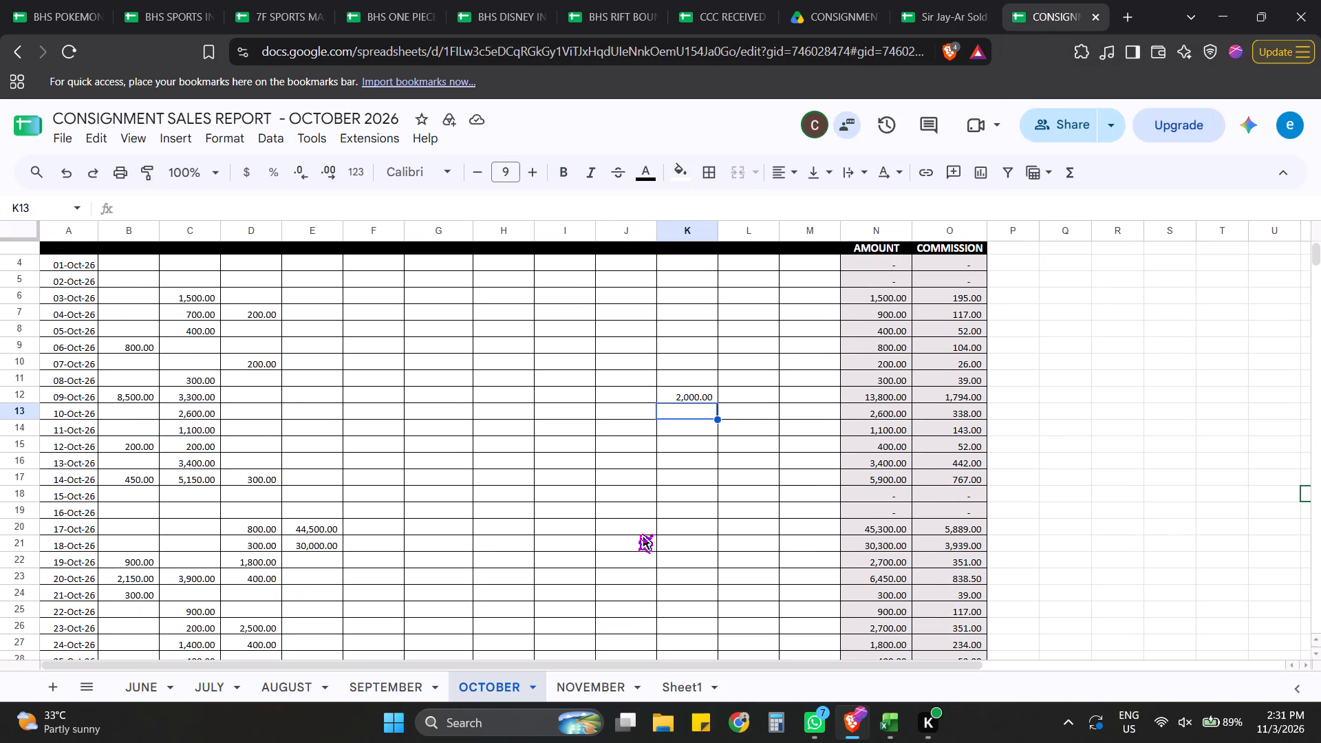
pyautogui.click(646, 528)
pyautogui.click(685, 520)
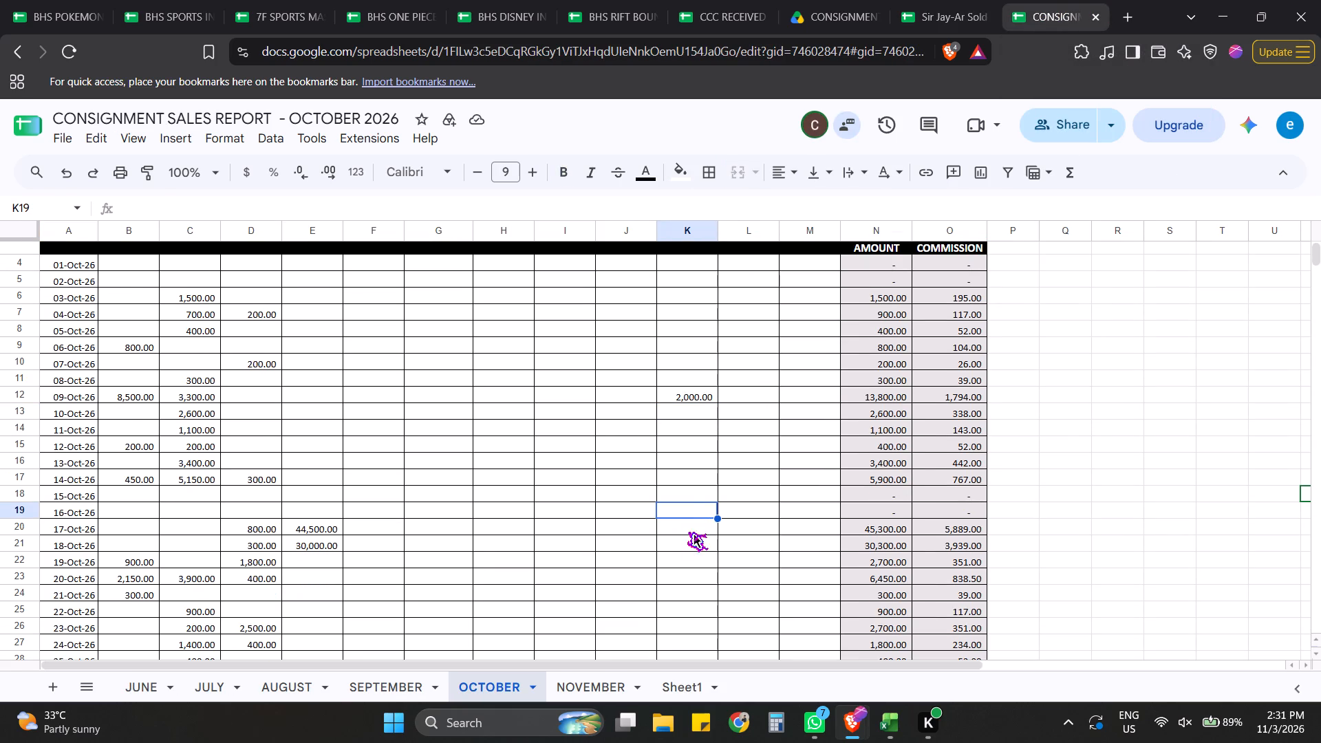
pyautogui.click(689, 535)
pyautogui.write('11500')
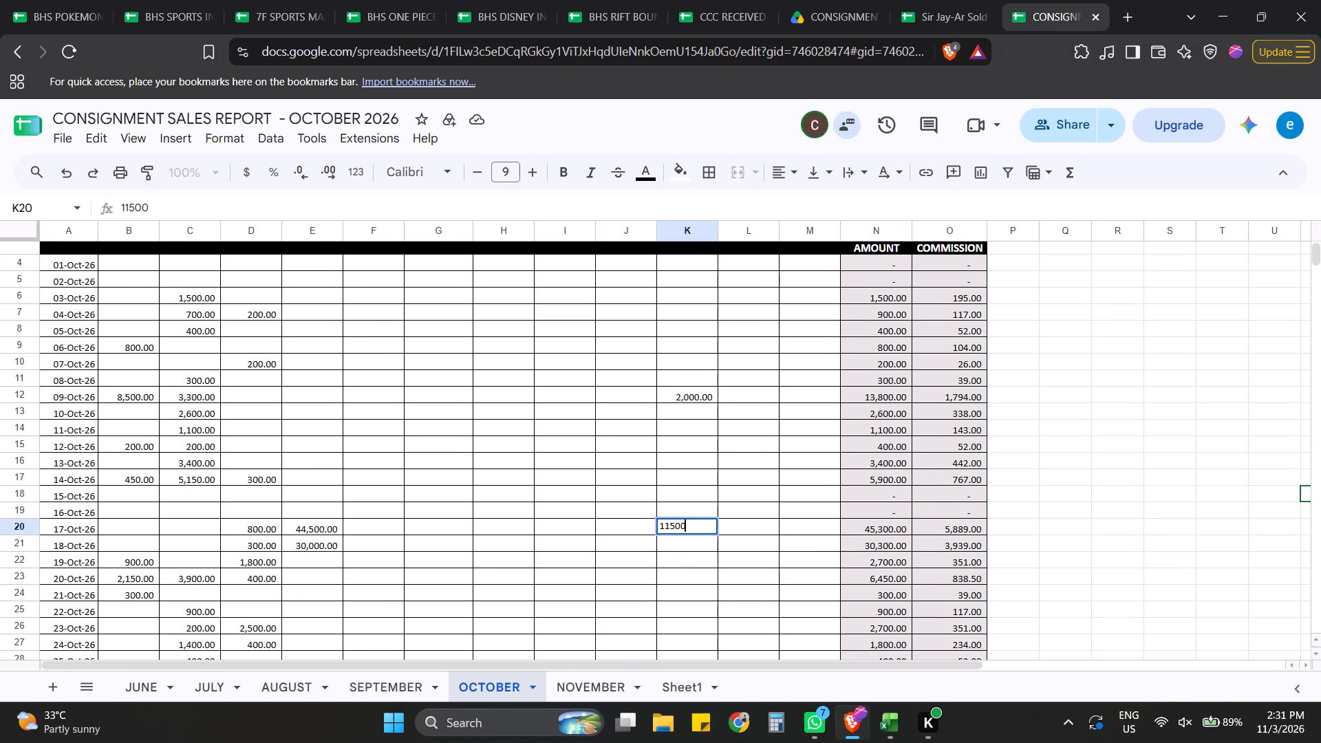
pyautogui.press('Return')
pyautogui.click(942, 0)
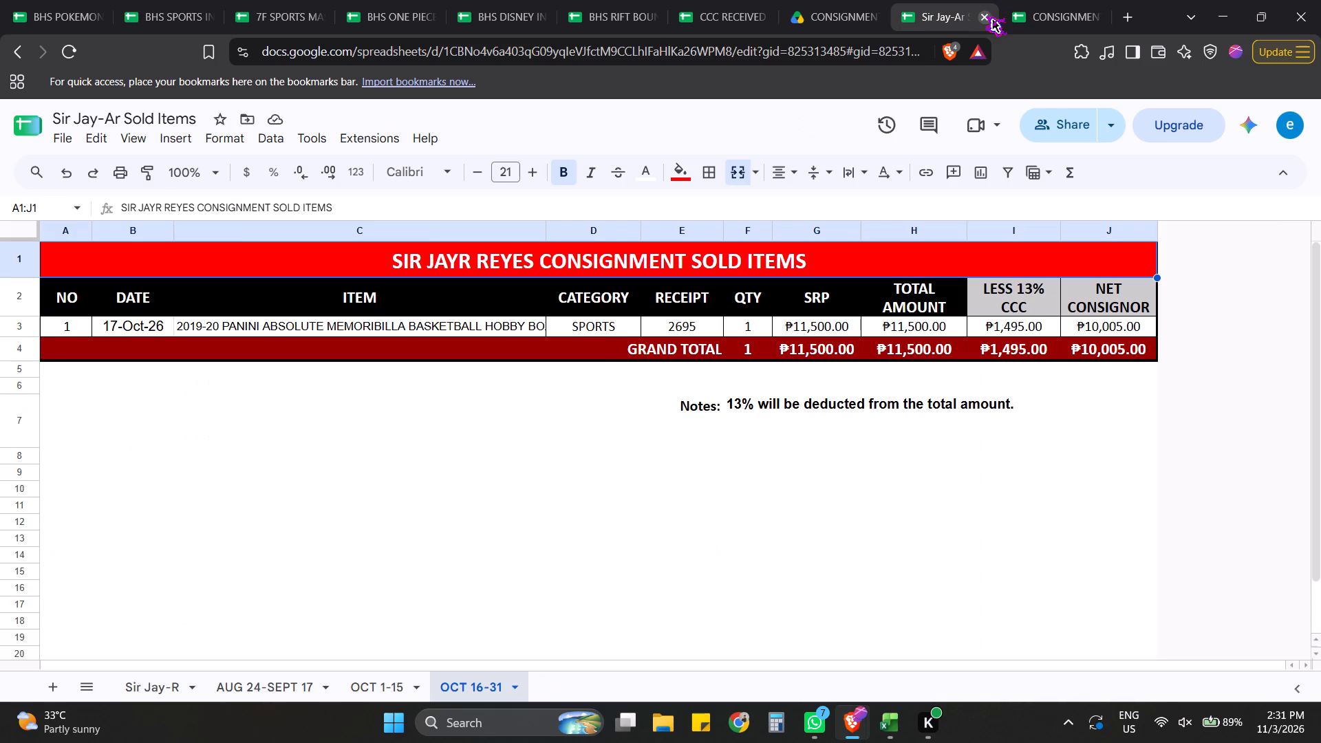
pyautogui.click(986, 16)
# Open SIR JETT SOLD ITEMS from the Drive folder and review his BHS sales for OCT 1-15.
pyautogui.click(828, 0)
pyautogui.scroll(-1, 493, 549)
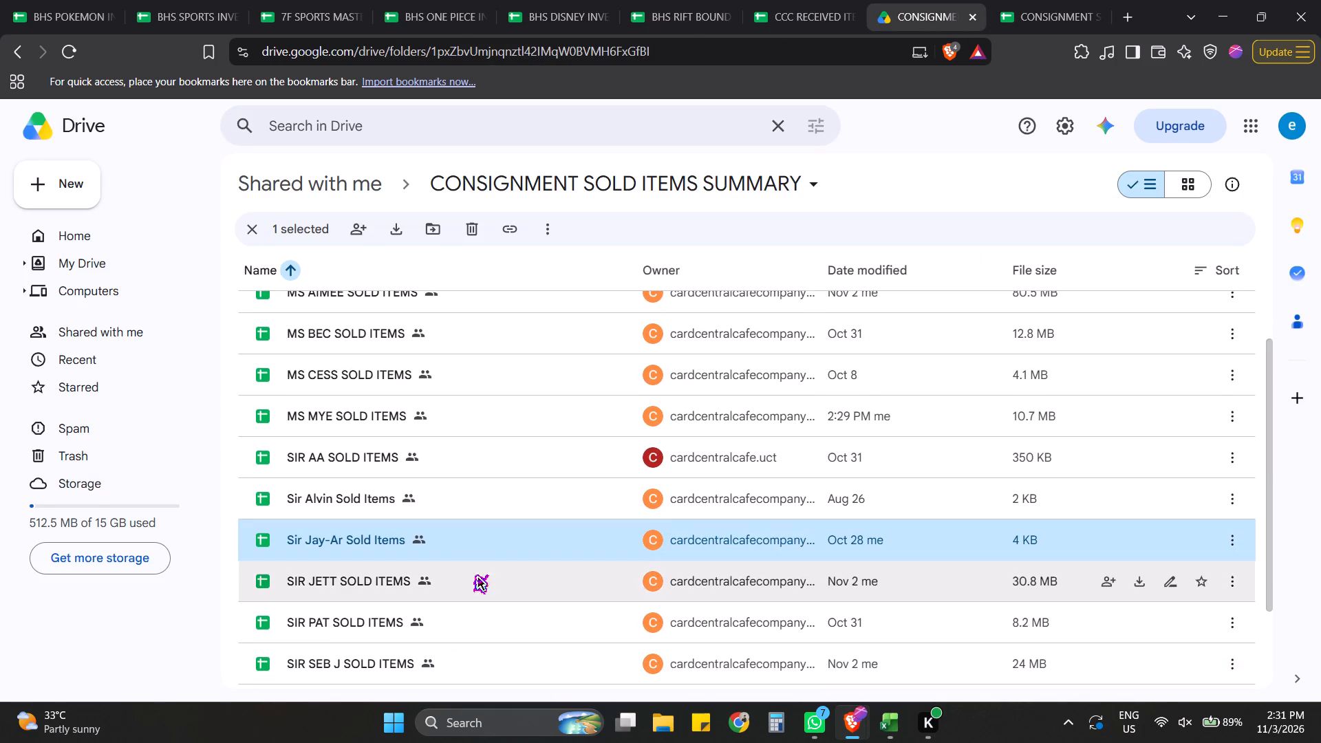
pyautogui.doubleClick(460, 587)
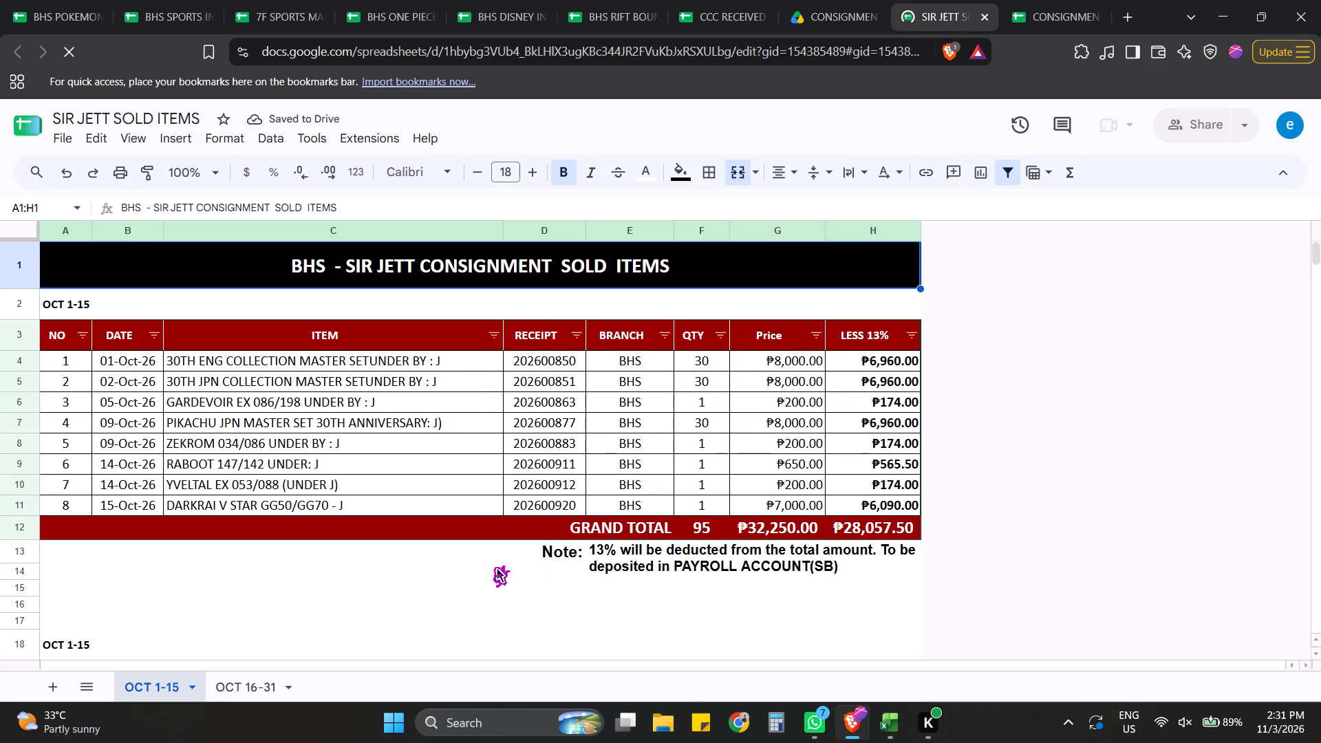
pyautogui.click(793, 358)
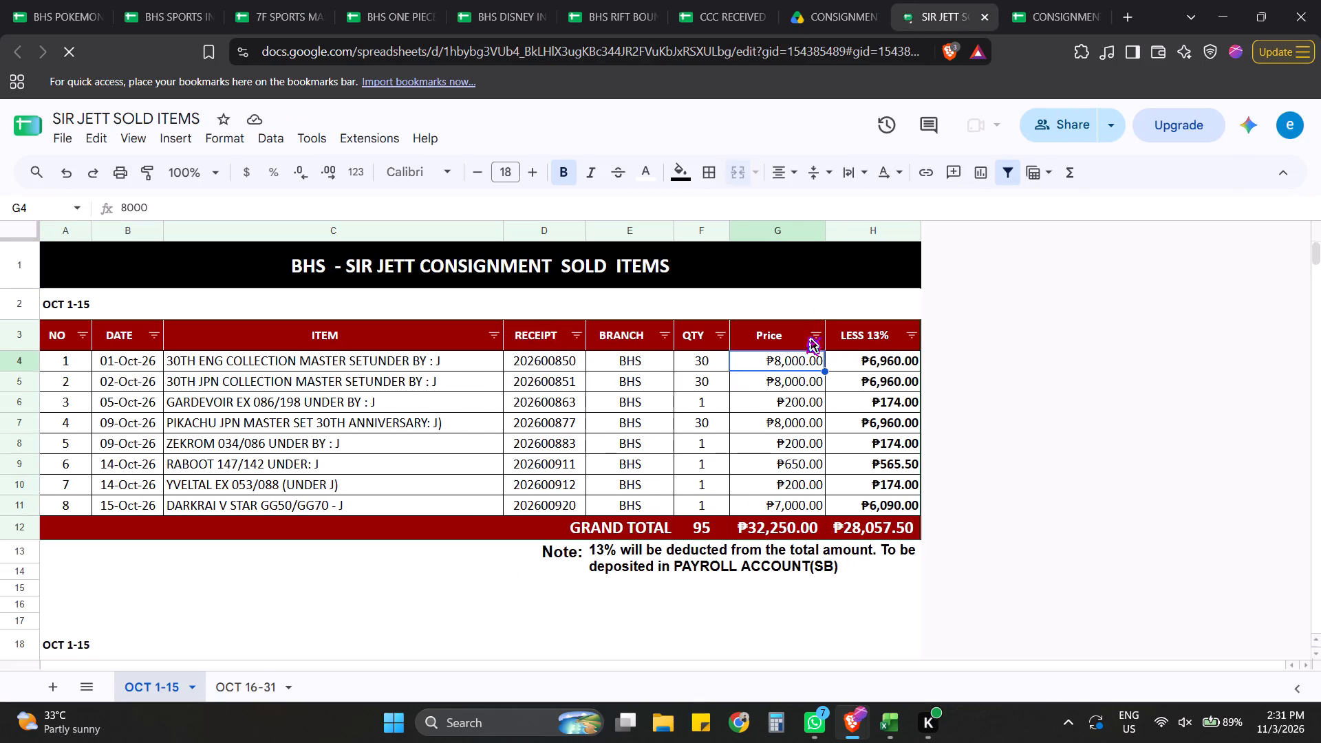
pyautogui.click(821, 0)
pyautogui.click(934, 0)
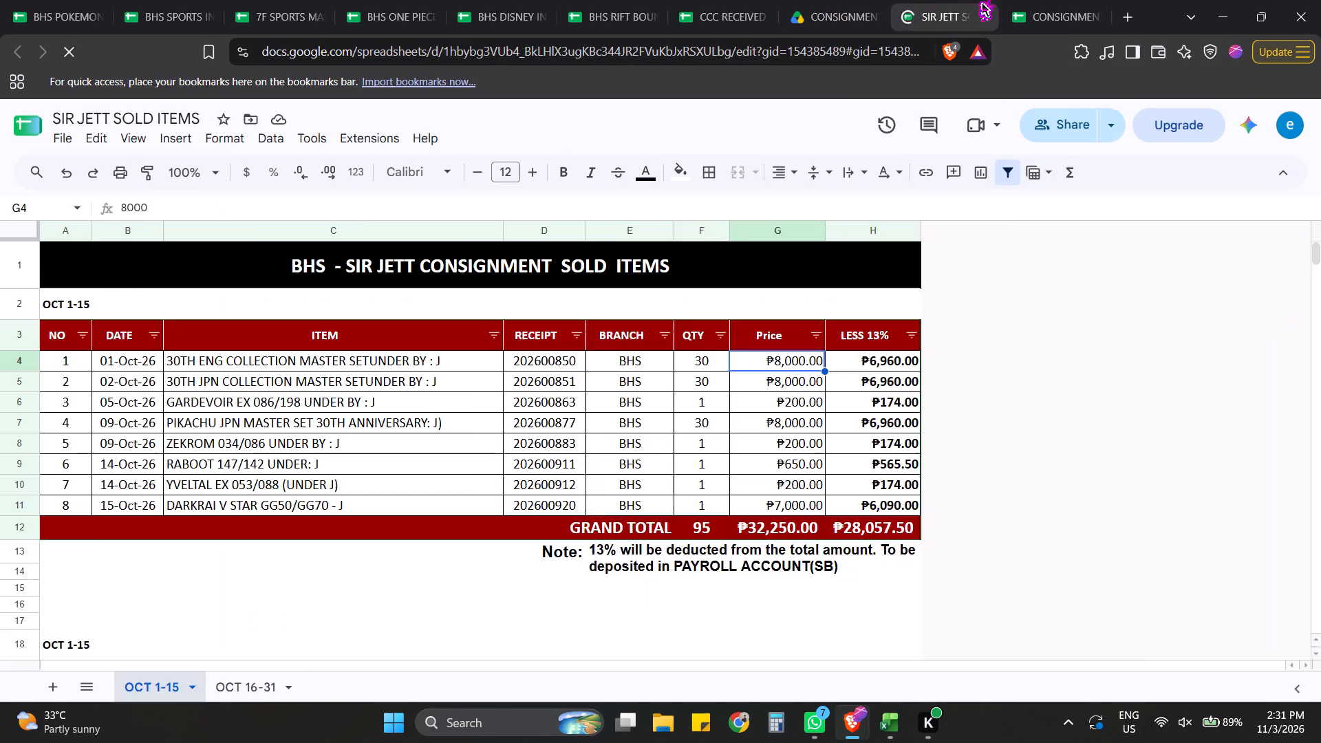
# Enter 8000 for Sir Jett on 01-Oct-26 in the OCTOBER sheet.
pyautogui.click(1023, 0)
pyautogui.scroll(4, 820, 400)
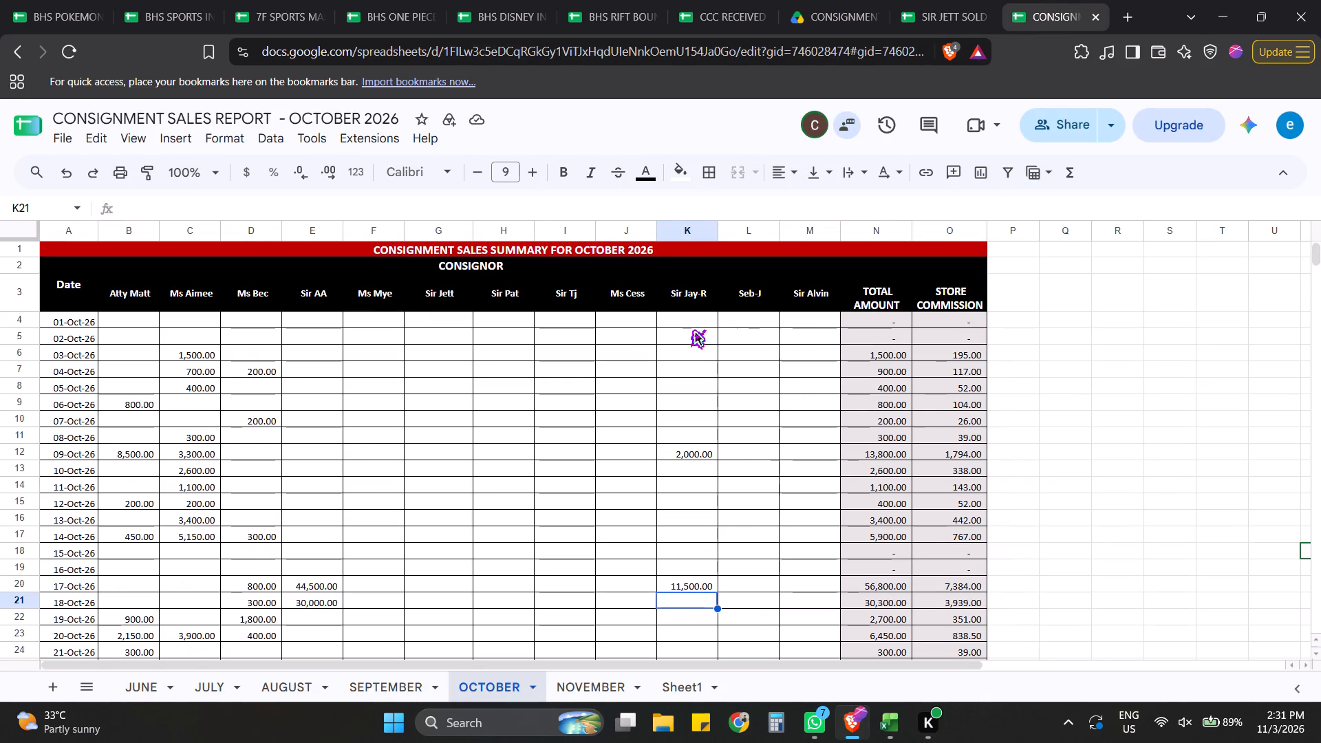
pyautogui.click(437, 322)
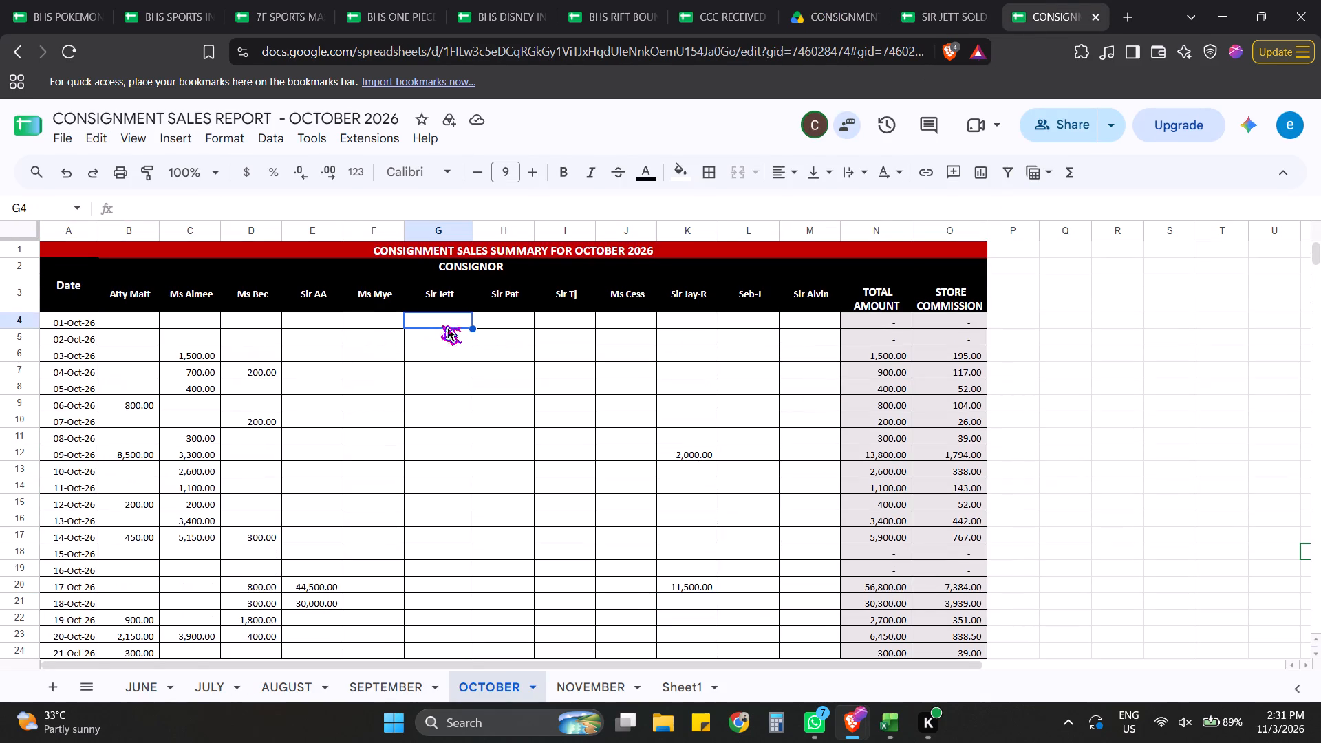
pyautogui.write('8000')
pyautogui.press('Return')
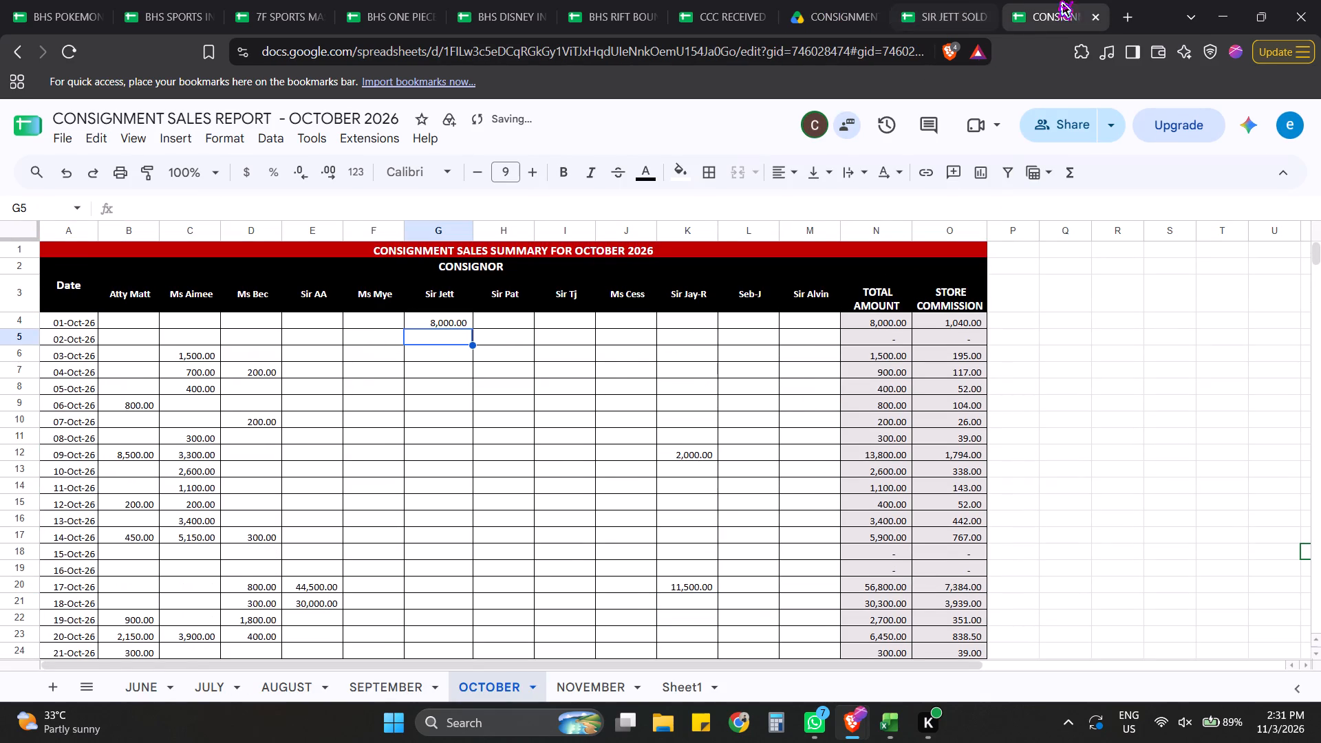
# Enter 8000 for Sir Jett on 02-Oct-26 in the OCTOBER sheet, taken from his BHS sales.
pyautogui.click(960, 0)
pyautogui.click(1042, 0)
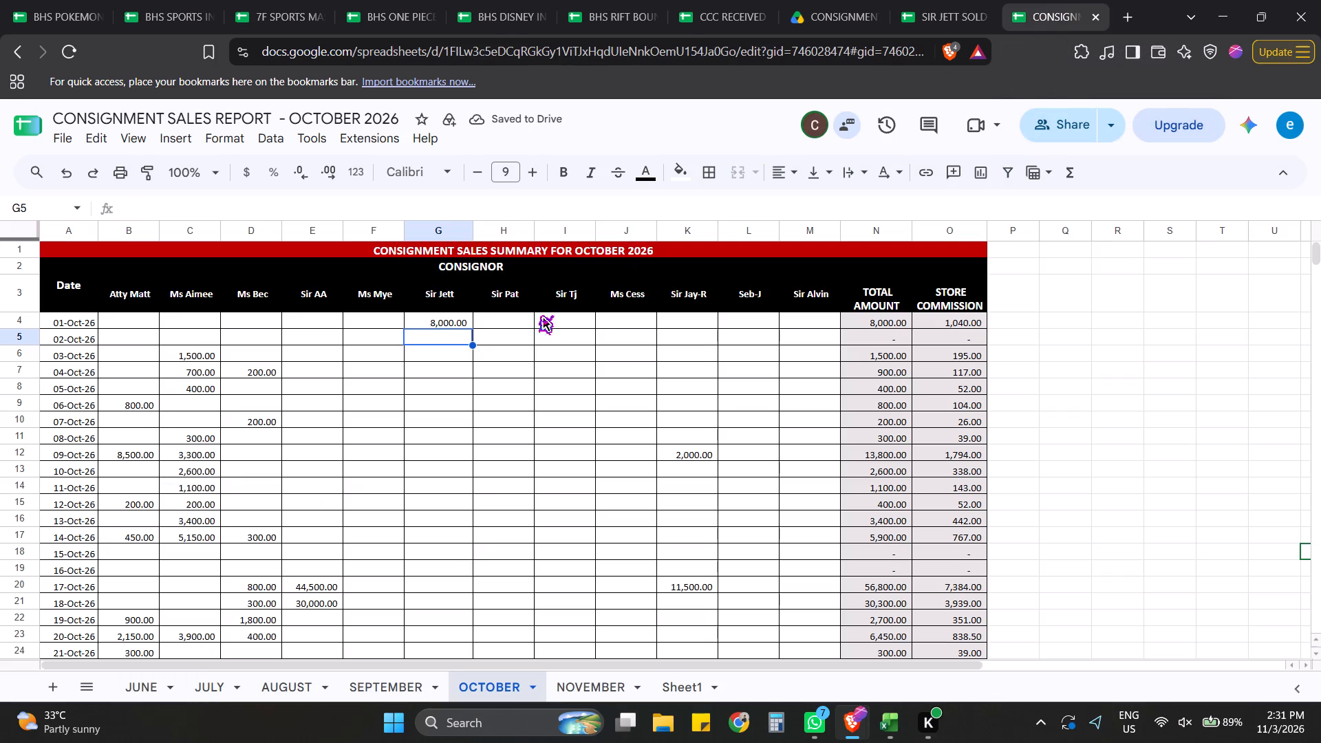
pyautogui.click(456, 337)
pyautogui.write('8000')
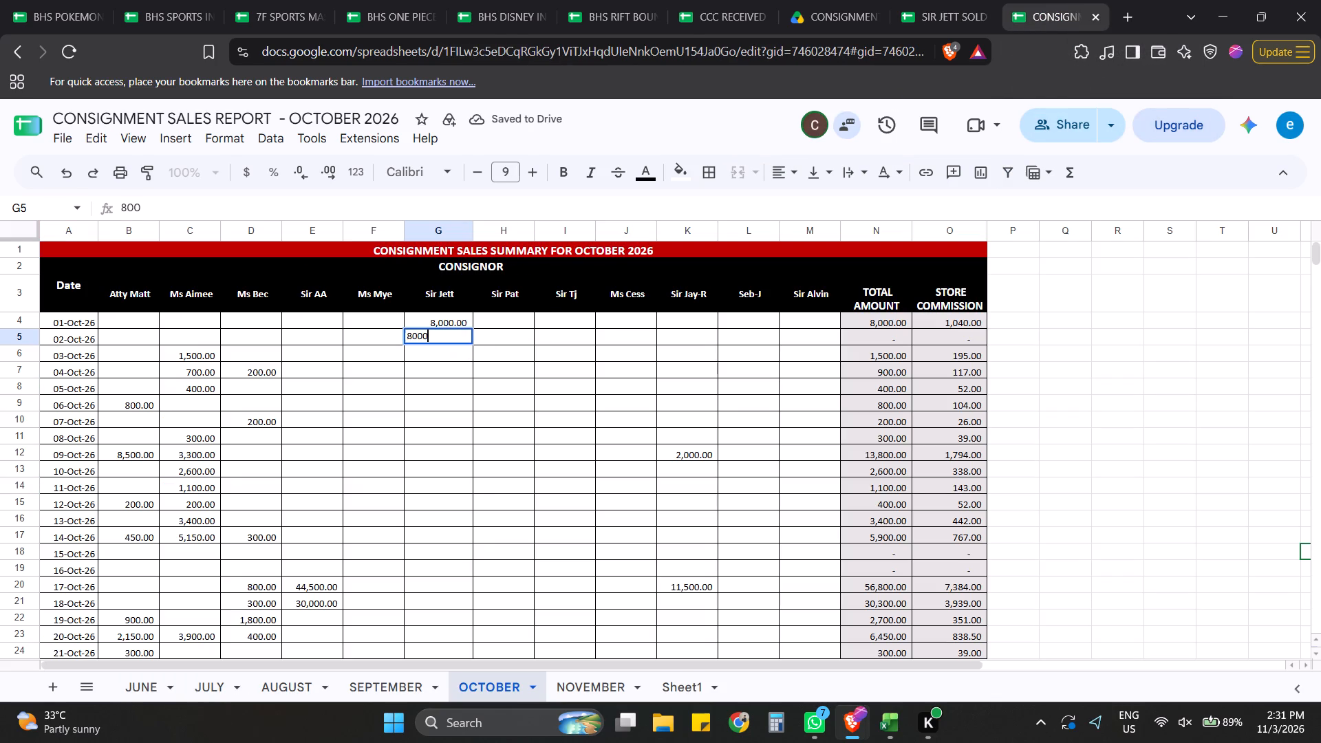
pyautogui.press('Return')
# Enter 200 for Sir Jett on 05-Oct-26 in the OCTOBER sheet, taken from his BHS sales.
pyautogui.click(945, 0)
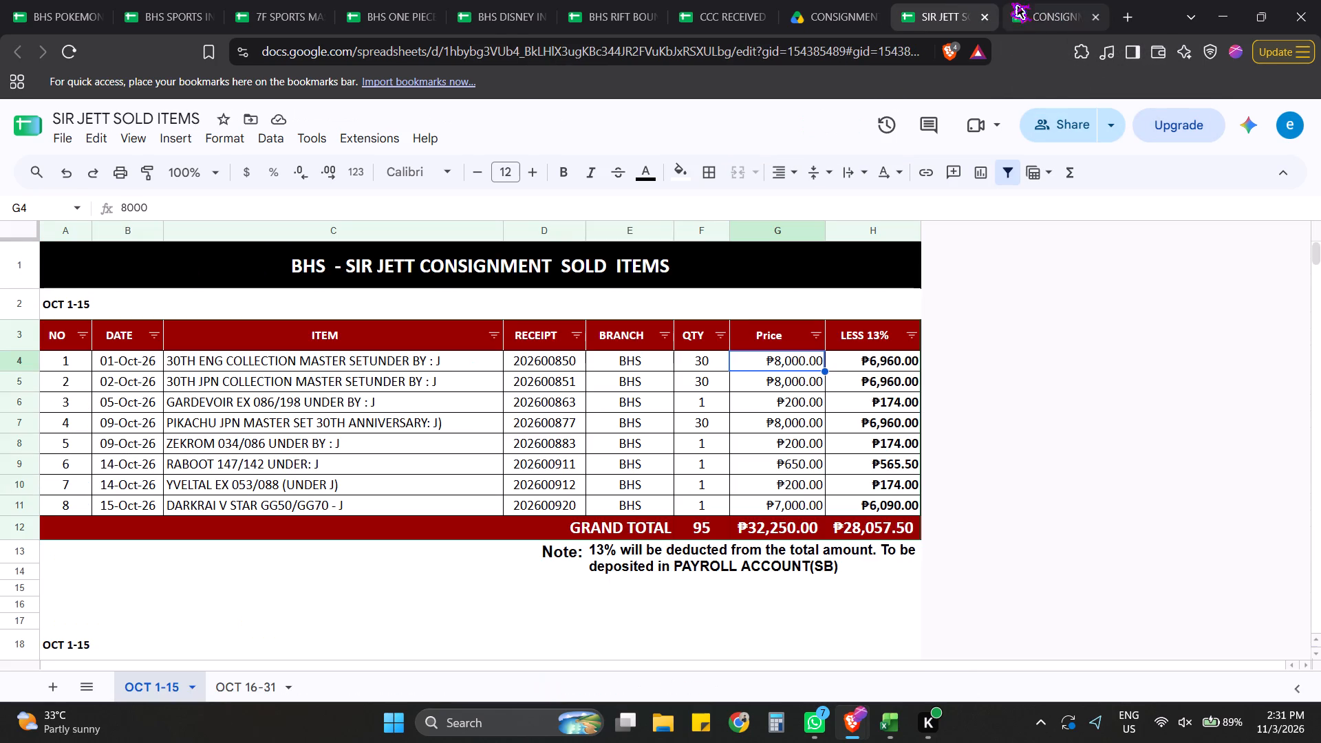
pyautogui.click(1066, 1)
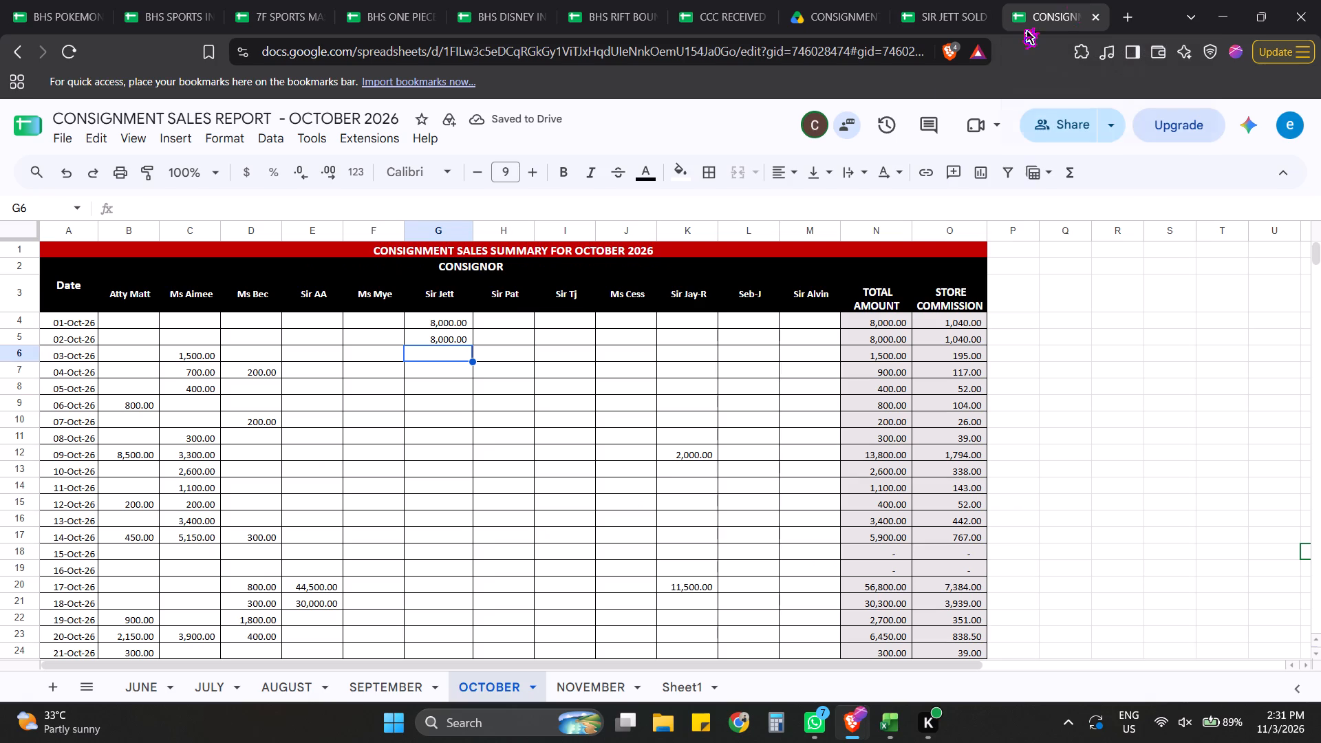
pyautogui.click(432, 387)
pyautogui.write('200')
pyautogui.press('Return')
# Enter 8200 for Sir Jett on 09-Oct-26 in the OCTOBER sheet, the sum of his two BHS sales that day.
pyautogui.click(950, 0)
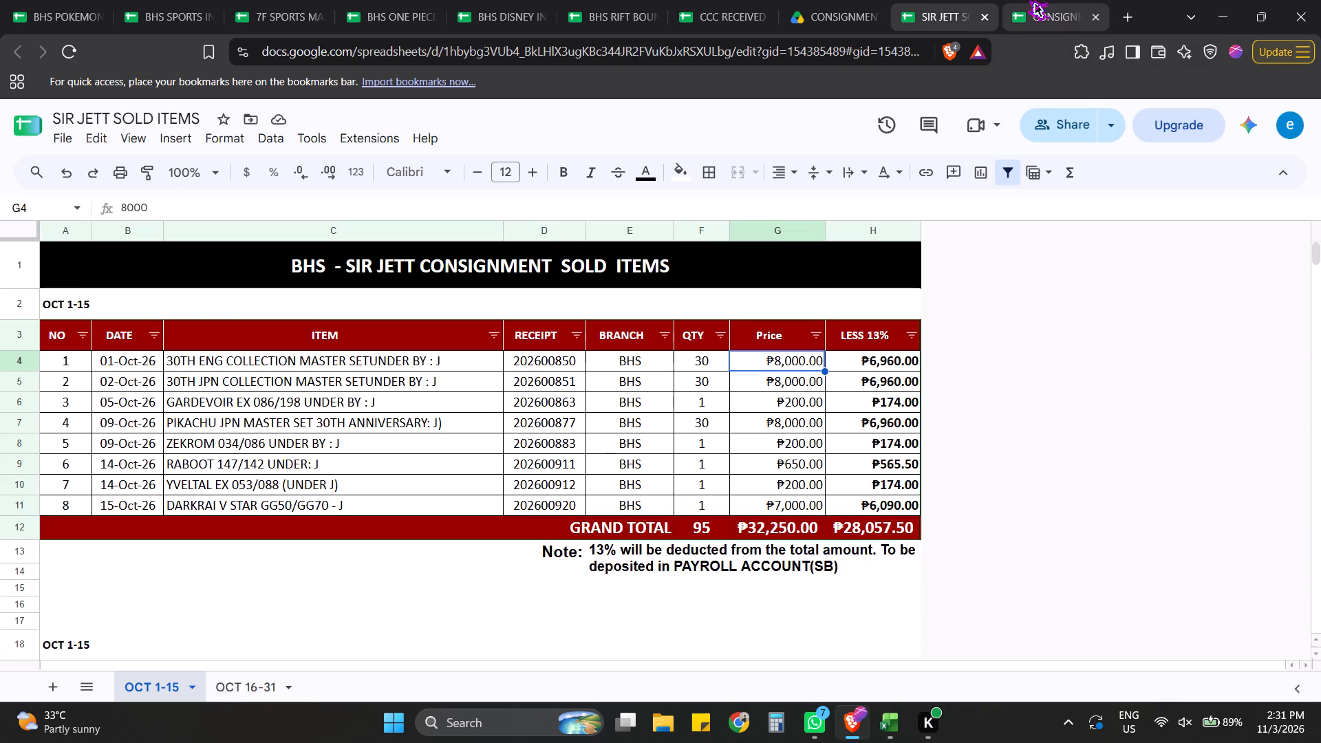
pyautogui.click(1031, 0)
pyautogui.click(939, 0)
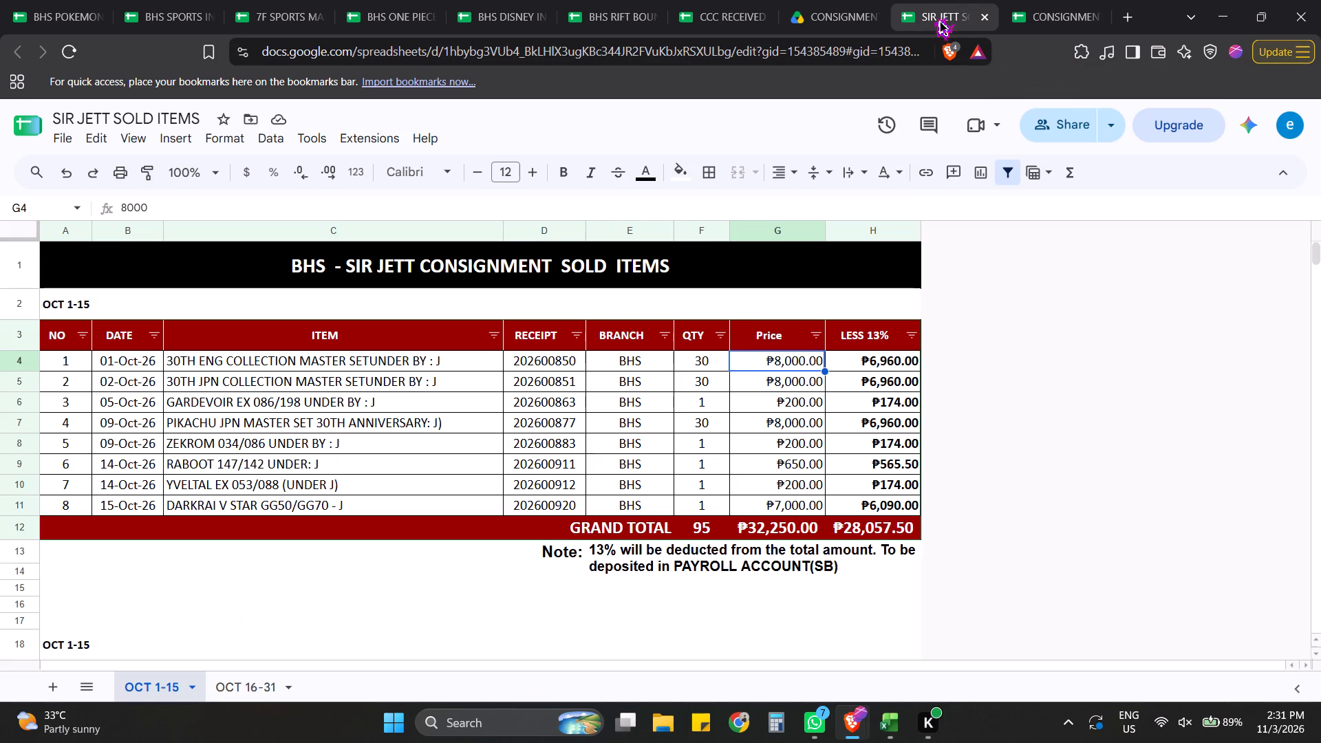
pyautogui.moveTo(802, 422); pyautogui.dragTo(802, 435)
pyautogui.click(1034, 0)
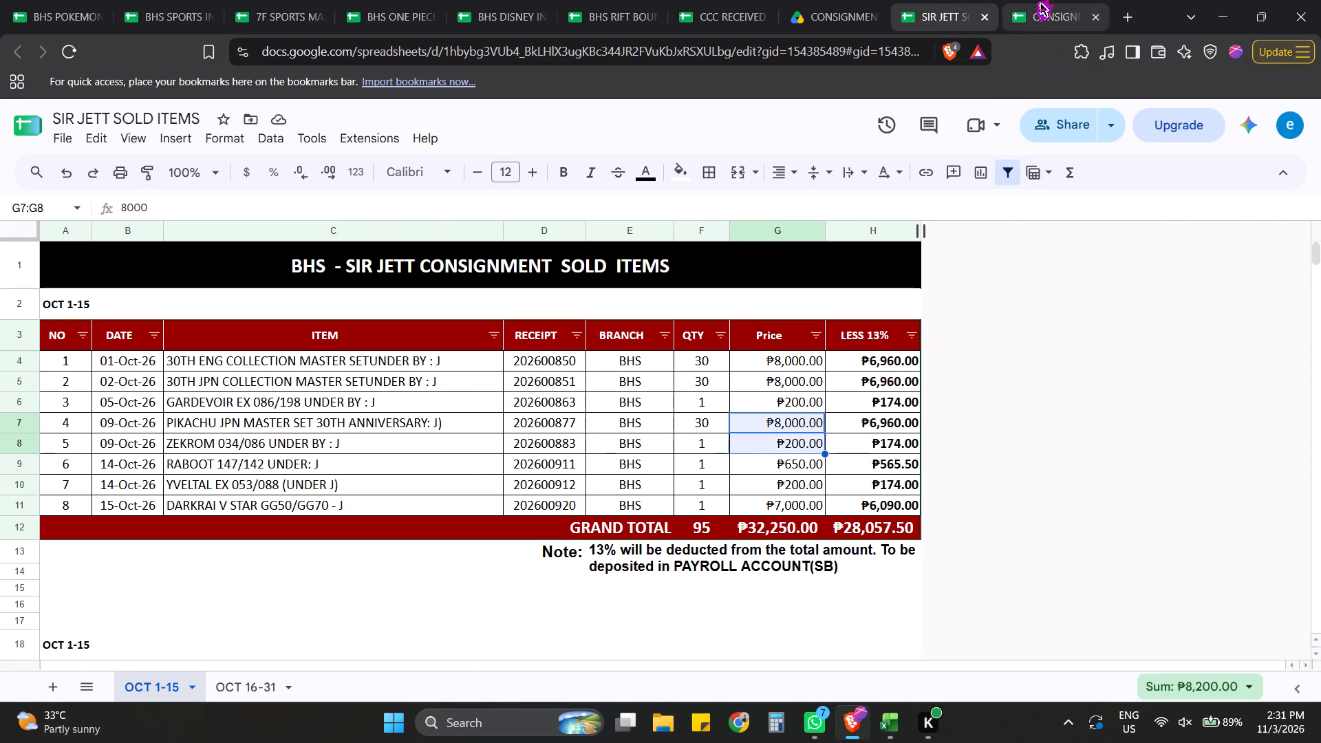
pyautogui.click(433, 455)
pyautogui.write('8200')
pyautogui.press('Return')
# Enter 850 for Sir Jett on 14-Oct-26 in the OCTOBER sheet, the sum of his two BHS sales that day.
pyautogui.click(957, 0)
pyautogui.moveTo(778, 459); pyautogui.dragTo(778, 477)
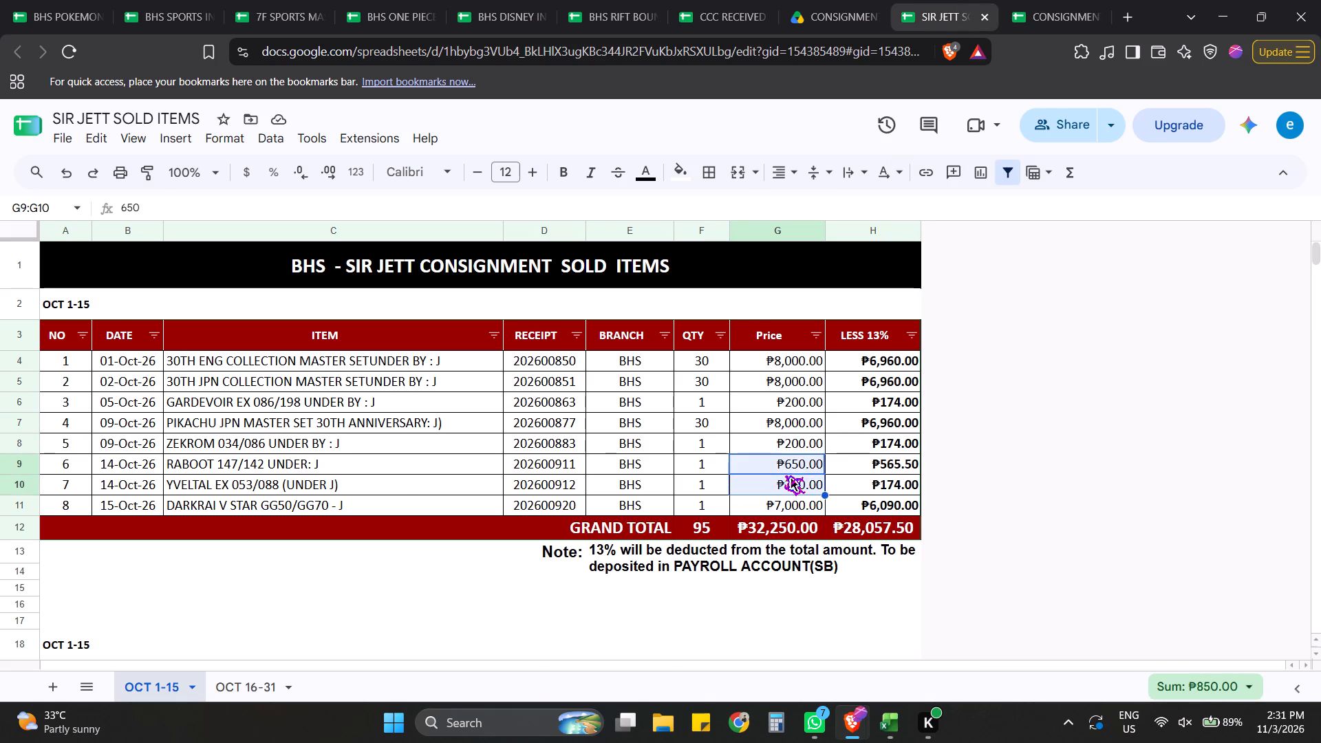
pyautogui.click(1025, 0)
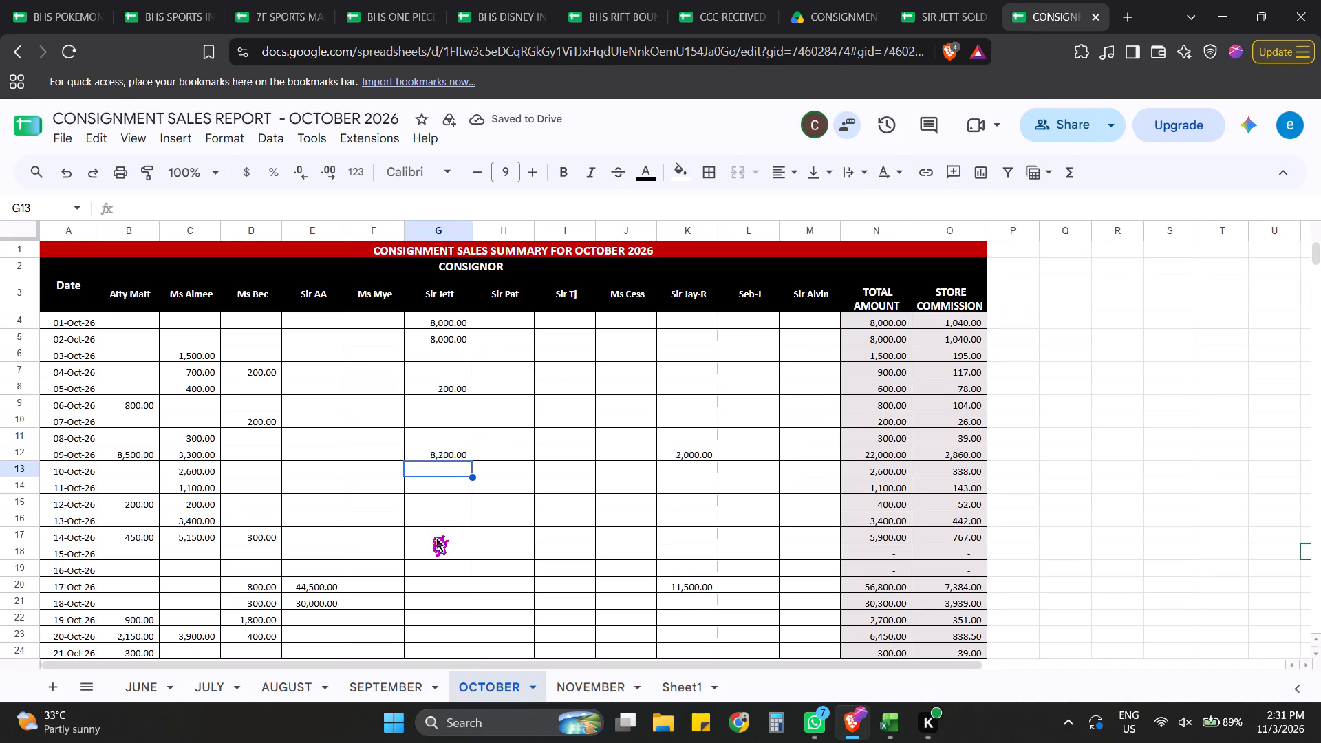
pyautogui.click(929, 0)
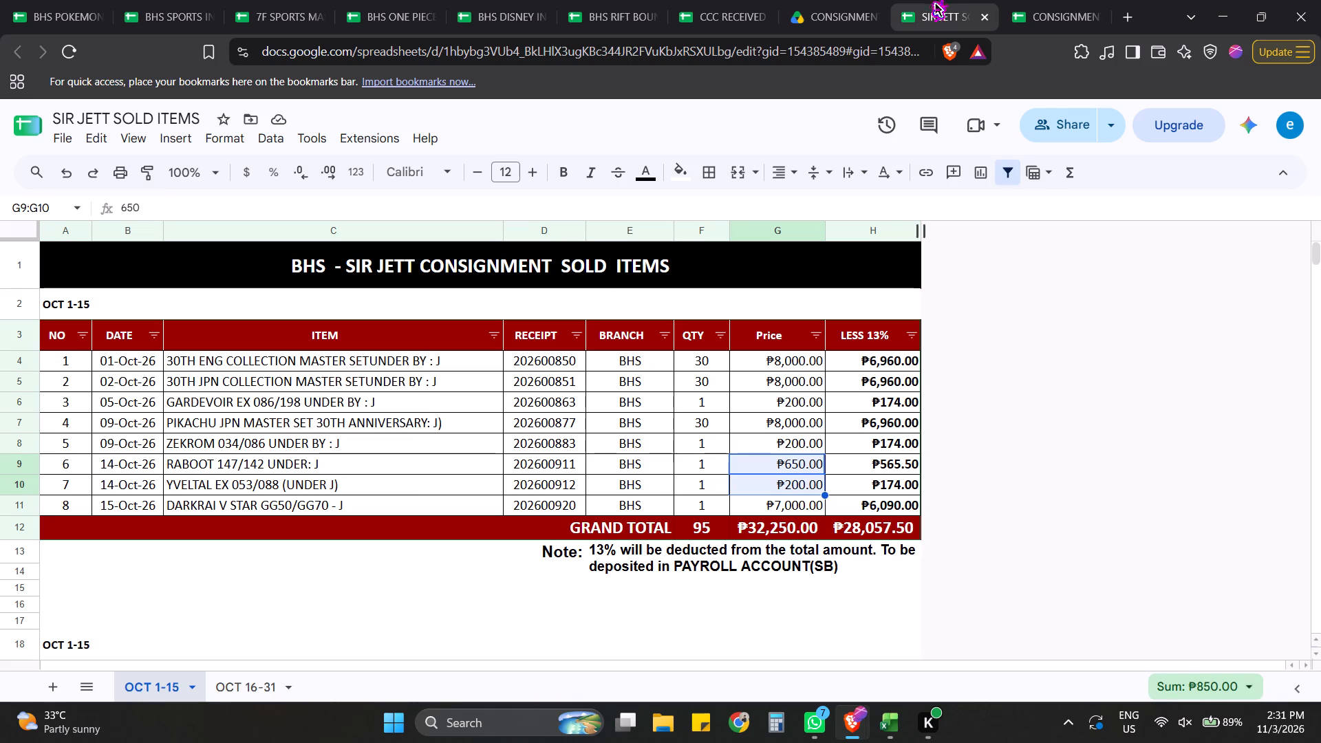
pyautogui.click(1049, 0)
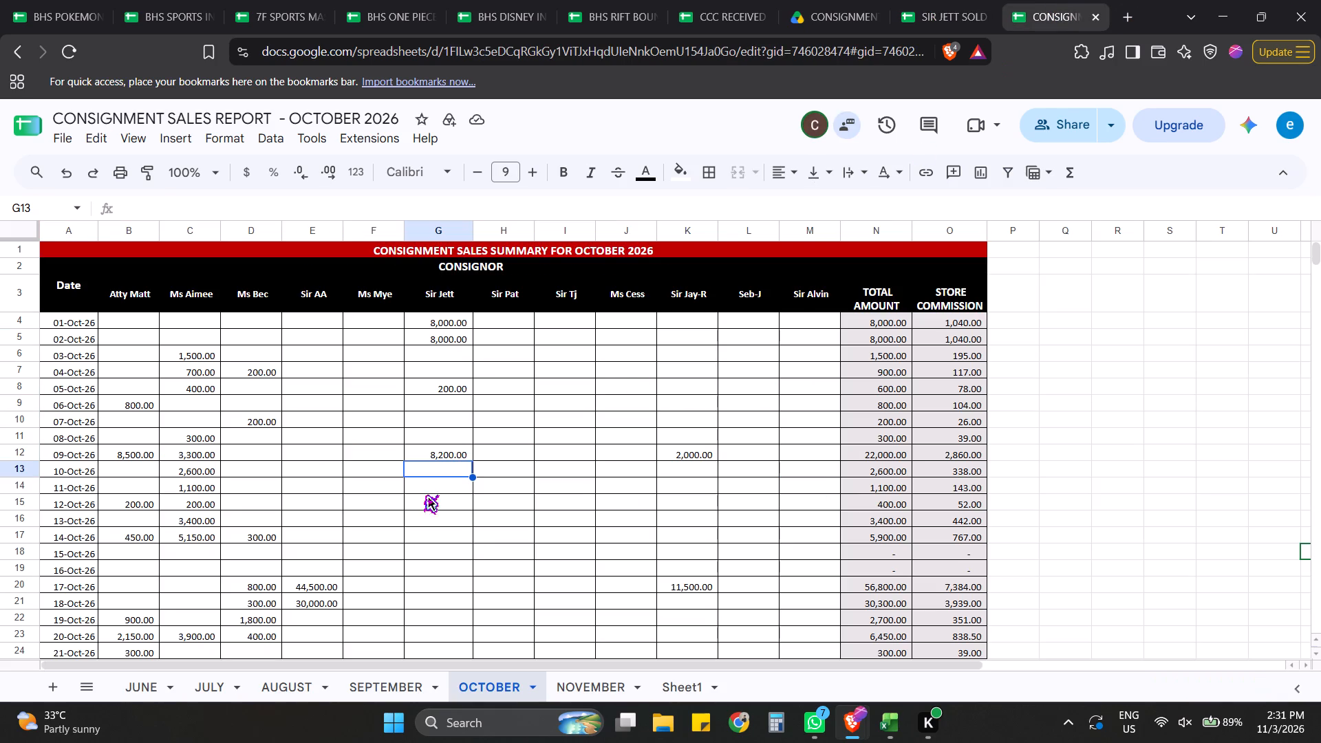
pyautogui.click(441, 538)
pyautogui.write('850')
pyautogui.press('Return')
# Enter 7000 for Sir Jett on 15-Oct-26 in the OCTOBER sheet, taken from his BHS sales.
pyautogui.click(914, 0)
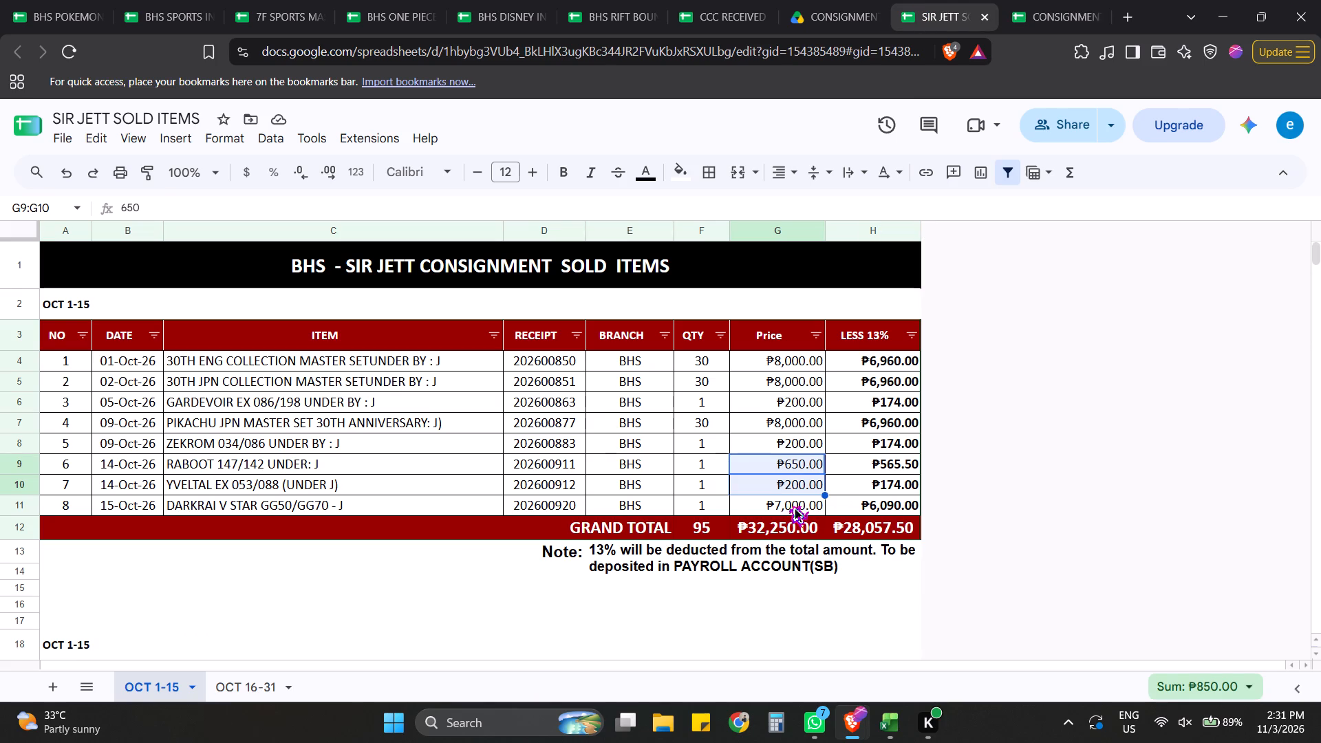
pyautogui.click(788, 506)
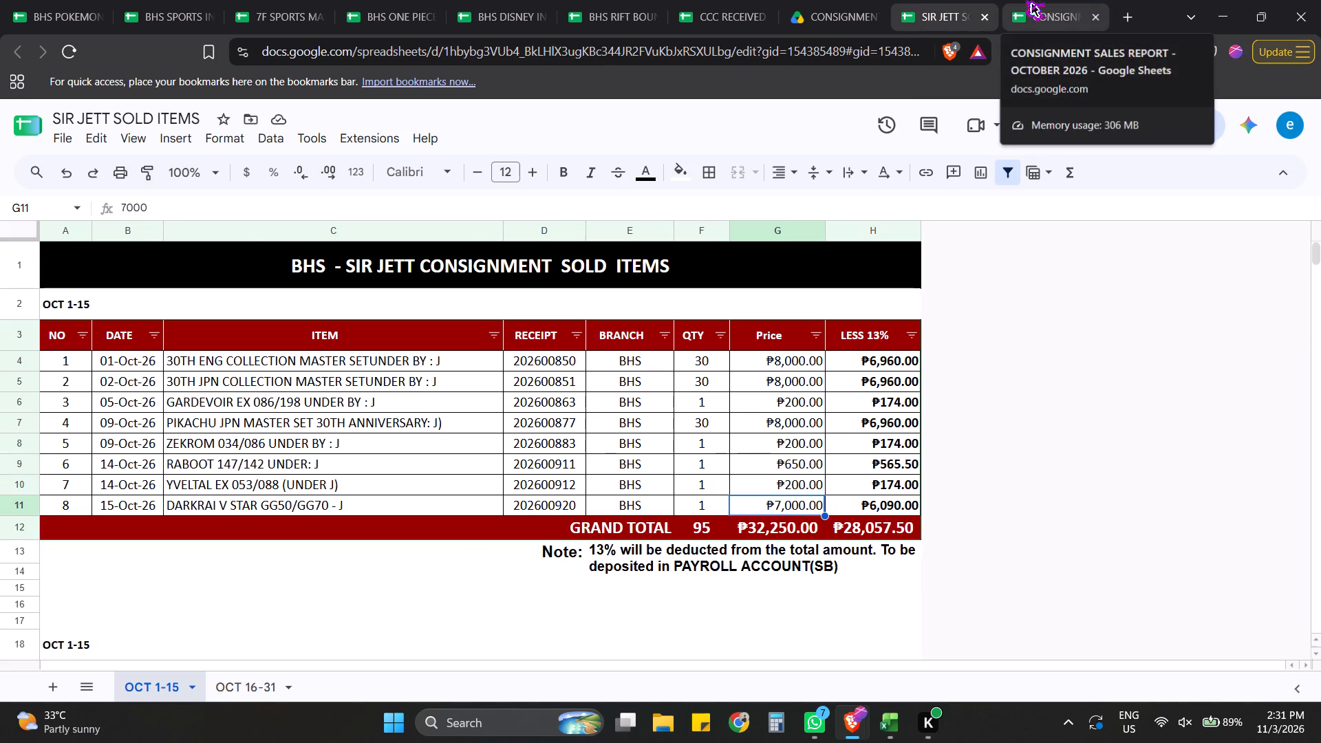
pyautogui.click(1025, 0)
pyautogui.scroll(-2, 440, 553)
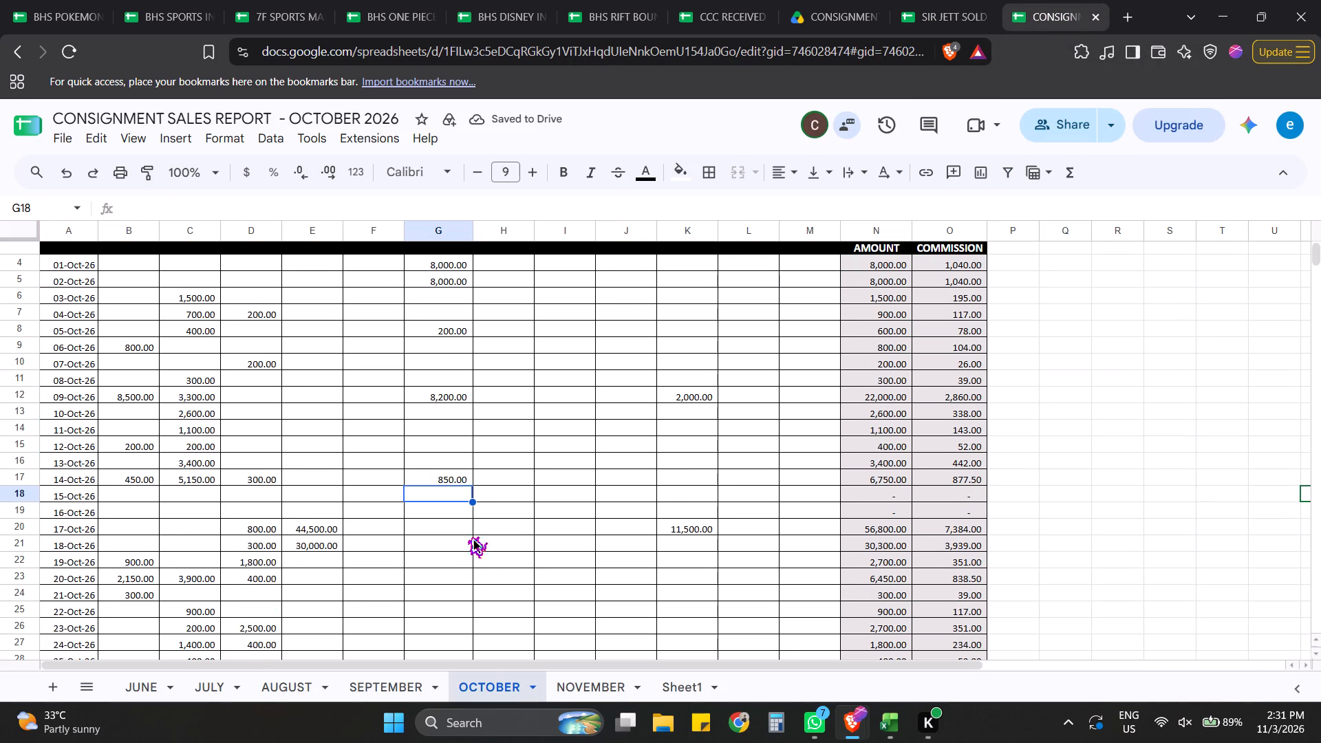
pyautogui.click(425, 540)
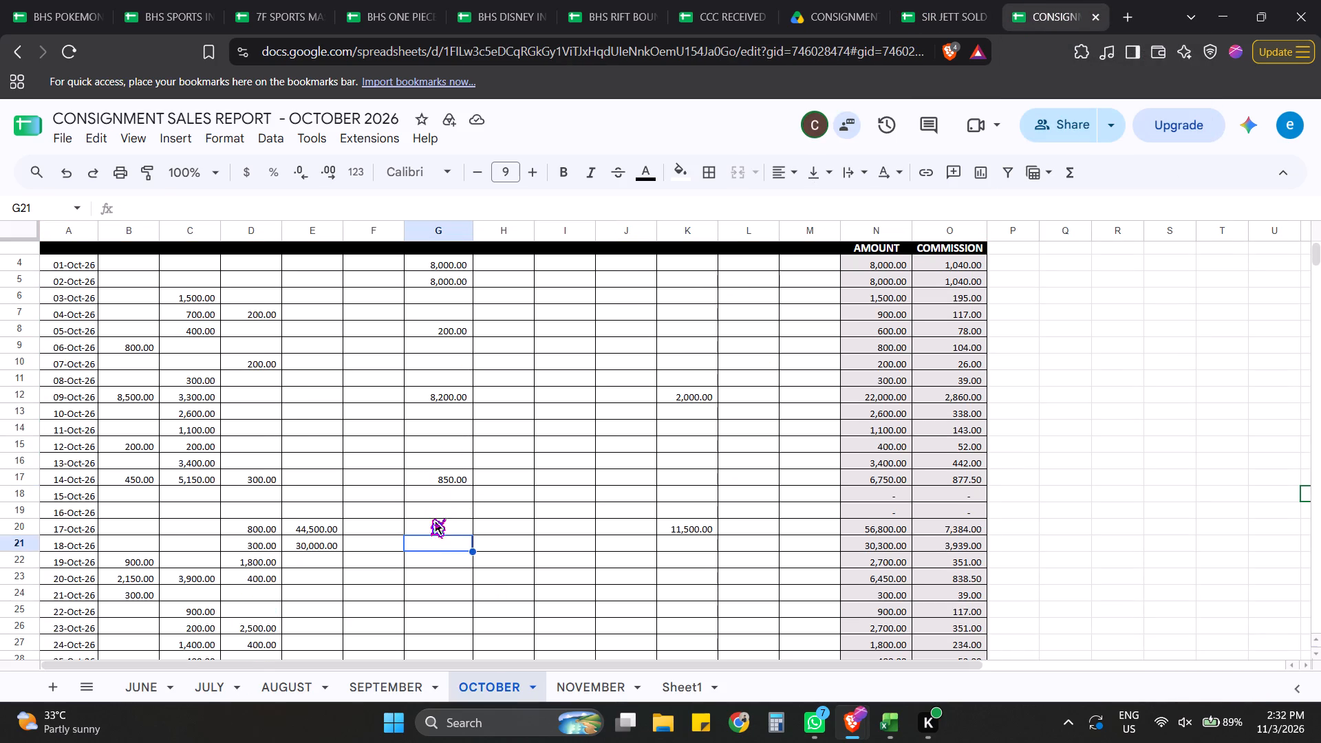
pyautogui.click(438, 491)
pyautogui.click(946, 0)
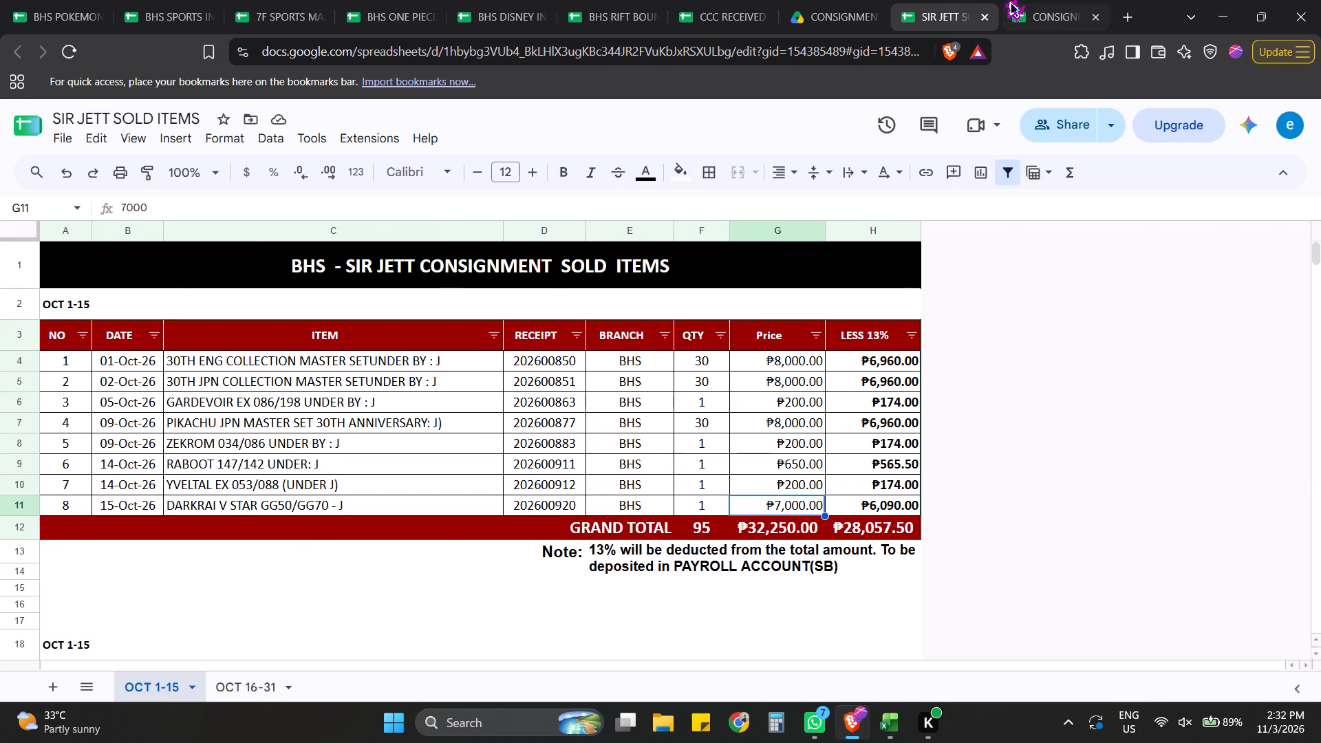
pyautogui.click(1012, 0)
pyautogui.write('7000')
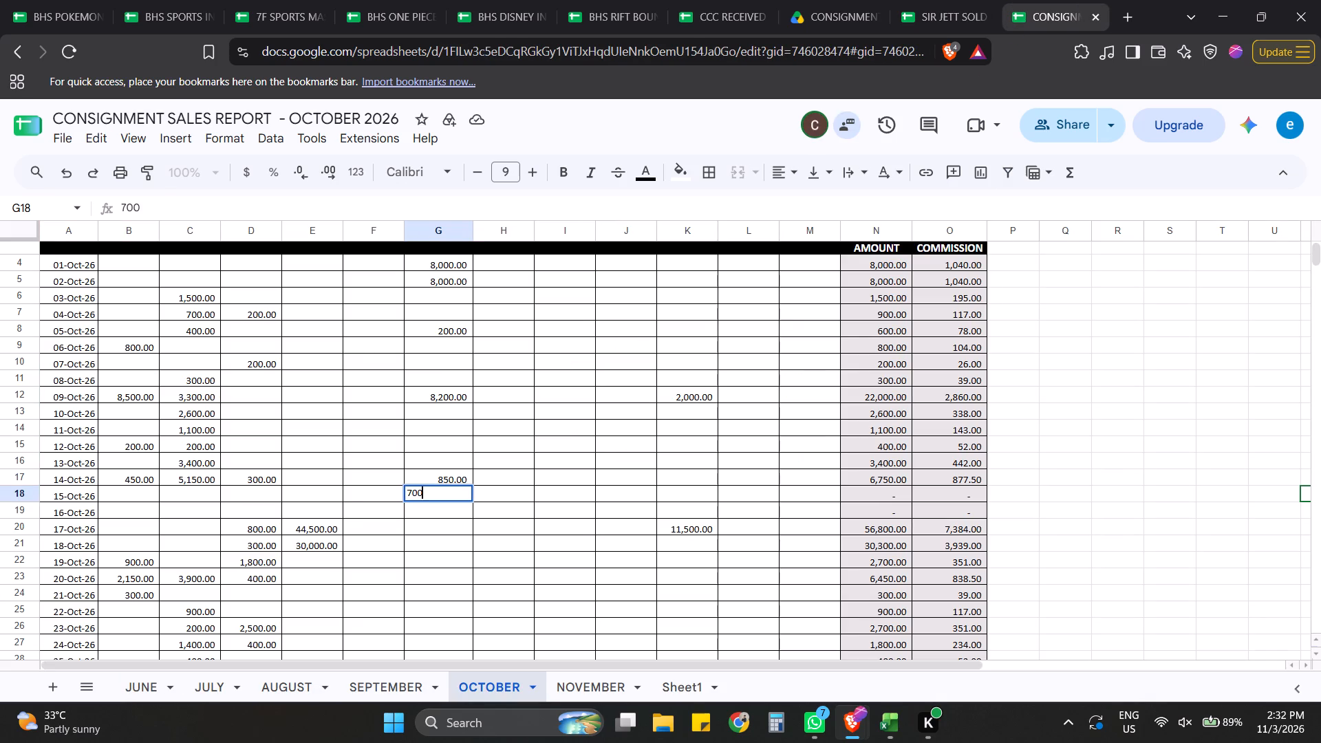
pyautogui.press('Return')
# Enter 5700 for Sir Jett on 17-Oct-26 in the OCTOBER sheet, taken from the BHS sales in his OCT 16-31 sheet.
pyautogui.click(942, 0)
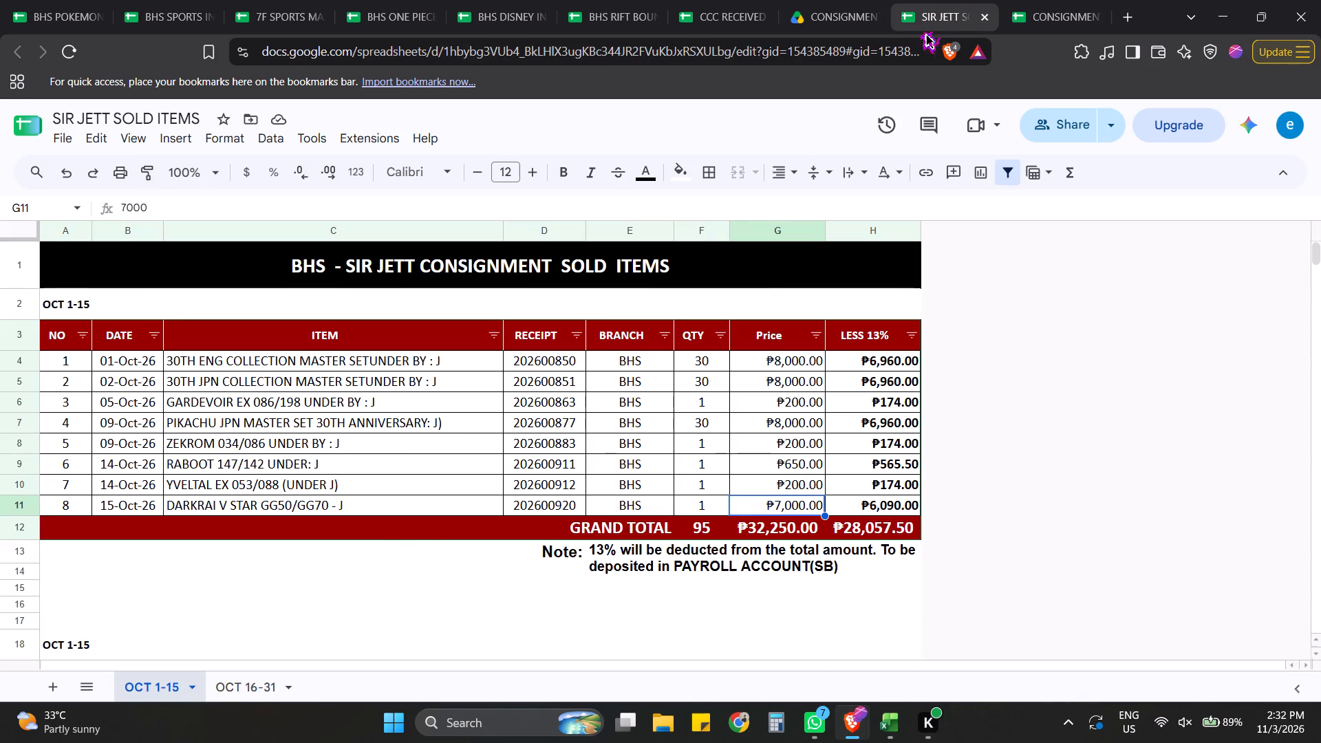
pyautogui.click(244, 688)
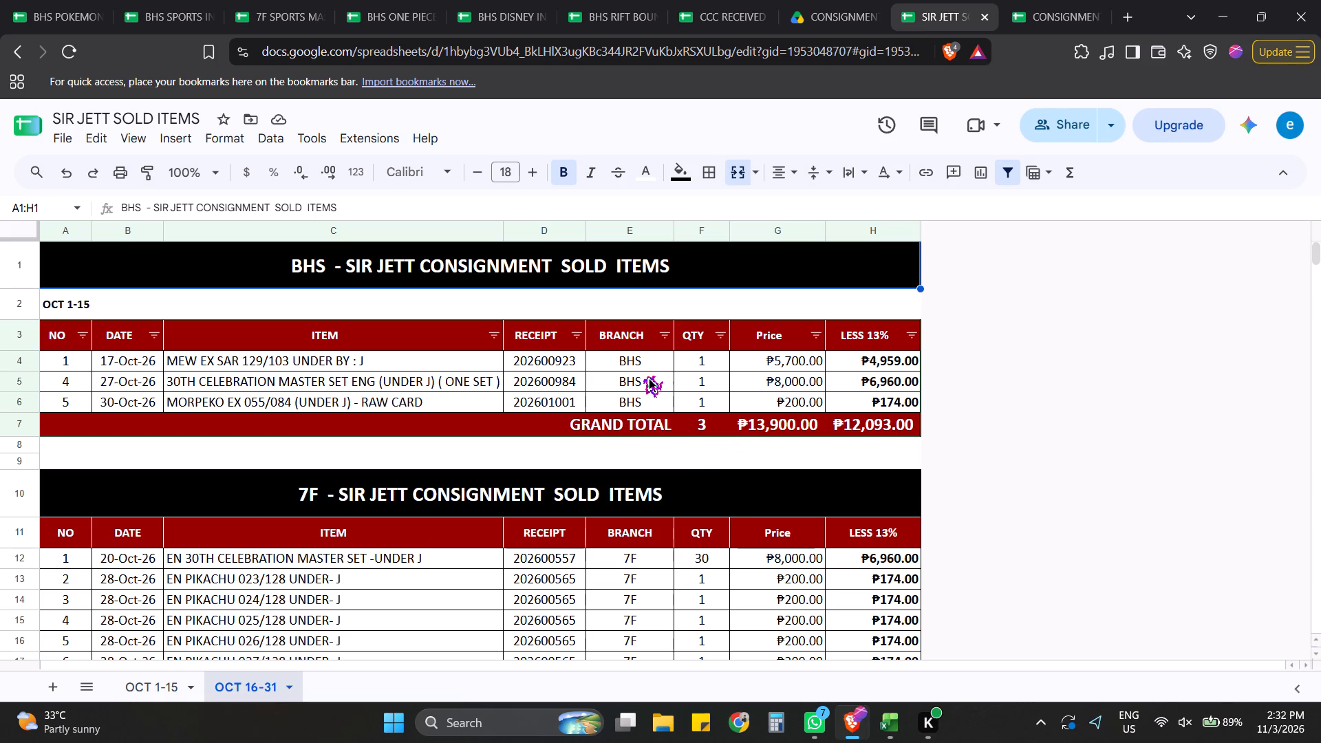
pyautogui.click(1034, 0)
pyautogui.click(947, 0)
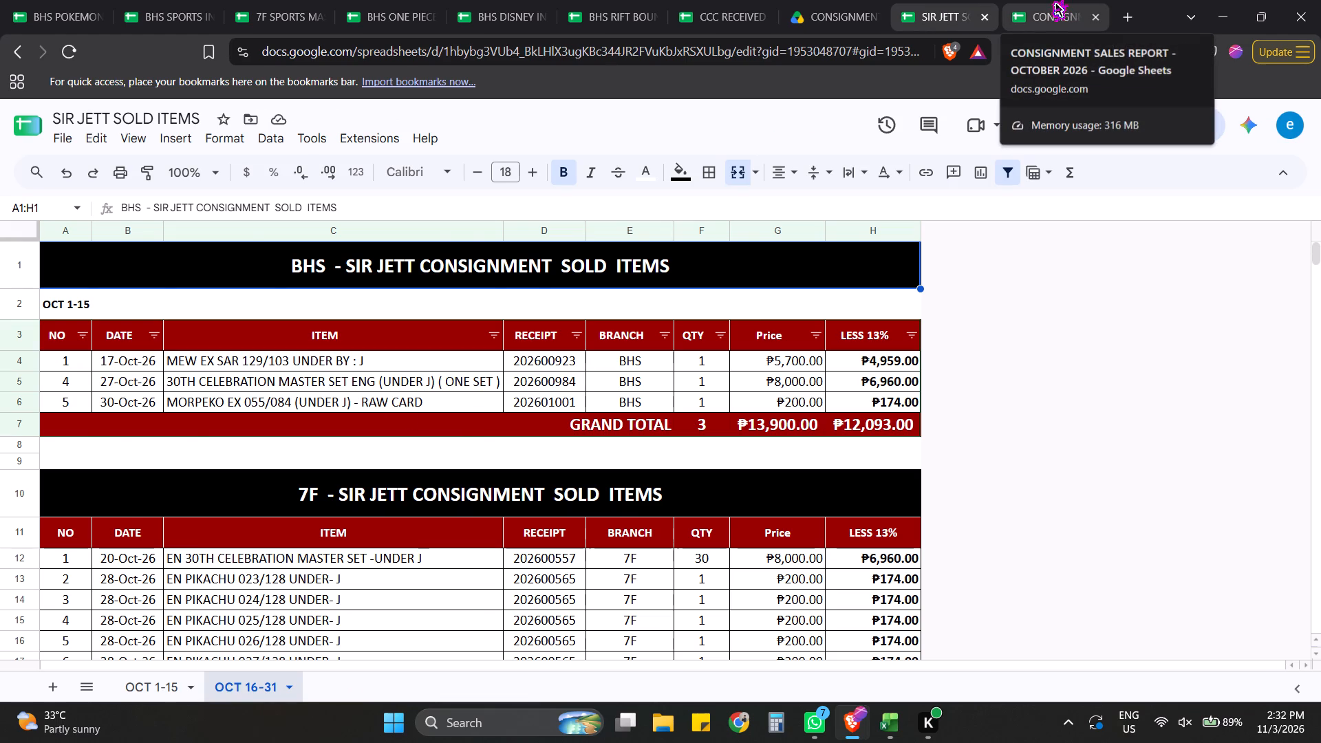
pyautogui.click(1049, 0)
pyautogui.click(955, 0)
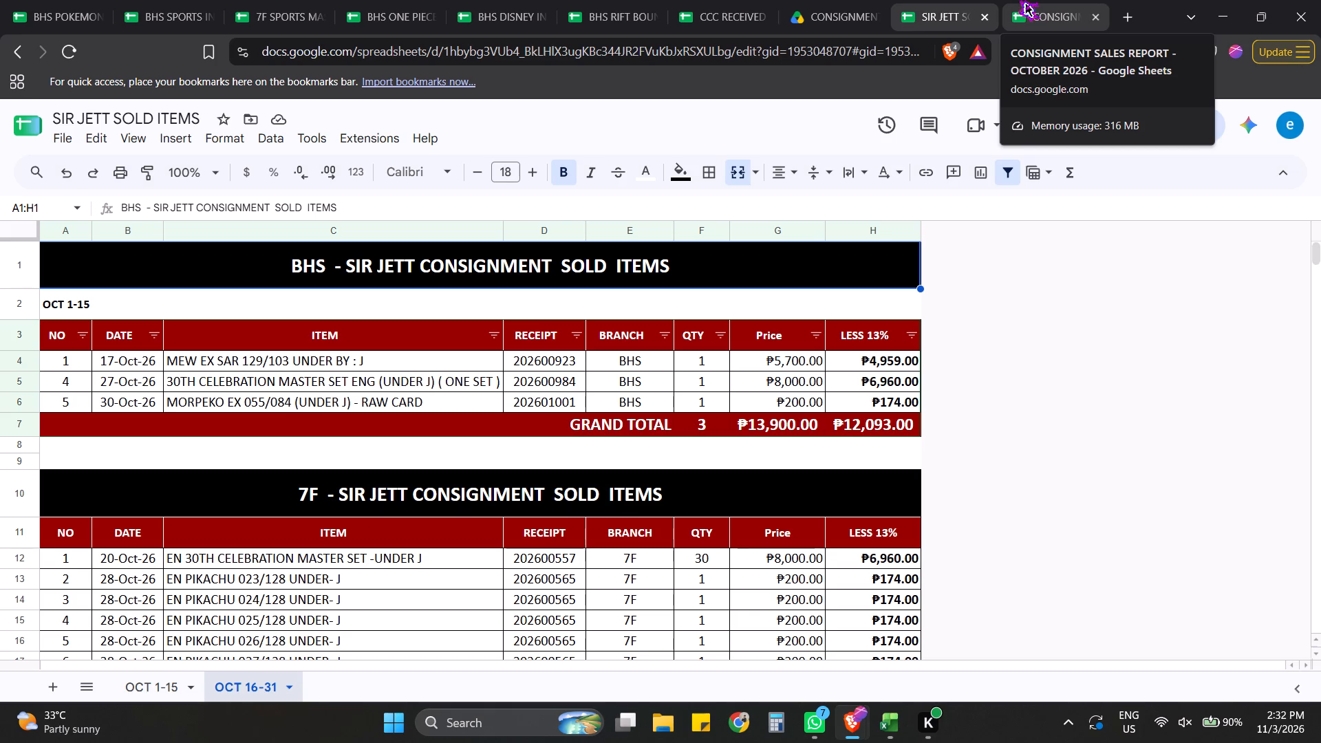
pyautogui.click(1019, 0)
pyautogui.click(943, 0)
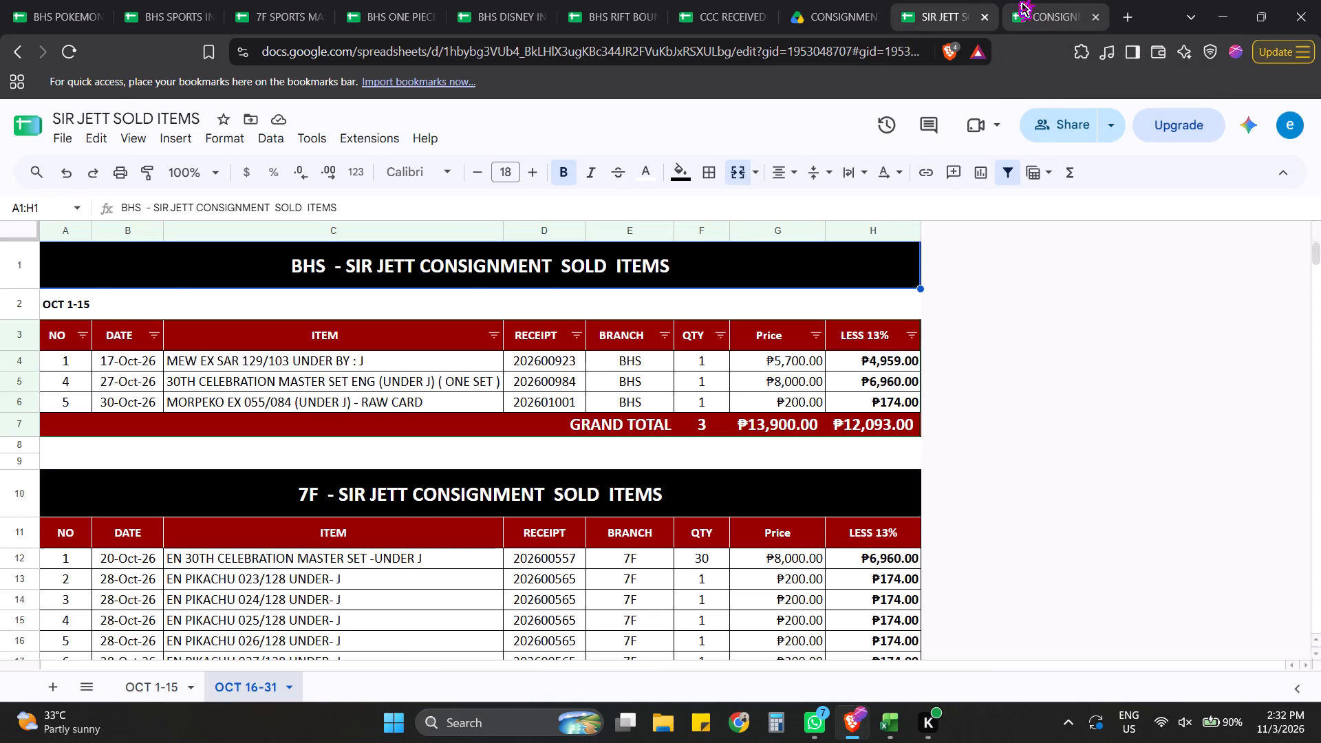
pyautogui.click(1022, 0)
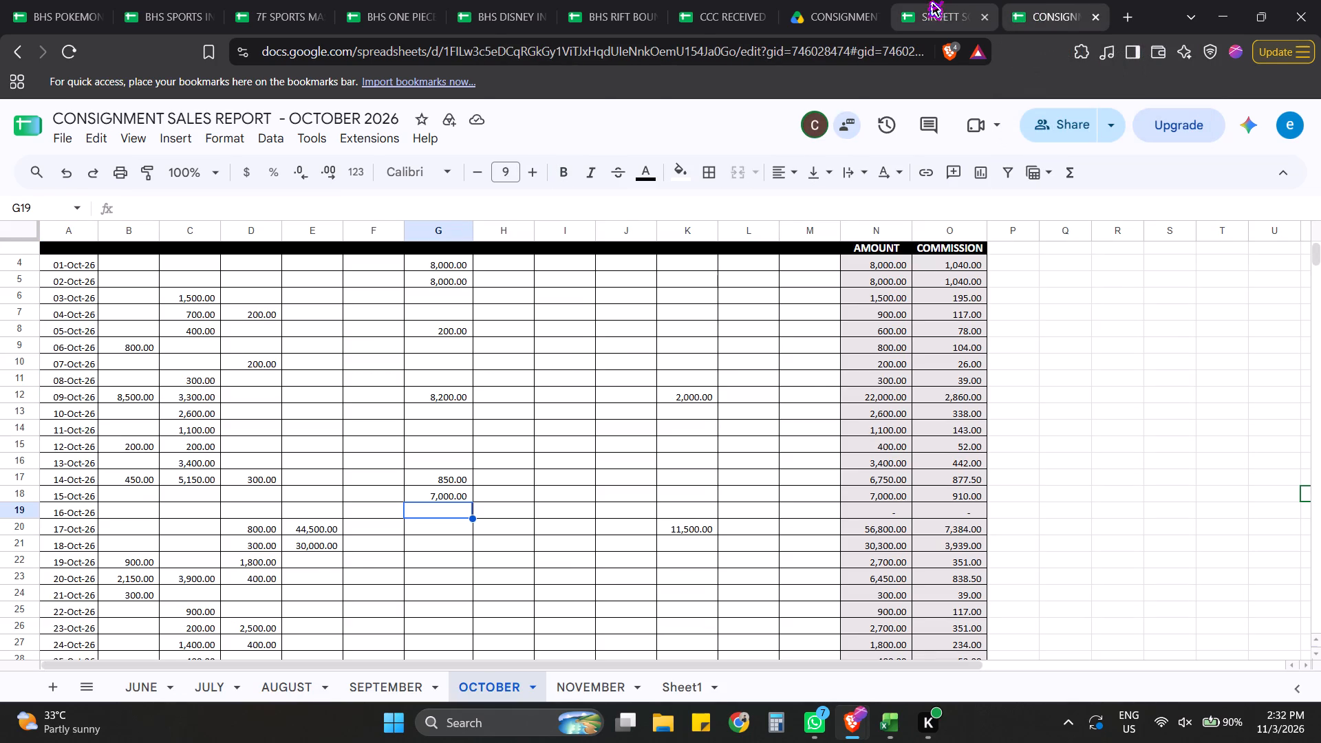
pyautogui.click(921, 0)
pyautogui.click(1012, 0)
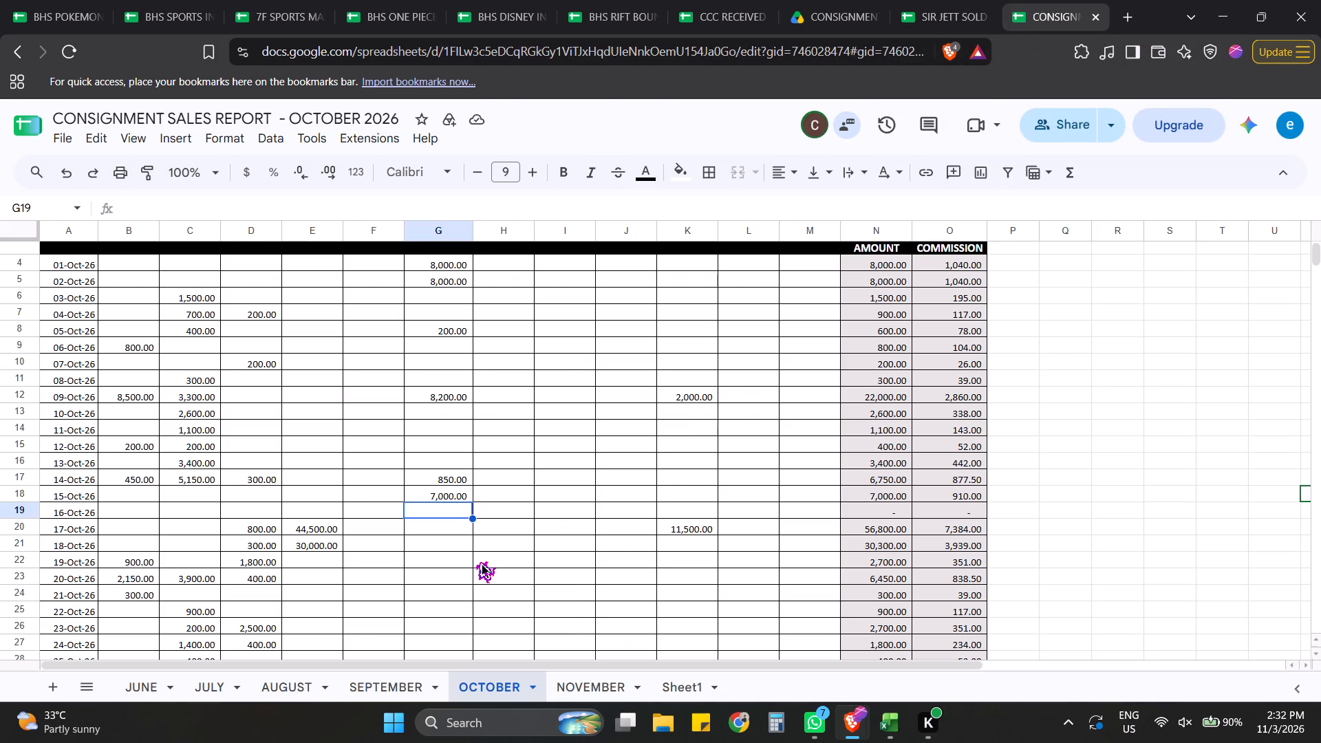
pyautogui.click(440, 533)
pyautogui.write('5700')
pyautogui.press('Return')
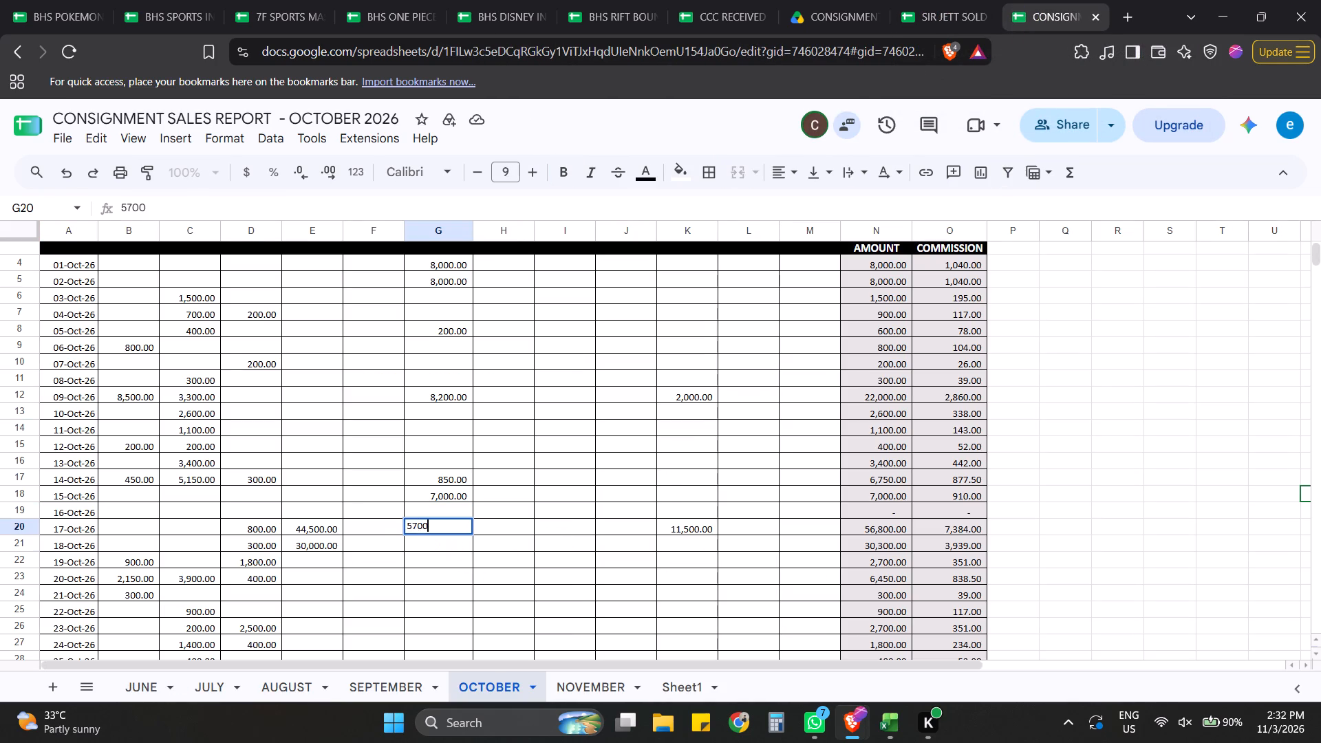
# Enter 8000 for Sir Jett on 20-Oct-26 in the OCTOBER sheet, taken from his 7F sales.
pyautogui.click(919, 0)
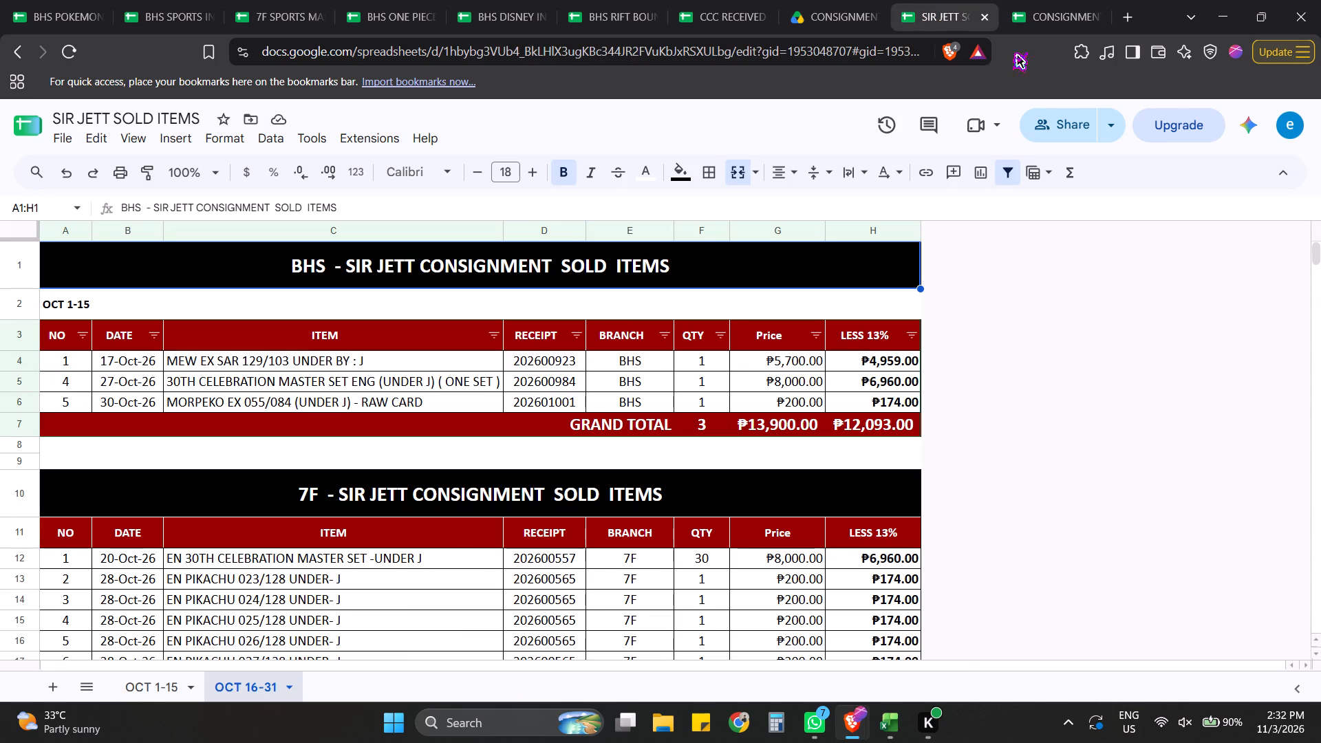
pyautogui.click(1110, 0)
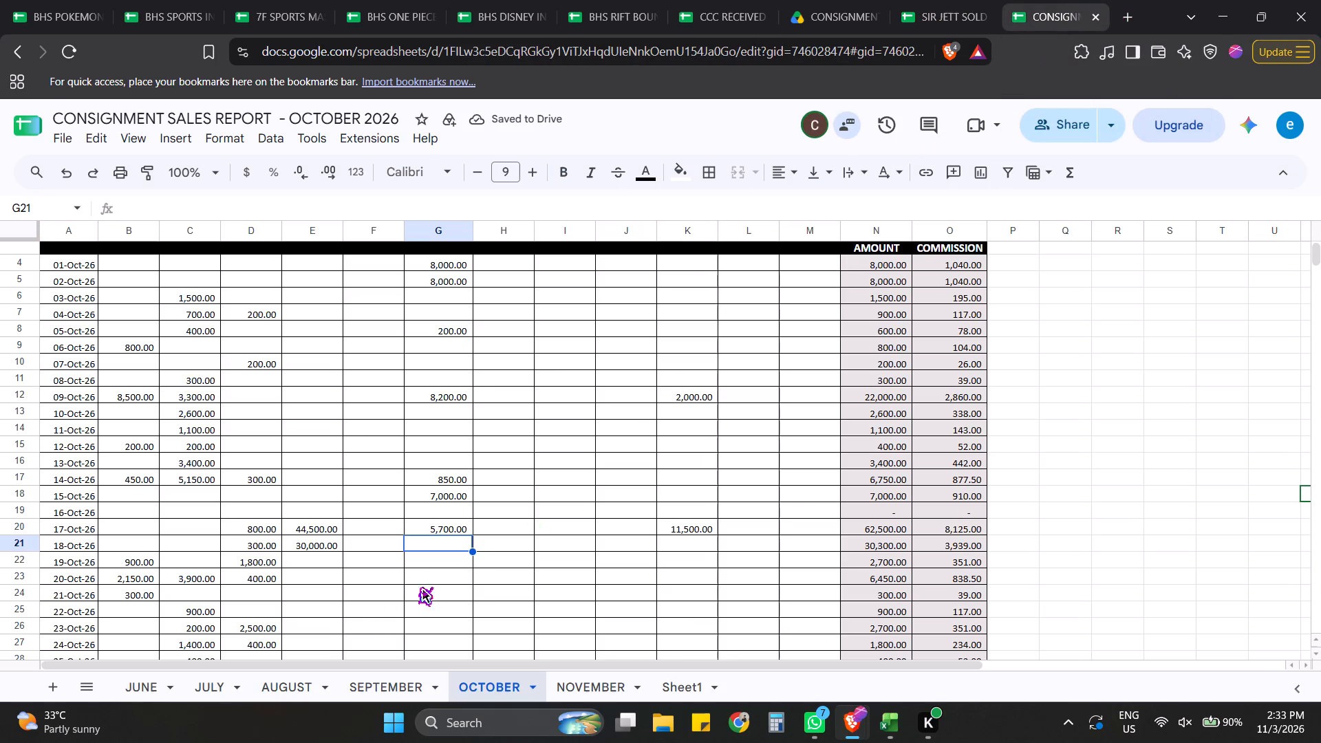
pyautogui.click(447, 580)
pyautogui.write('8000')
pyautogui.press('Return')
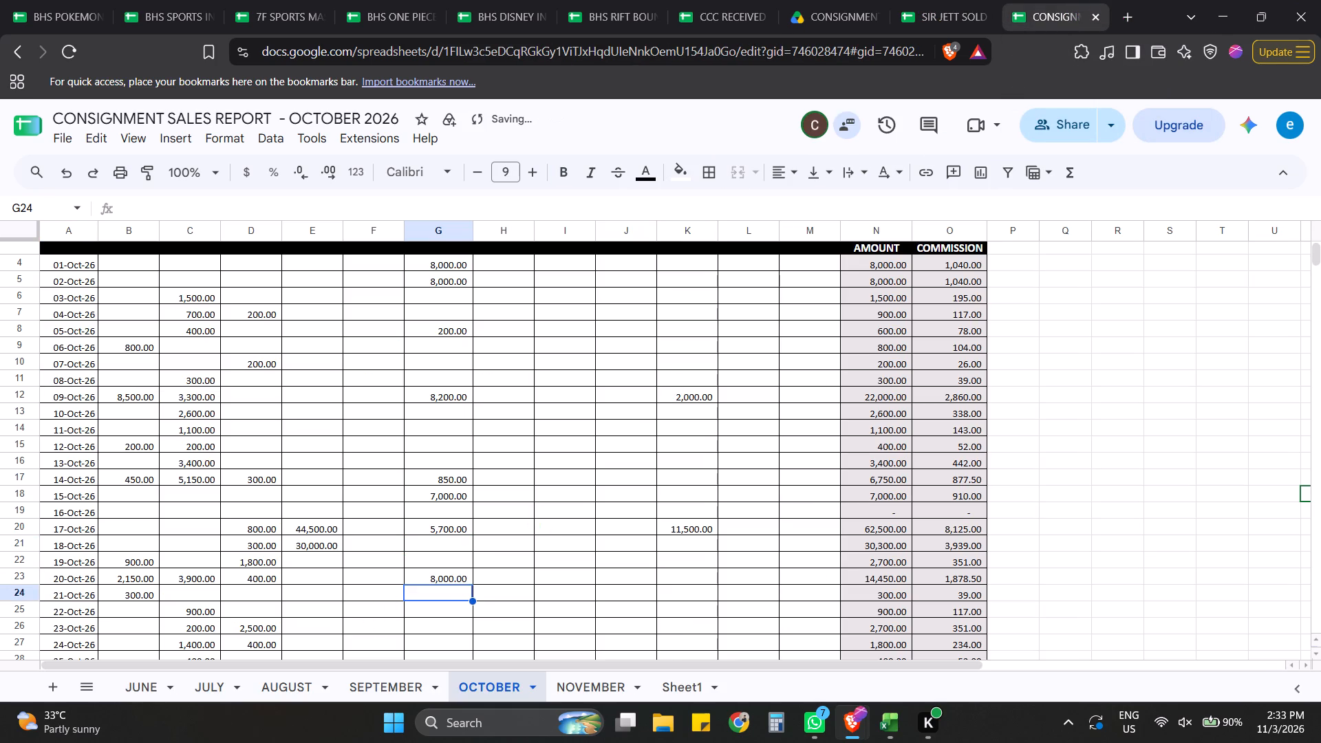
# Enter 8000 for Sir Jett on 27-Oct-26 in the OCTOBER sheet, taken from his BHS sales.
pyautogui.click(941, 0)
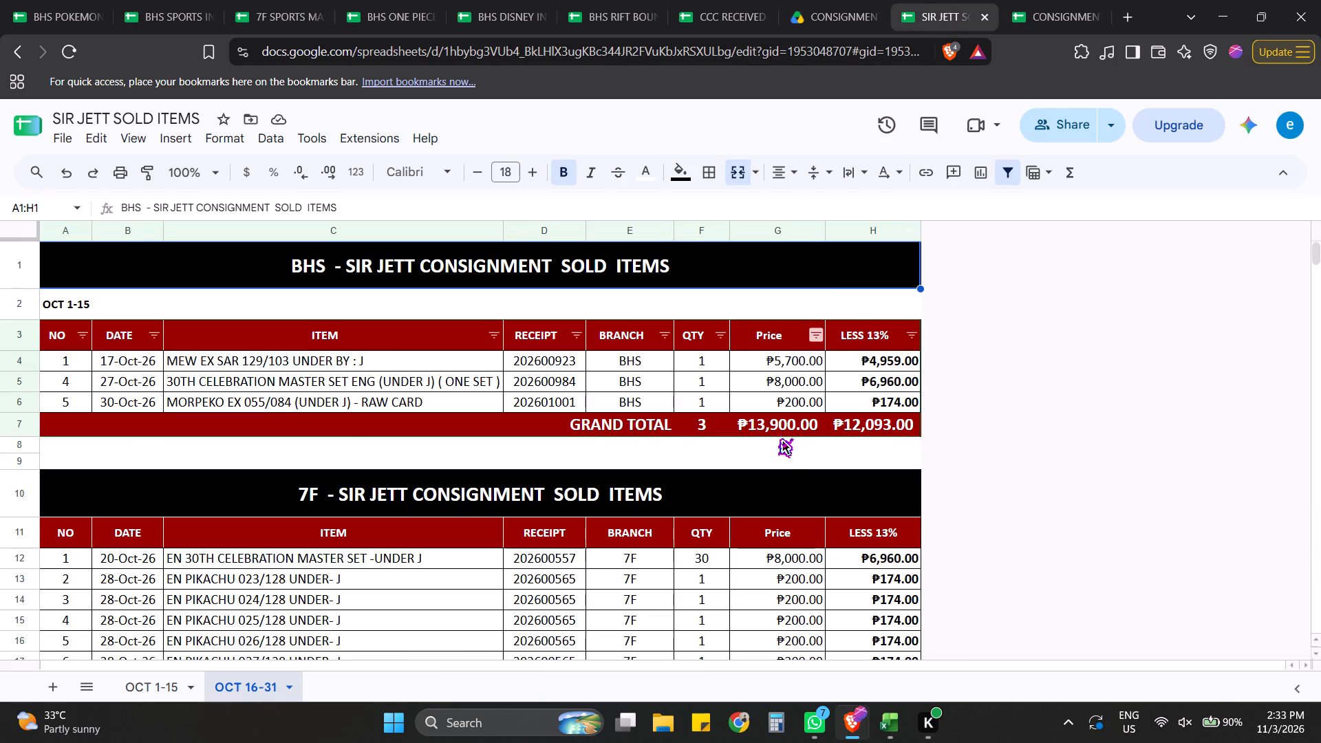
pyautogui.scroll(-2, 763, 499)
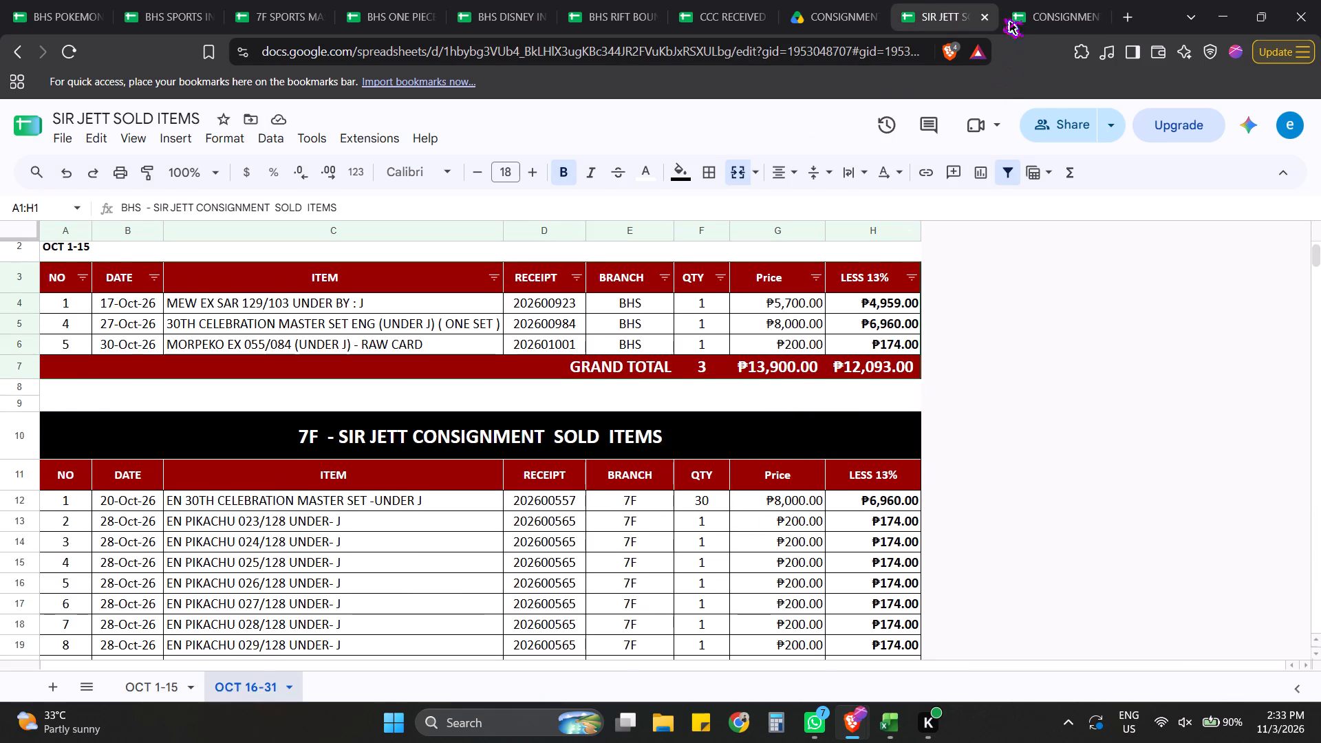
pyautogui.click(1031, 0)
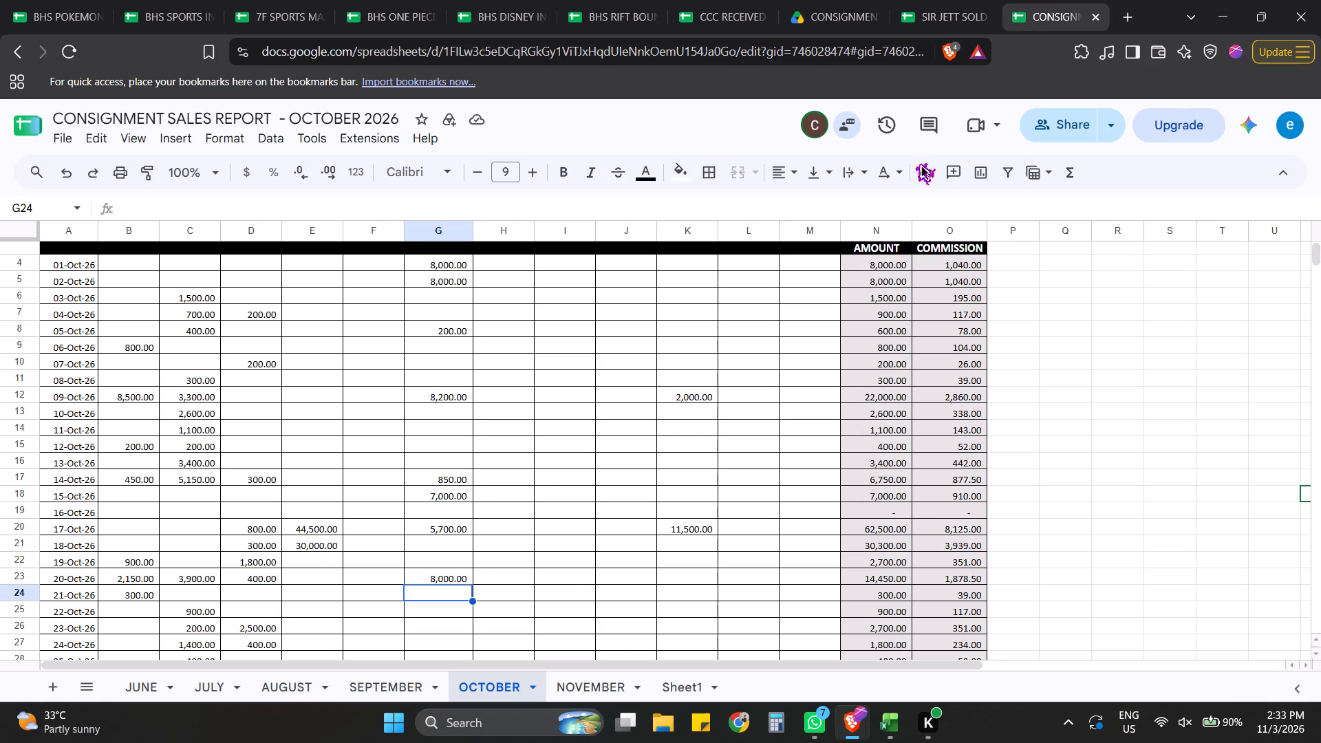
pyautogui.scroll(-2, 464, 610)
pyautogui.click(417, 629)
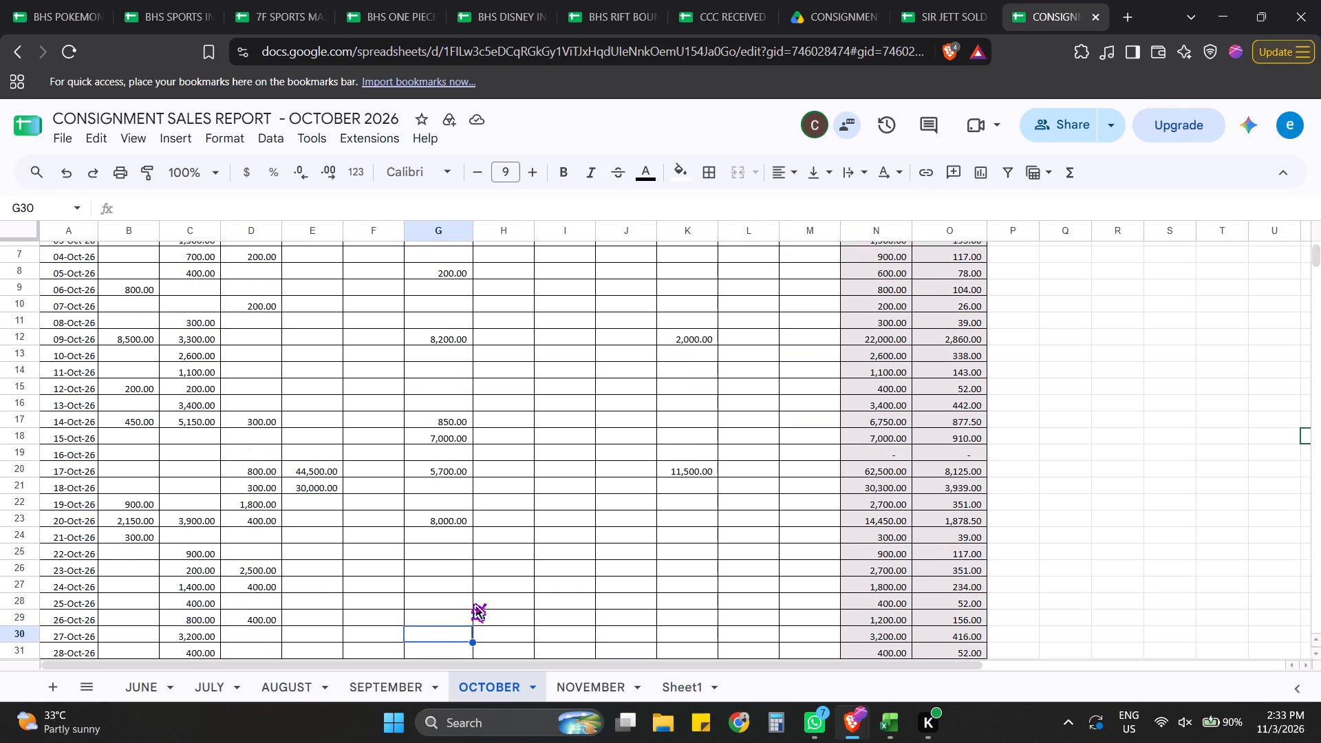
pyautogui.click(920, 0)
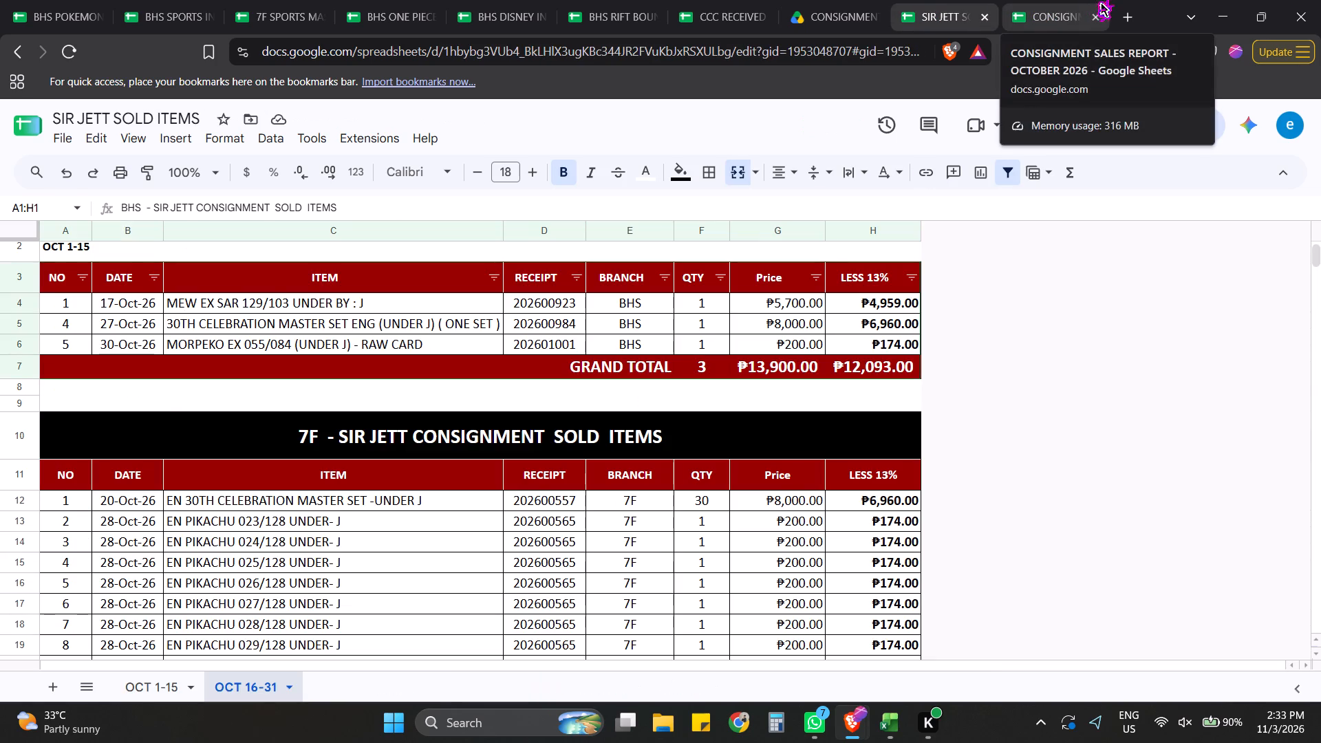
pyautogui.click(1095, 0)
pyautogui.write('8000')
pyautogui.press('Return')
# Sum Sir Jett's 28-Oct-26 7F sales in his OCT 16-31 sheet and enter 7000 for that date in the OCTOBER sheet.
pyautogui.click(950, 0)
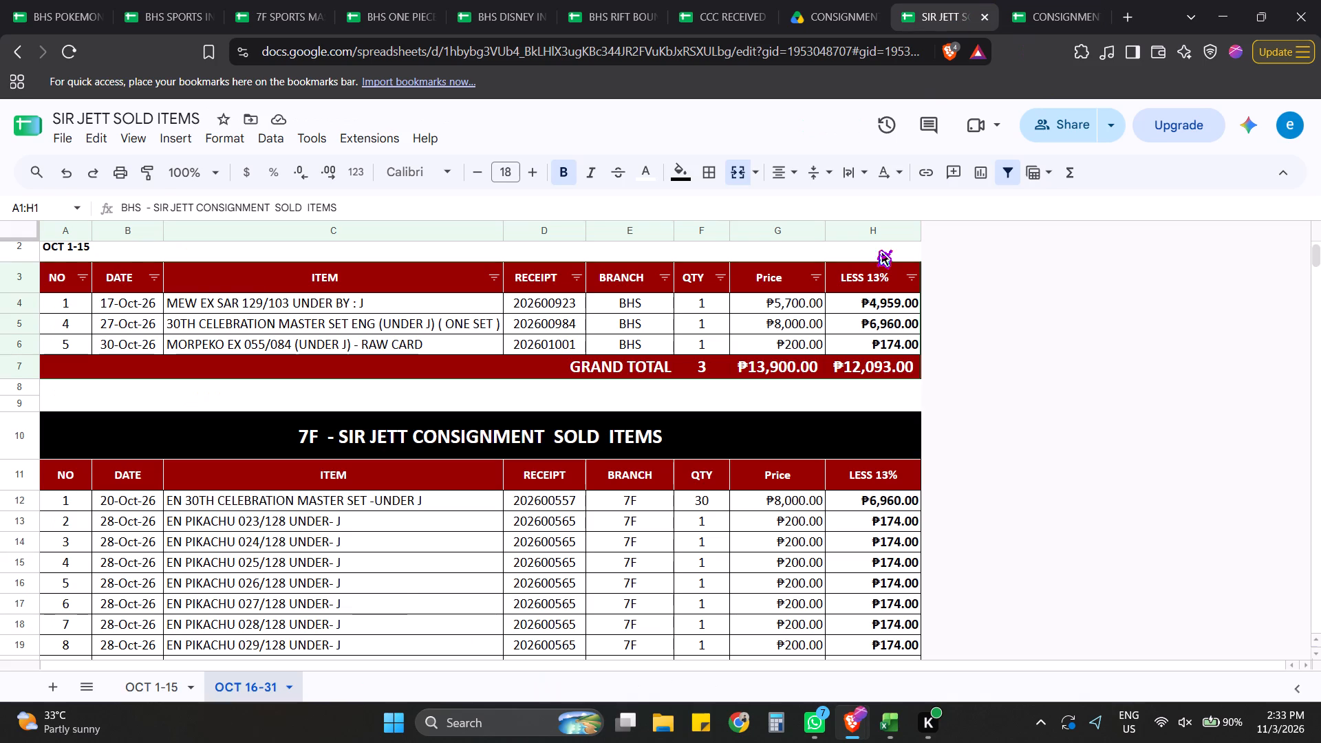
pyautogui.scroll(-3, 616, 368)
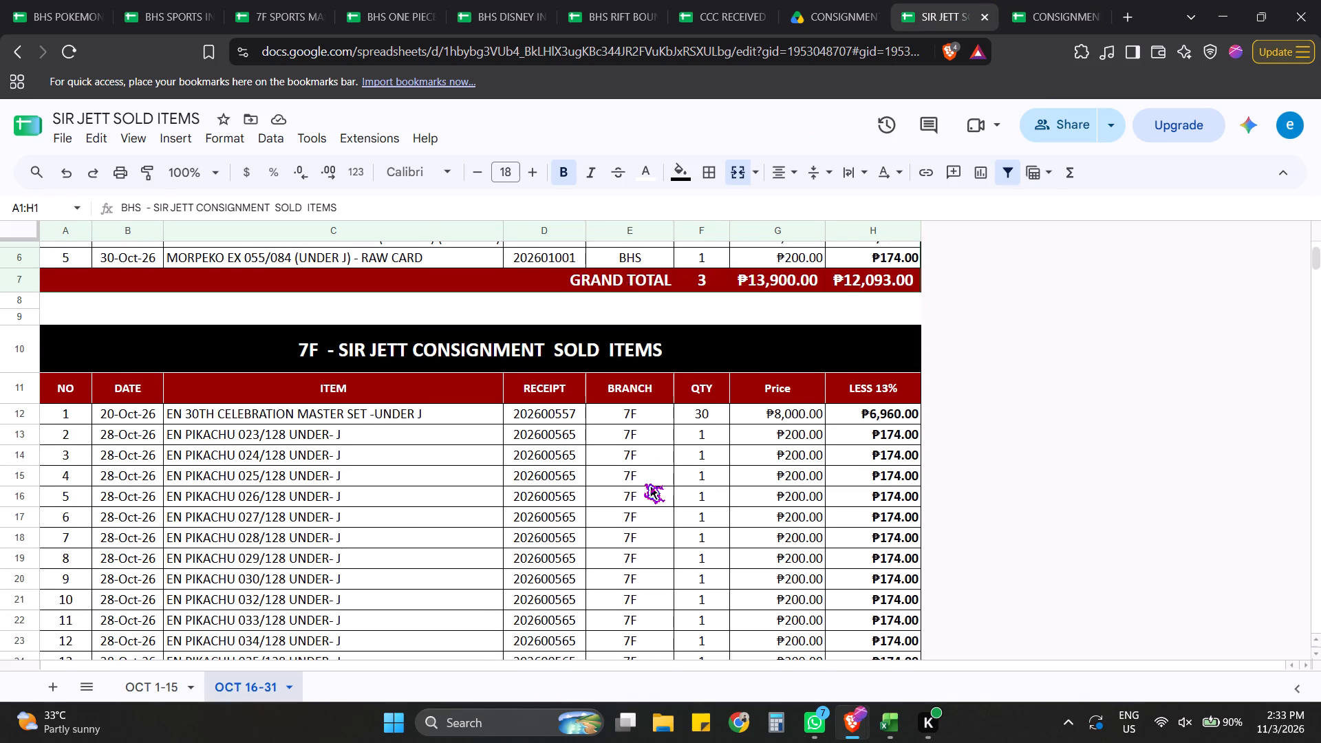
pyautogui.scroll(-7, 644, 483)
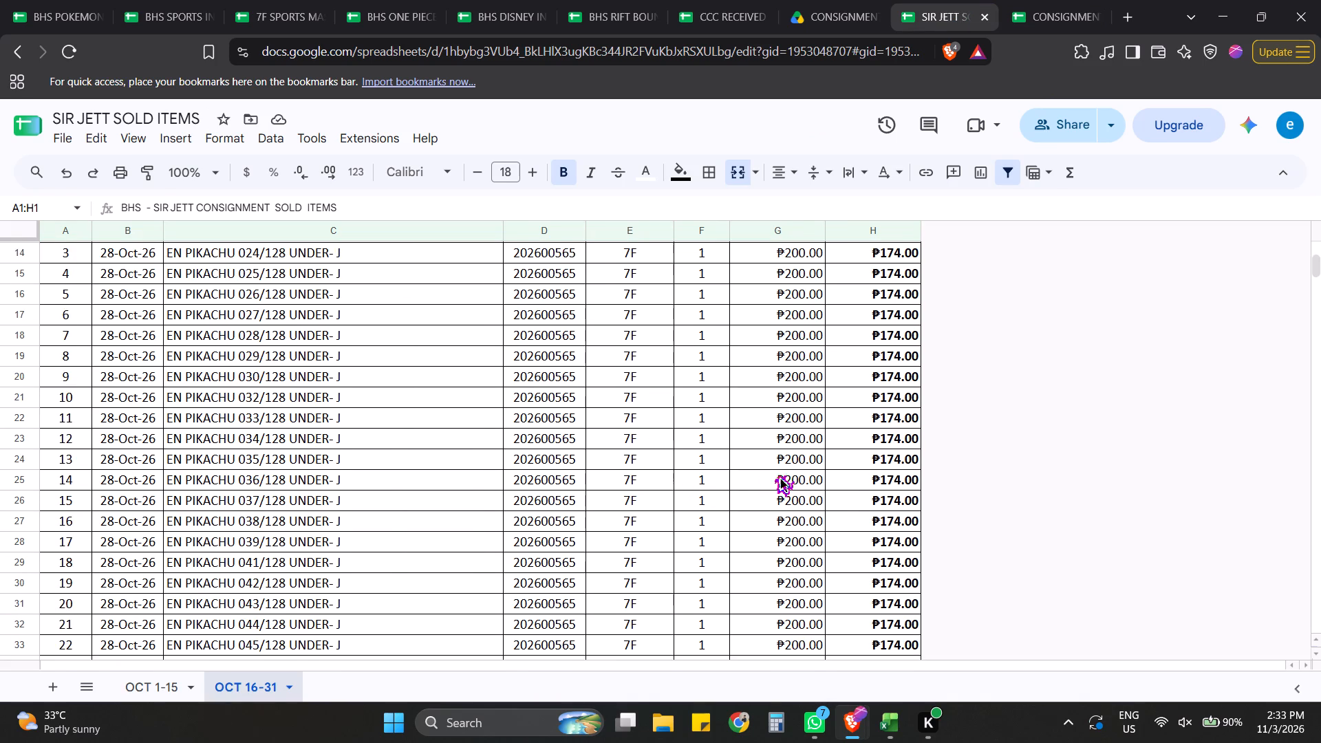
pyautogui.scroll(-10, 775, 478)
pyautogui.scroll(-6, 797, 542)
pyautogui.scroll(7, 810, 521)
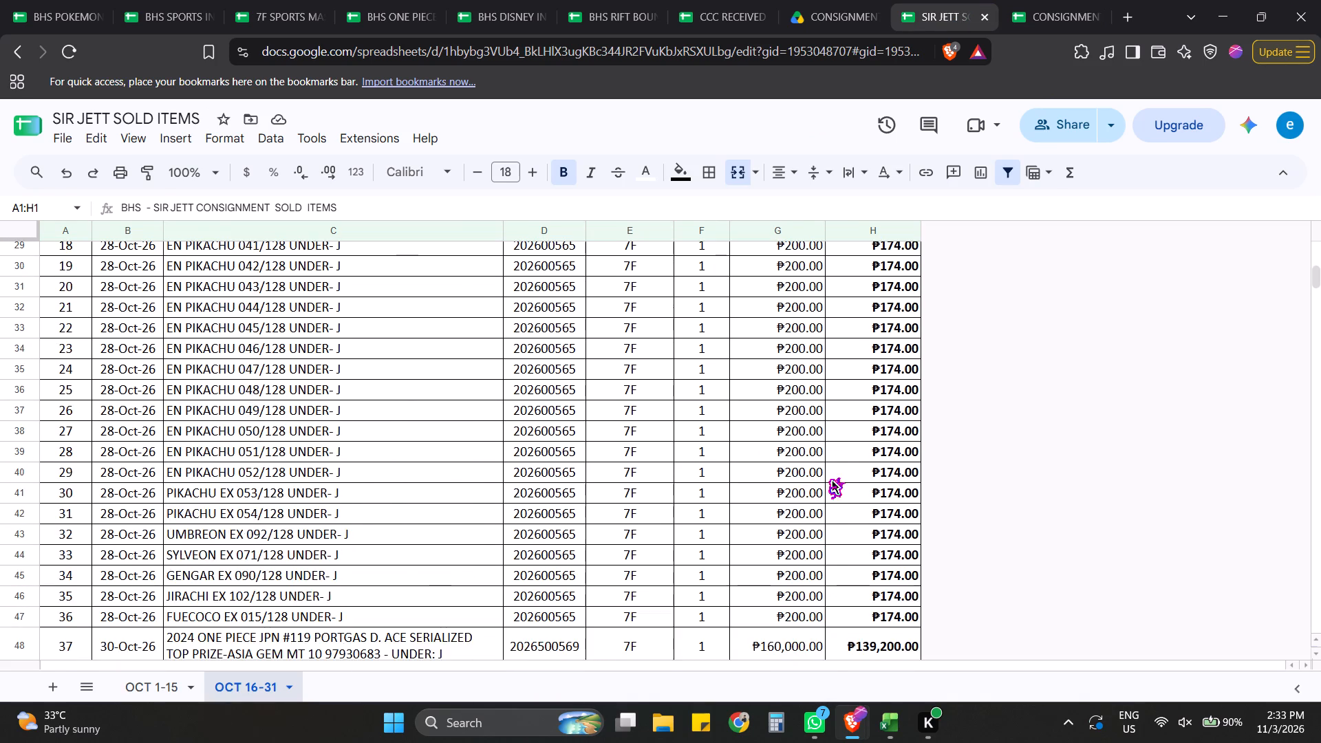
pyautogui.scroll(10, 826, 477)
pyautogui.scroll(6, 815, 409)
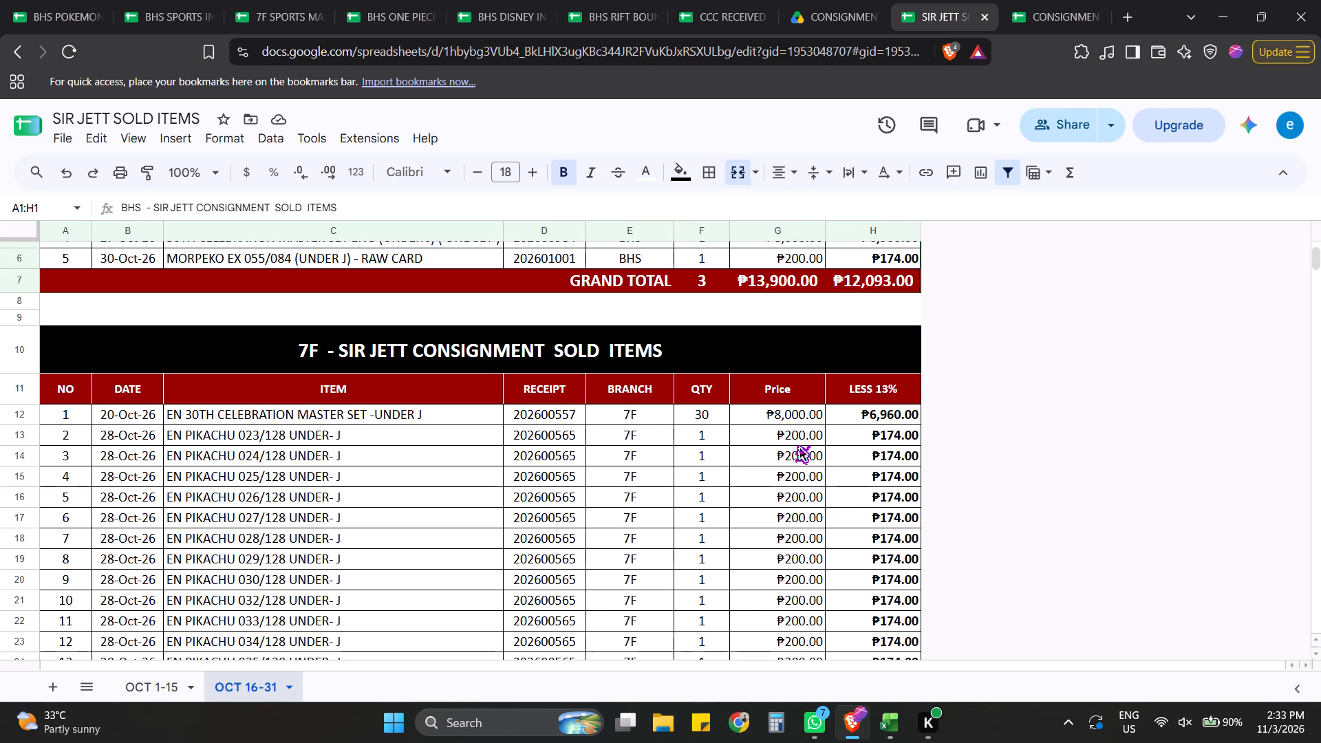
pyautogui.moveTo(795, 440); pyautogui.dragTo(773, 710)
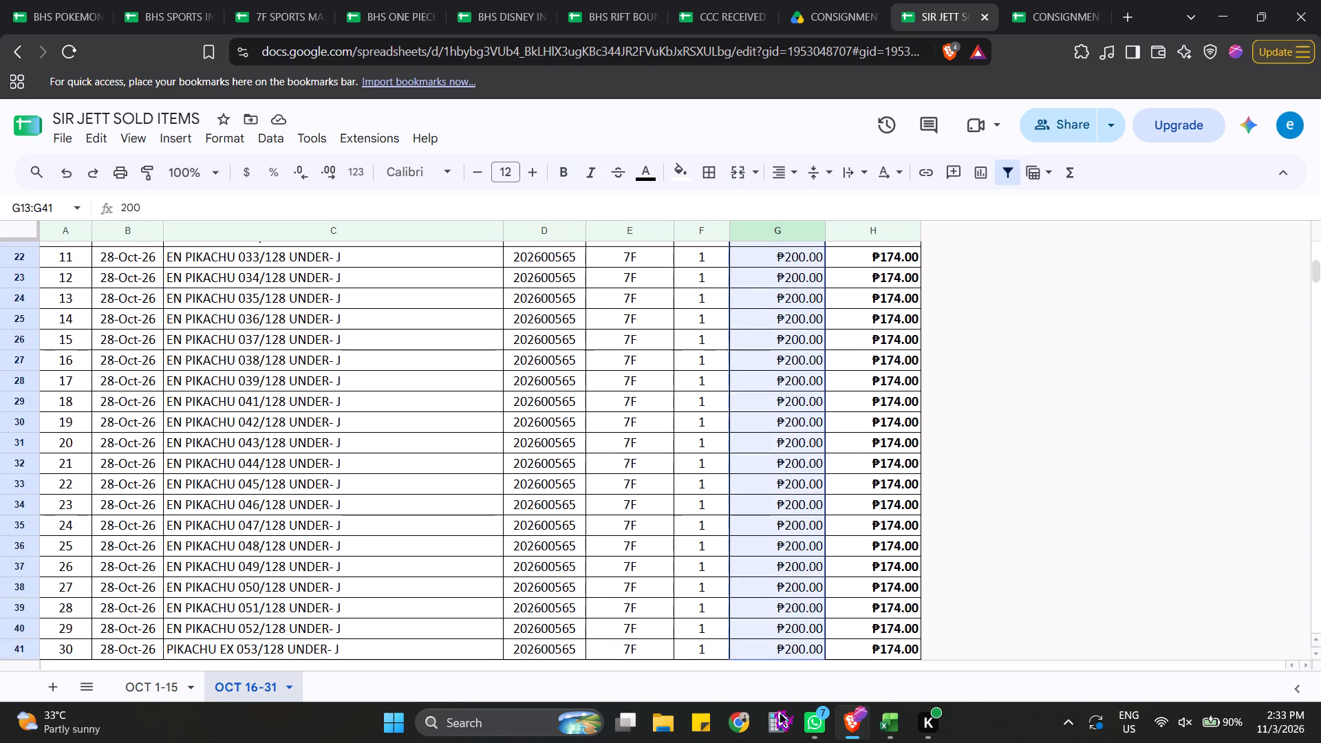
pyautogui.moveTo(773, 710); pyautogui.dragTo(791, 537)
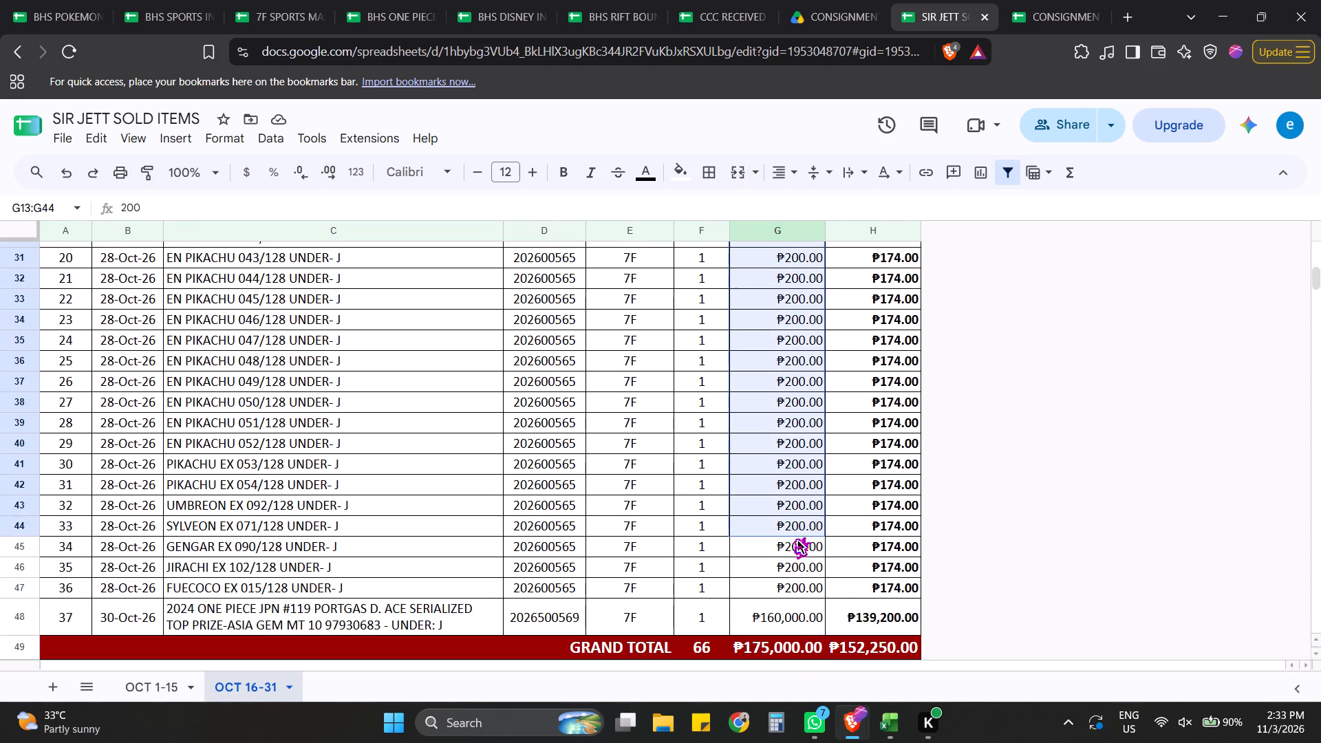
pyautogui.moveTo(791, 537); pyautogui.dragTo(790, 582)
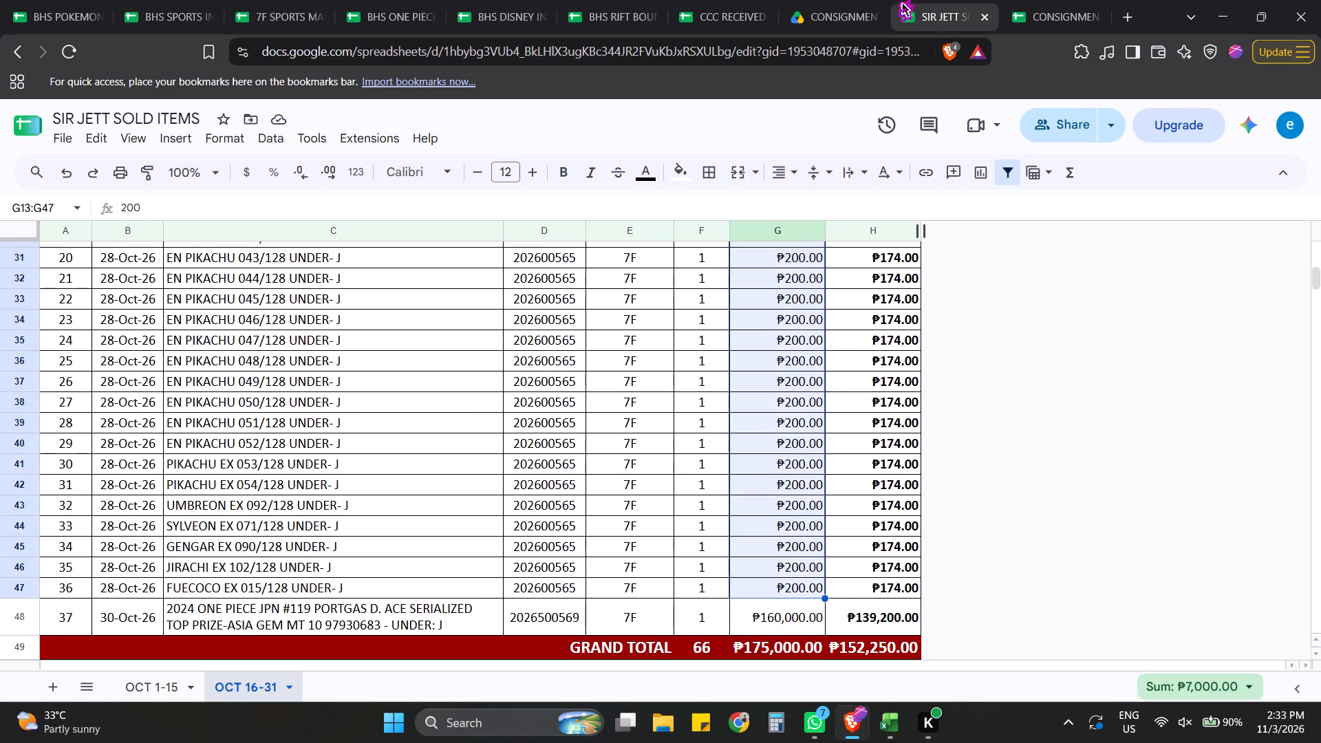
pyautogui.click(842, 0)
pyautogui.click(978, 0)
pyautogui.click(1020, 0)
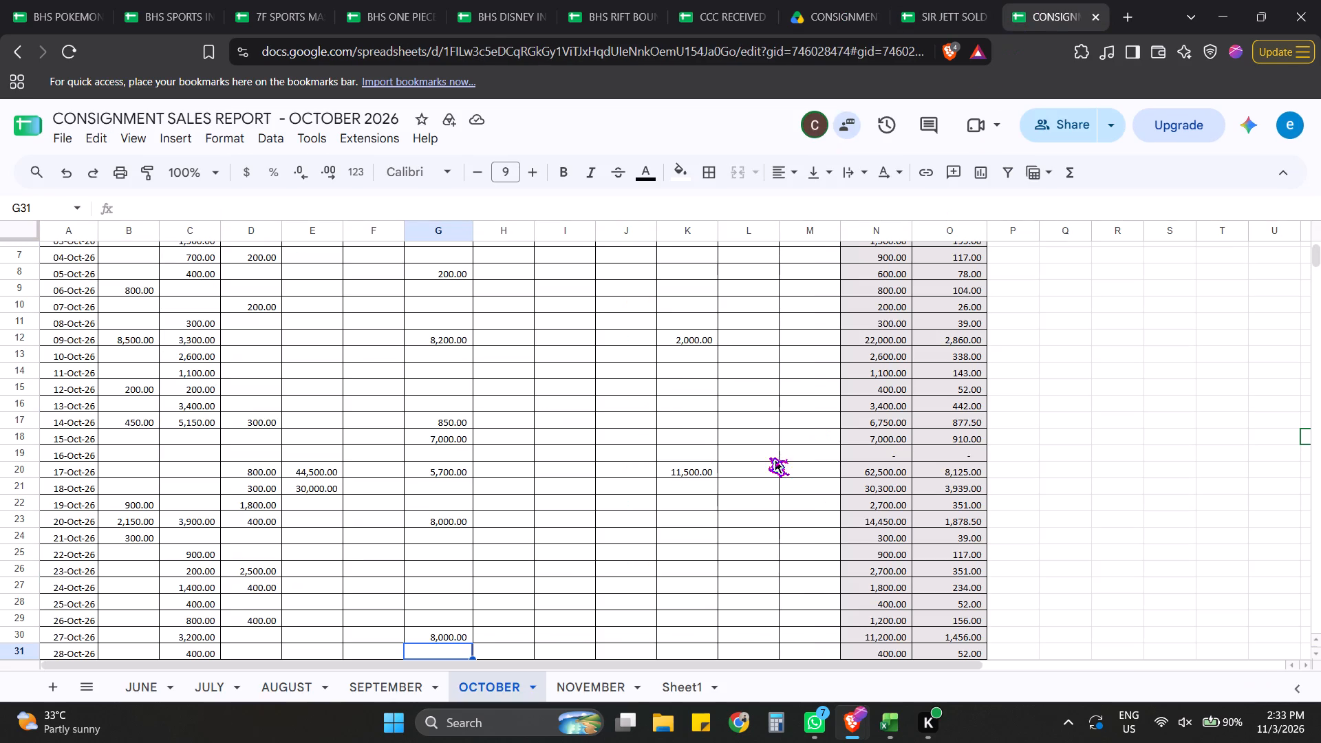
pyautogui.scroll(-3, 473, 556)
pyautogui.write('7000')
pyautogui.press('Return')
# Enter 160200 for Sir Jett on 30-Oct-26 in the OCTOBER sheet, combining his BHS and 7F sales of that date.
pyautogui.click(958, 0)
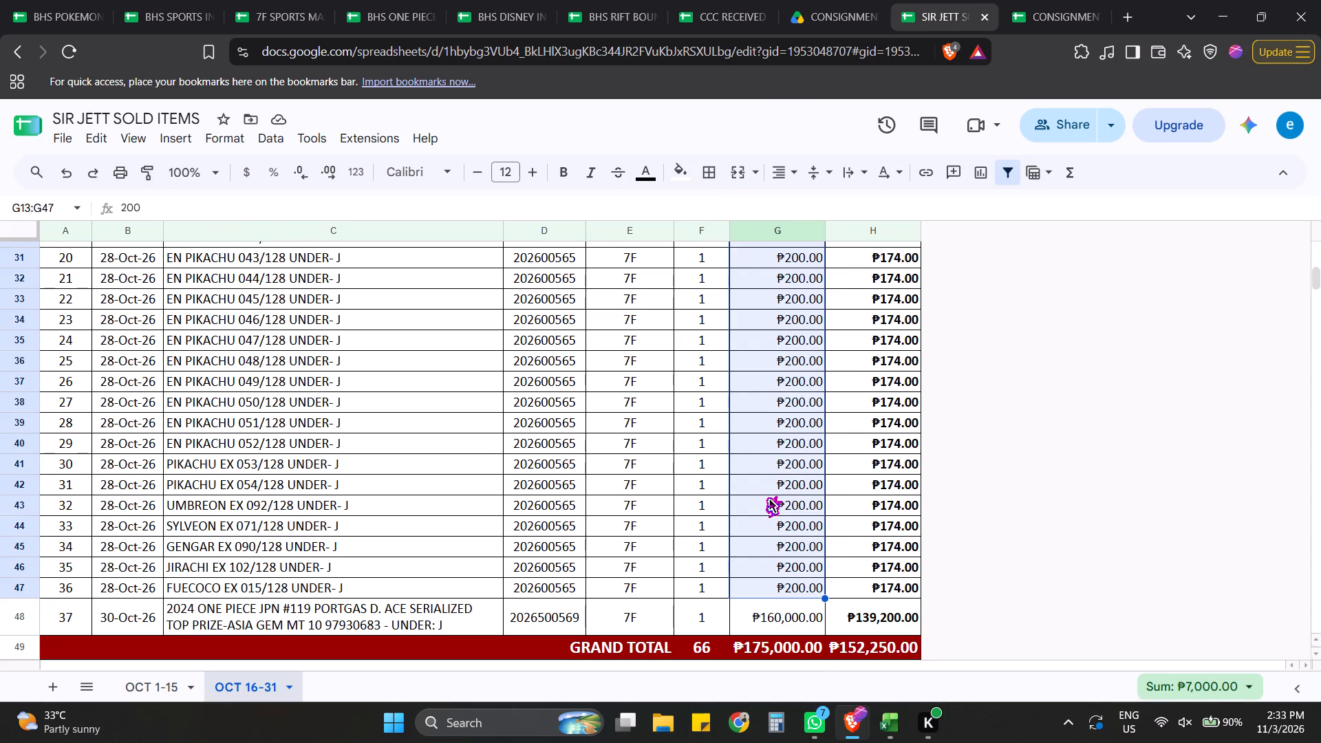
pyautogui.scroll(20, 763, 496)
pyautogui.scroll(5, 763, 496)
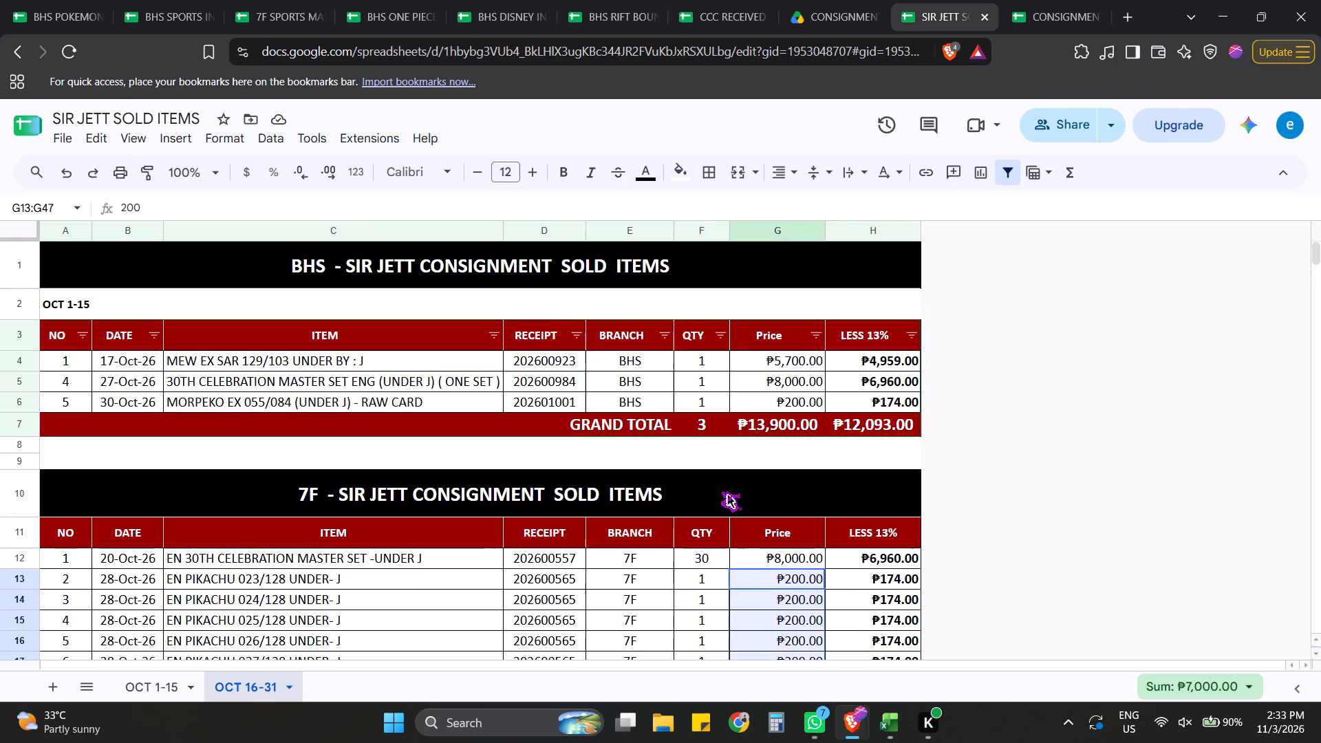
pyautogui.click(758, 405)
pyautogui.scroll(-20, 828, 495)
pyautogui.scroll(-4, 765, 551)
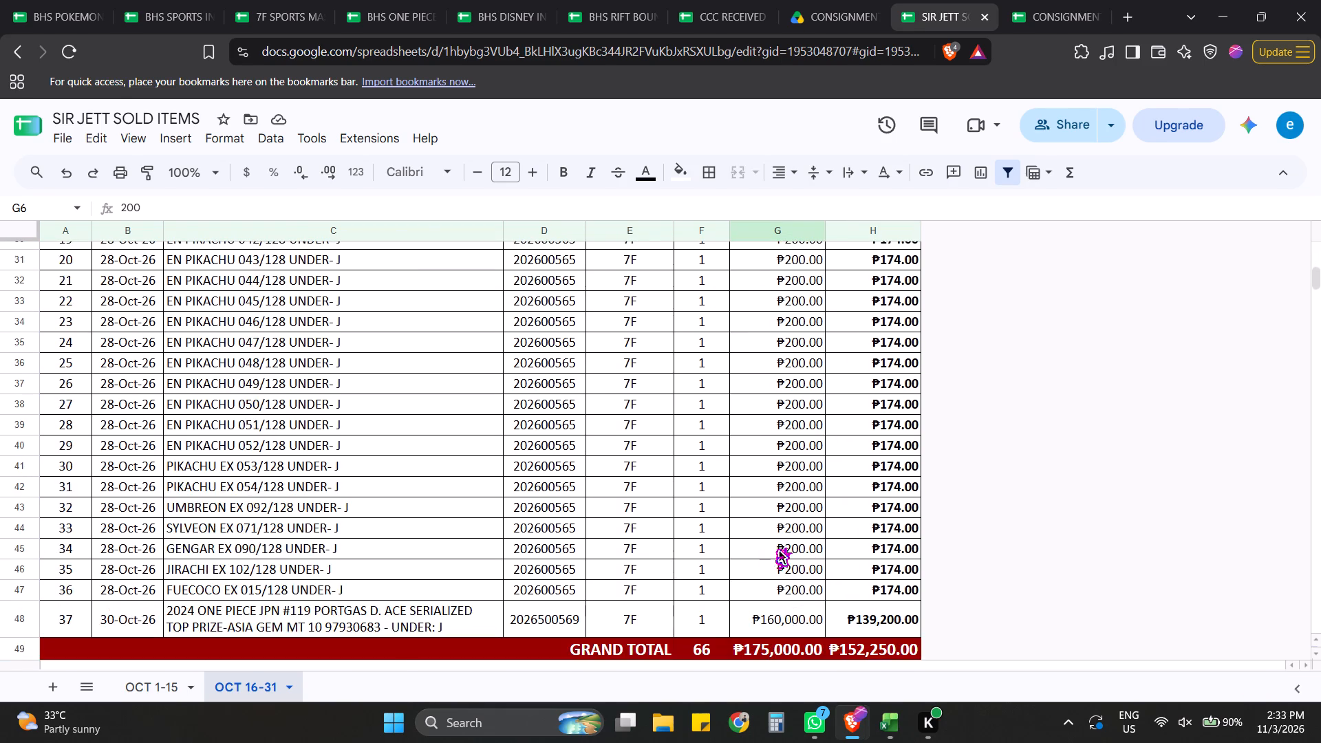
pyautogui.scroll(-5, 773, 548)
pyautogui.keyDown('shift'); pyautogui.click(794, 473); pyautogui.keyUp('shift')
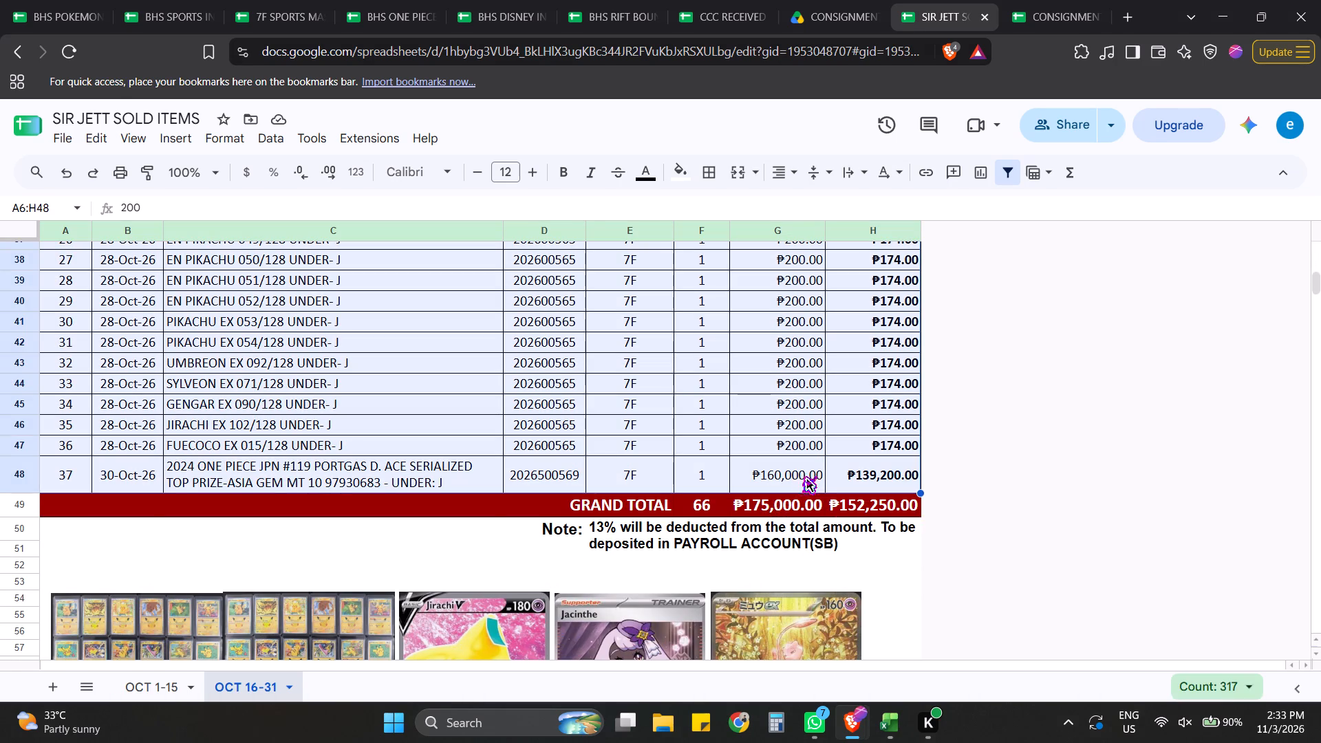
pyautogui.click(844, 545)
pyautogui.click(791, 465)
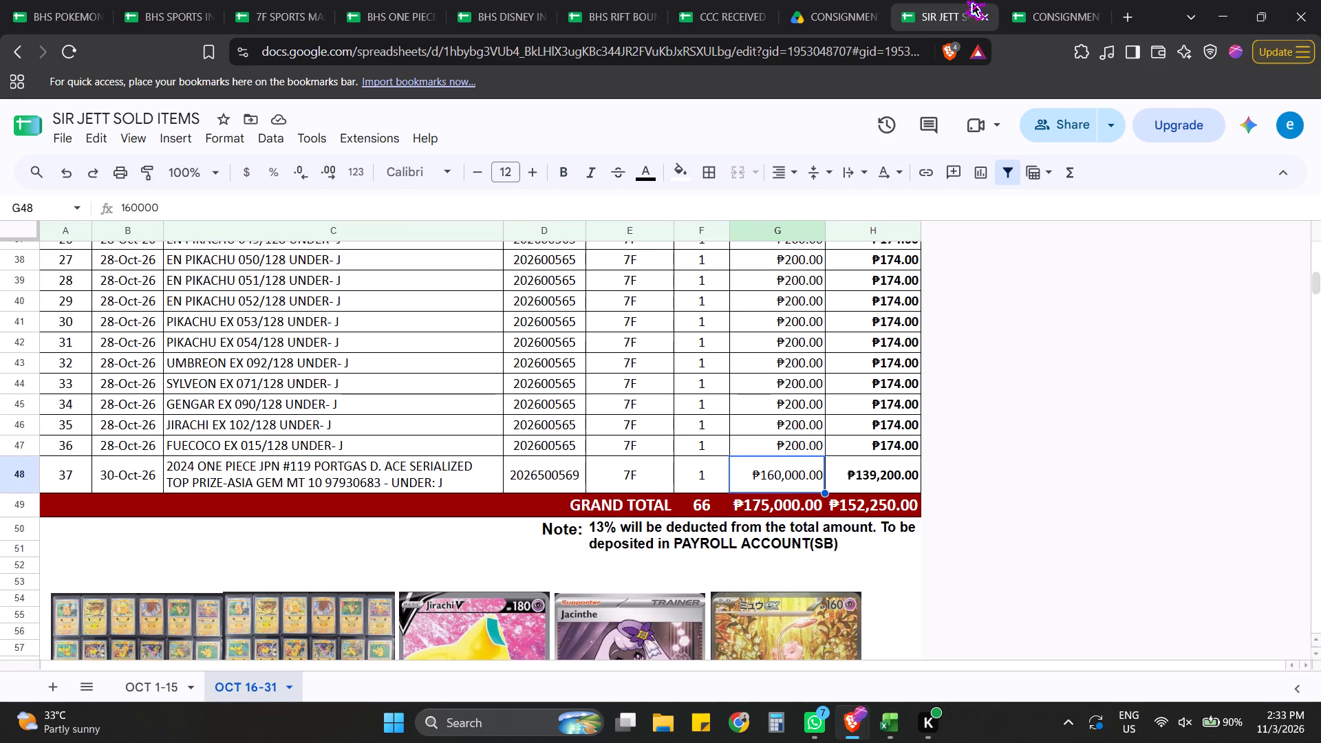
pyautogui.click(1042, 6)
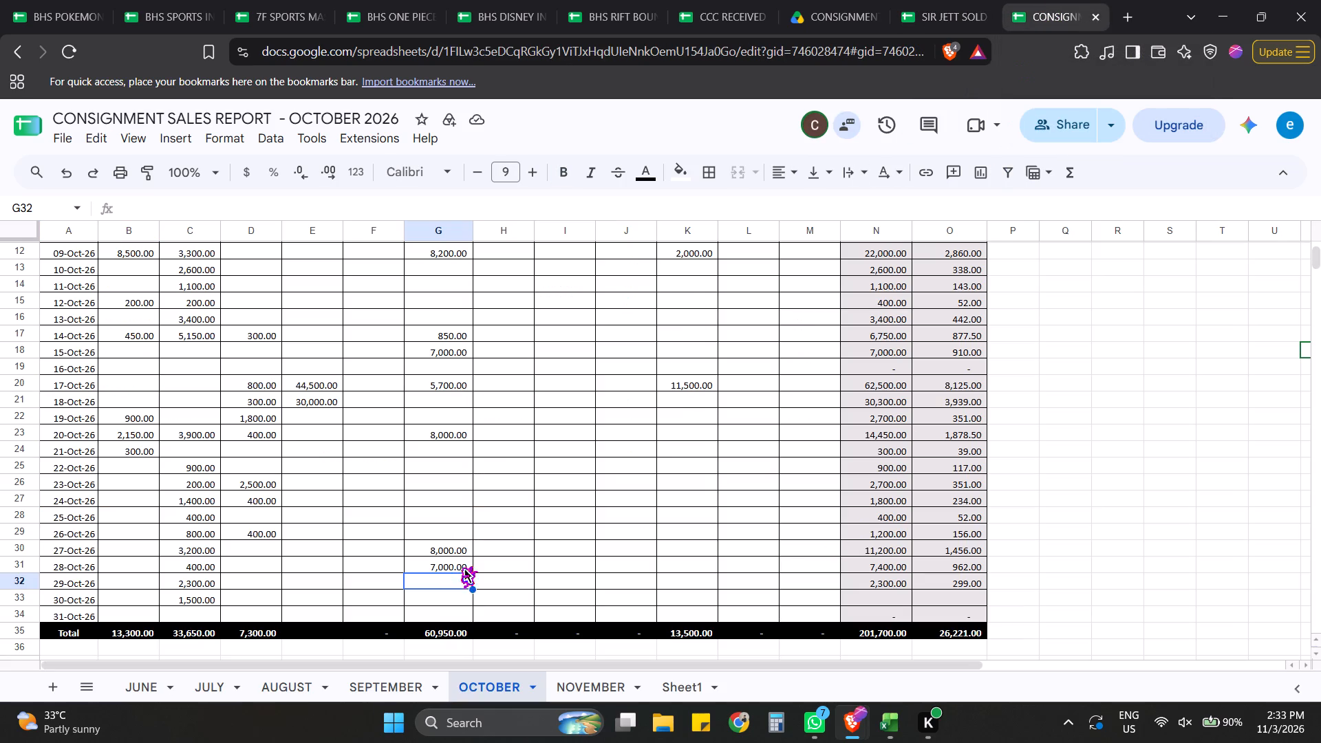
pyautogui.click(936, 0)
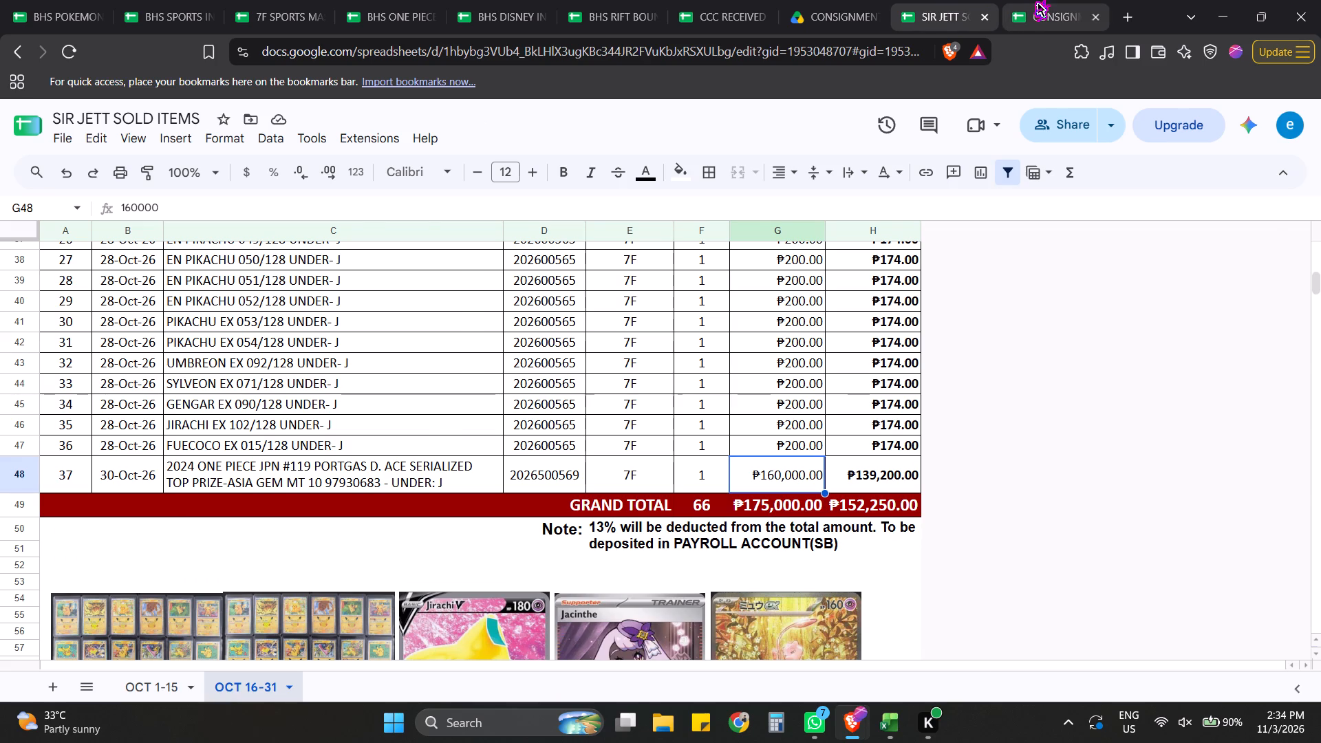
pyautogui.click(1033, 0)
pyautogui.click(446, 594)
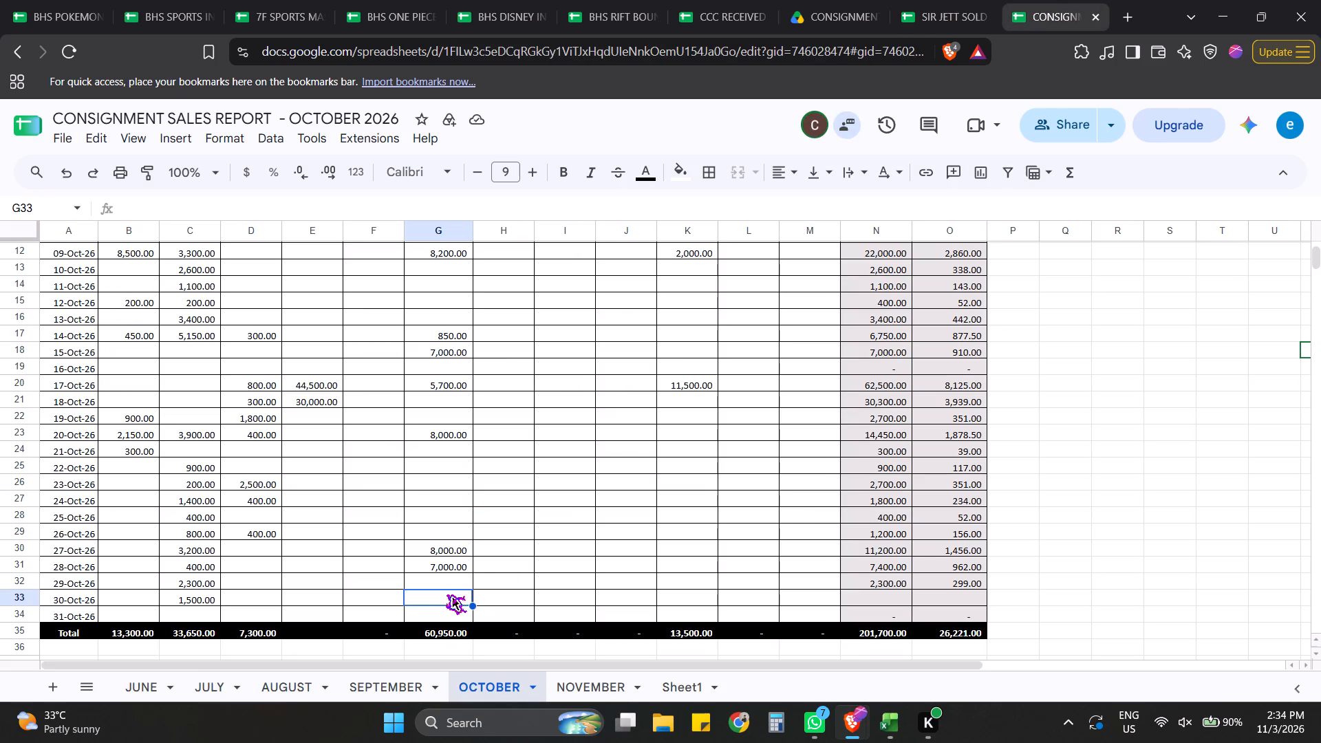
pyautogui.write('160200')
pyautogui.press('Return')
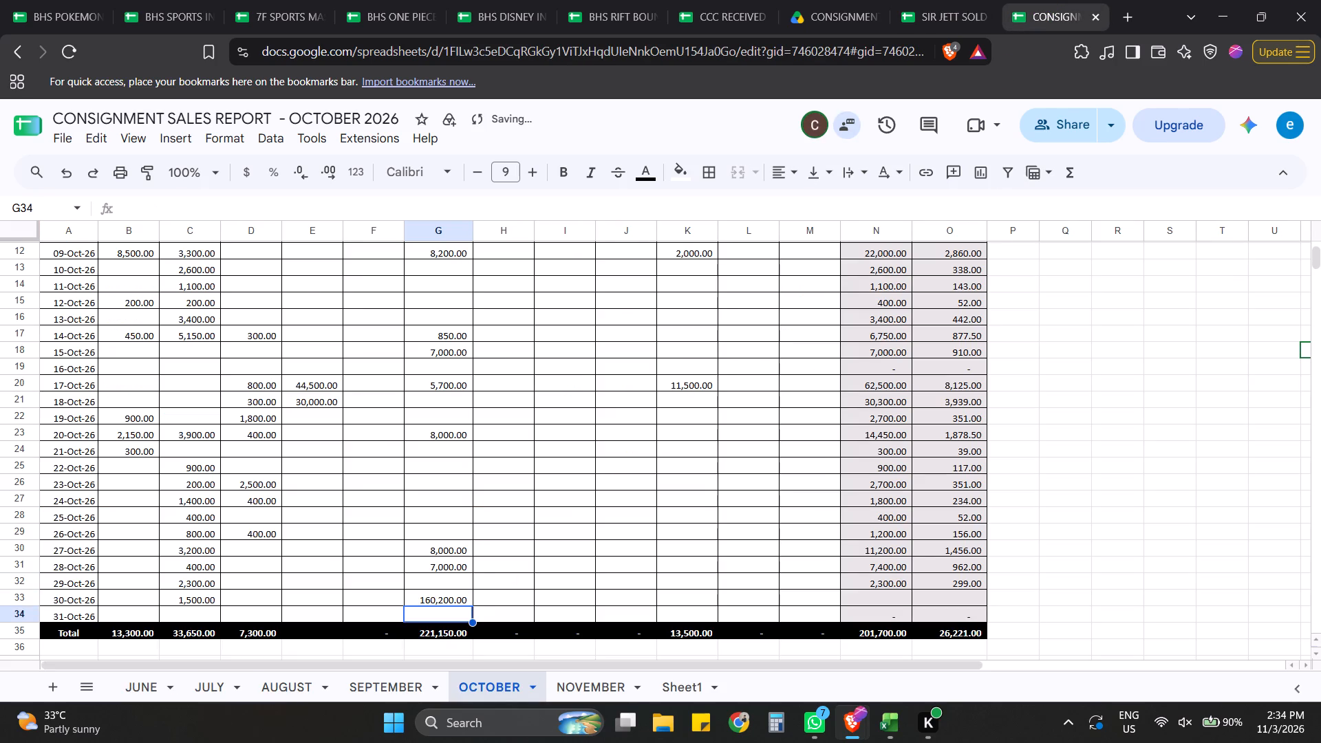
# Fill the TOTAL AMOUNT and STORE COMMISSION formulas from 29-Oct-26 down through 31-Oct-26 in the OCTOBER sheet.
pyautogui.click(892, 581)
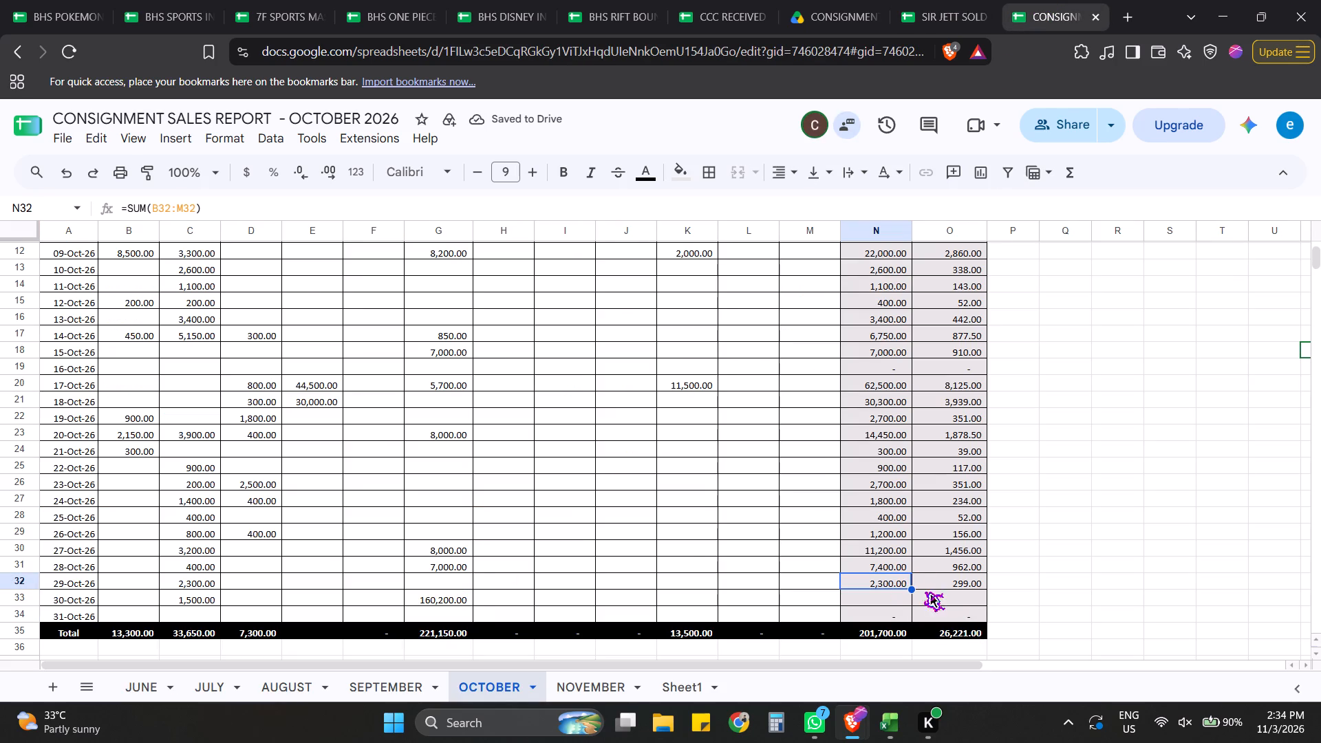
pyautogui.moveTo(912, 589); pyautogui.dragTo(907, 614)
pyautogui.click(947, 583)
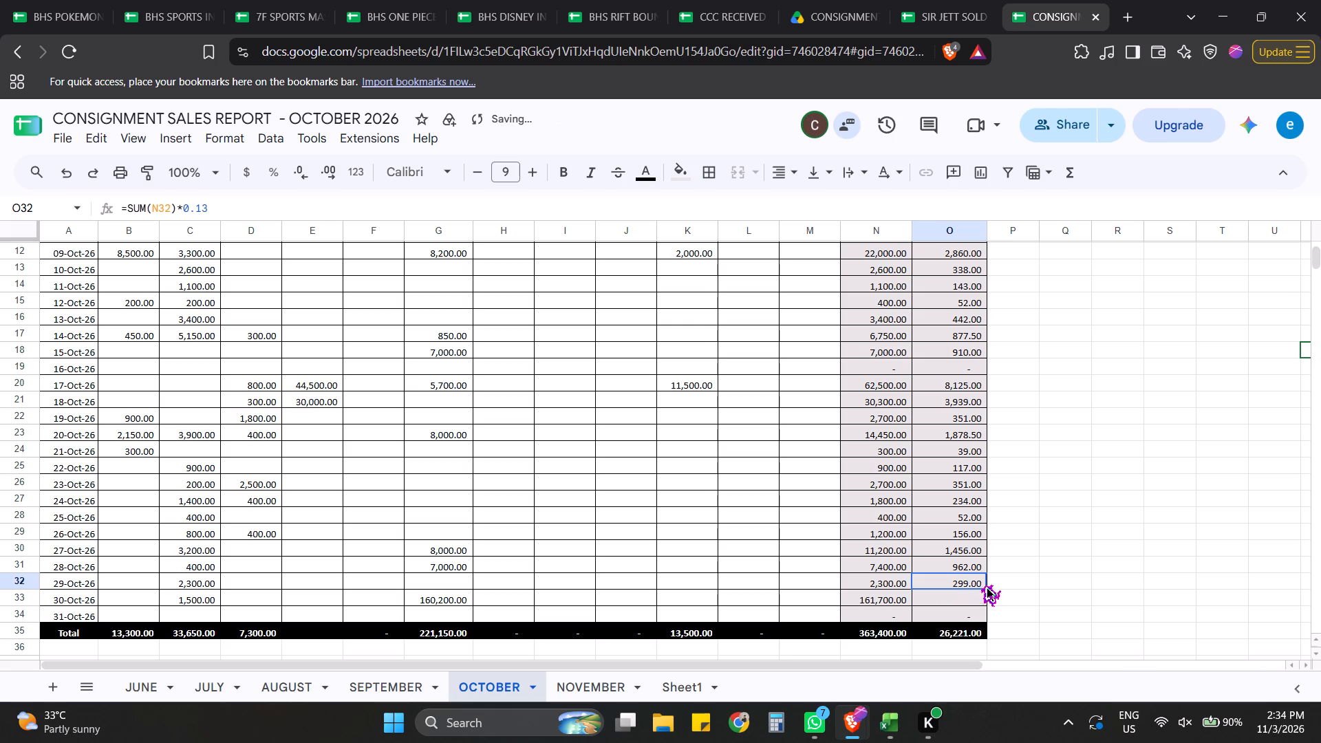
pyautogui.moveTo(987, 587); pyautogui.dragTo(981, 621)
pyautogui.click(773, 548)
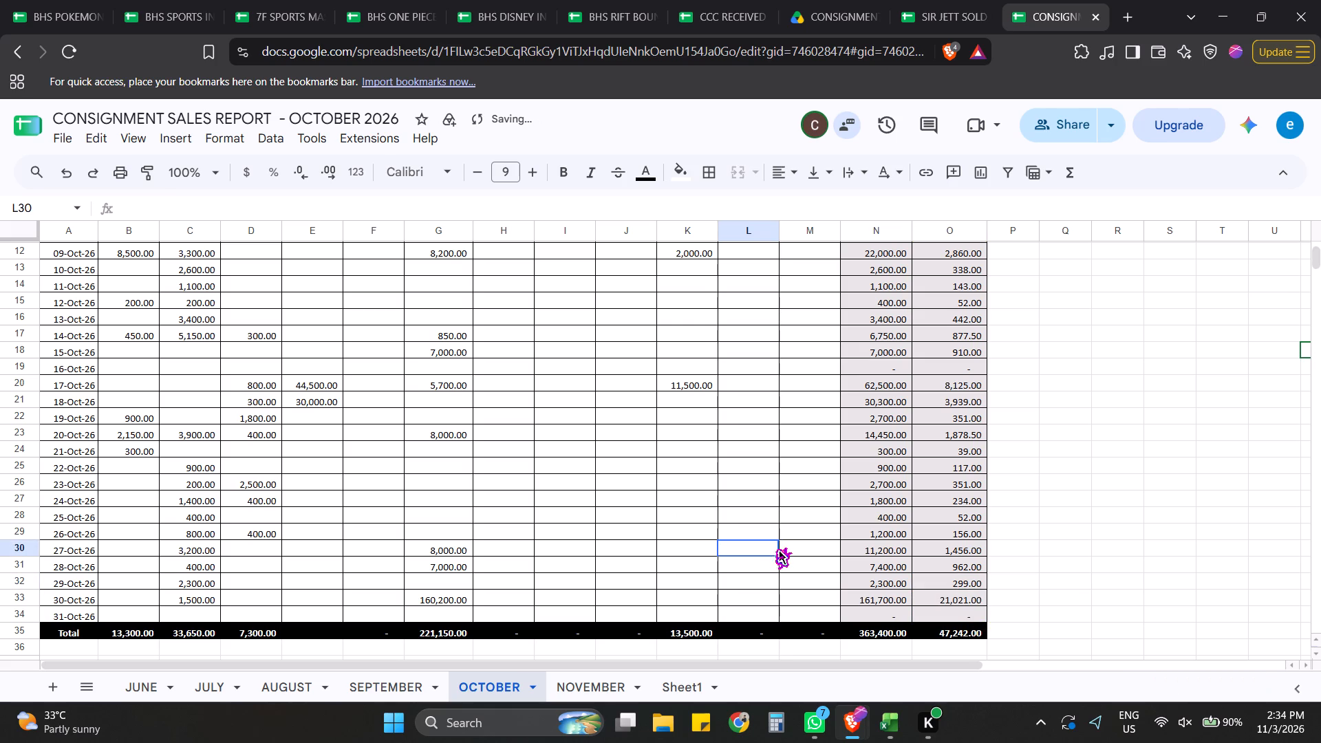
# Review Sir Jett's entries against his OCT 16-31 sheet and close his sold items file.
pyautogui.scroll(-6, 780, 529)
pyautogui.scroll(5, 663, 568)
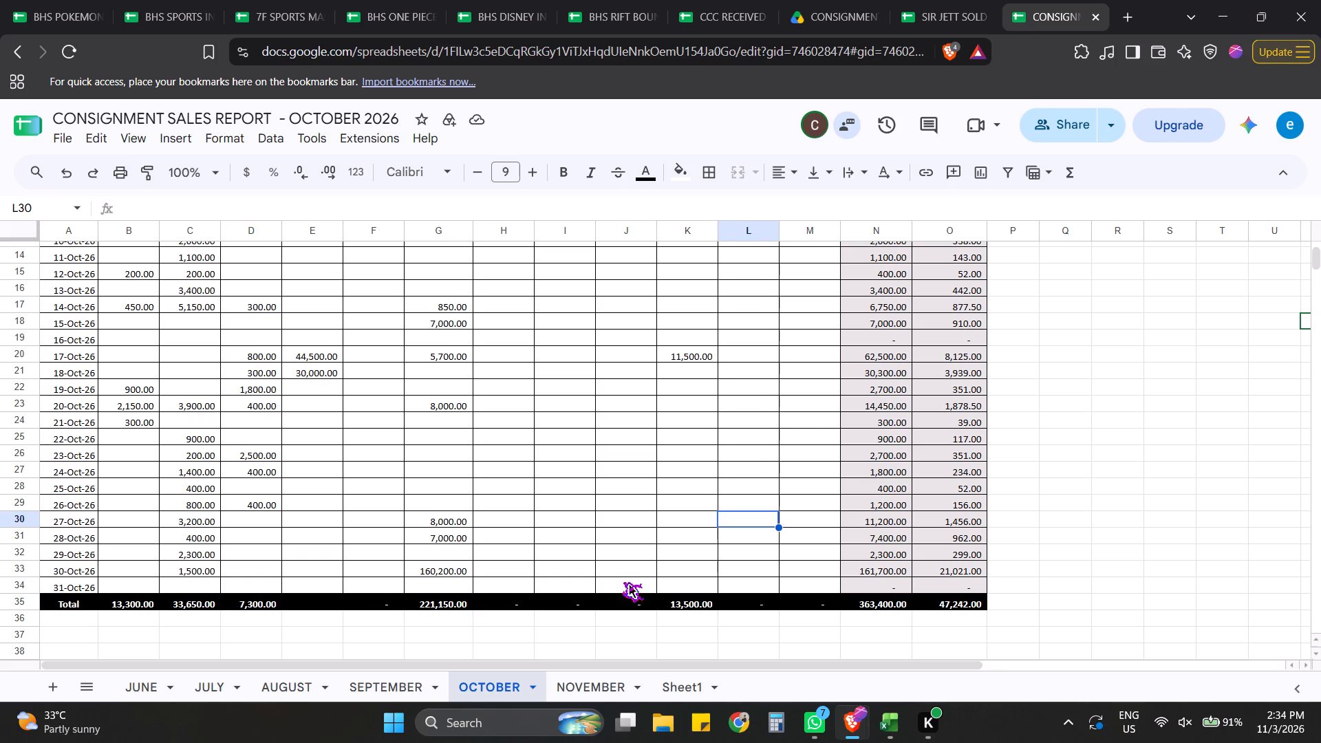
pyautogui.click(936, 0)
pyautogui.scroll(-1, 431, 449)
pyautogui.scroll(1, 440, 443)
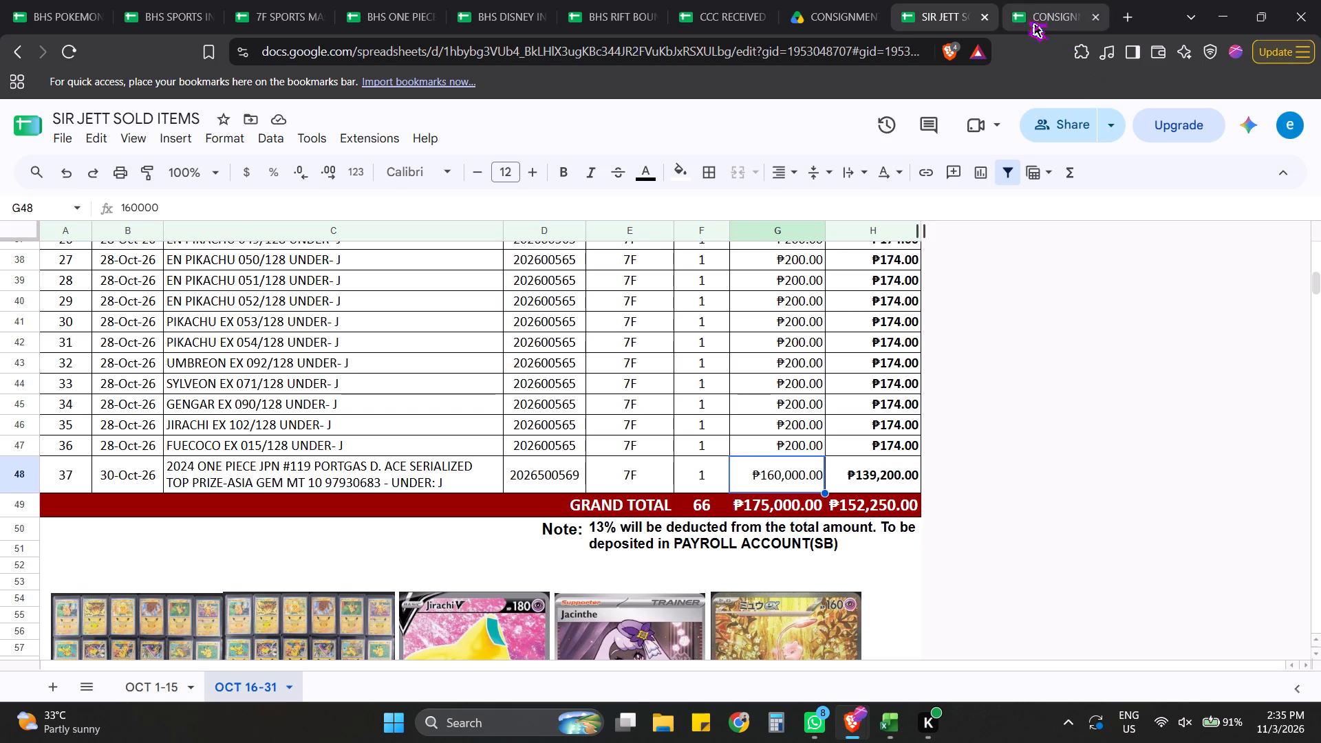
pyautogui.click(982, 19)
# Open SIR PAT SOLD ITEMS from the CONSIGNMENT SOLD ITEMS SUMMARY folder.
pyautogui.click(939, 1)
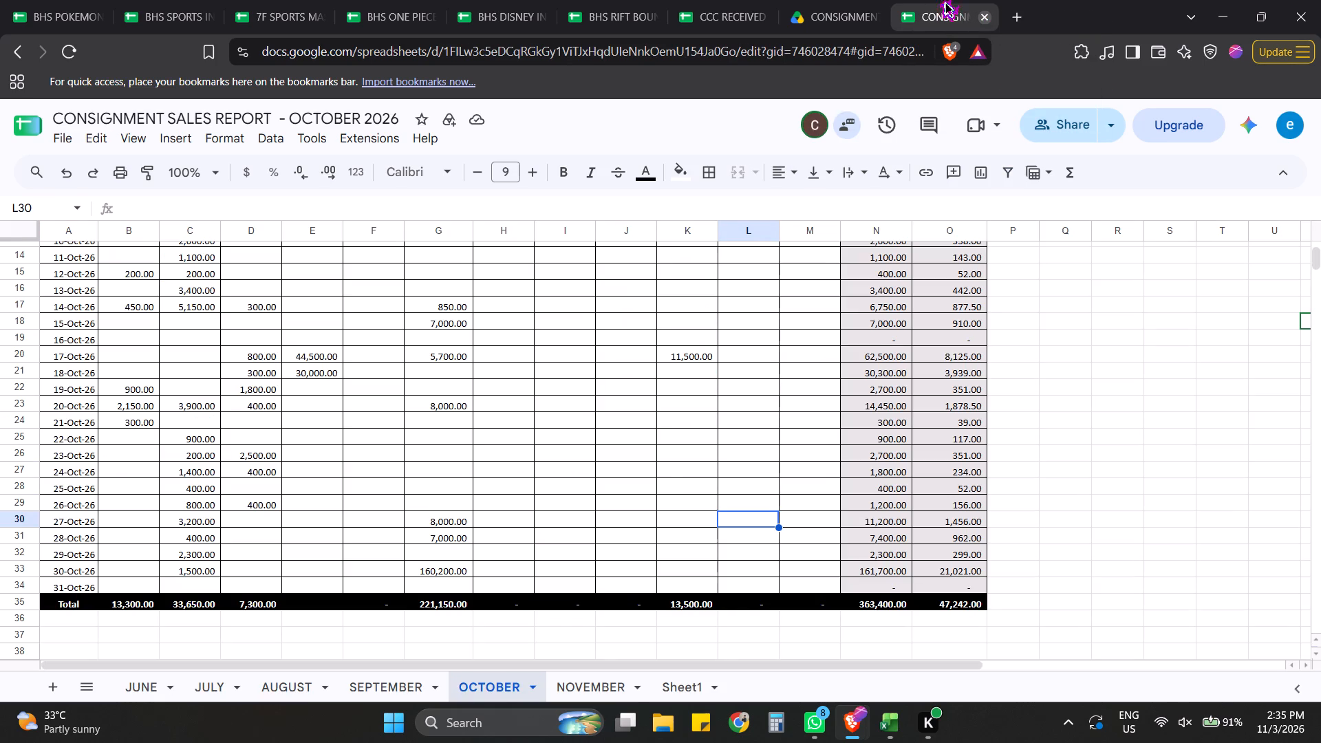
pyautogui.scroll(14, 632, 476)
pyautogui.click(938, 0)
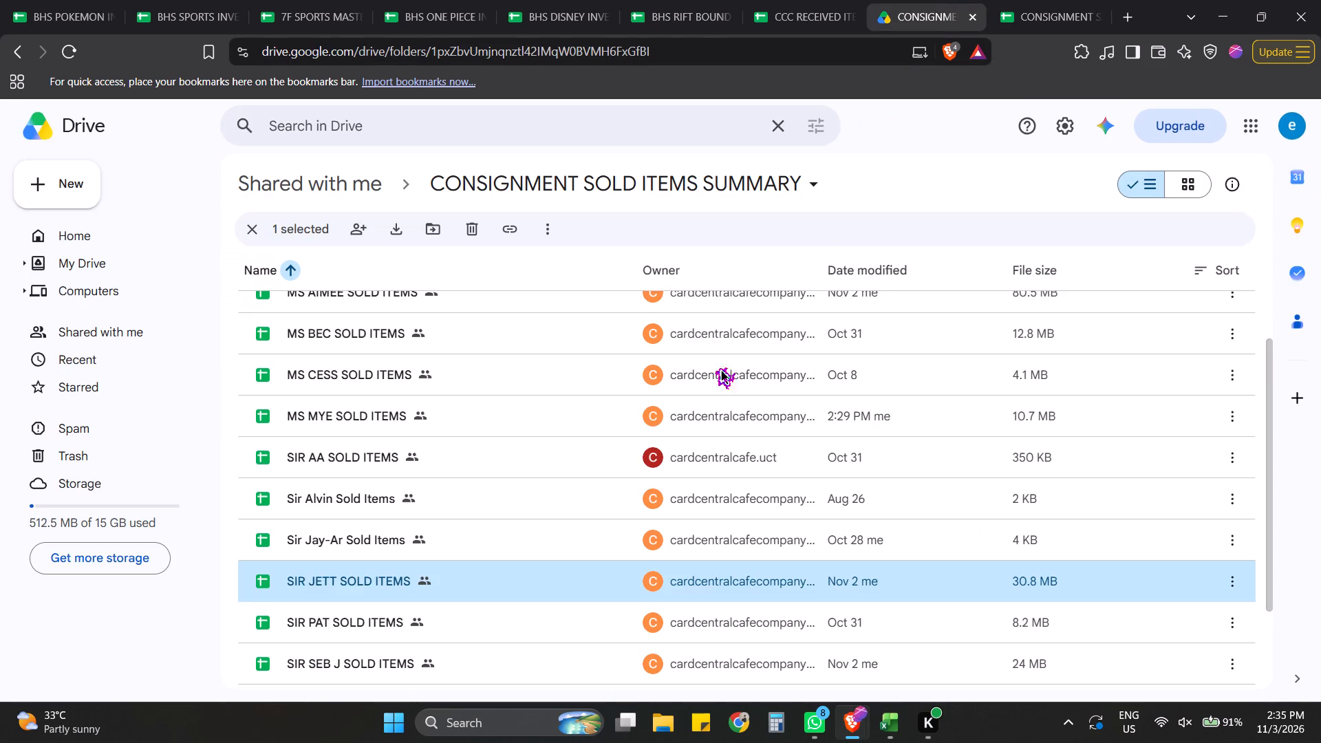
pyautogui.scroll(-2, 479, 551)
pyautogui.doubleClick(446, 571)
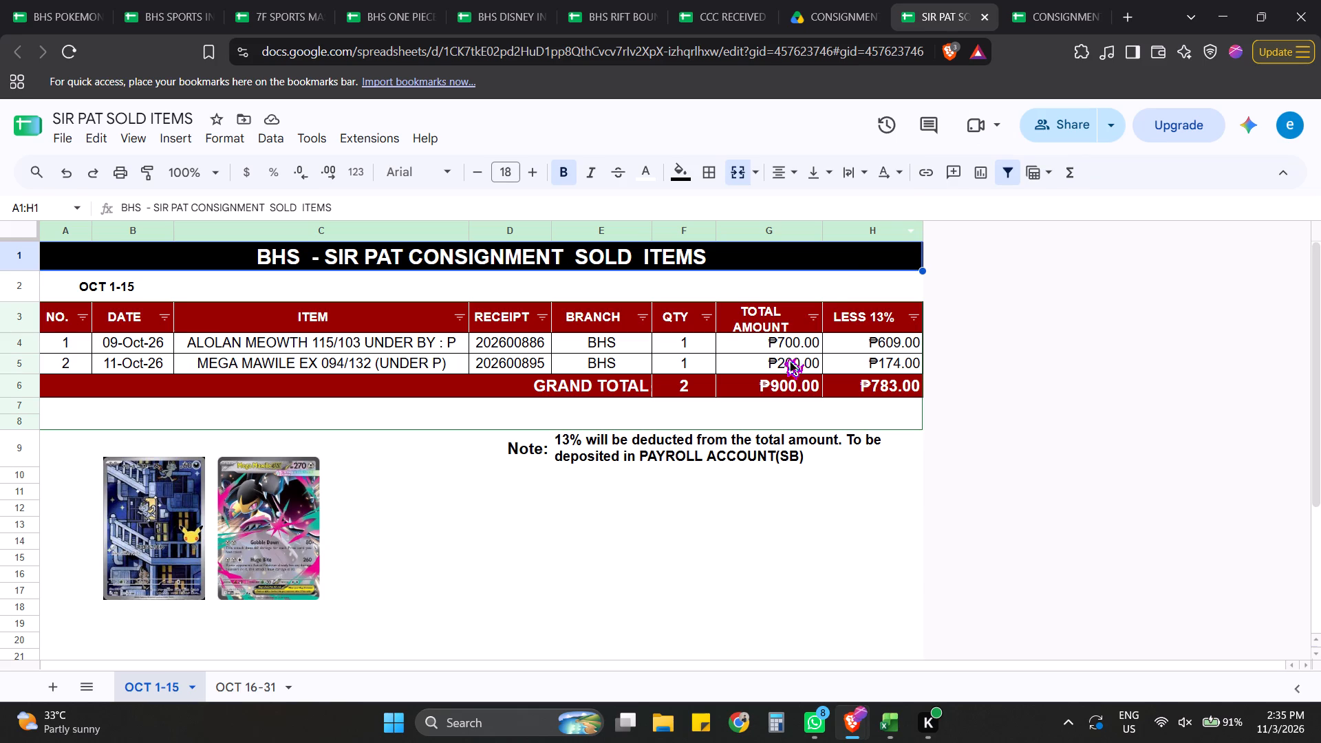
# Enter 700 for Sir Pat on 09-Oct-26 in the OCTOBER sheet, taken from the BHS sales in his OCT 1-15 sheet.
pyautogui.click(1045, 0)
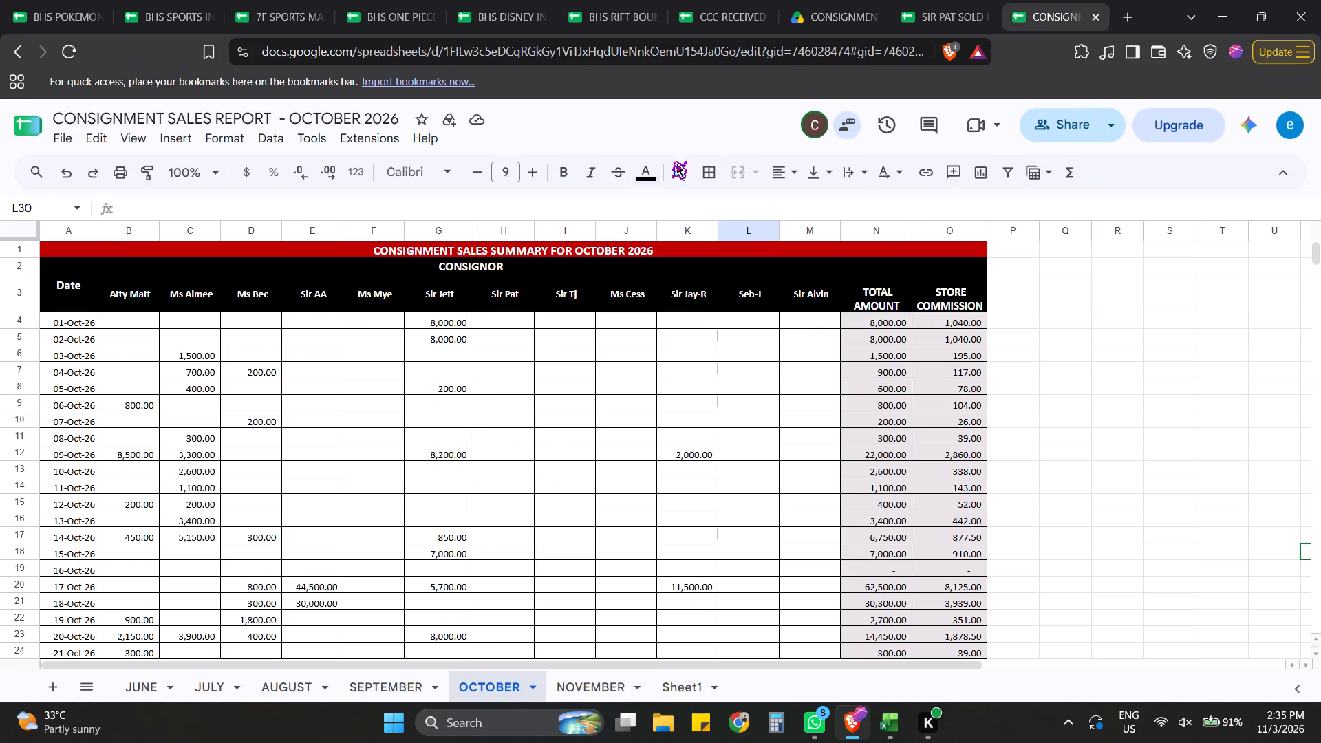
pyautogui.click(956, 0)
pyautogui.click(1053, 0)
pyautogui.click(508, 457)
pyautogui.click(973, 0)
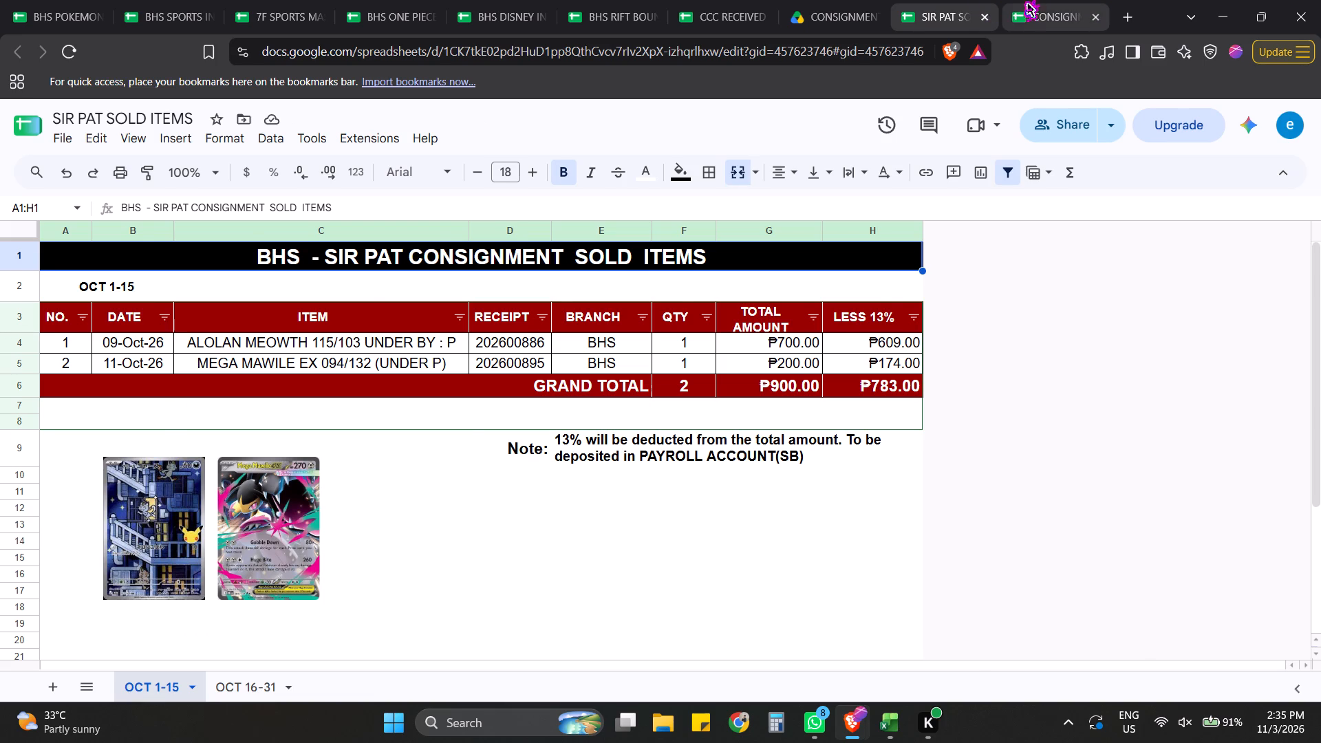
pyautogui.click(1021, 0)
pyautogui.press('7')
pyautogui.press('0')
pyautogui.press('0')
pyautogui.click(485, 477)
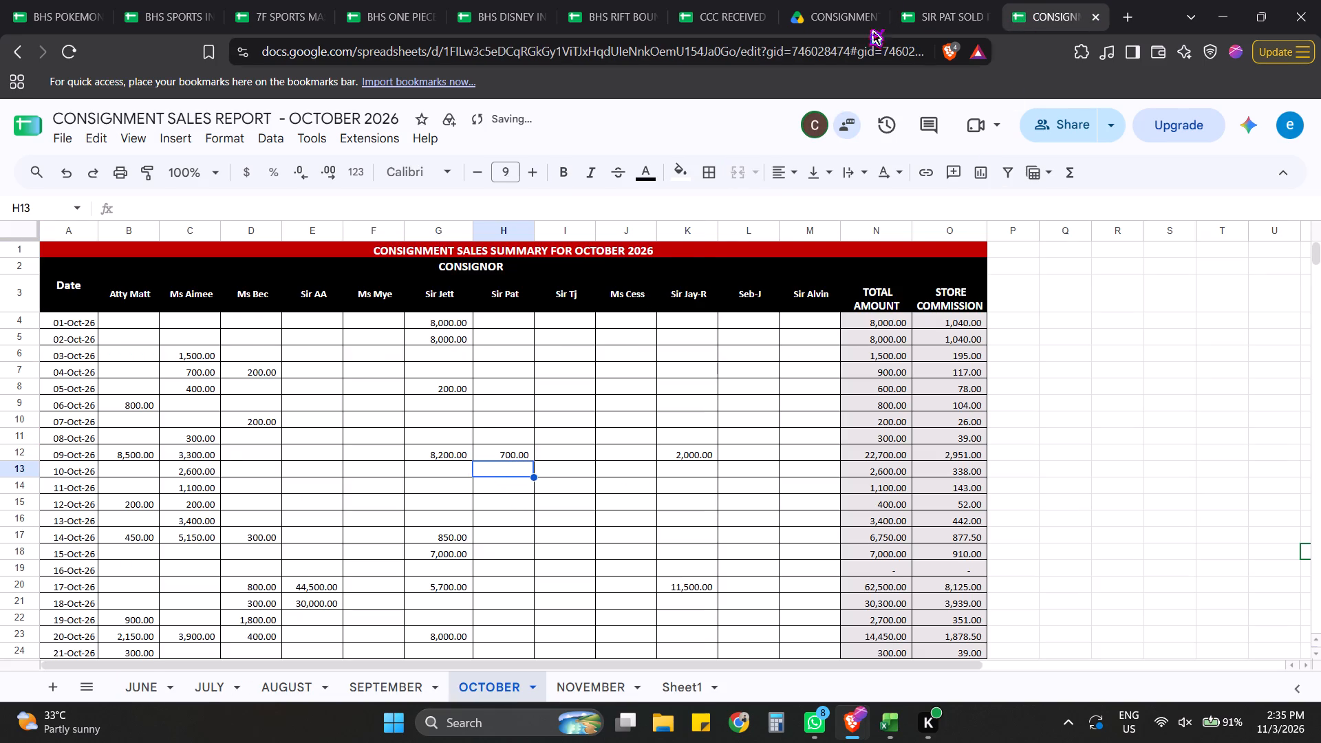
# Enter 200 for Sir Pat on 11-Oct-26 in the OCTOBER sheet, taken from his BHS sales.
pyautogui.click(928, 0)
pyautogui.click(1028, 0)
pyautogui.click(511, 494)
pyautogui.press('2')
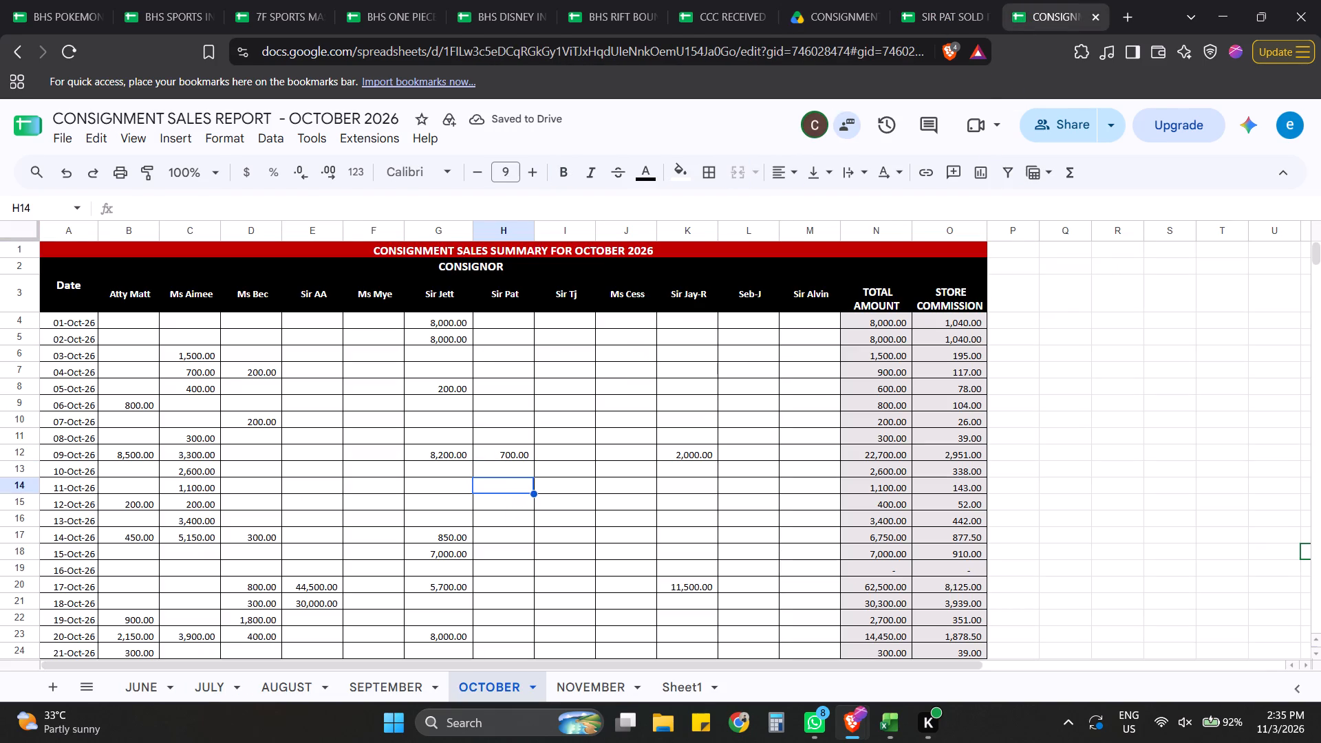
pyautogui.press('0')
pyautogui.press('0')
pyautogui.click(513, 560)
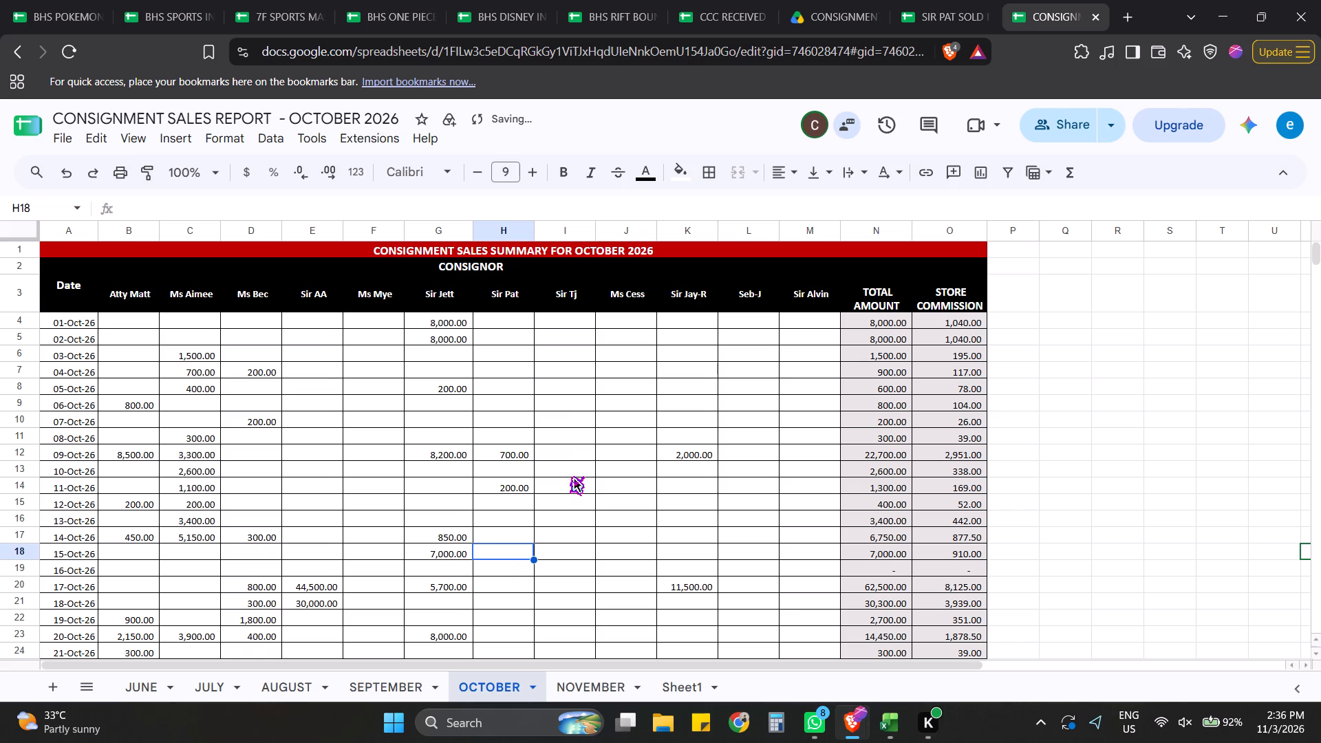
# Check Sir Pat's OCT 1-15 and OCT 16-31 sheets for remaining sales and close his sold items file.
pyautogui.click(963, 0)
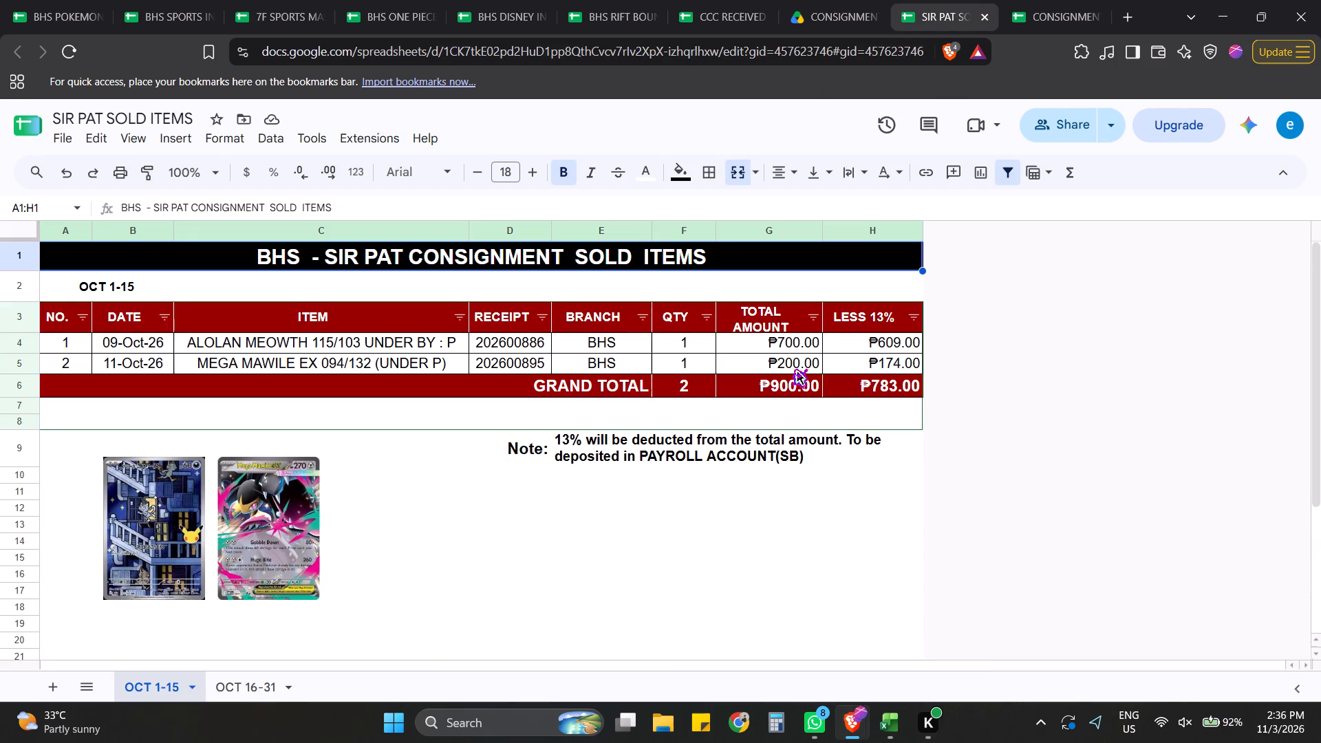
pyautogui.scroll(-1, 513, 497)
pyautogui.click(239, 682)
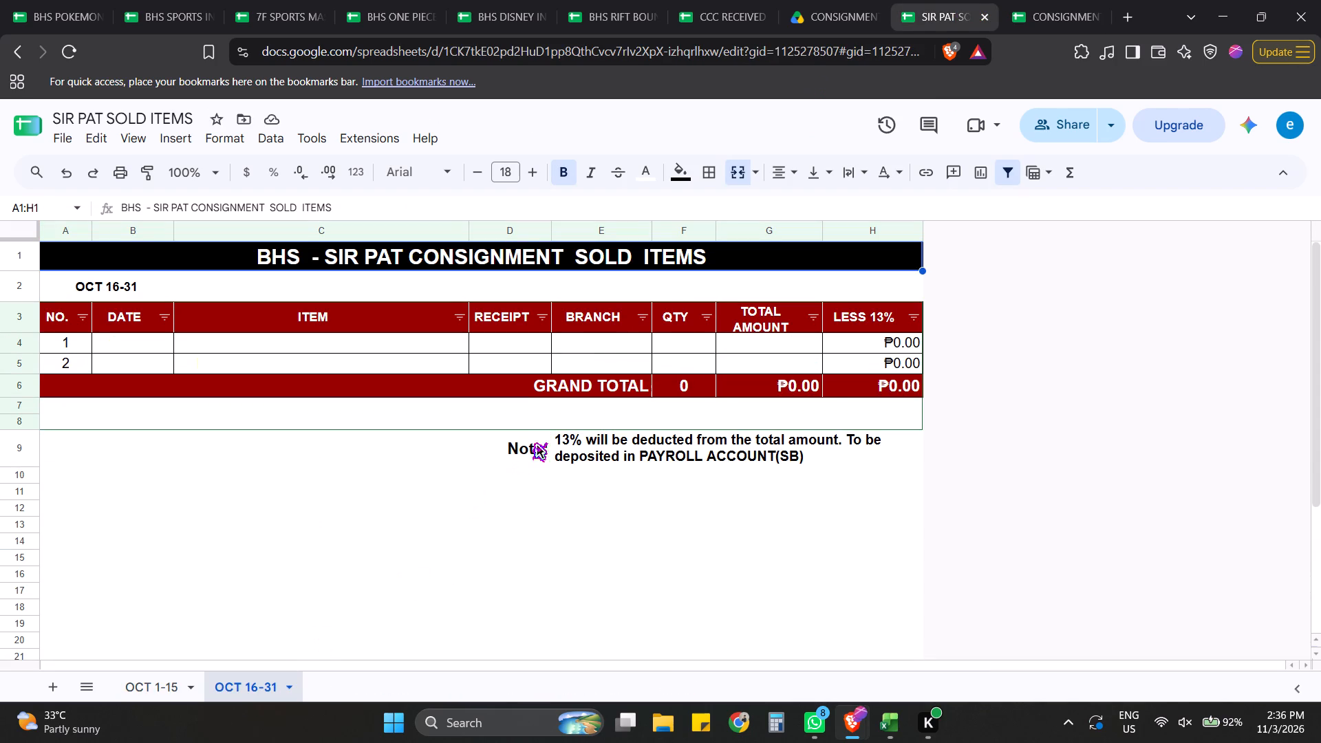
pyautogui.click(161, 691)
pyautogui.click(234, 688)
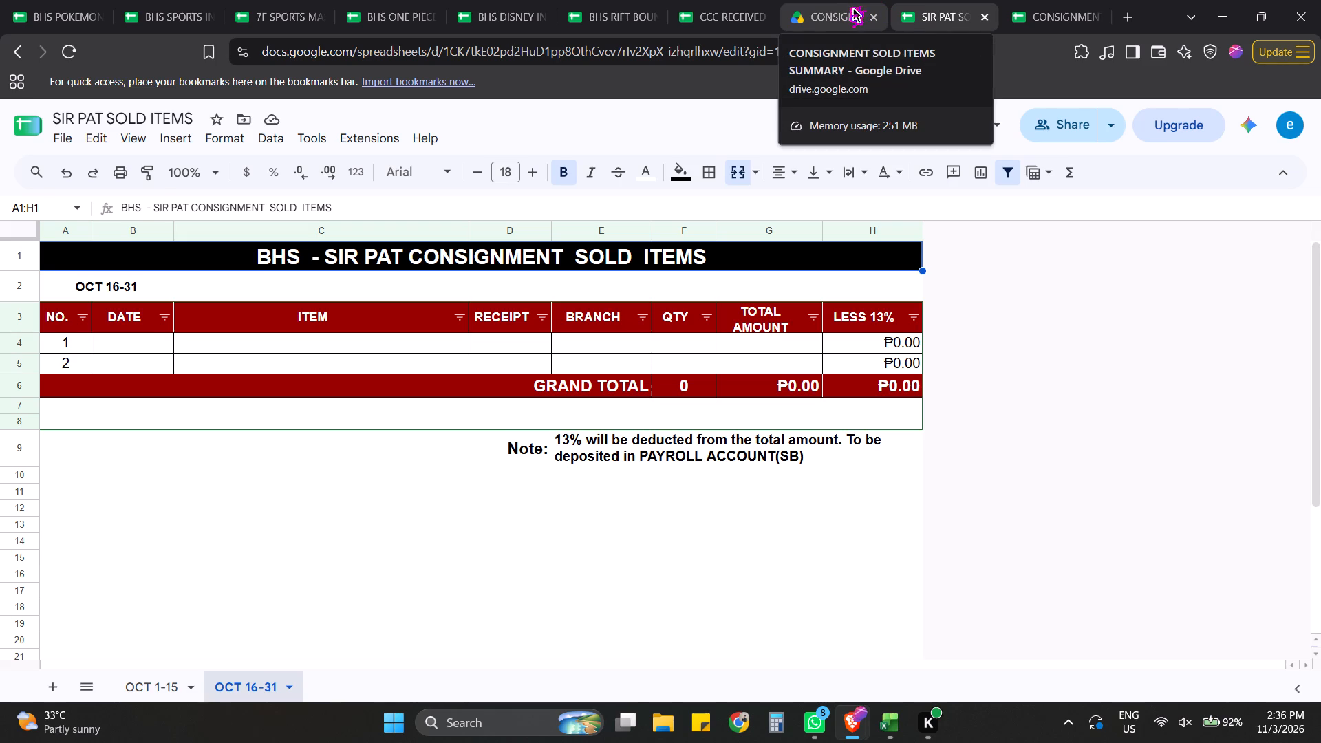
pyautogui.click(951, 0)
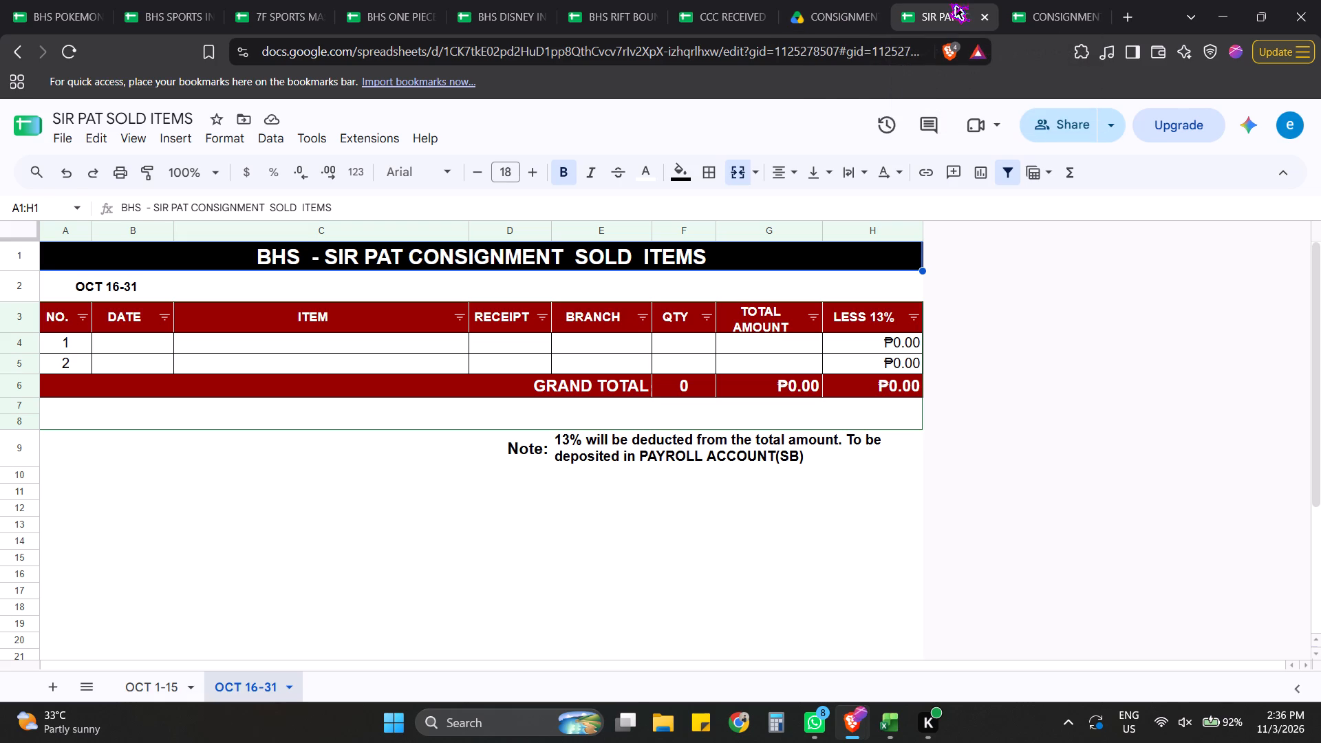
pyautogui.click(987, 23)
# Open SIR SEB J SOLD ITEMS from the CONSIGNMENT SOLD ITEMS SUMMARY folder and bring up its OCT 1-15 sheet.
pyautogui.click(861, 0)
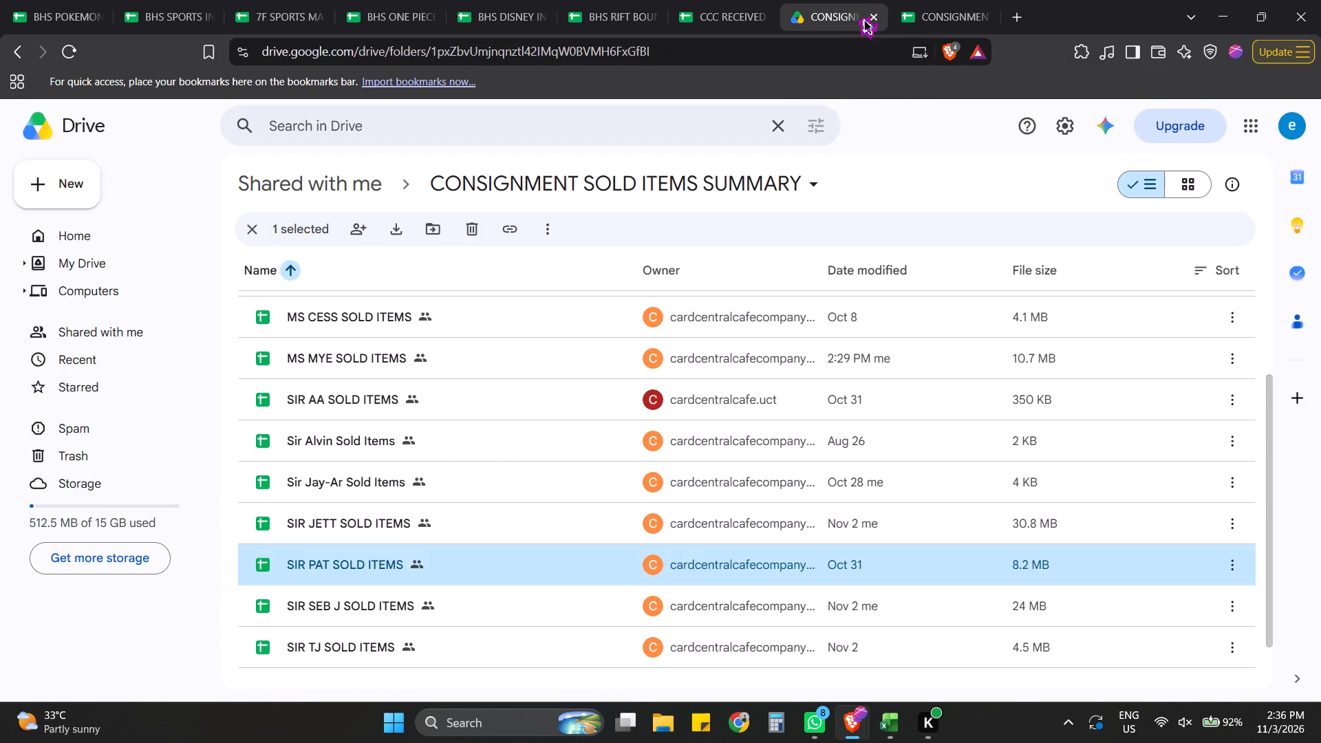
pyautogui.scroll(-1, 425, 577)
pyautogui.doubleClick(487, 579)
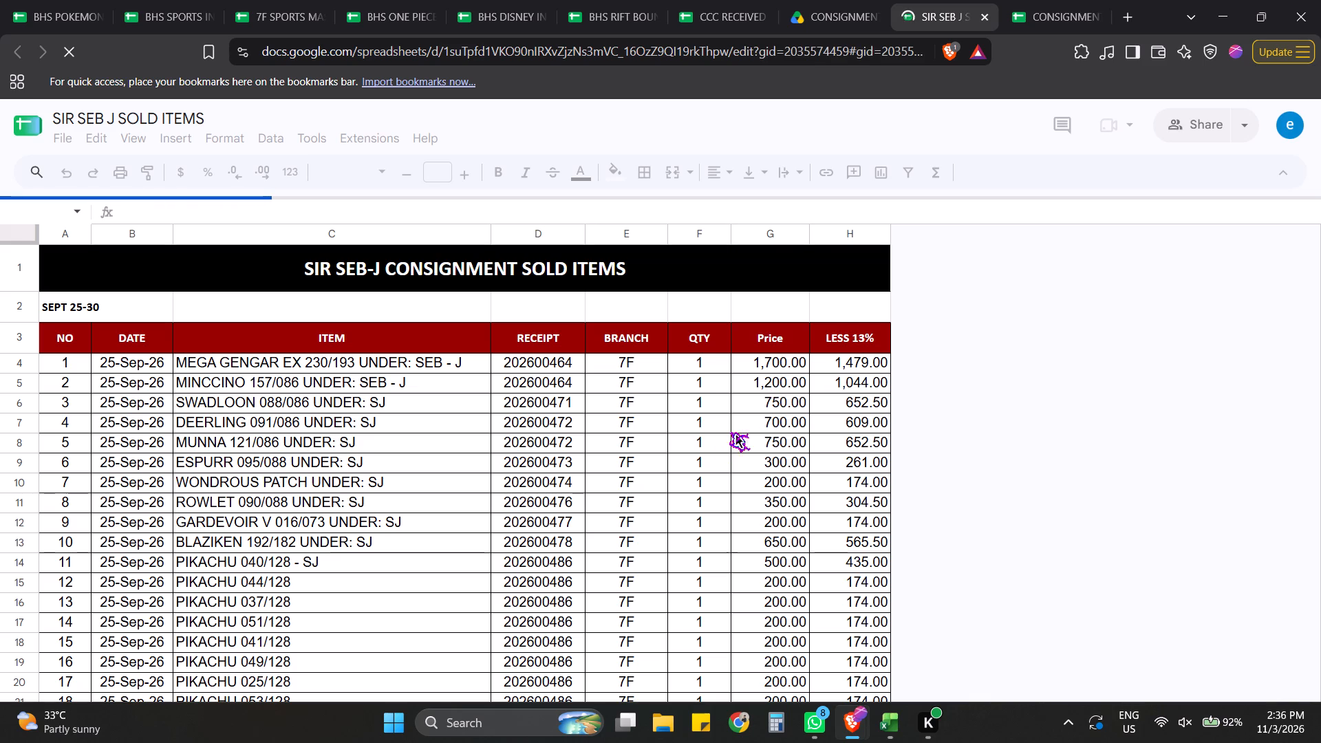
pyautogui.scroll(-1, 733, 425)
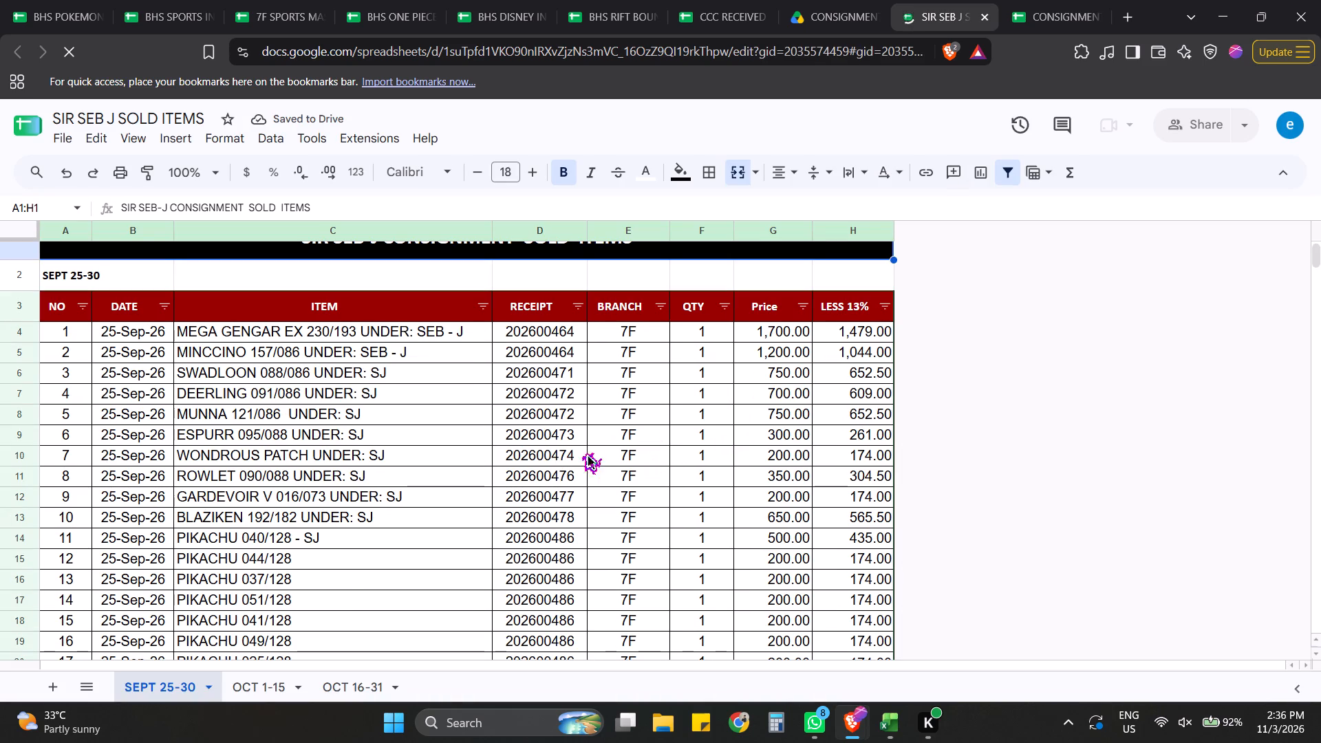
pyautogui.click(248, 682)
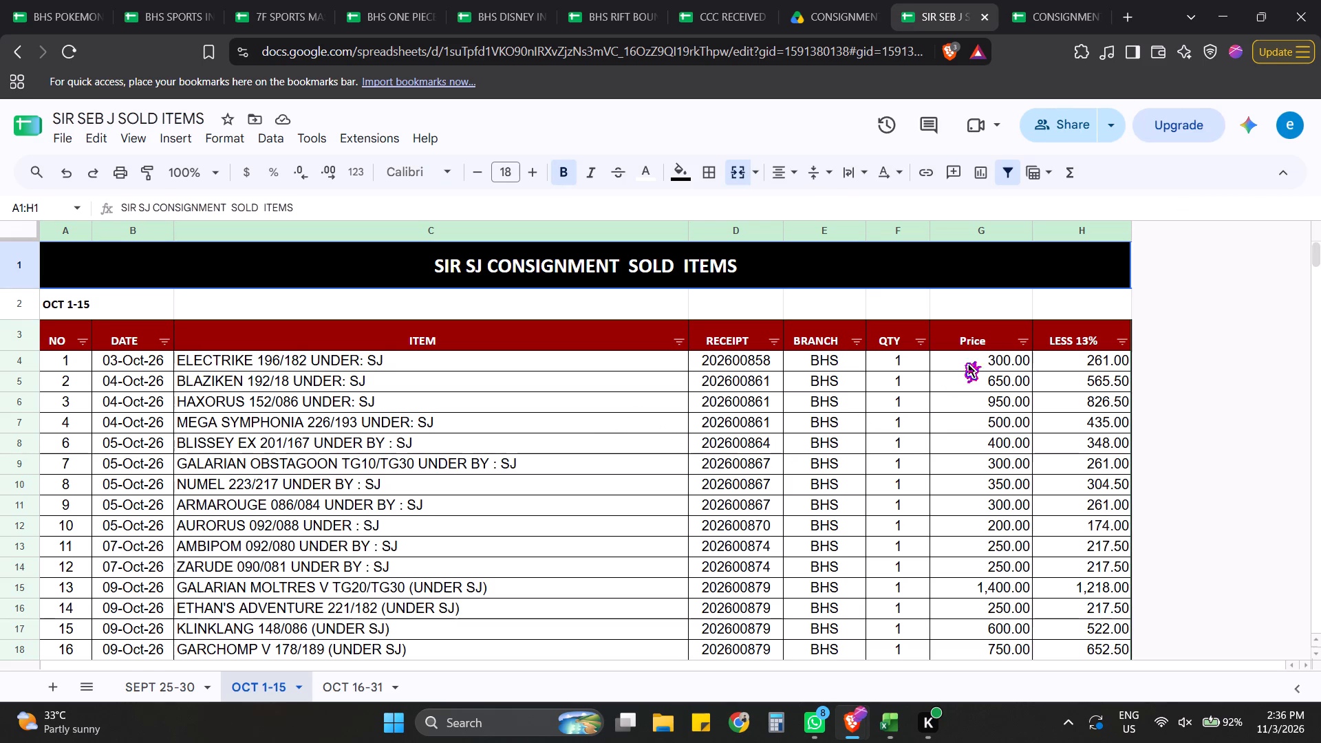
pyautogui.click(1062, 0)
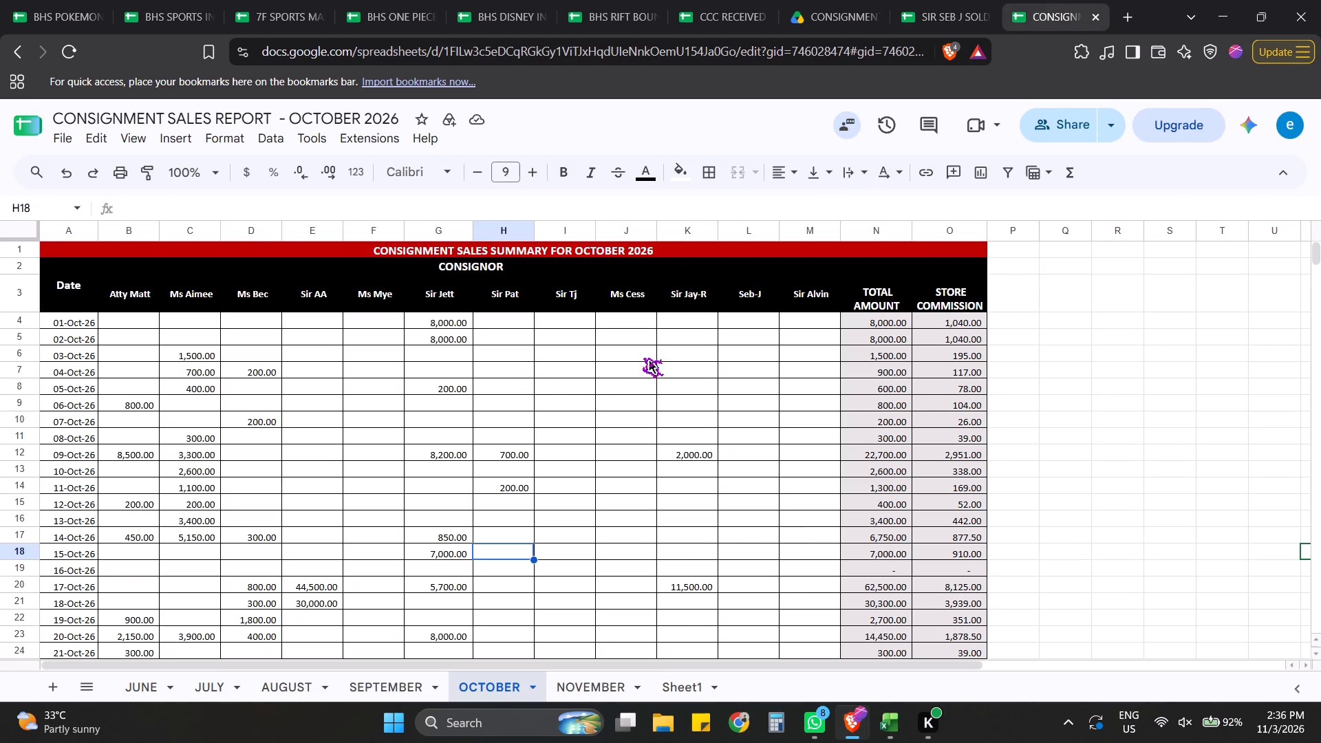
pyautogui.click(937, 0)
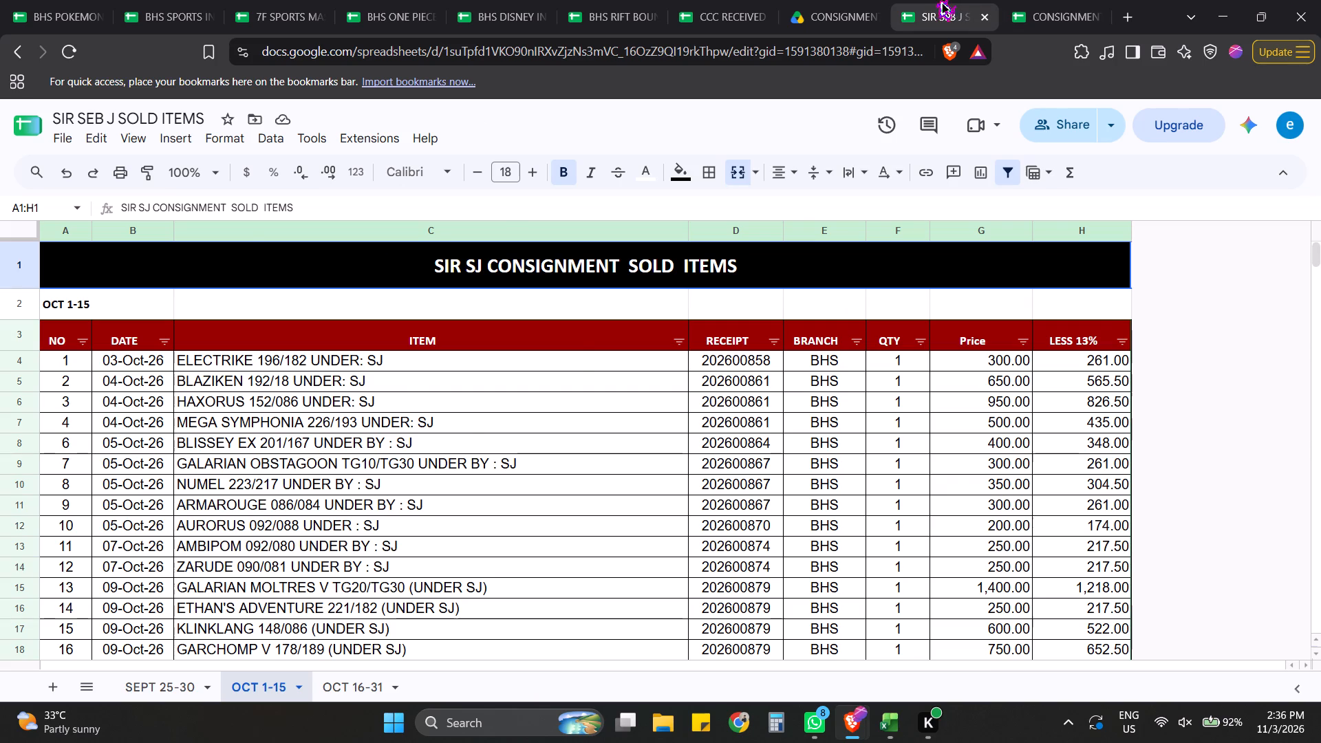
pyautogui.click(1013, 4)
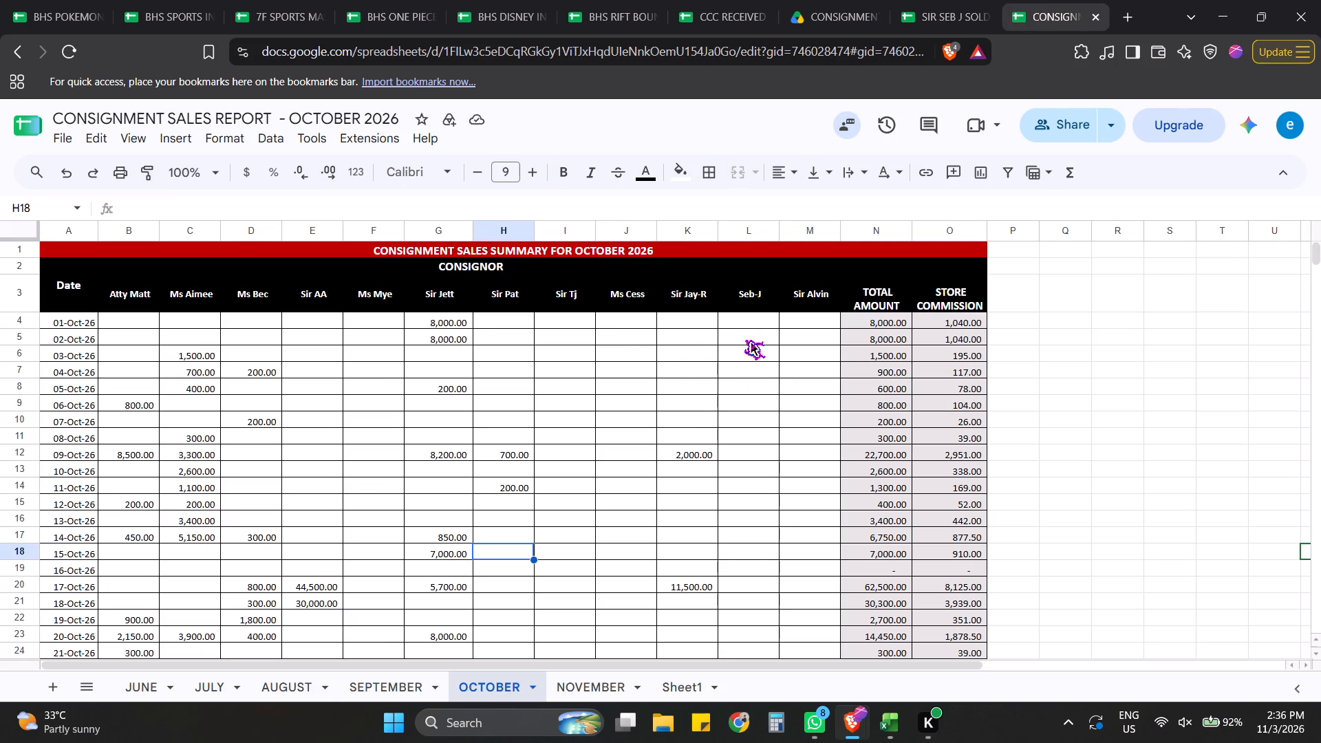
pyautogui.click(756, 409)
pyautogui.click(753, 354)
pyautogui.click(757, 334)
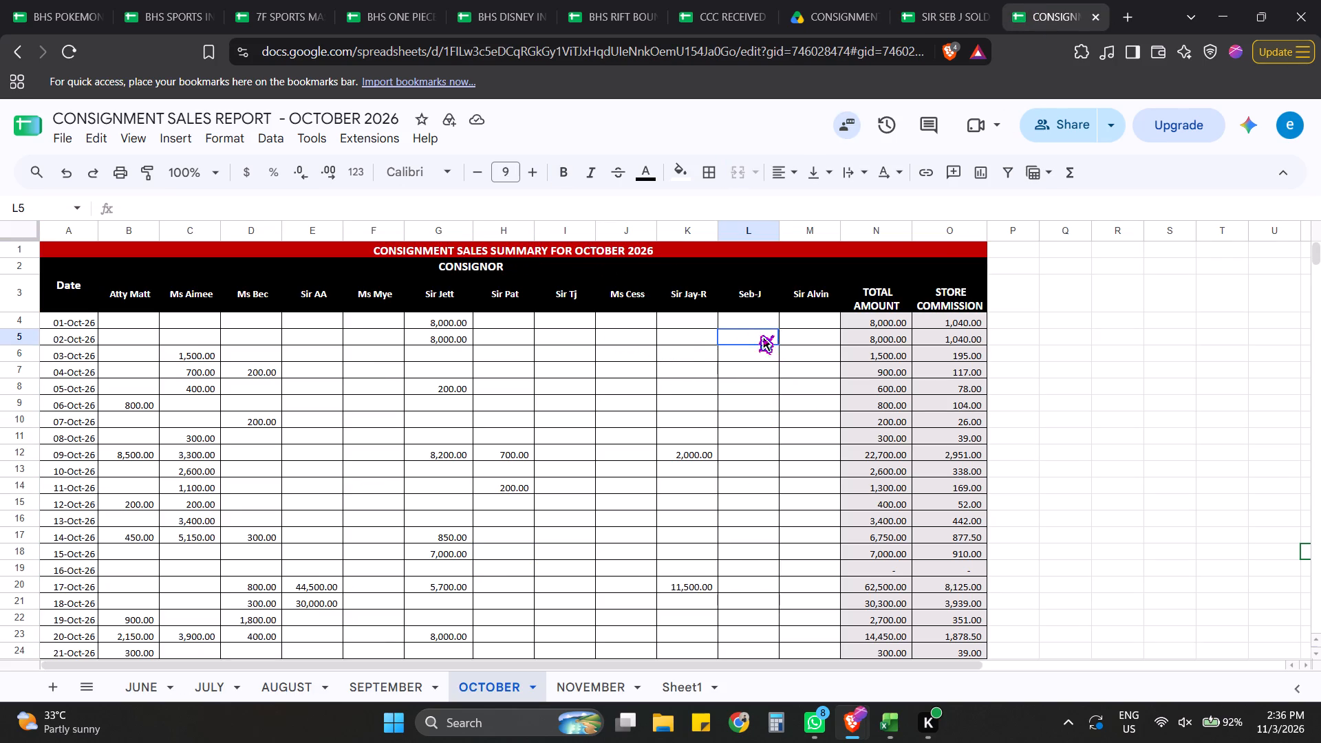
pyautogui.click(924, 0)
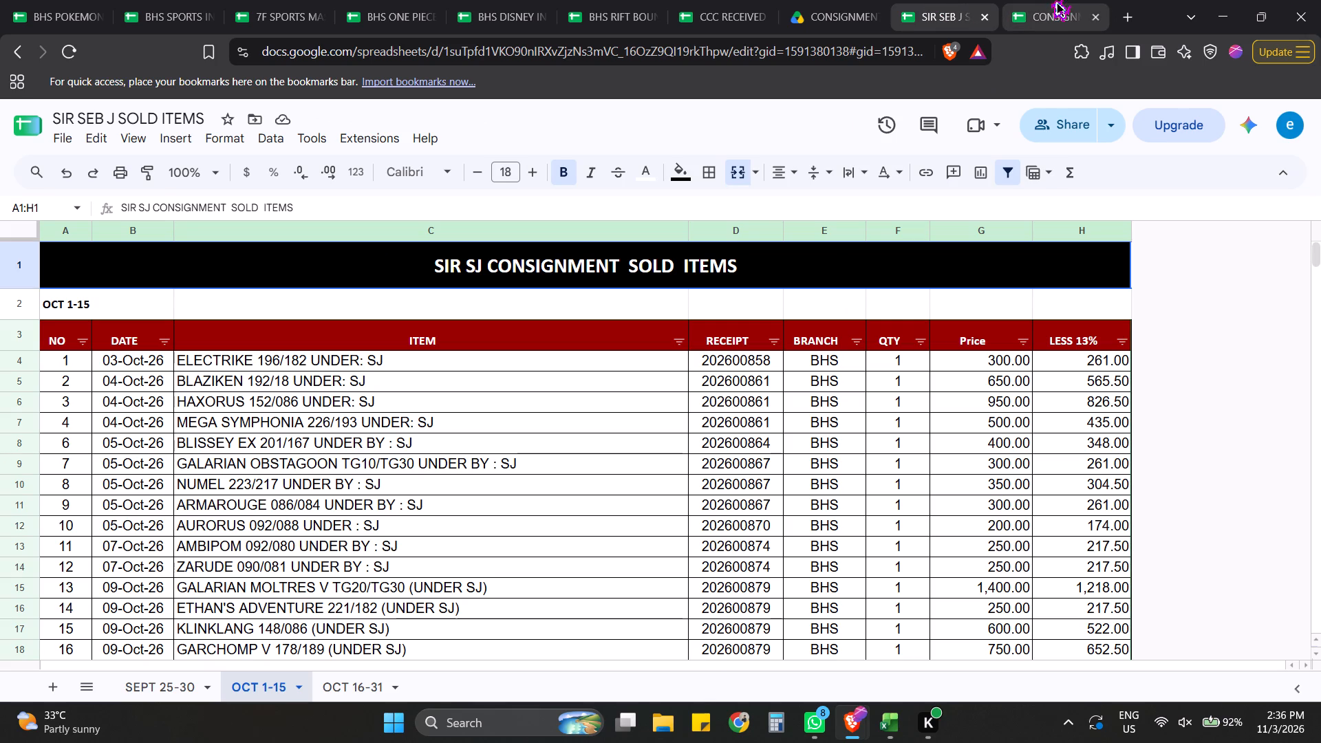
pyautogui.click(1051, 0)
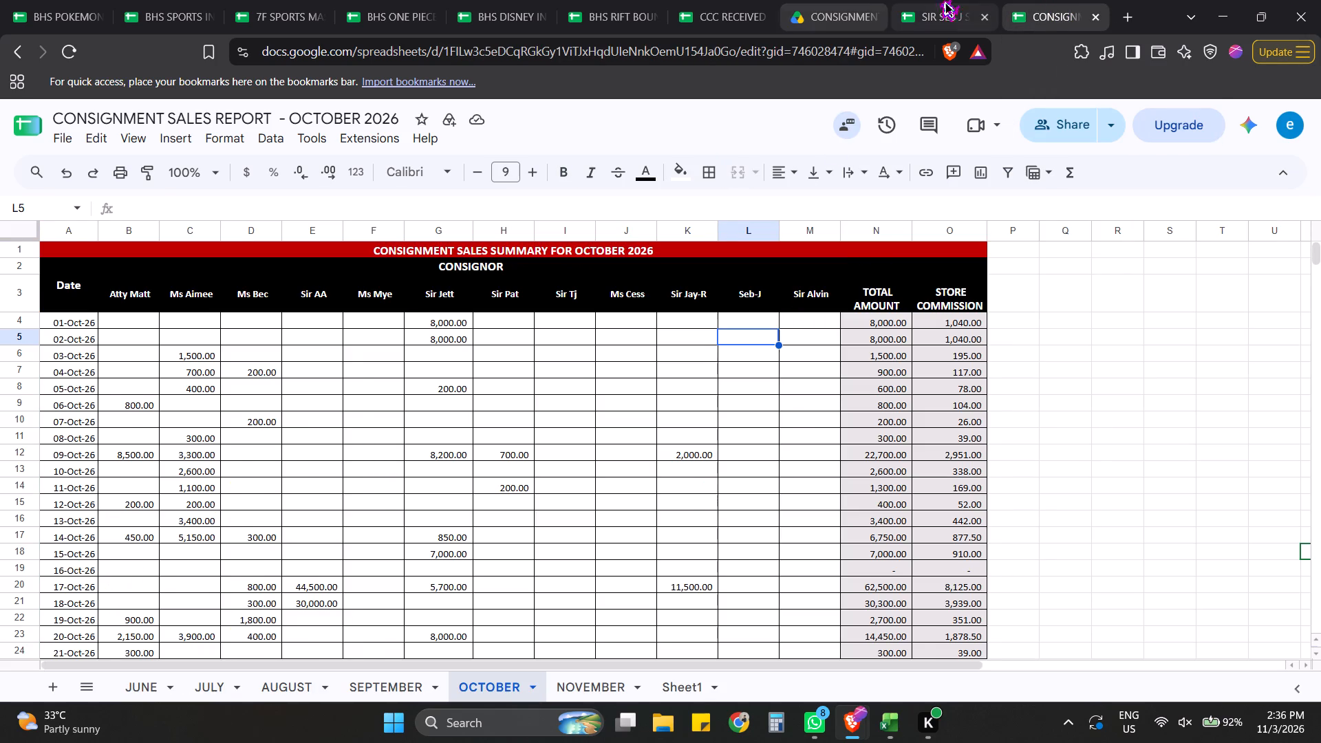
pyautogui.click(939, 0)
pyautogui.click(1025, 1)
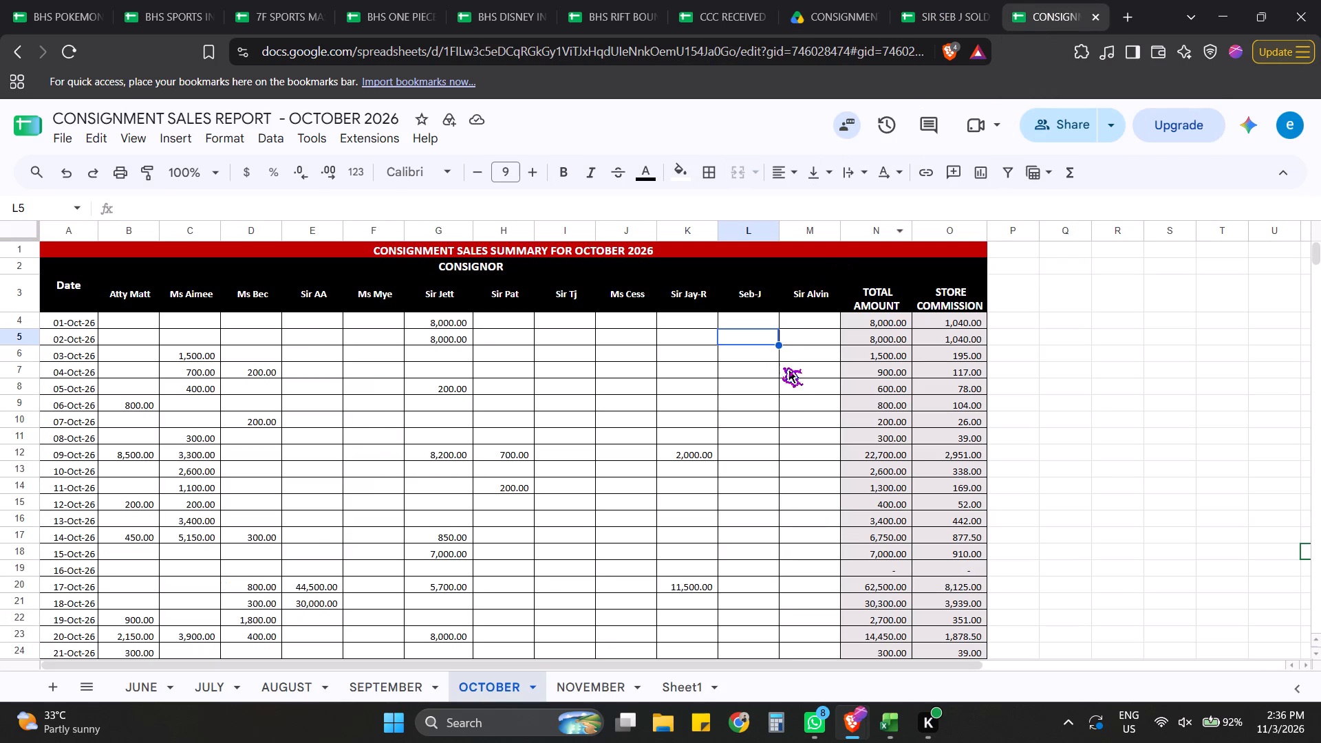
pyautogui.click(749, 355)
pyautogui.press('3')
pyautogui.press('0')
pyautogui.press('0')
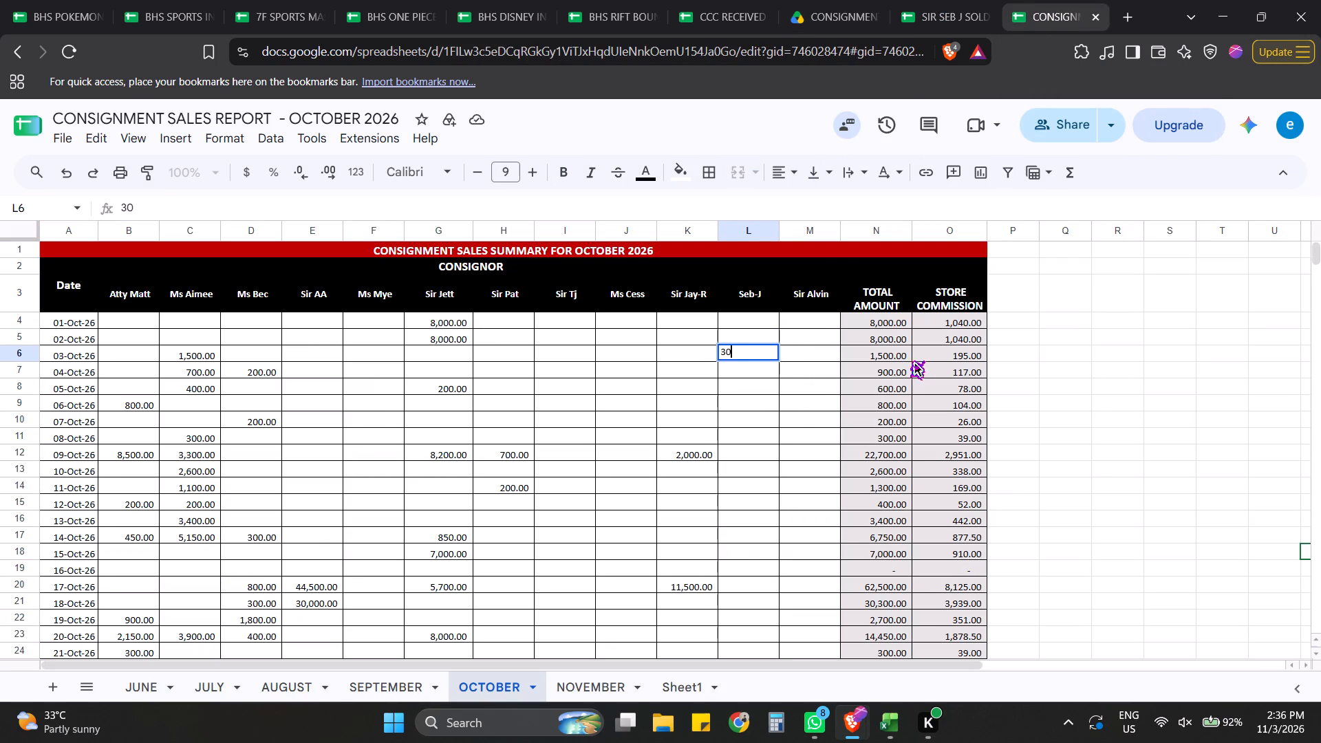
pyautogui.click(780, 419)
pyautogui.click(759, 354)
# Sum Seb-J's 04-Oct-26 prices in his OCT 1-15 sheet and enter 2100 for that date in the OCTOBER sheet.
pyautogui.click(935, 0)
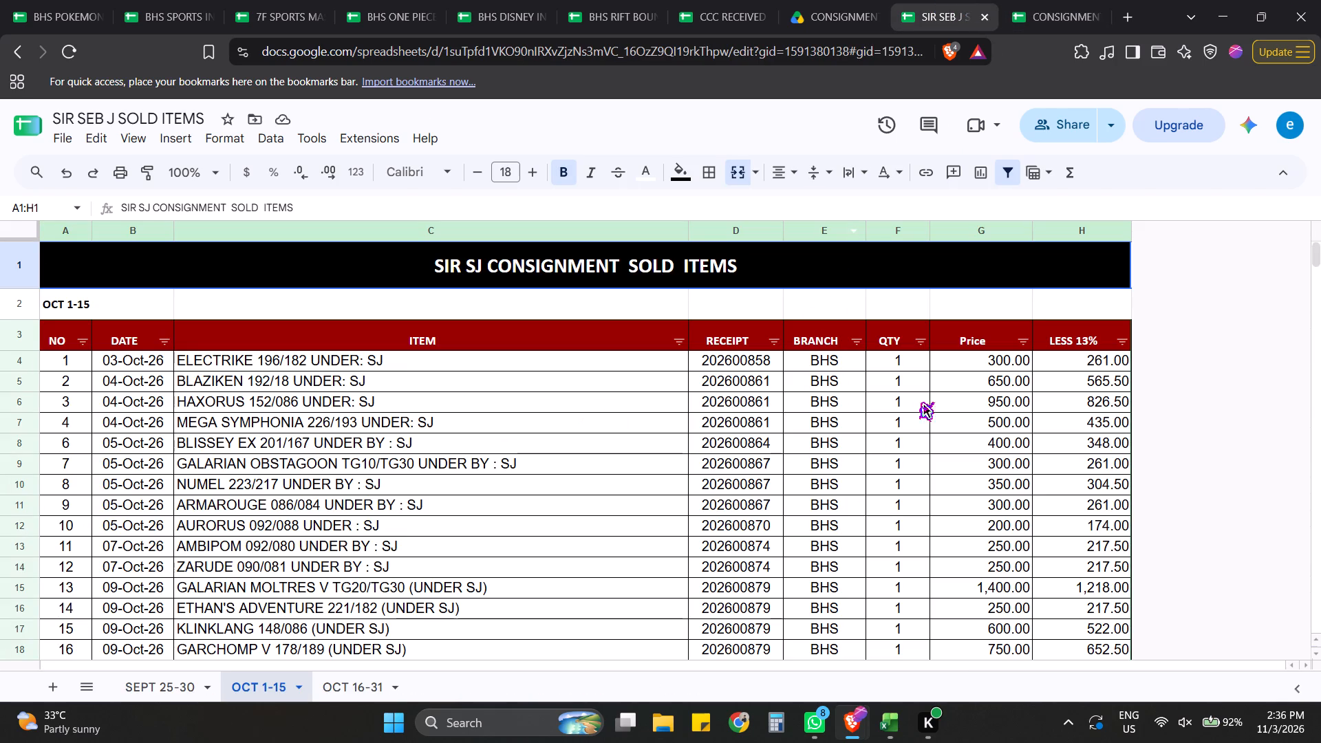
pyautogui.moveTo(1002, 385); pyautogui.dragTo(993, 423)
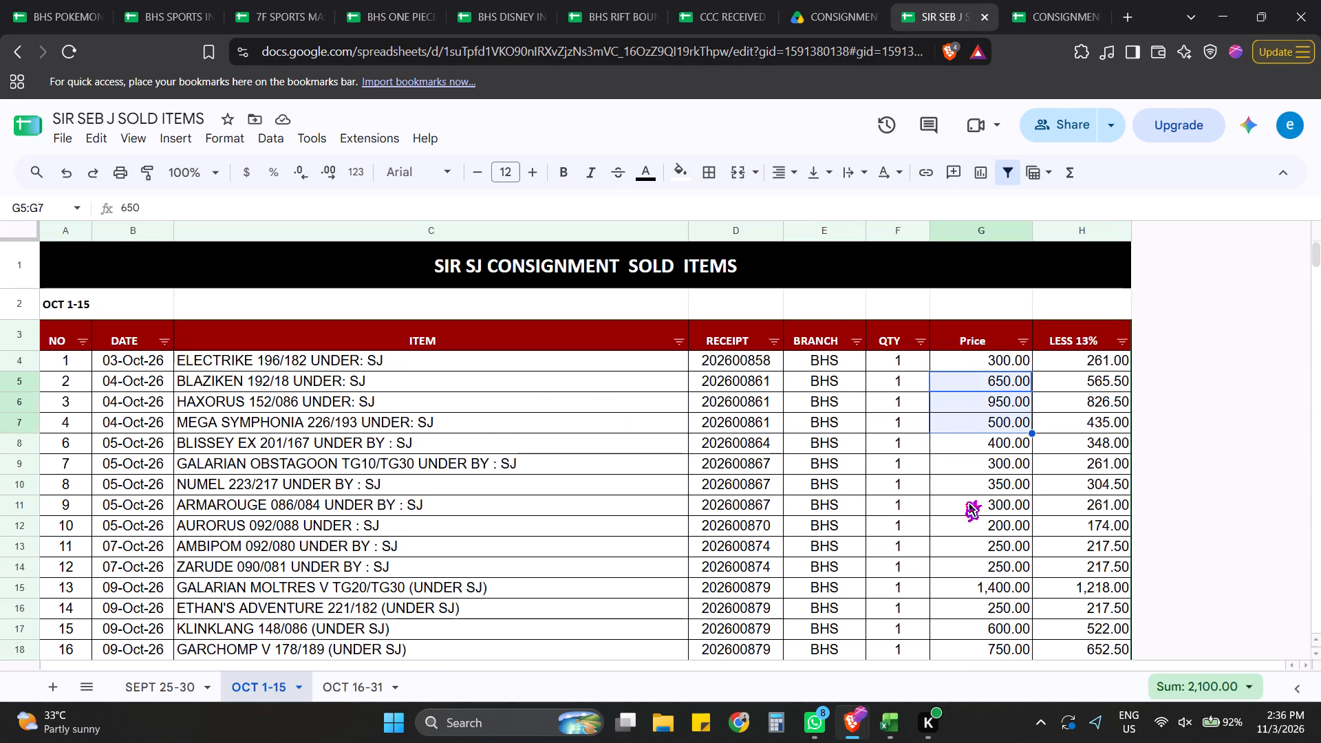
pyautogui.click(1019, 0)
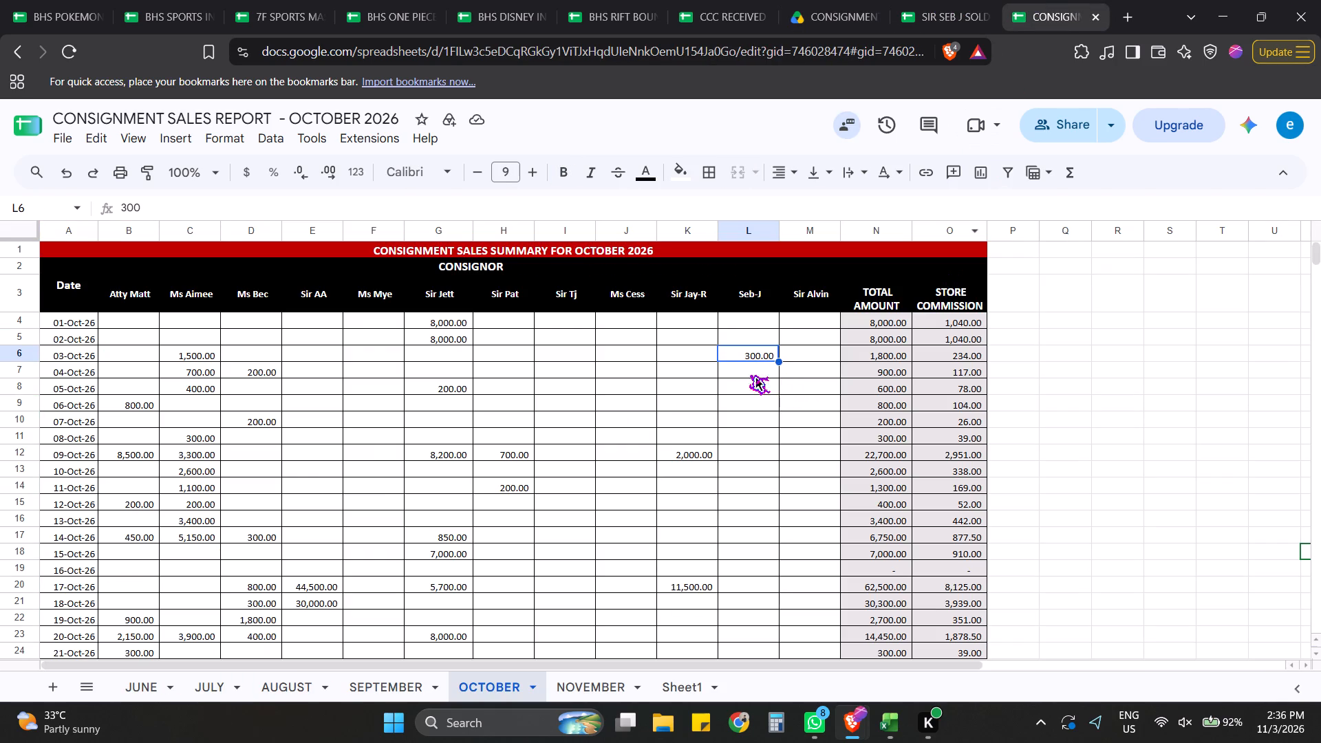
pyautogui.click(749, 374)
pyautogui.press('2')
pyautogui.press('1')
pyautogui.press('0')
pyautogui.press('0')
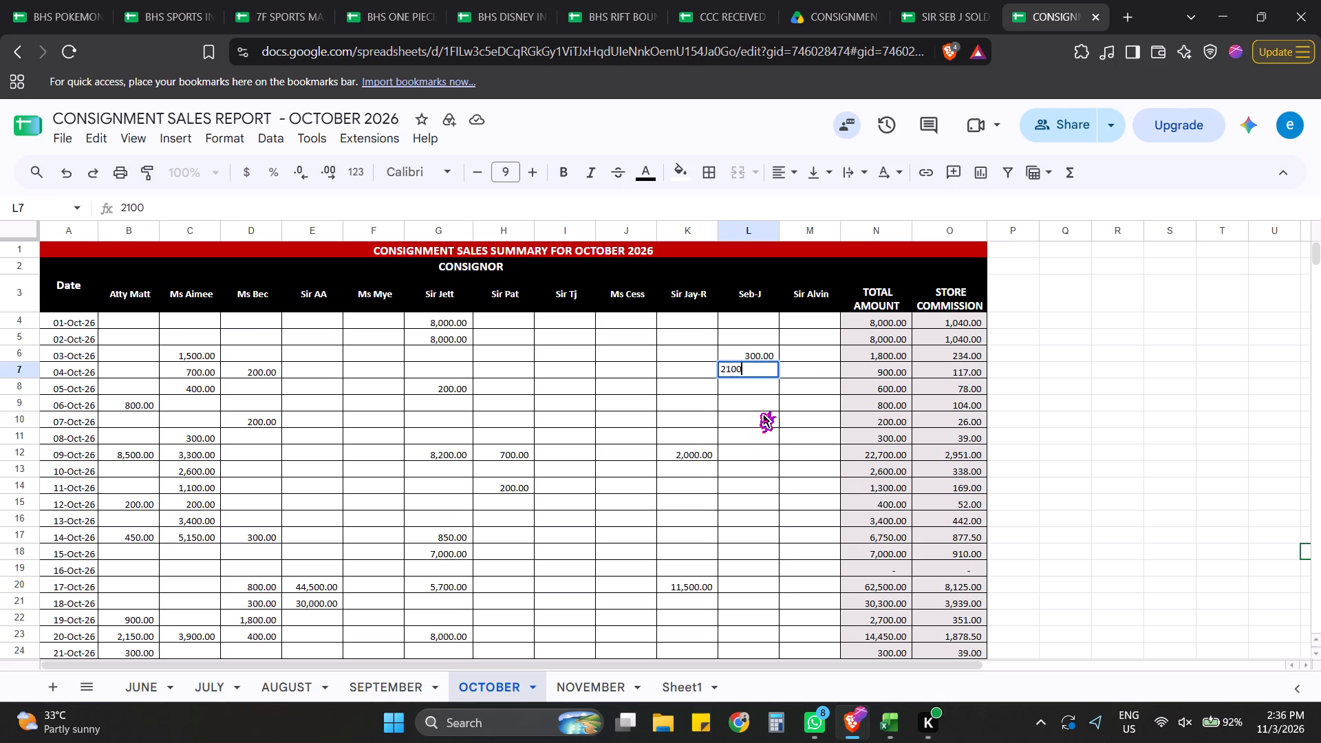
pyautogui.click(757, 411)
pyautogui.click(767, 377)
# Sum Seb-J's 05-Oct-26 prices in his OCT 1-15 sheet and enter 1550 for that date in the OCTOBER sheet.
pyautogui.click(927, 0)
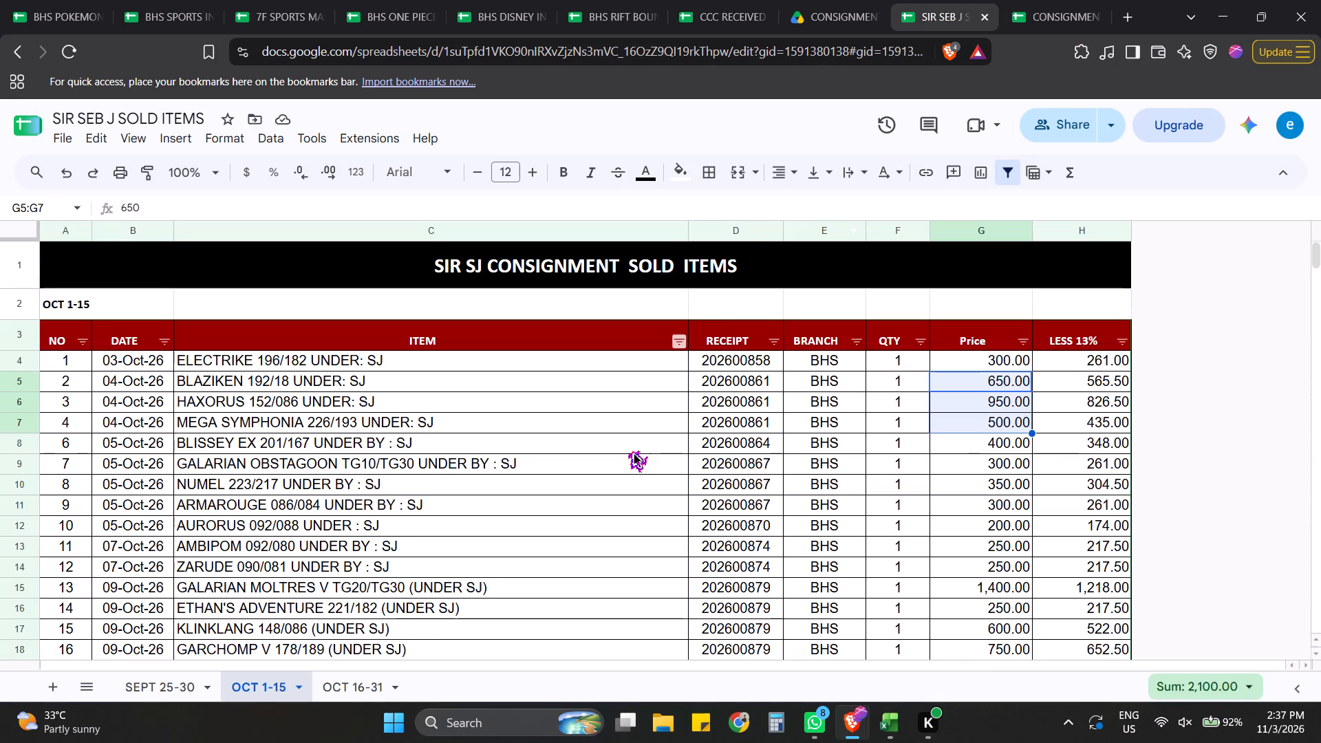
pyautogui.moveTo(1012, 442); pyautogui.dragTo(995, 513)
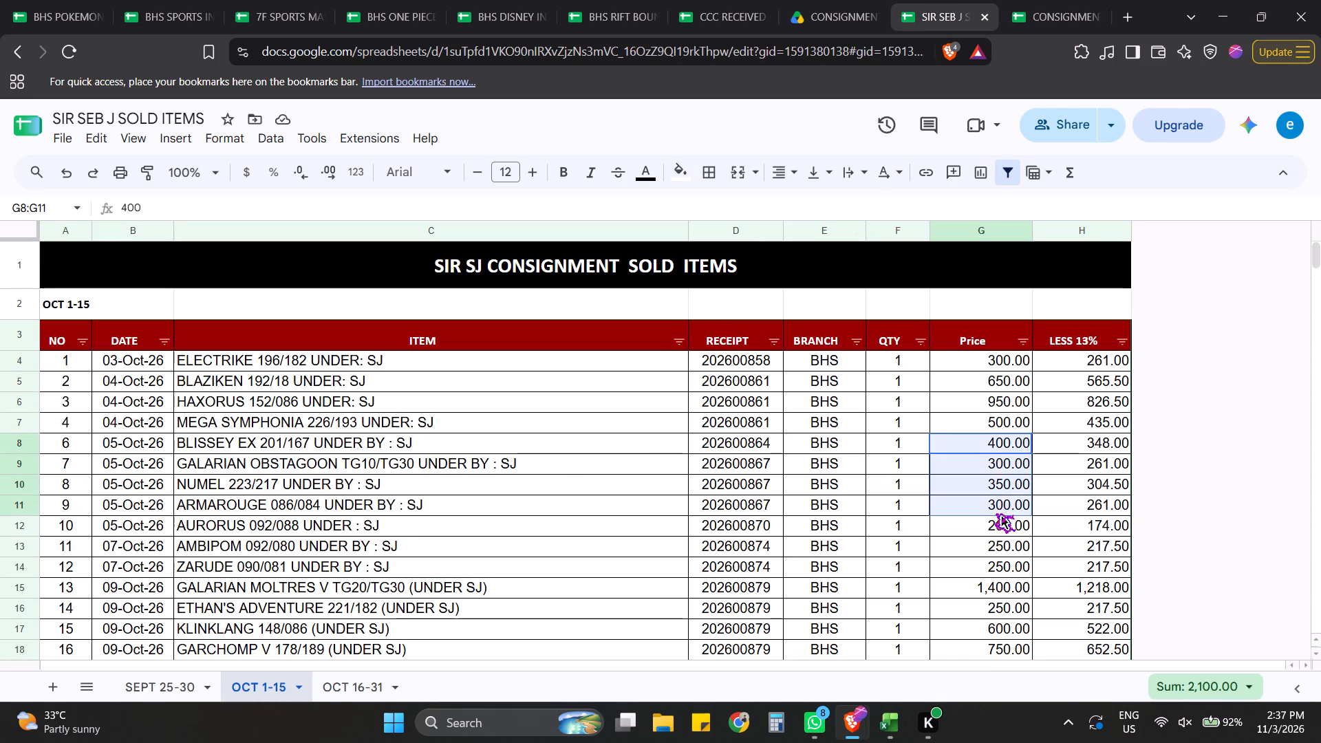
pyautogui.moveTo(995, 513); pyautogui.dragTo(997, 519)
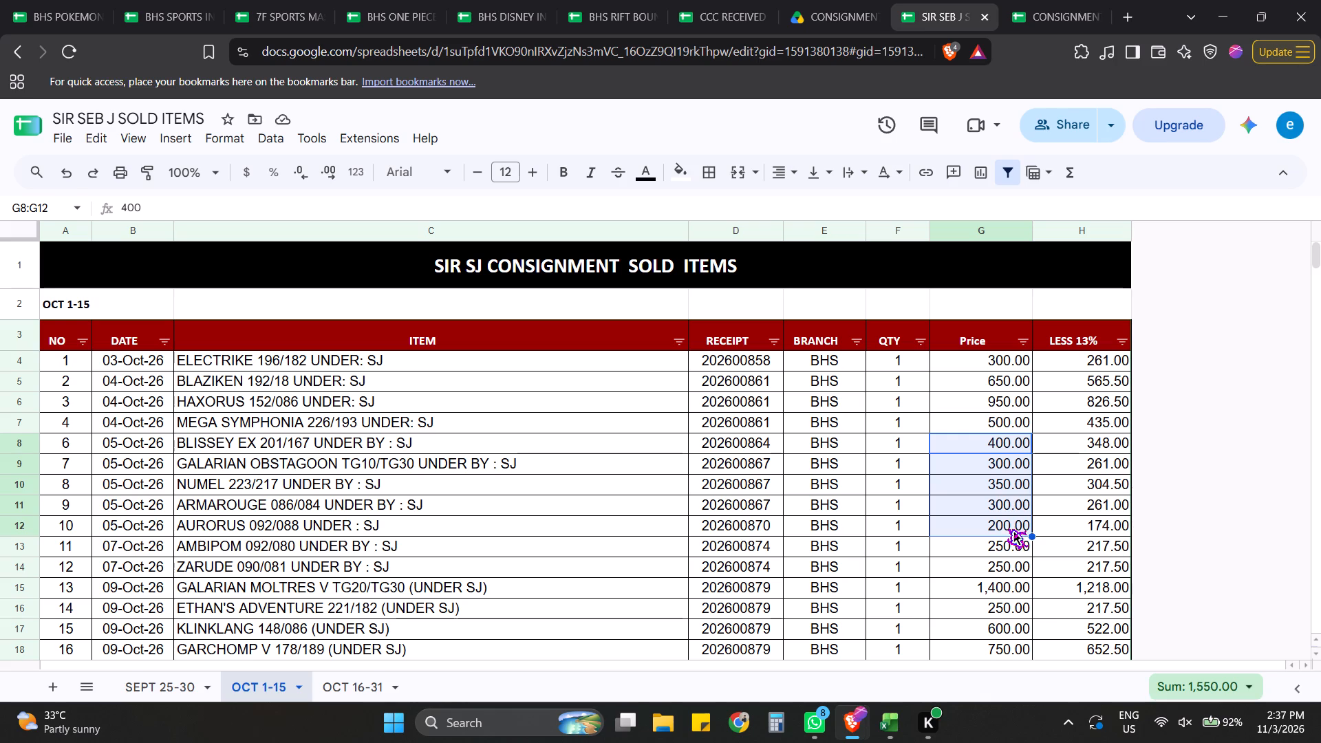
pyautogui.click(1029, 0)
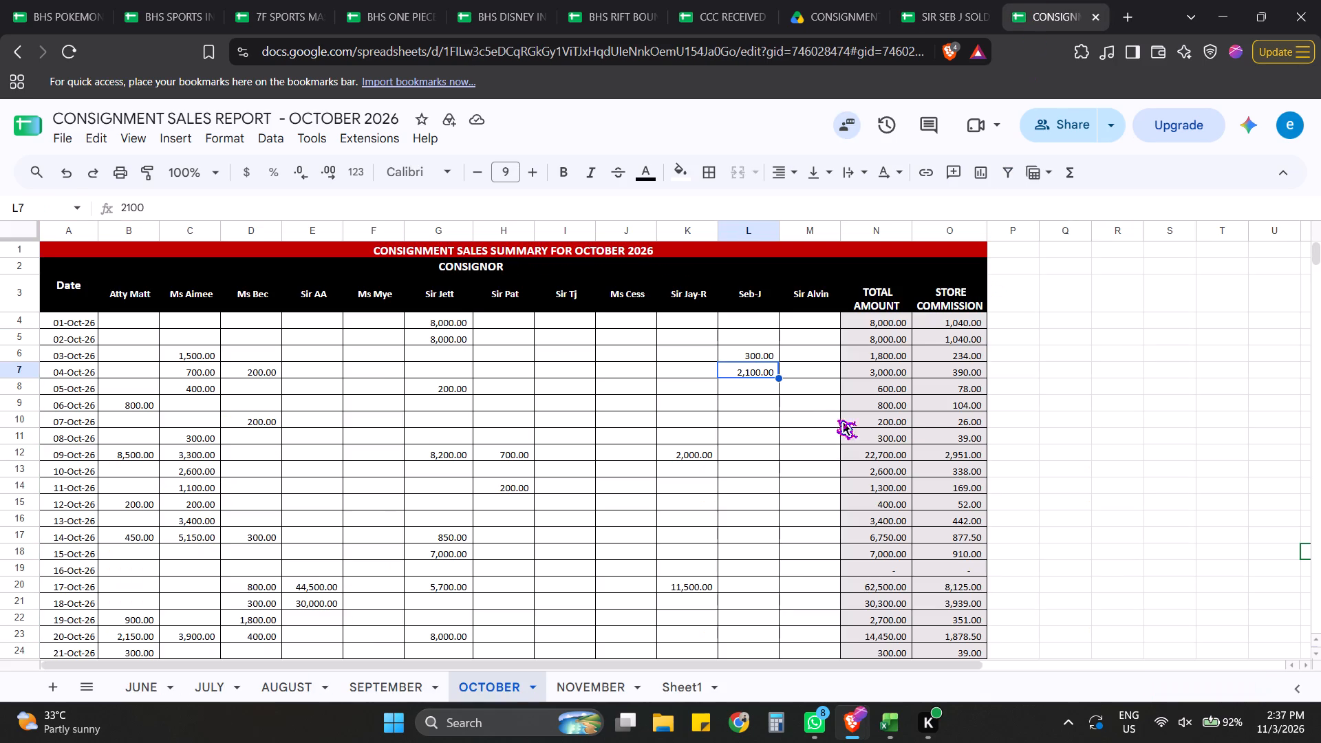
pyautogui.click(758, 391)
pyautogui.click(929, 0)
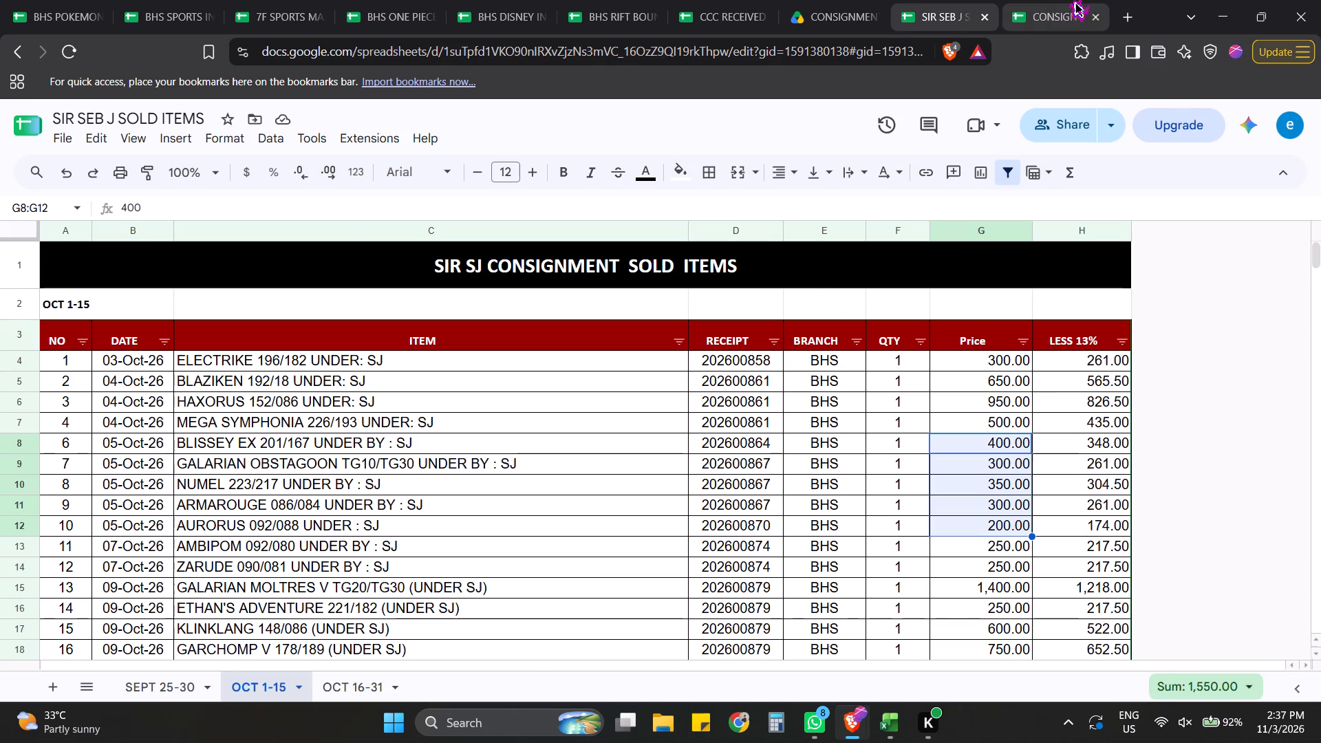
pyautogui.click(1091, 0)
pyautogui.write('155')
pyautogui.press('0')
pyautogui.click(756, 399)
pyautogui.click(953, 0)
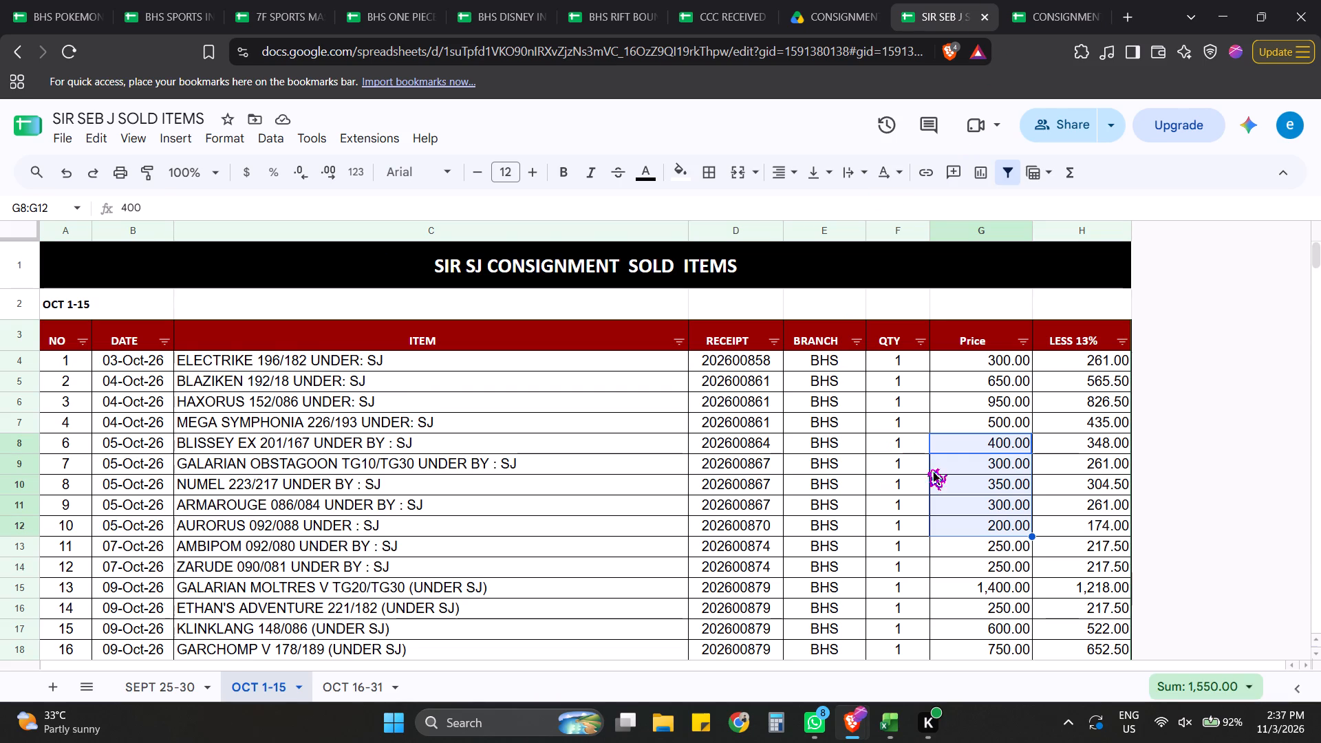
pyautogui.scroll(-2, 596, 560)
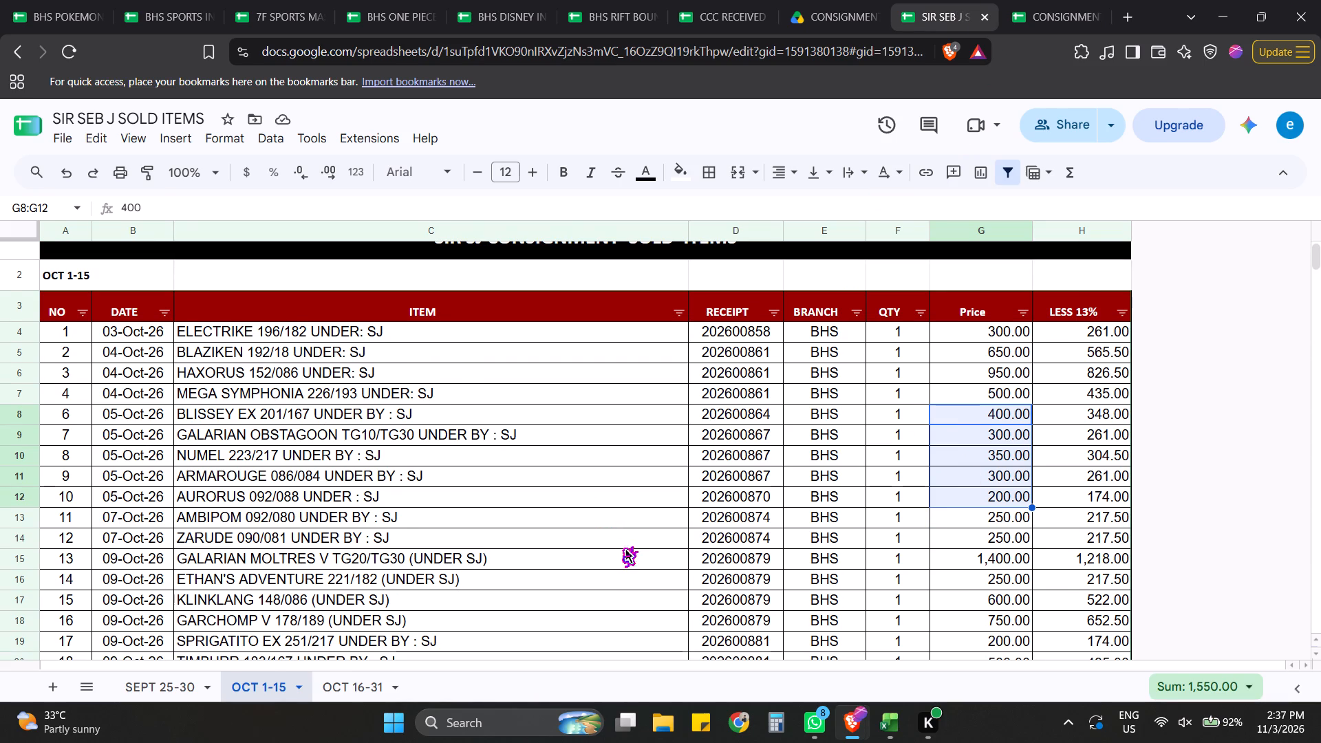
pyautogui.moveTo(1013, 485); pyautogui.dragTo(1011, 498)
pyautogui.click(1042, 0)
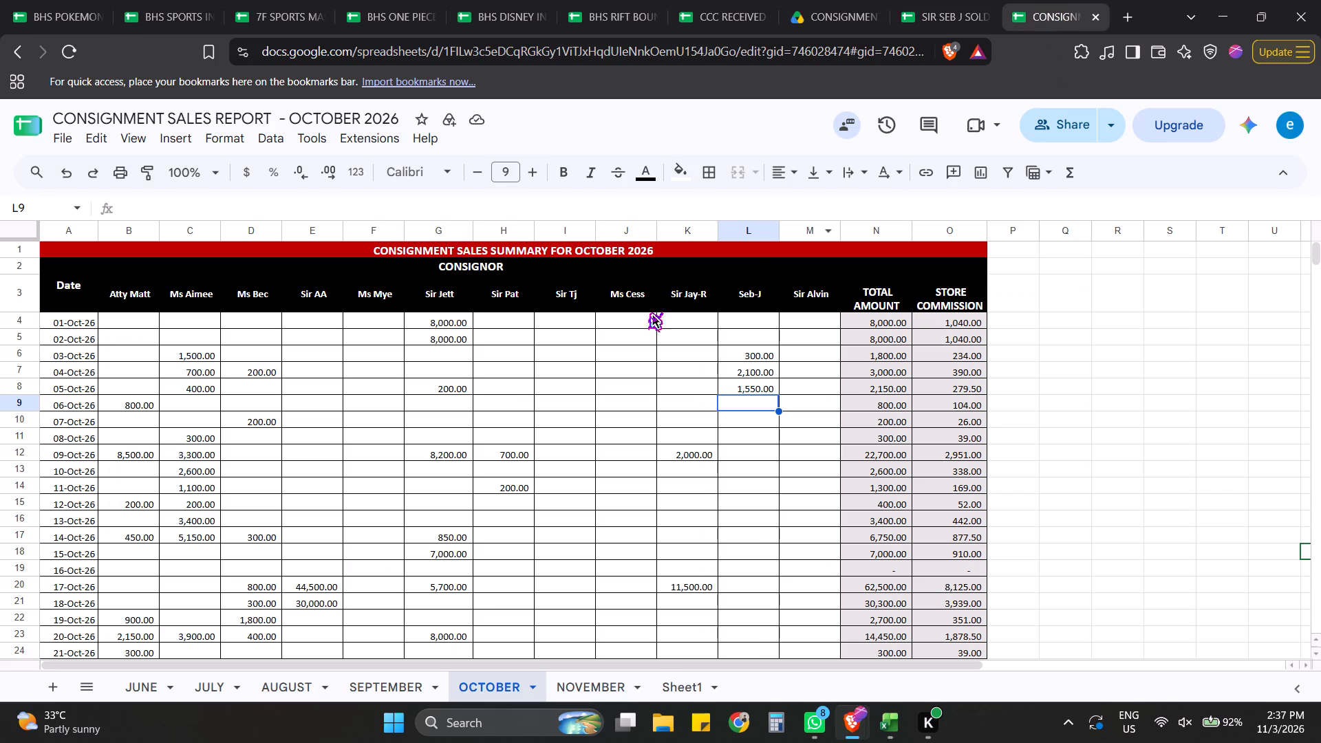
pyautogui.click(753, 418)
pyautogui.press('5')
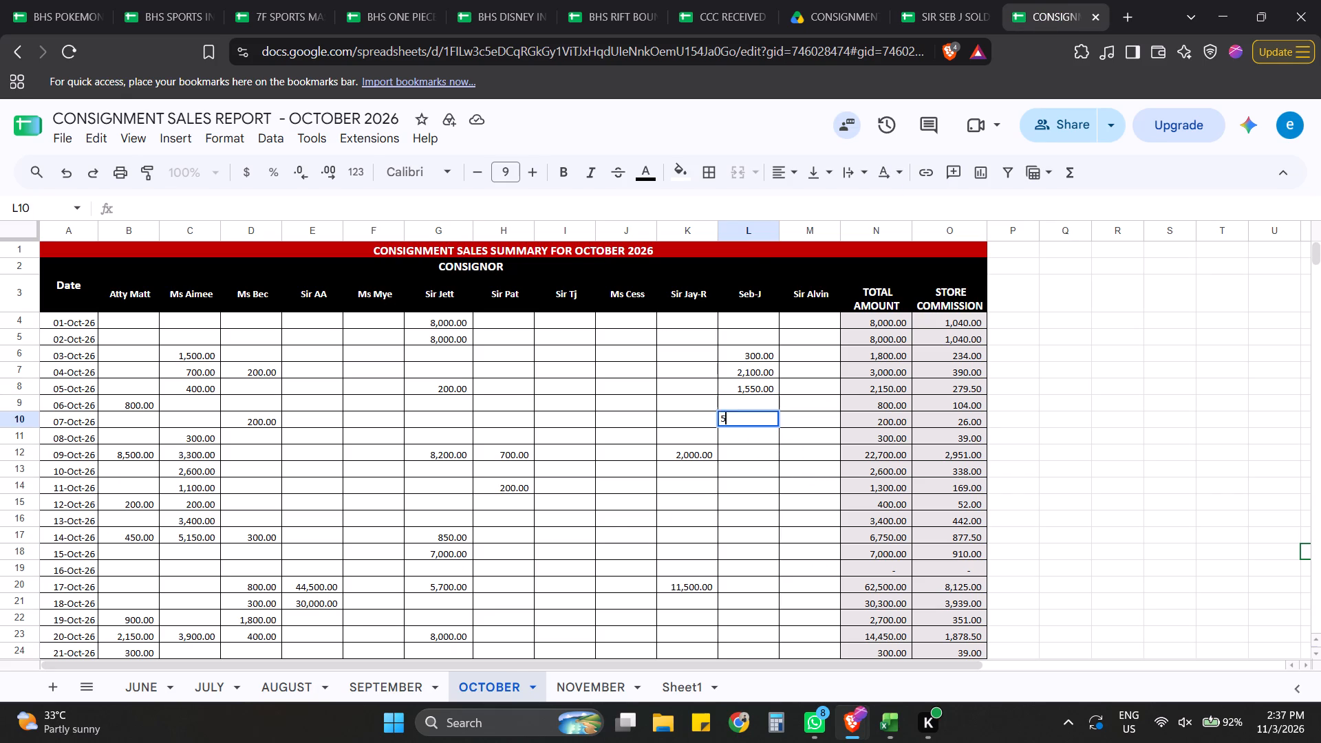
pyautogui.press('0')
pyautogui.press('0')
pyautogui.click(735, 438)
# Sum Seb-J's 09-Oct-26 prices in his OCT 1-15 sheet and enter 13700 for that date in the OCTOBER sheet.
pyautogui.moveTo(994, 0); pyautogui.dragTo(986, 0)
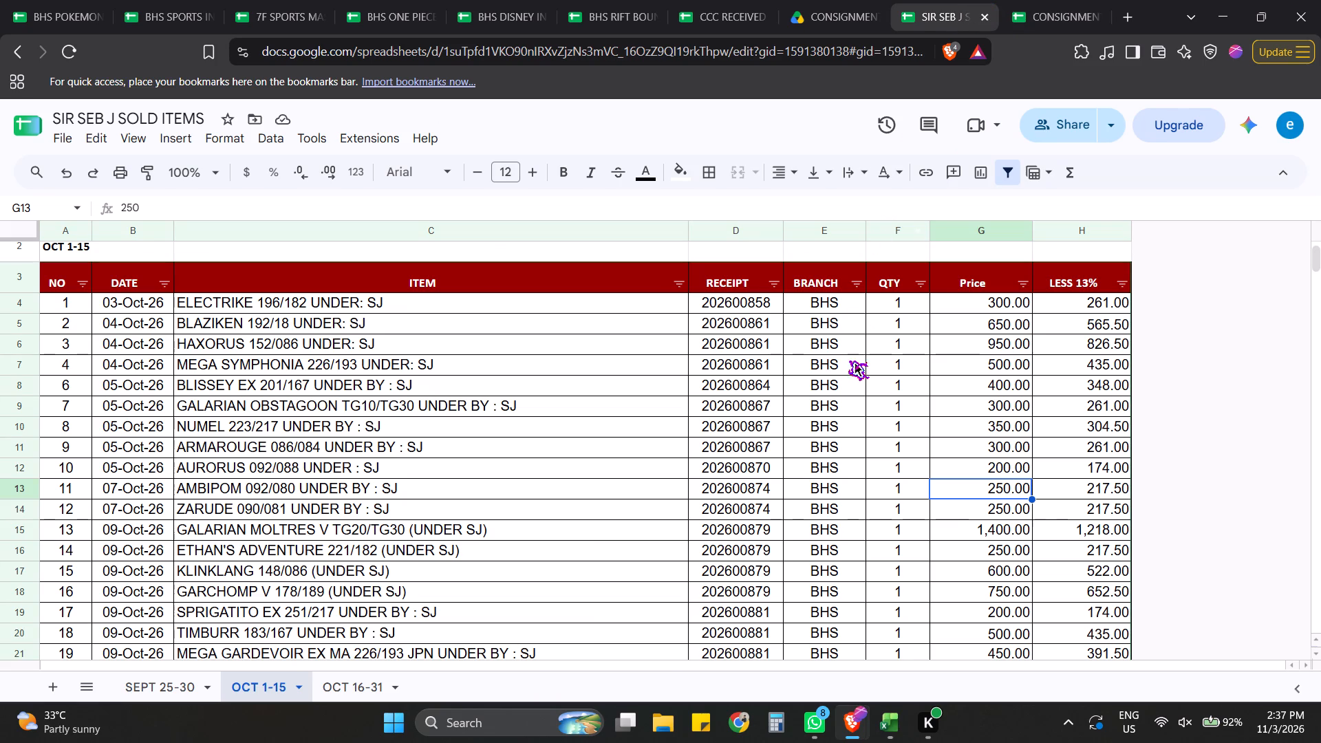
pyautogui.click(993, 511)
pyautogui.click(981, 541)
pyautogui.scroll(-3, 994, 562)
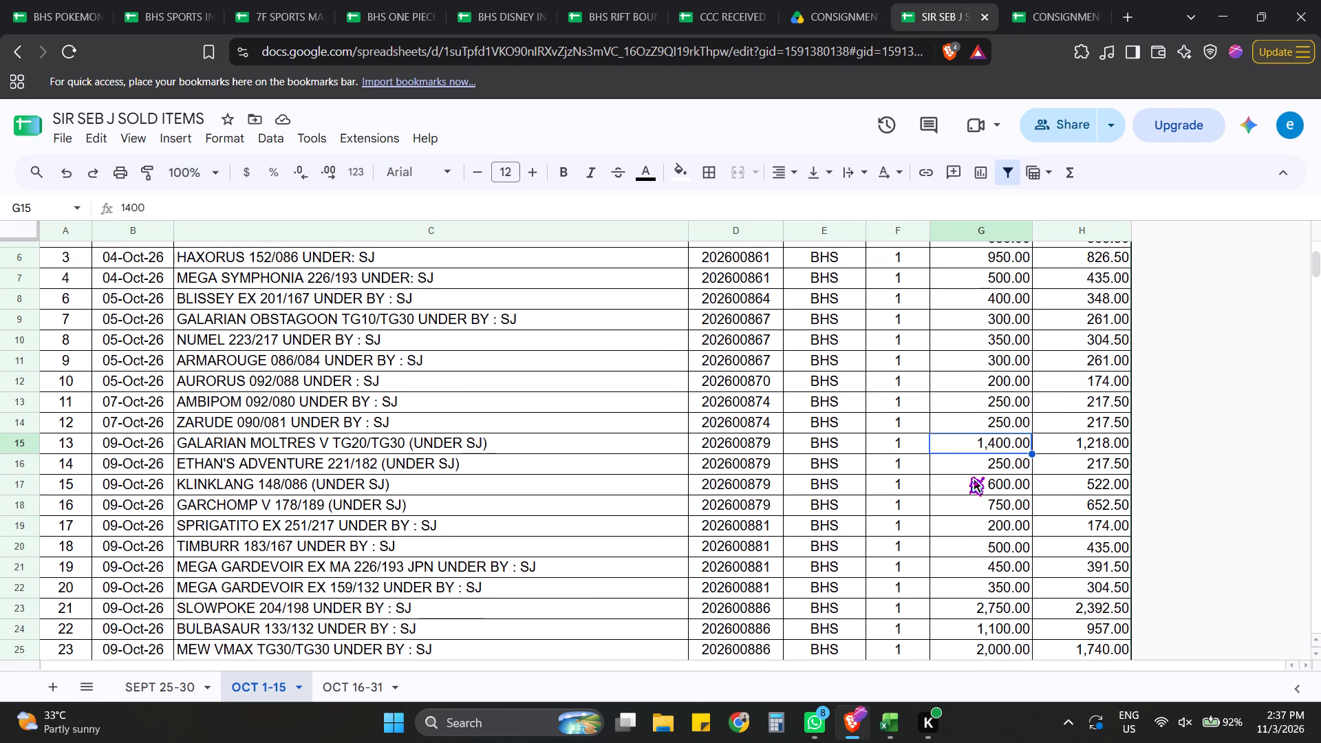
pyautogui.moveTo(1000, 446); pyautogui.dragTo(968, 678)
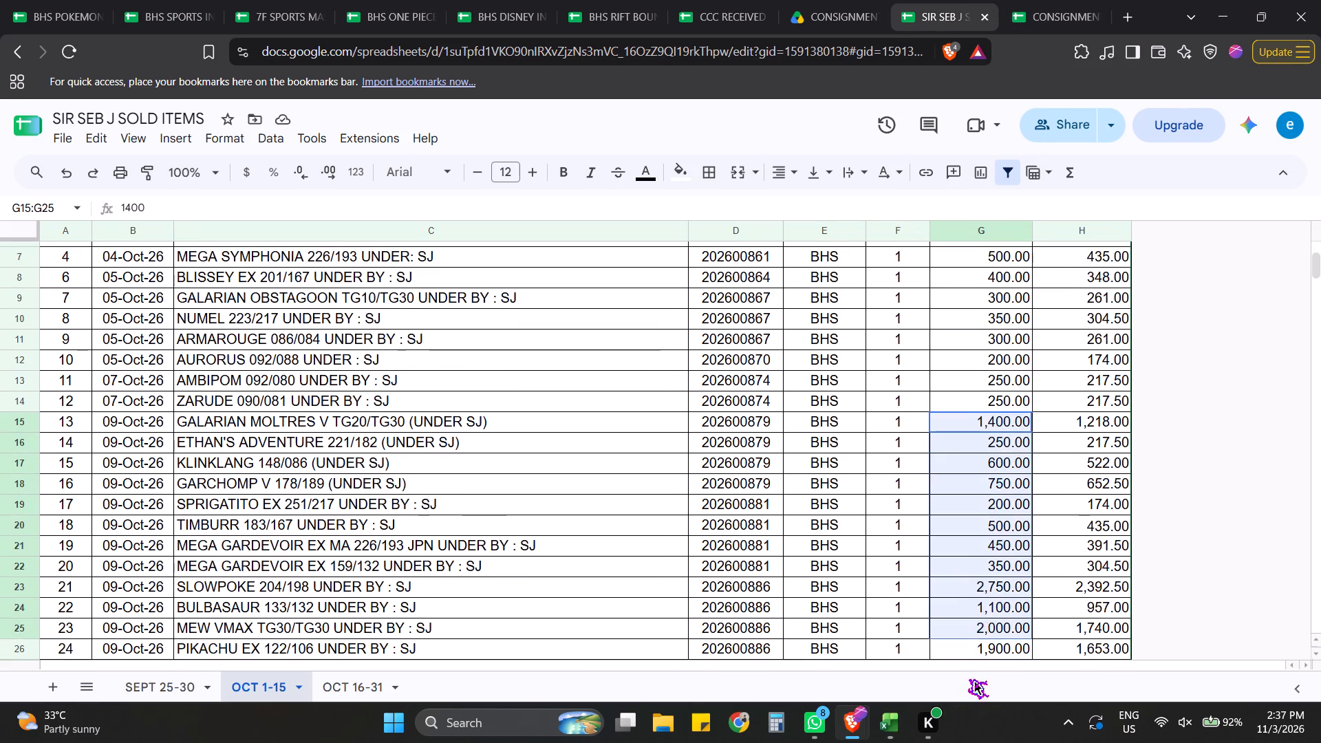
pyautogui.moveTo(968, 678); pyautogui.dragTo(994, 605)
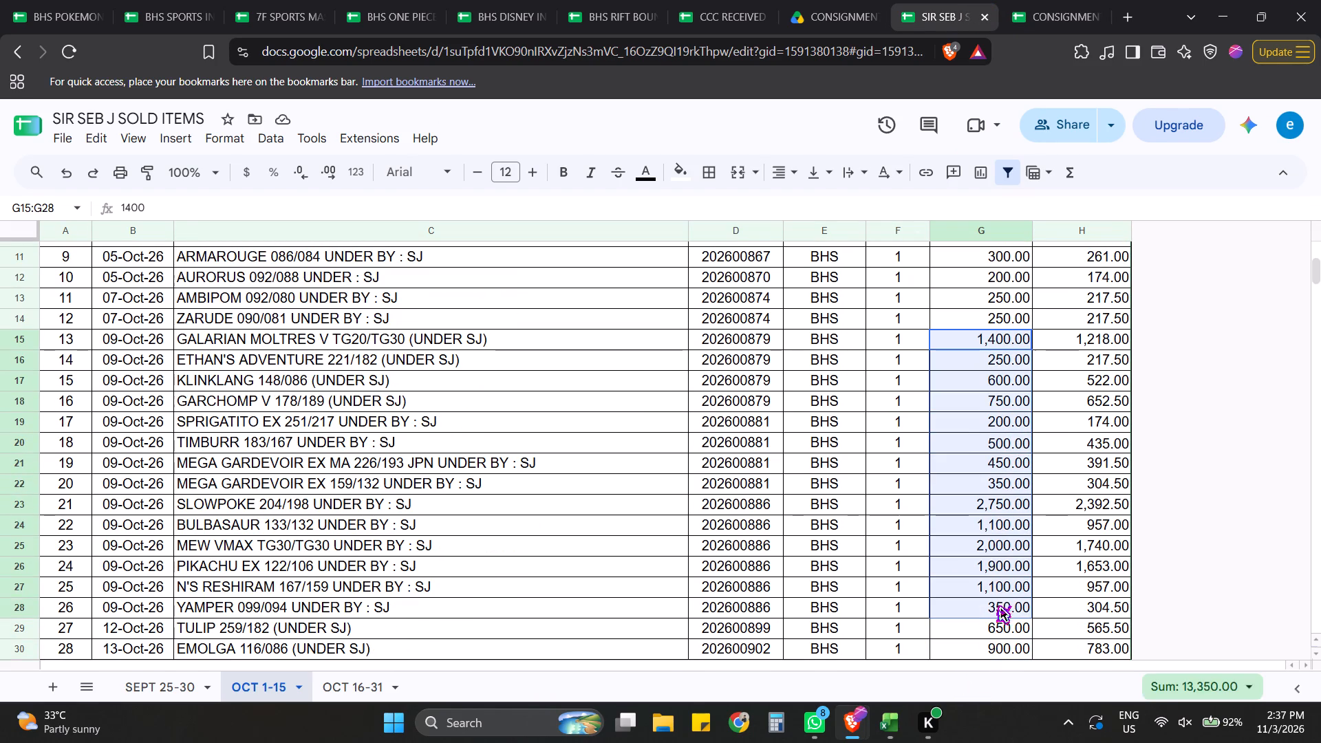
pyautogui.moveTo(994, 605); pyautogui.dragTo(994, 609)
pyautogui.click(1052, 0)
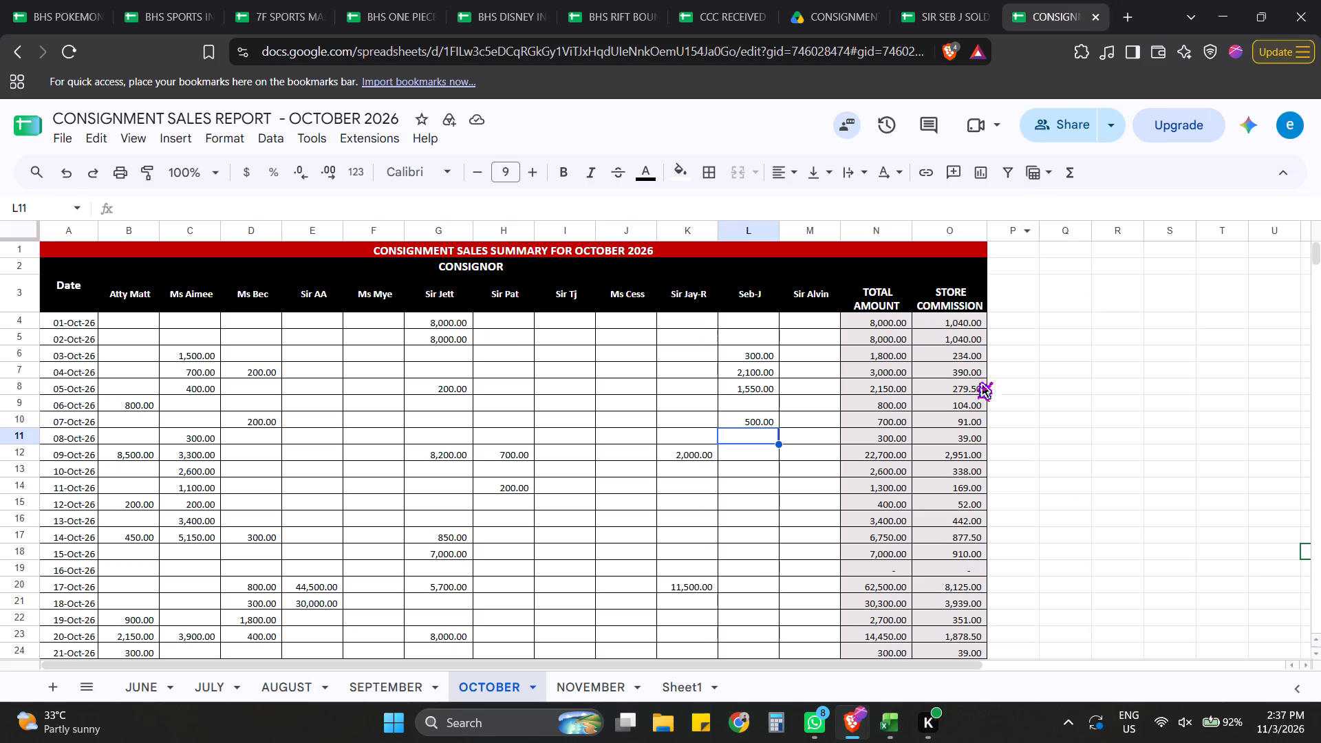
pyautogui.click(973, 0)
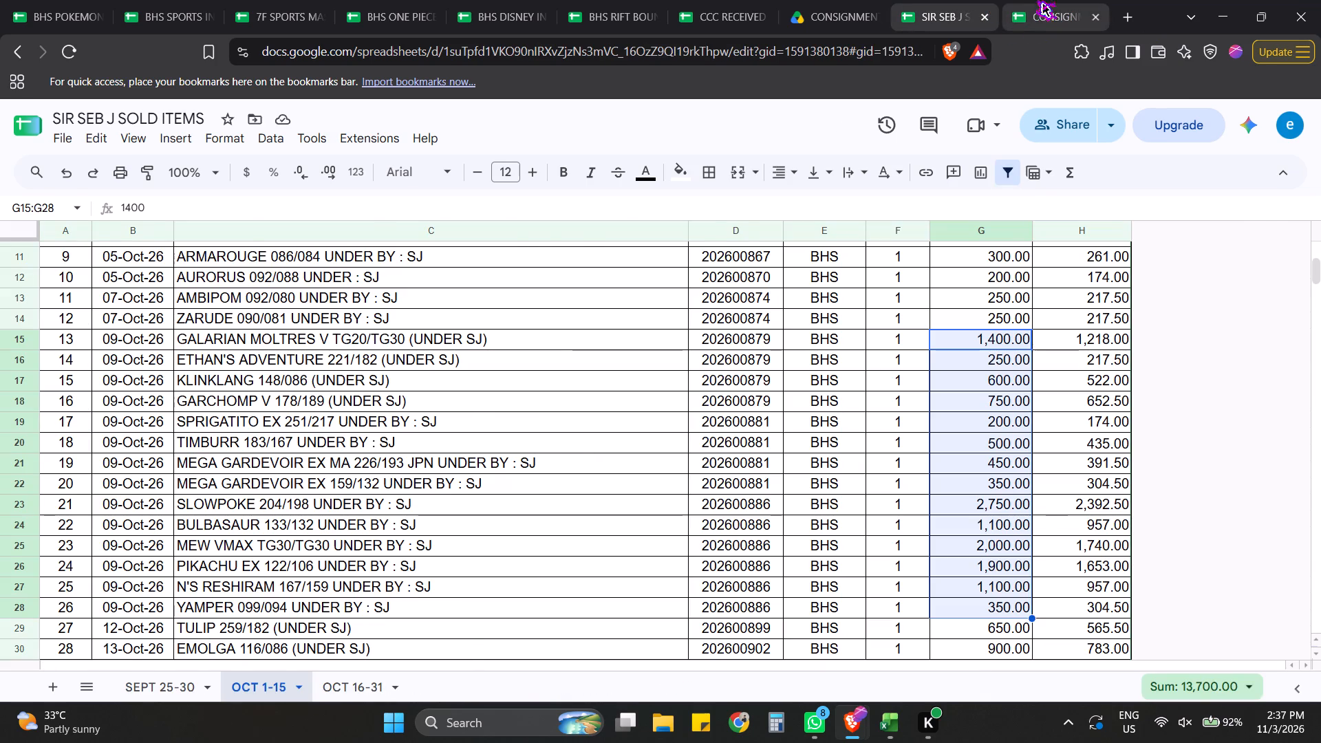
pyautogui.click(1036, 0)
pyautogui.click(749, 455)
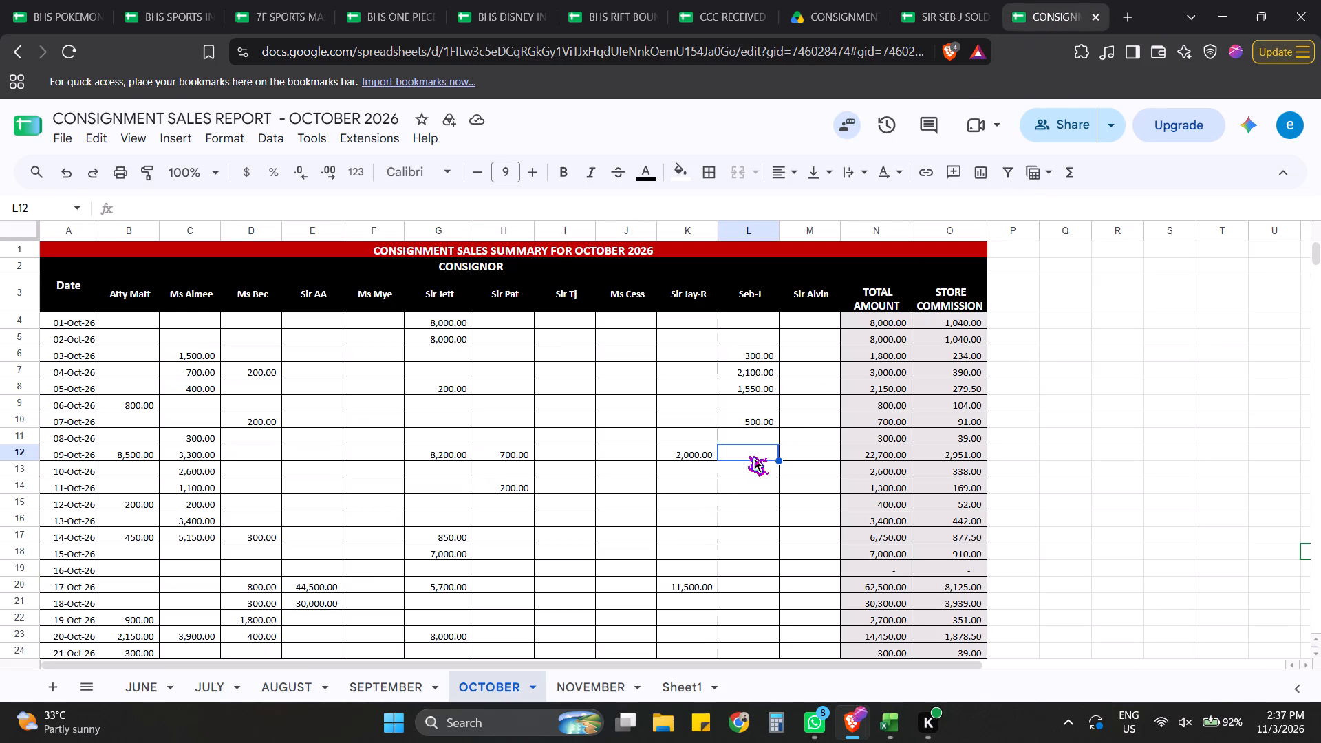
pyautogui.write('17')
pyautogui.press('BackSpace')
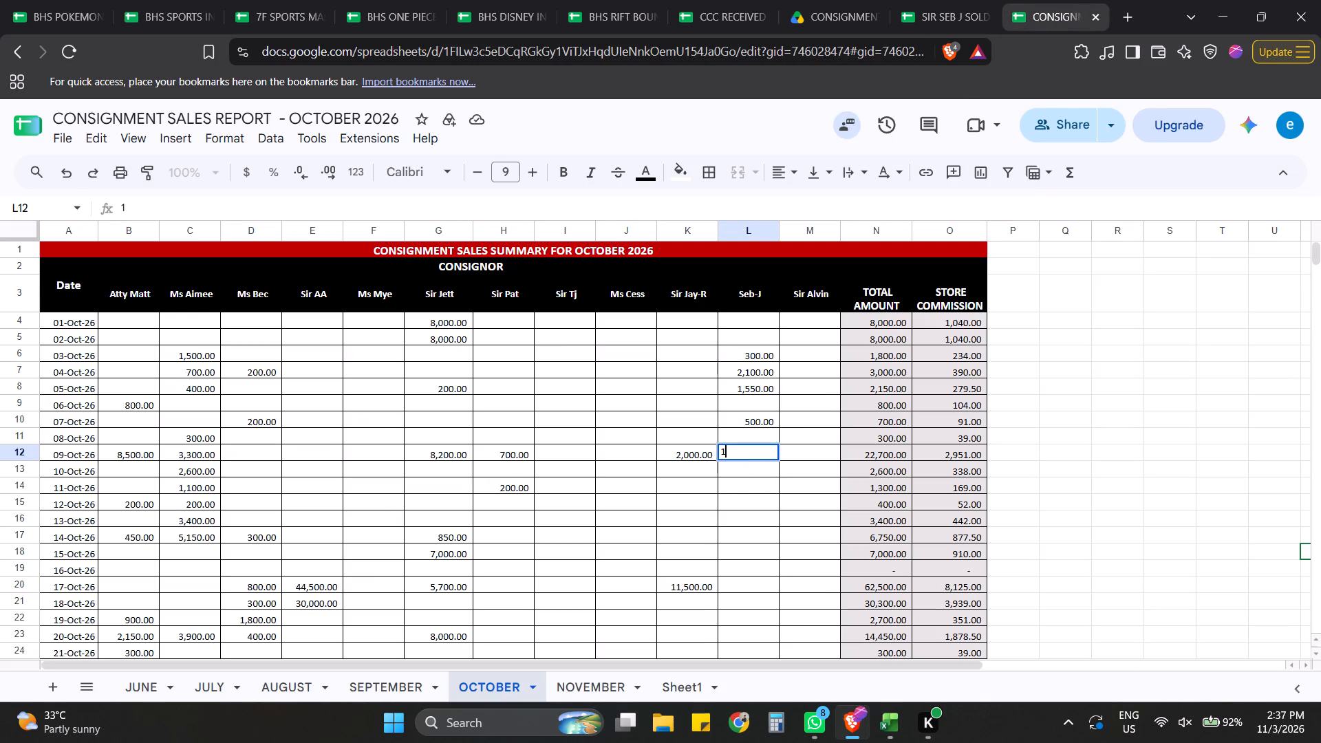
pyautogui.press('3')
pyautogui.press('7')
pyautogui.press('0')
pyautogui.press('0')
pyautogui.click(741, 506)
# Enter 650 for Seb-J on 12-Oct-26 in the OCTOBER sheet, taken from the TULIP 259/182 sale in his OCT 1-15 sheet.
pyautogui.click(945, 0)
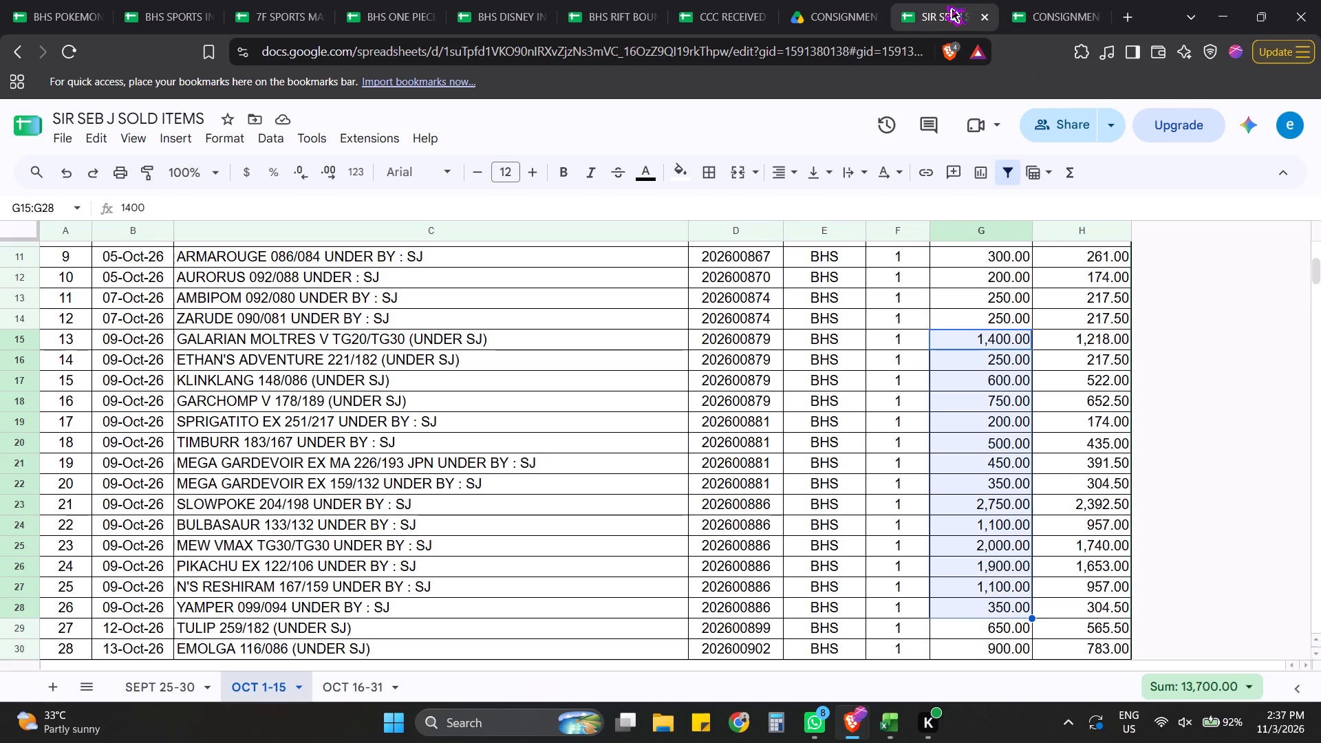
pyautogui.scroll(-2, 880, 468)
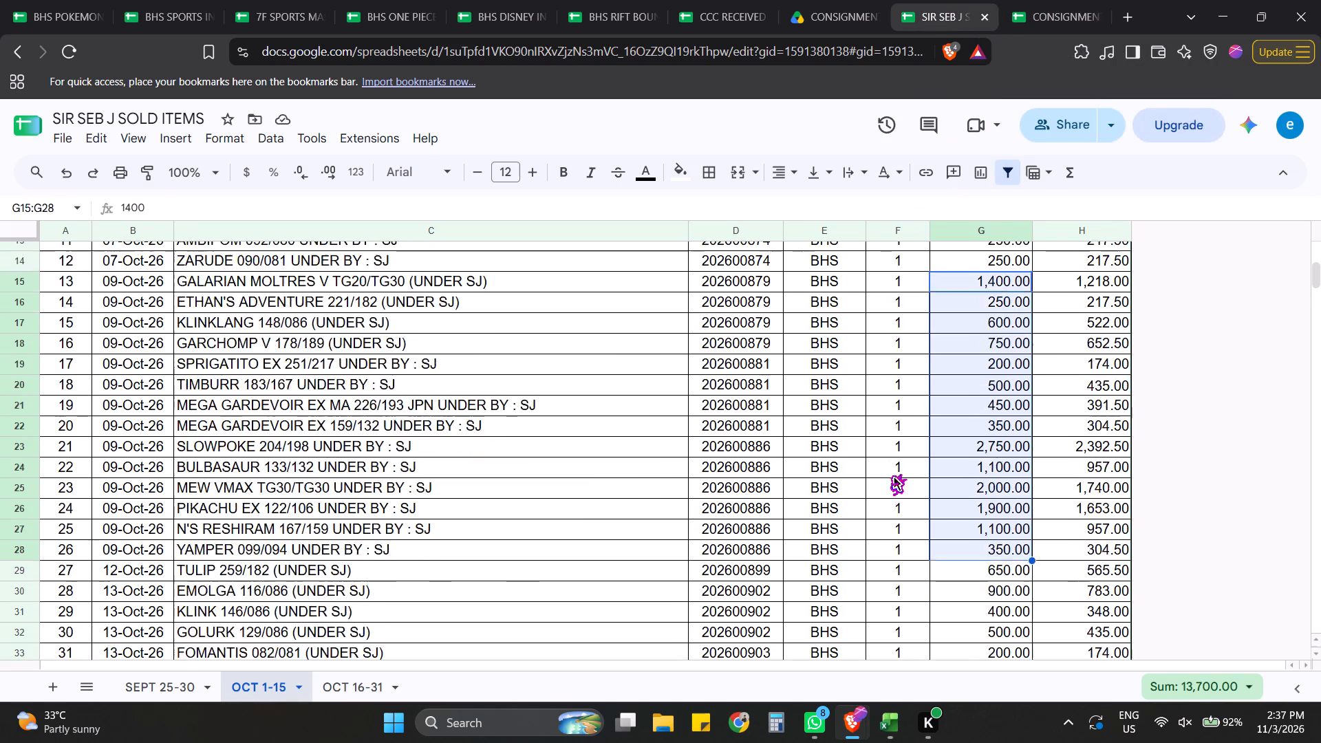
pyautogui.scroll(-1, 888, 474)
pyautogui.click(984, 541)
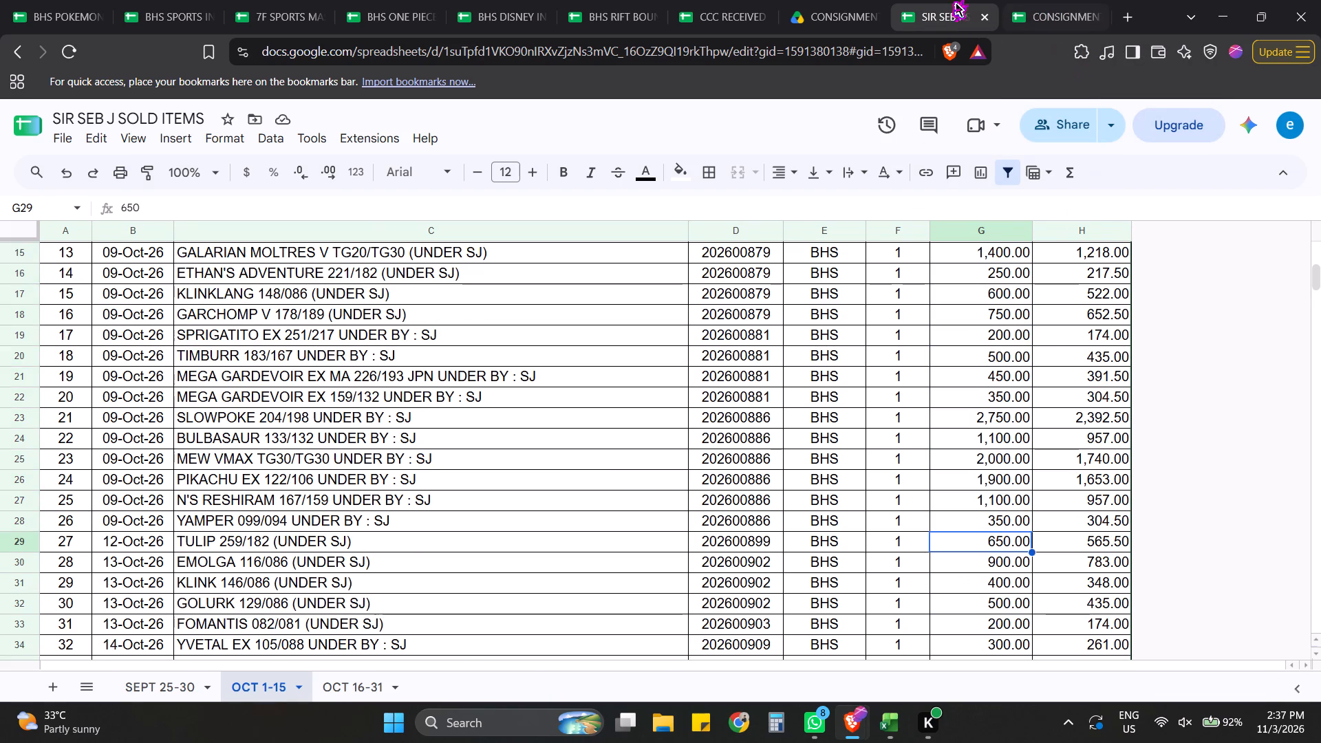
pyautogui.click(1029, 0)
pyautogui.click(932, 0)
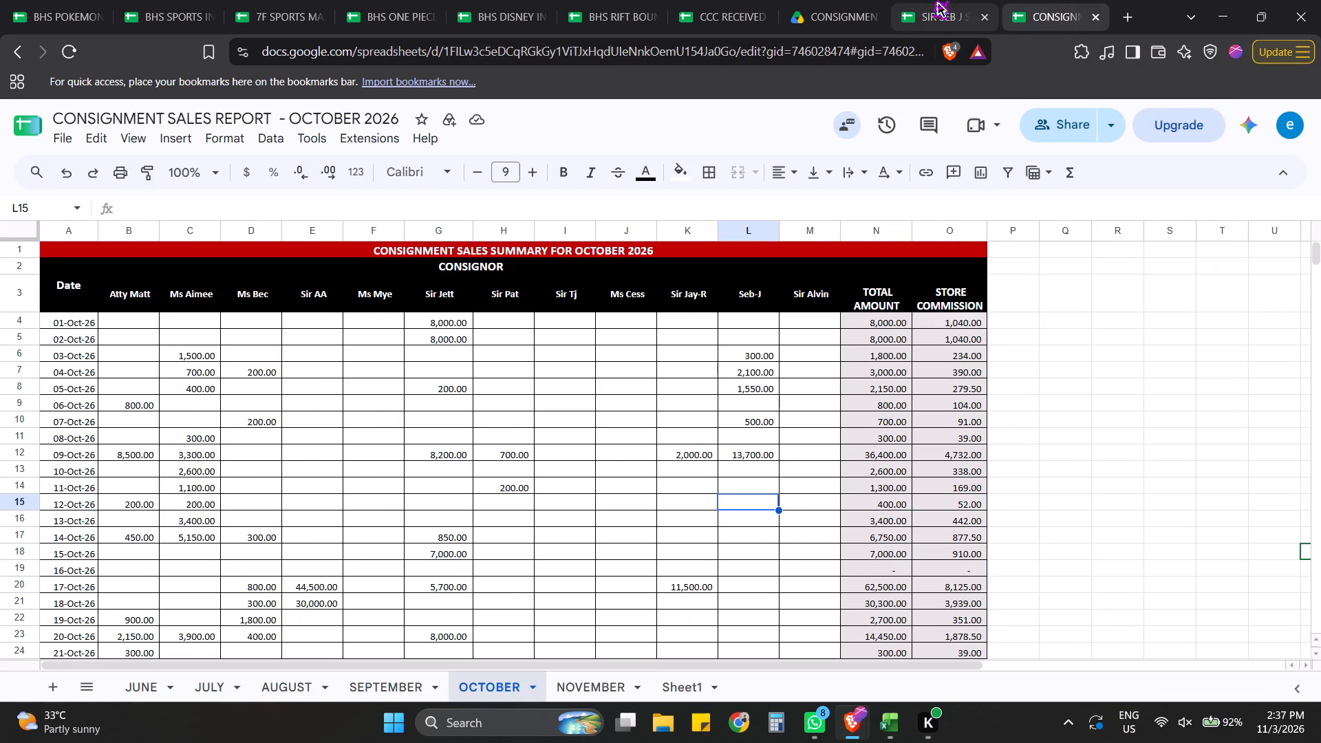
pyautogui.click(1046, 0)
pyautogui.press('6')
pyautogui.press('5')
pyautogui.press('0')
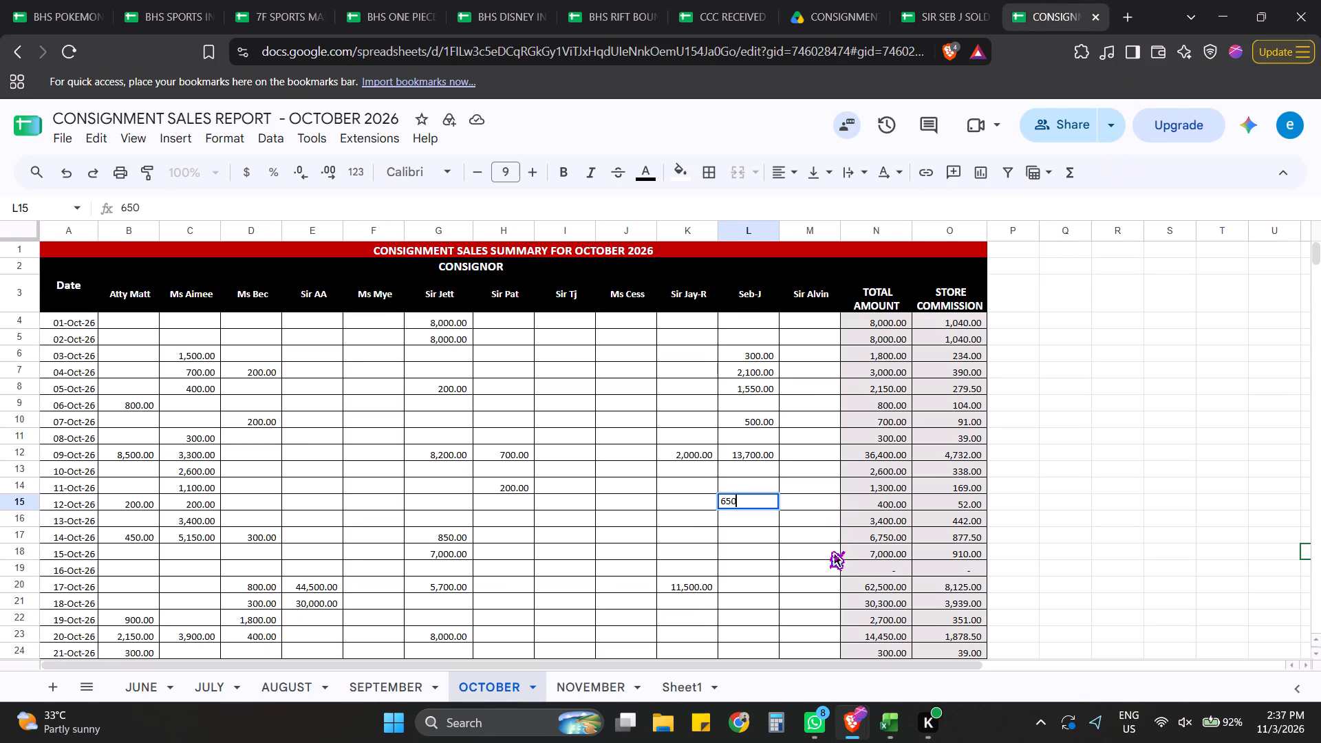
pyautogui.click(760, 519)
pyautogui.click(968, 0)
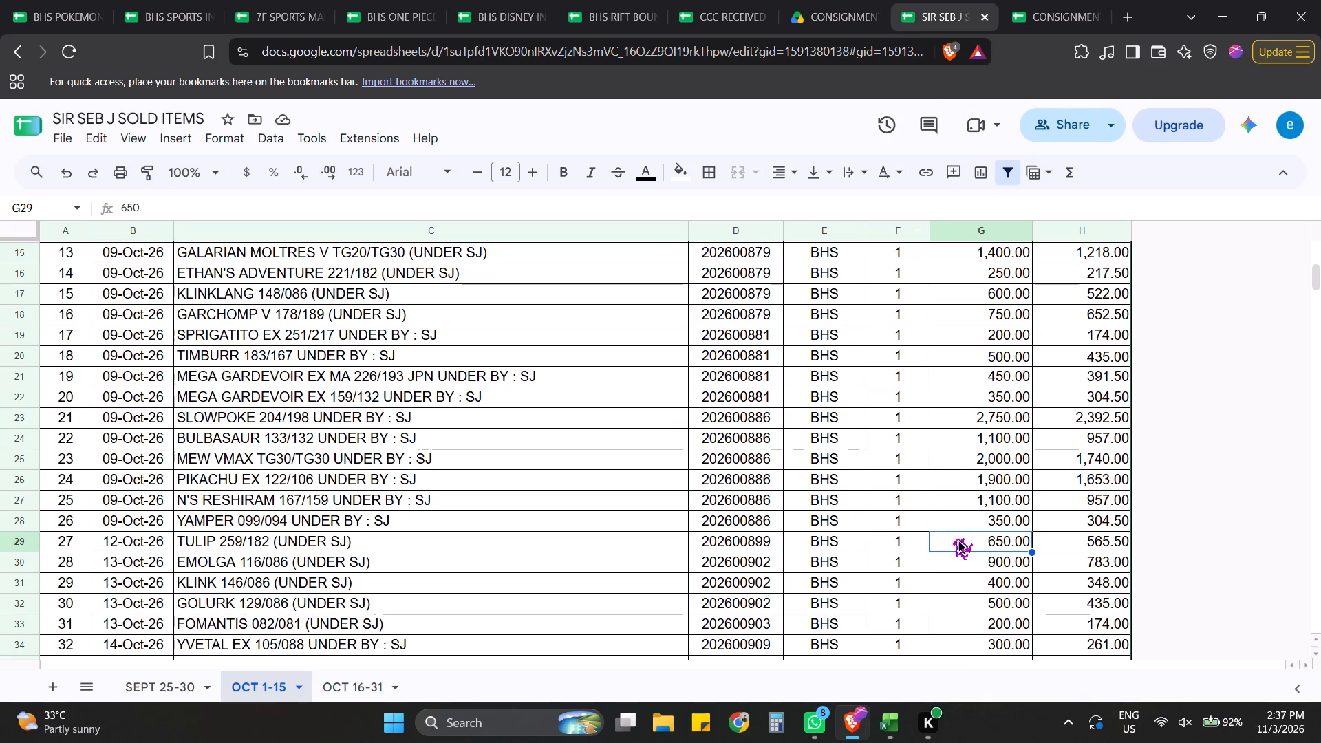
pyautogui.click(1000, 561)
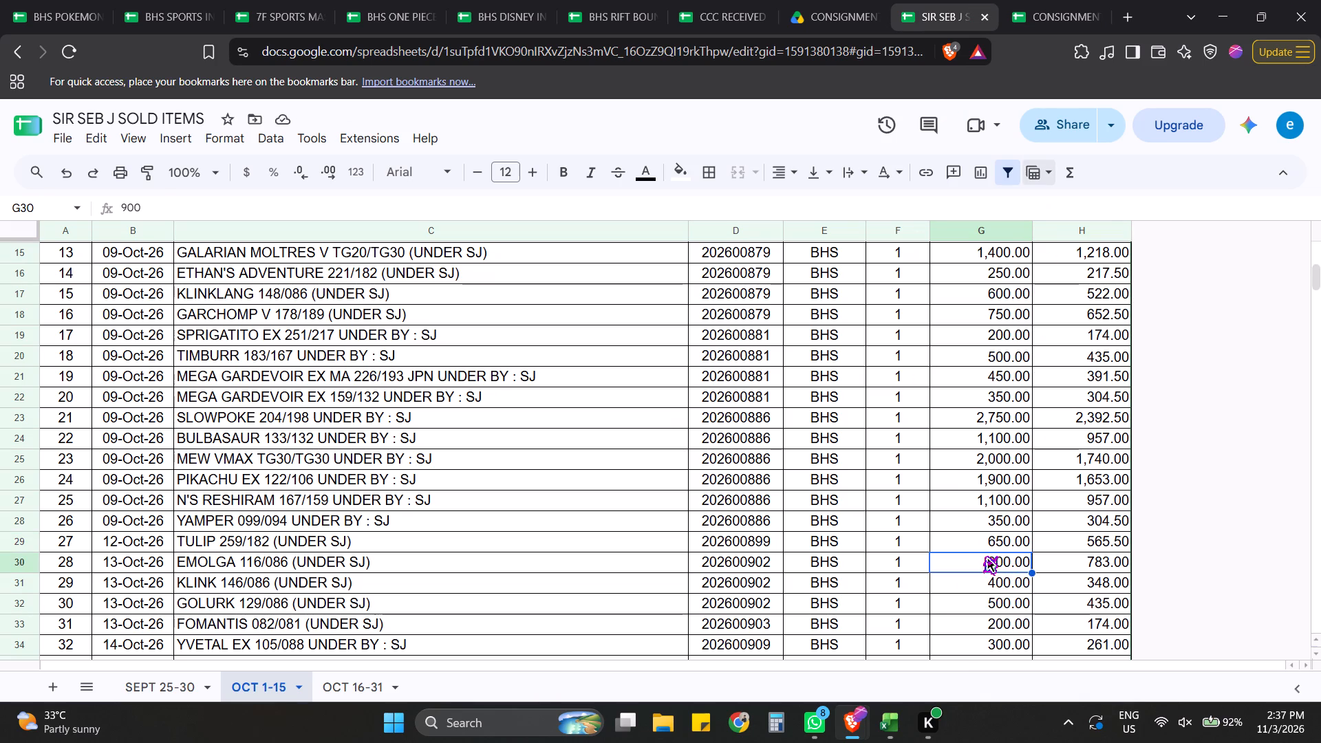
pyautogui.scroll(-3, 1007, 481)
pyautogui.click(988, 590)
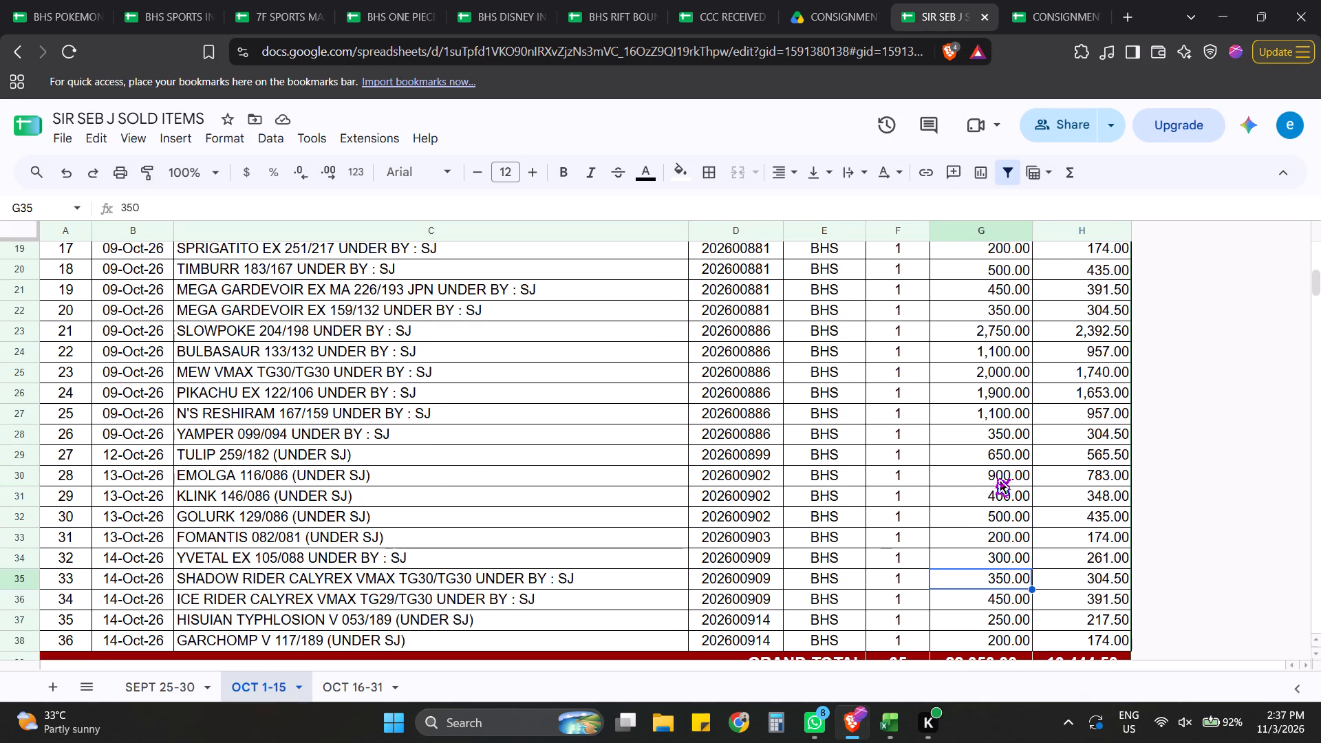
pyautogui.moveTo(992, 477); pyautogui.dragTo(994, 497)
pyautogui.scroll(-1, 996, 532)
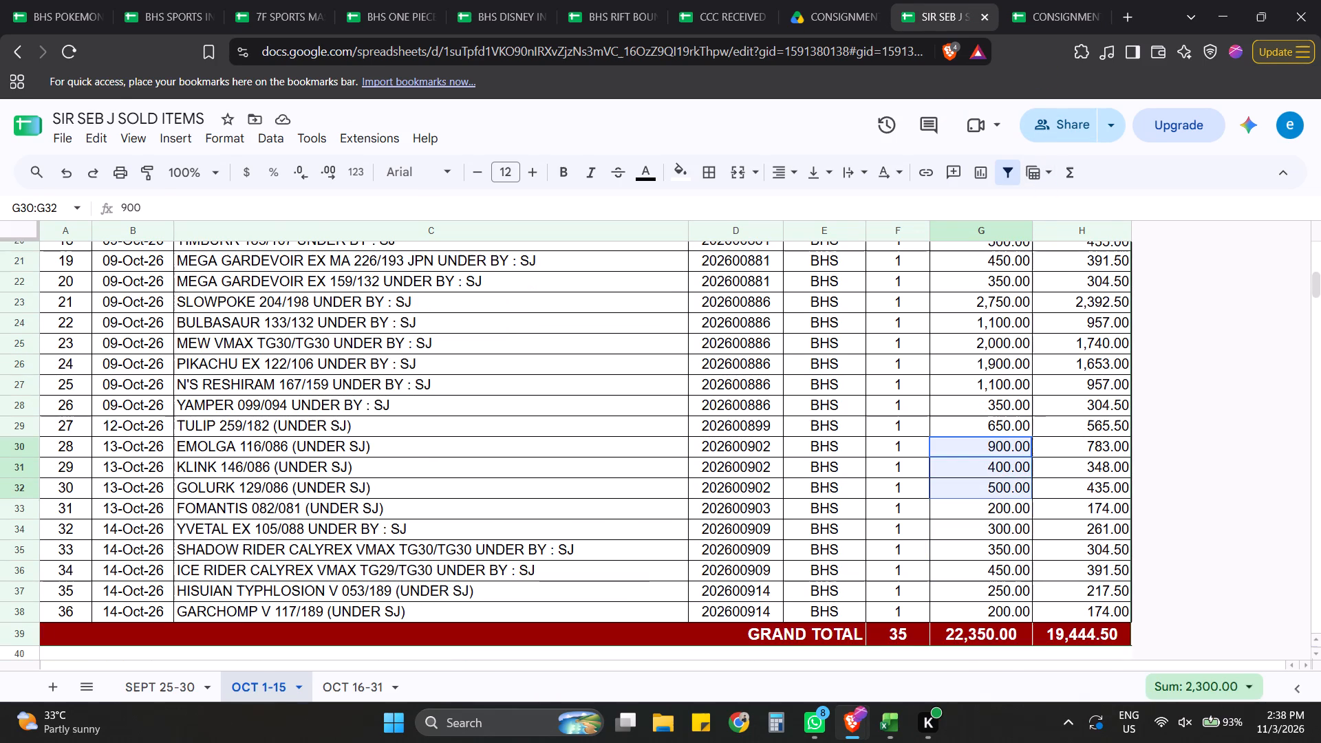
pyautogui.moveTo(994, 497); pyautogui.dragTo(991, 511)
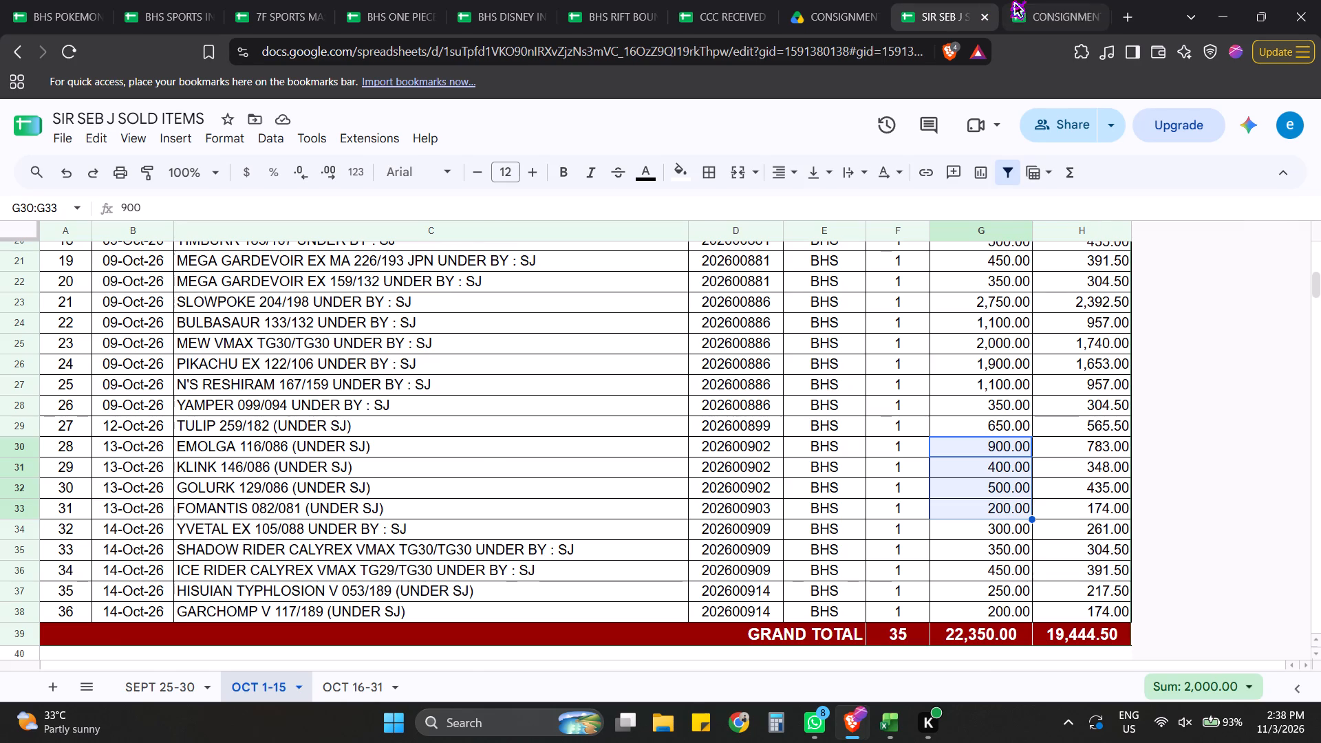
pyautogui.click(1012, 0)
pyautogui.click(935, 0)
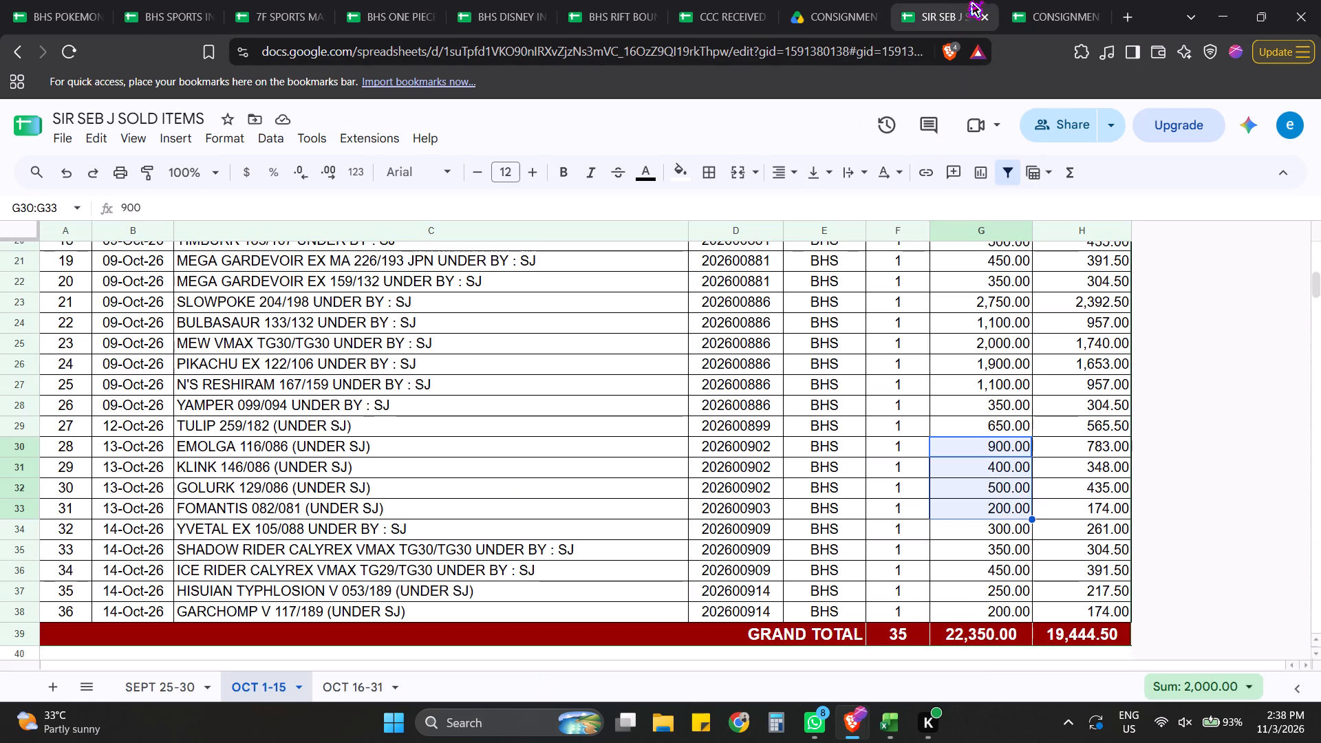
pyautogui.click(1055, 0)
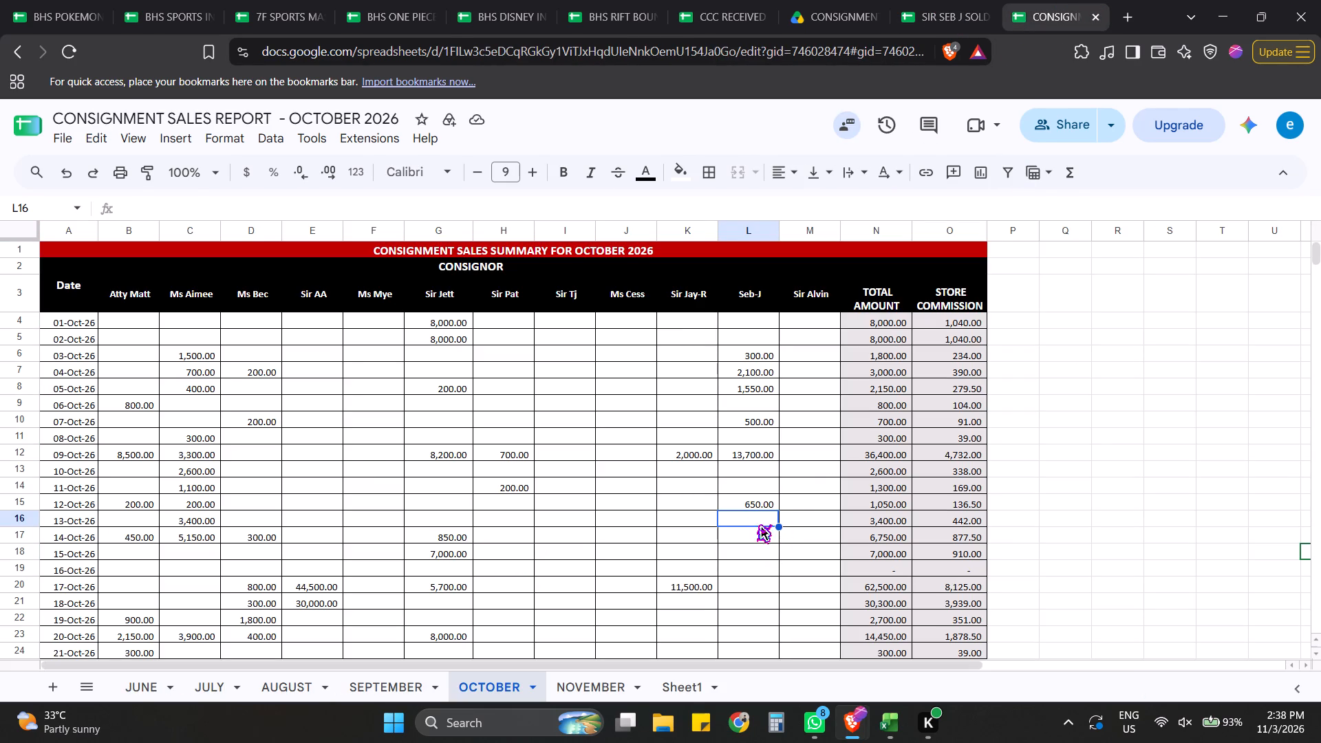
pyautogui.press('2')
pyautogui.press('0')
pyautogui.press('0')
pyautogui.press('0')
pyautogui.click(763, 543)
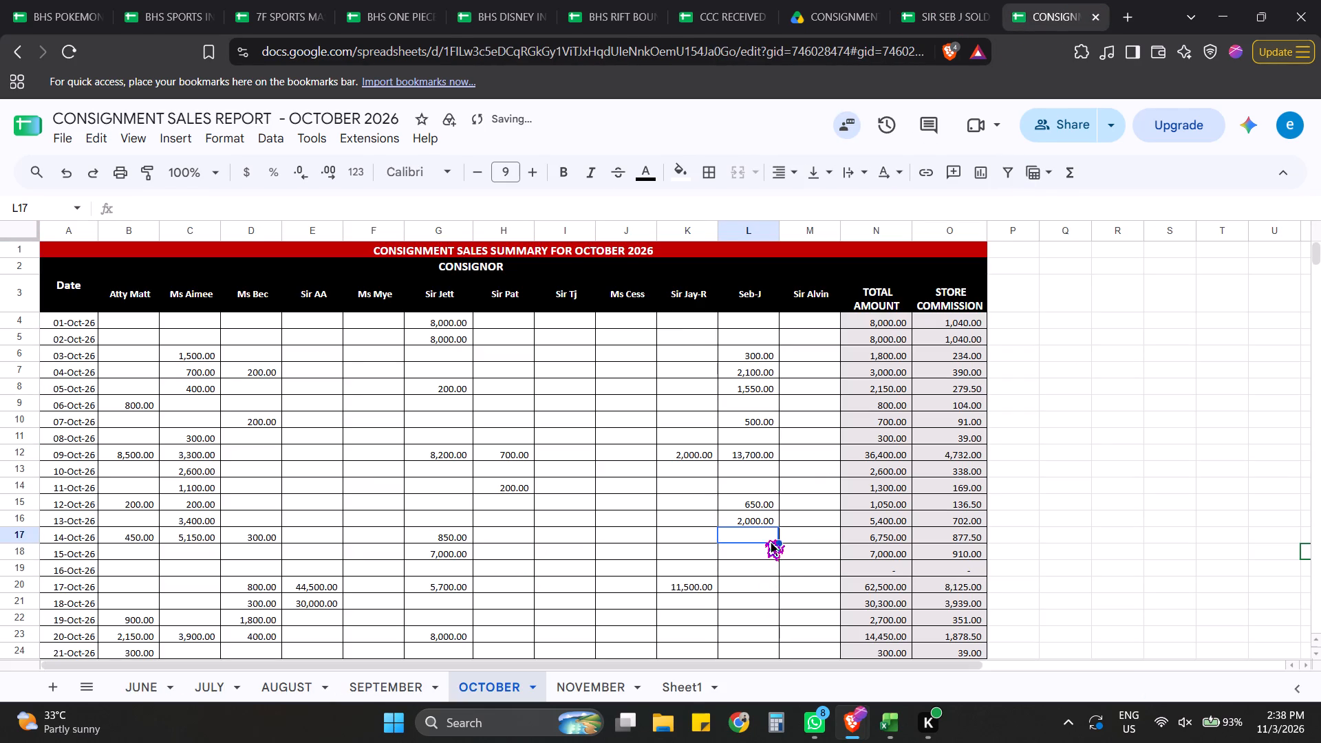
# Sum Seb-J's 14-Oct-26 prices in his OCT 1-15 sheet and enter 1550 for that date in the OCTOBER sheet.
pyautogui.click(944, 0)
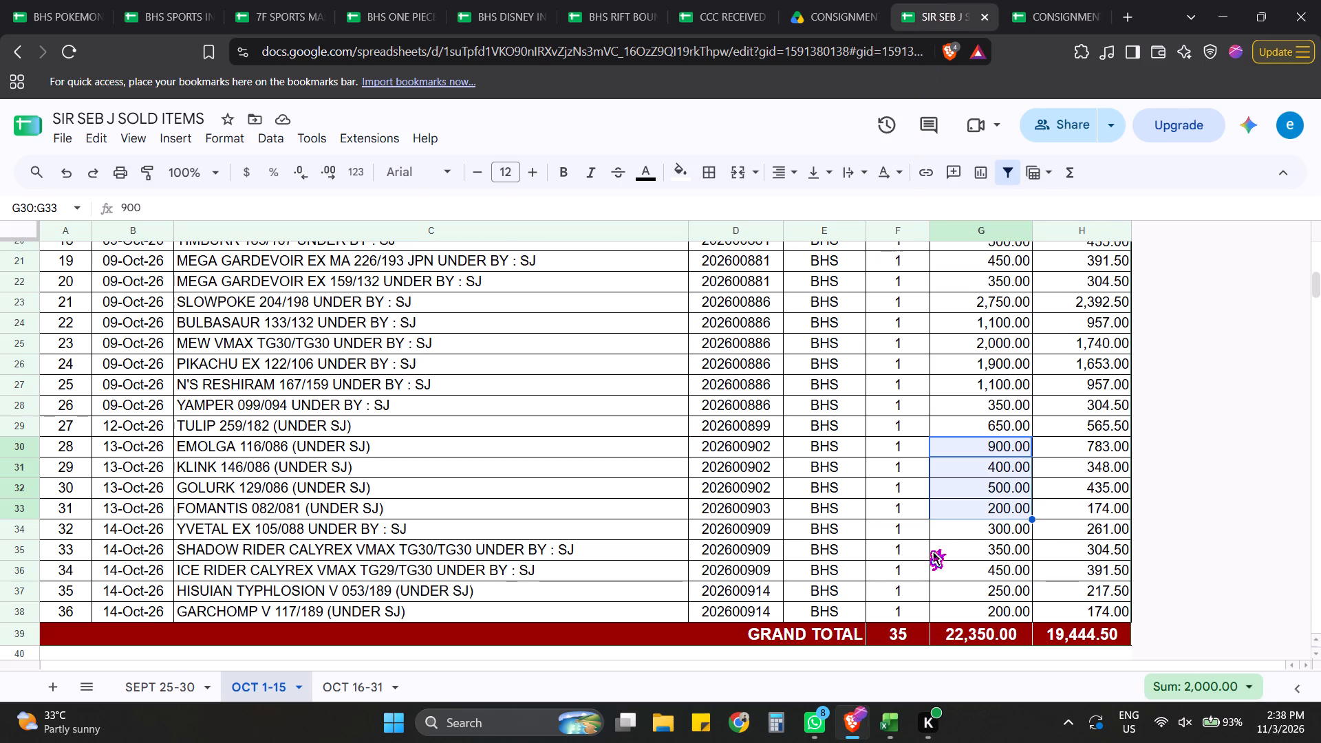
pyautogui.moveTo(988, 536); pyautogui.dragTo(982, 608)
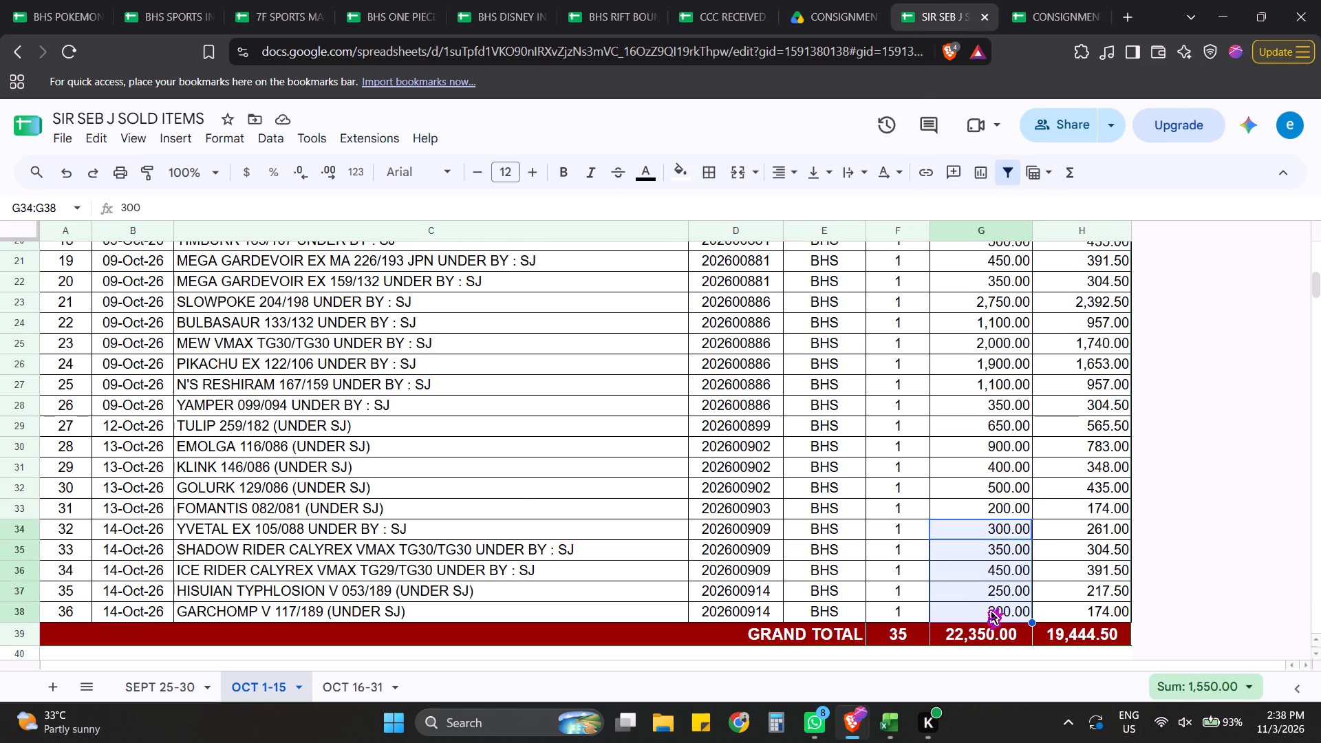
pyautogui.click(1062, 0)
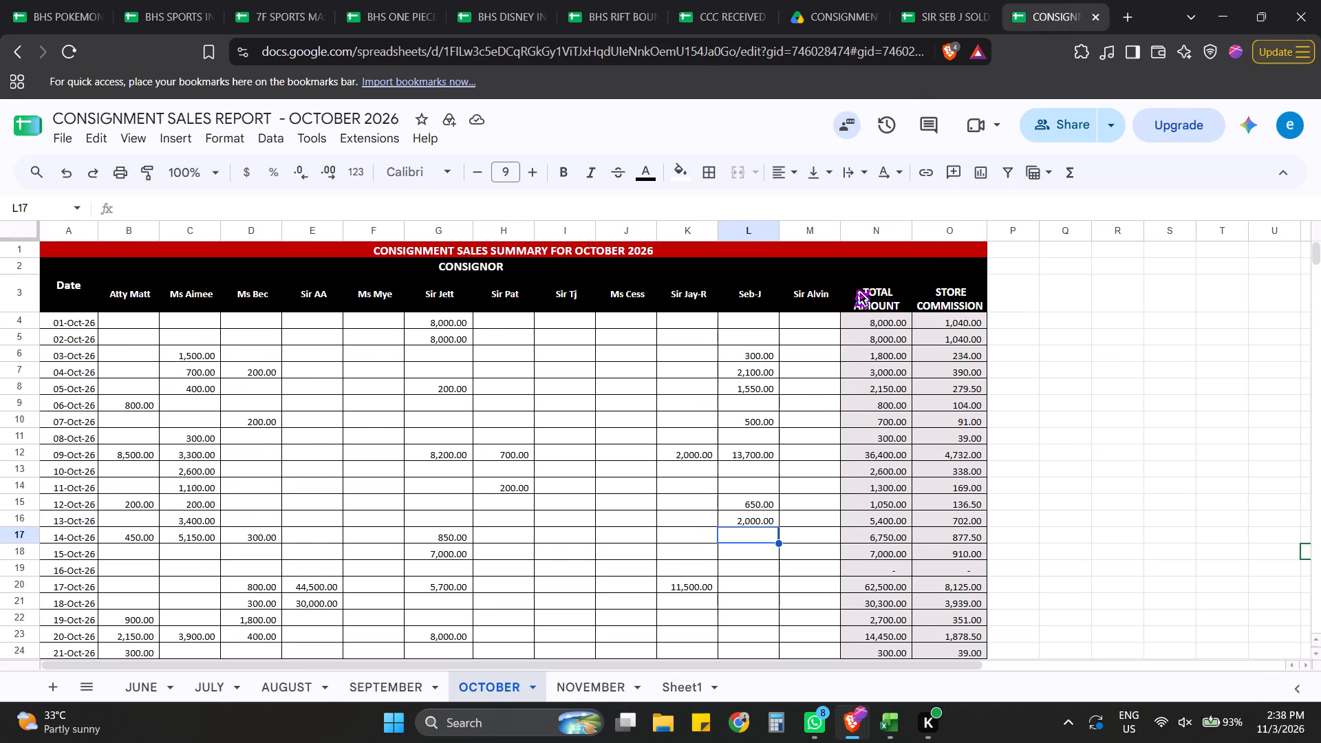
pyautogui.click(910, 0)
pyautogui.click(1044, 0)
pyautogui.click(939, 0)
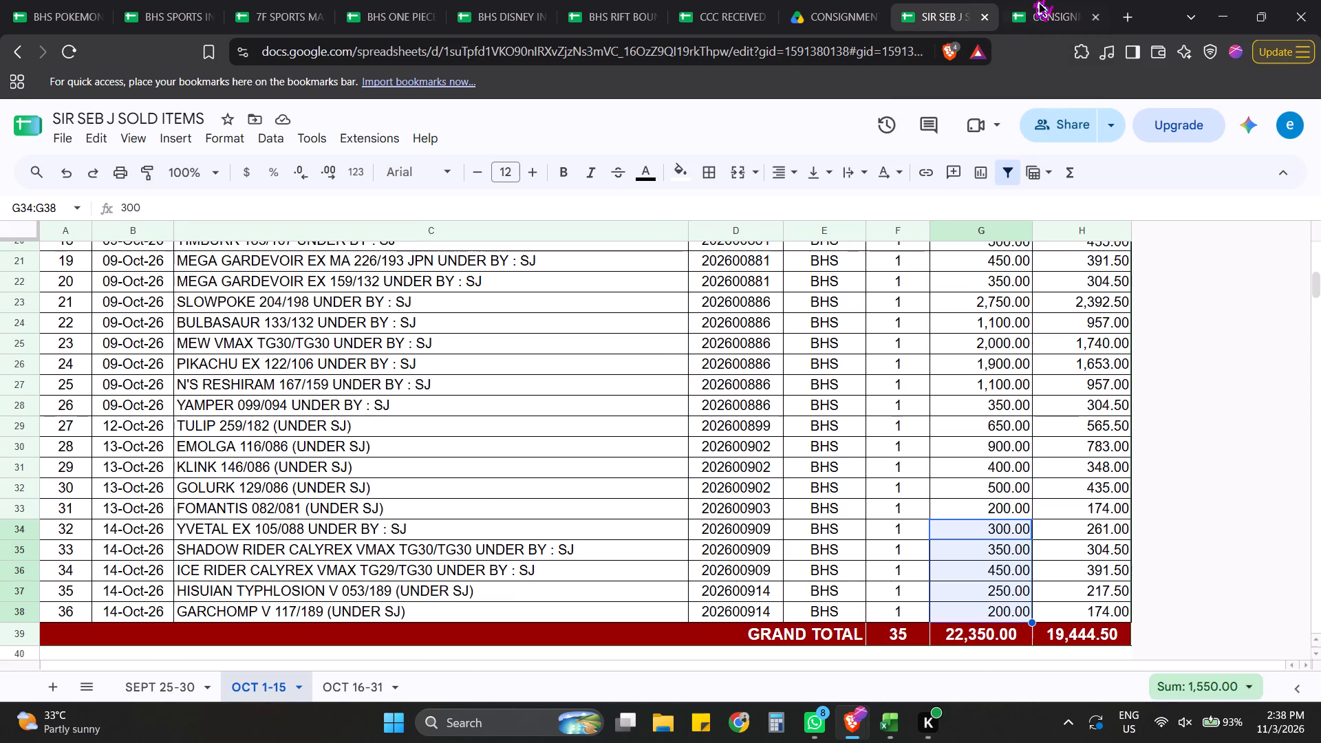
pyautogui.click(1047, 0)
pyautogui.click(952, 0)
pyautogui.click(1036, 0)
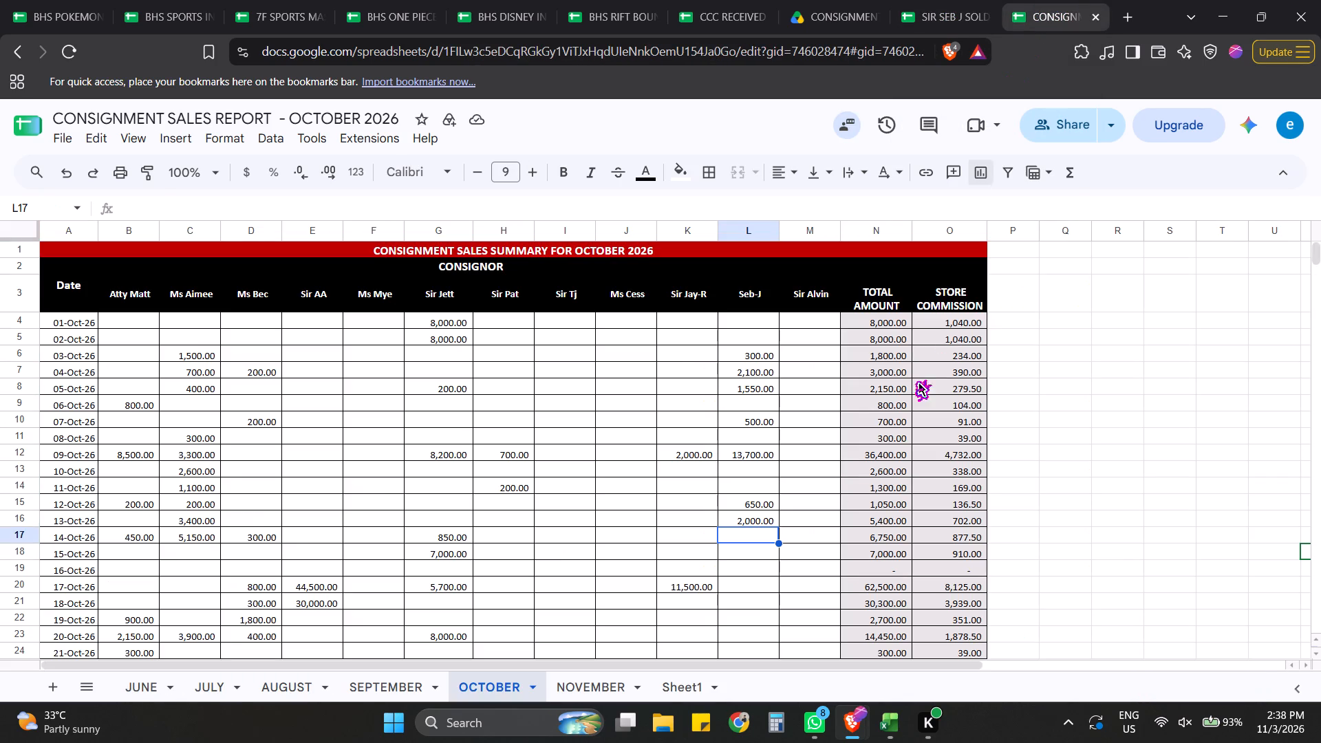
pyautogui.click(752, 530)
pyautogui.write('1550')
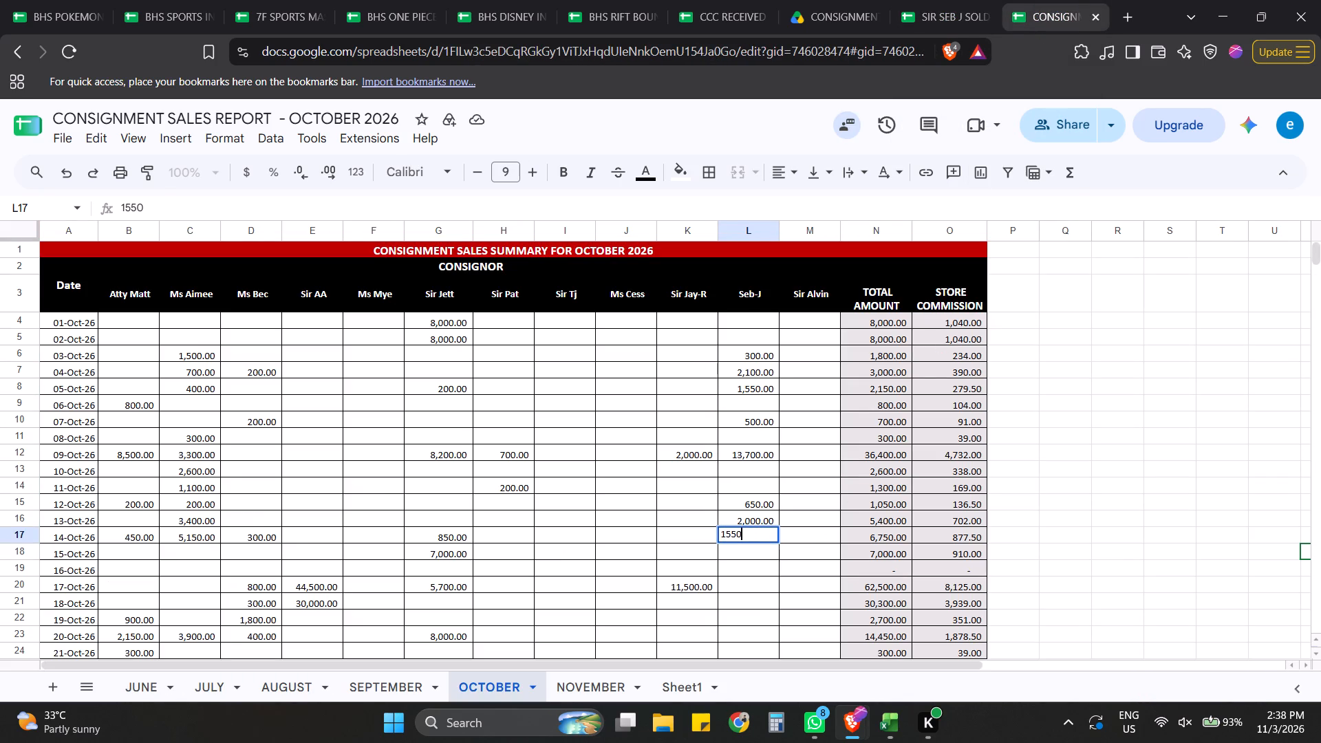
pyautogui.press('Return')
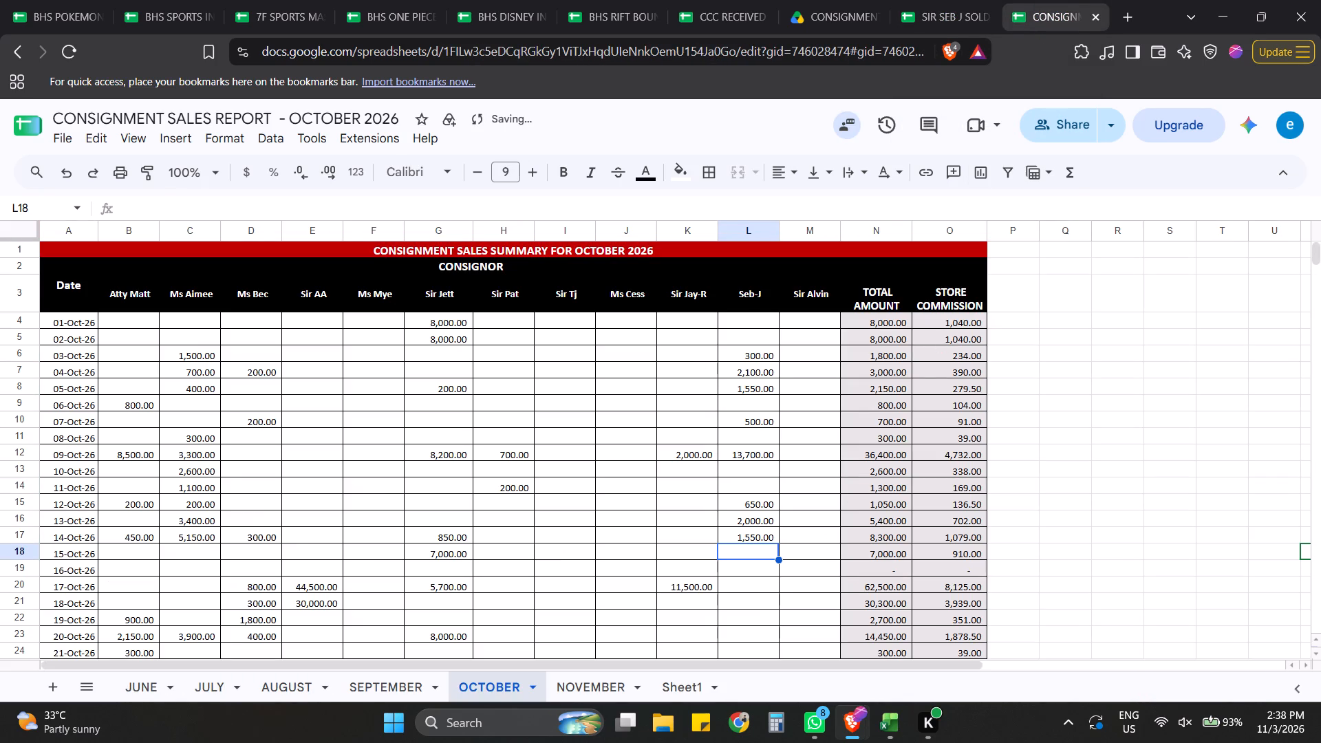
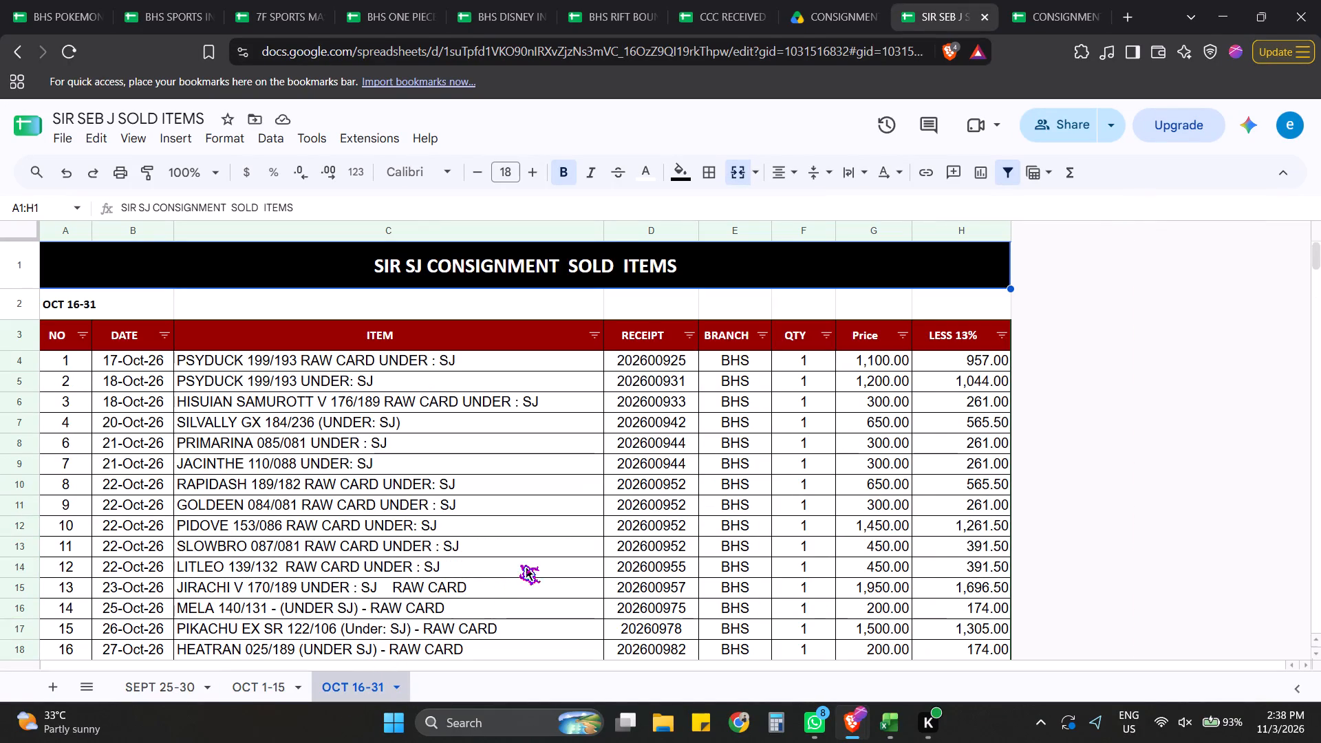
pyautogui.click(1033, 0)
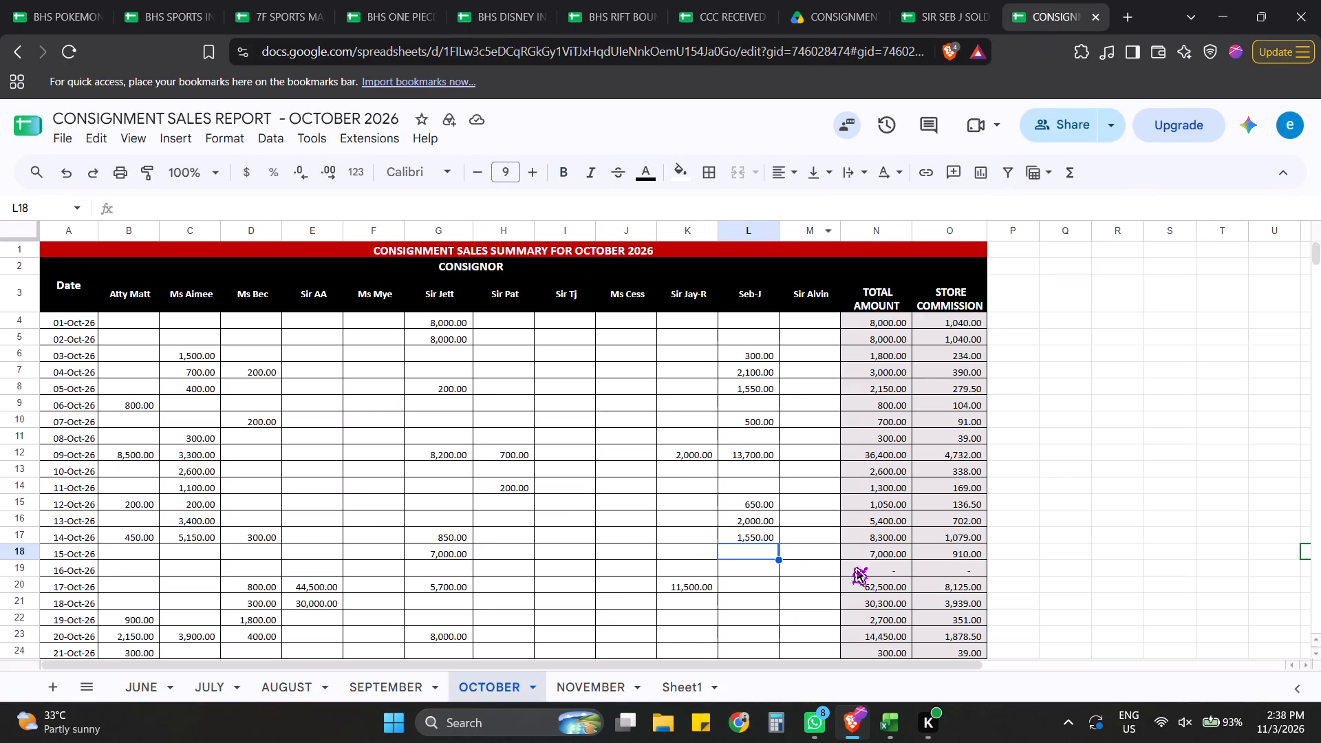
pyautogui.click(737, 586)
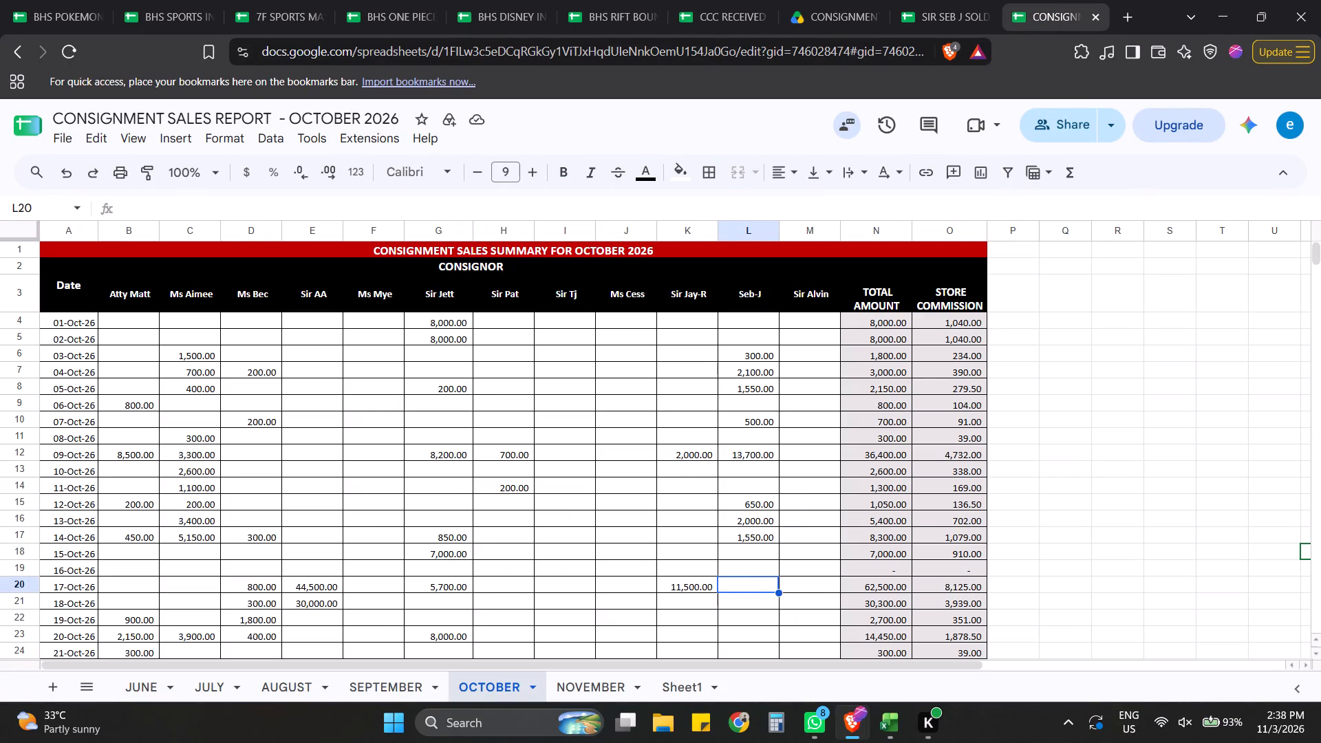
pyautogui.press('1')
pyautogui.press('1')
pyautogui.press('0')
pyautogui.press('0')
pyautogui.click(753, 623)
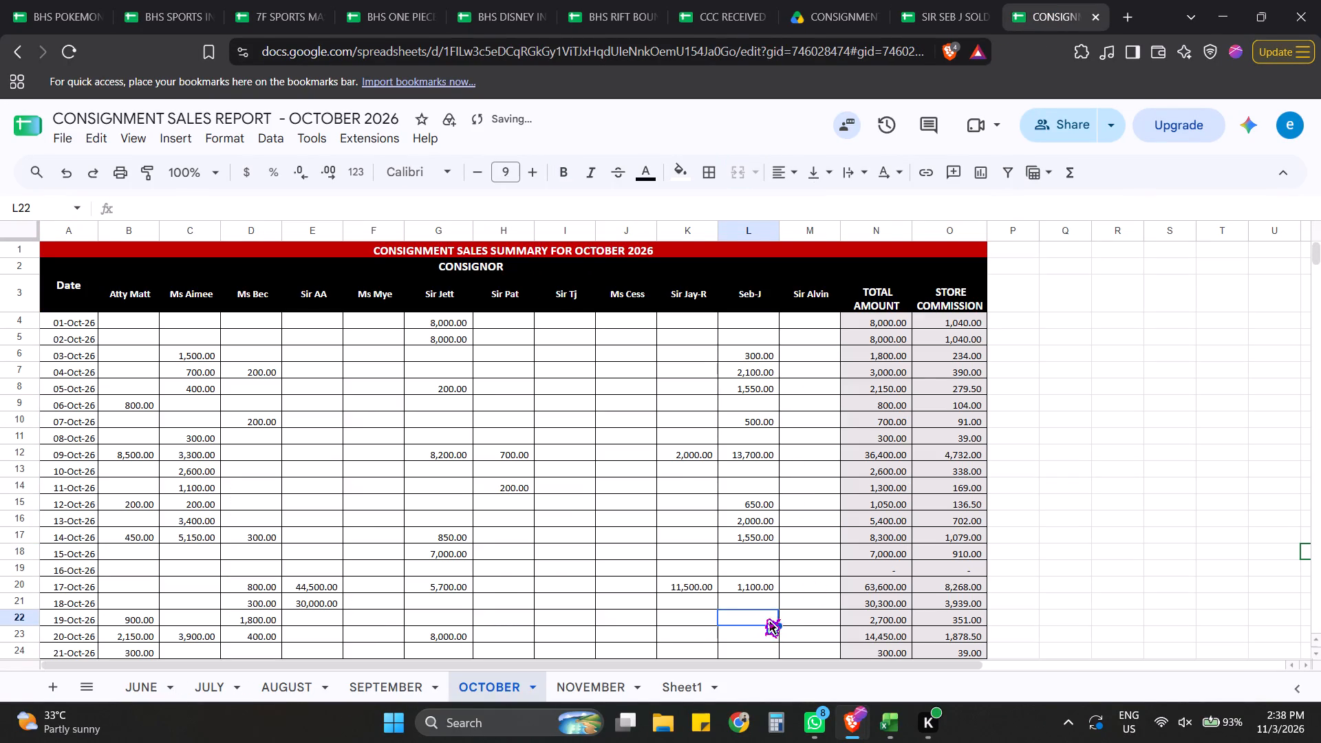
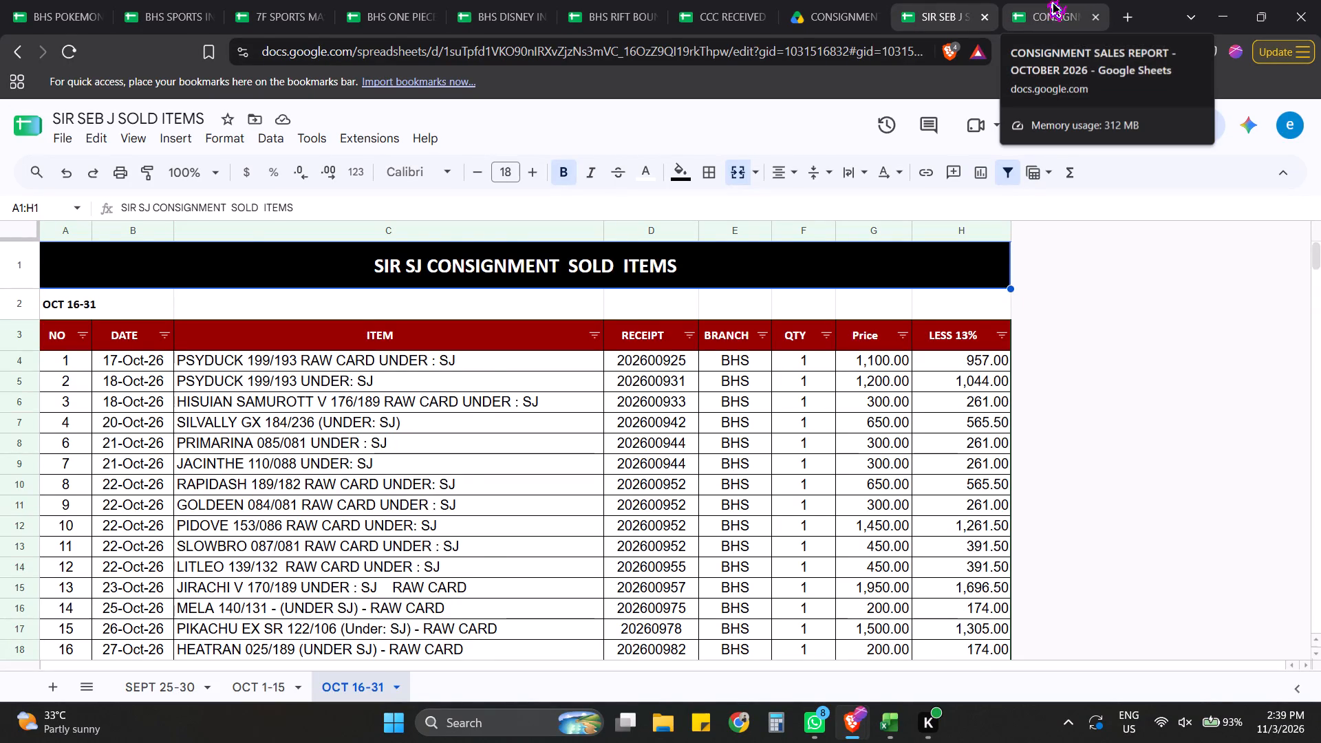
# Add up Seb-J's two 18-Oct-26 sale prices in his OCT 16-31 sheet and enter 1500 for that date in the OCTOBER sheet.
pyautogui.click(1046, 0)
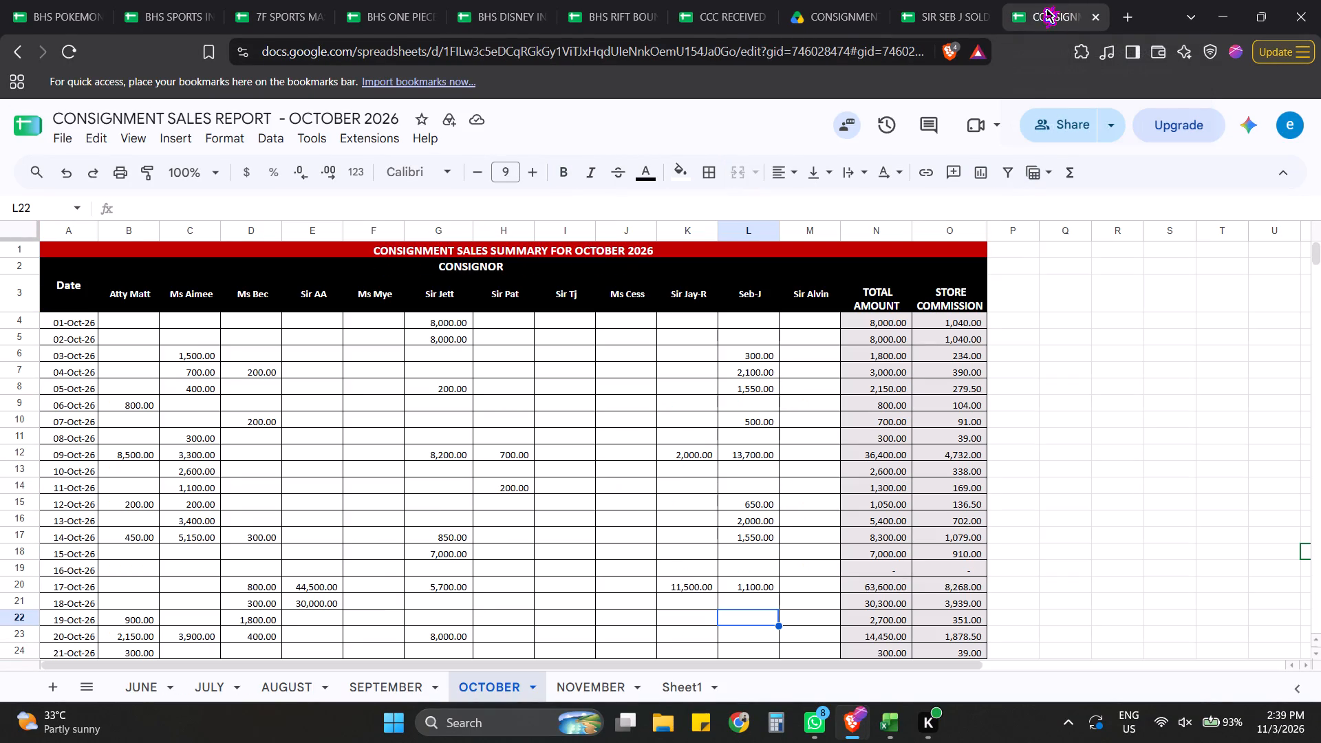
pyautogui.click(910, 0)
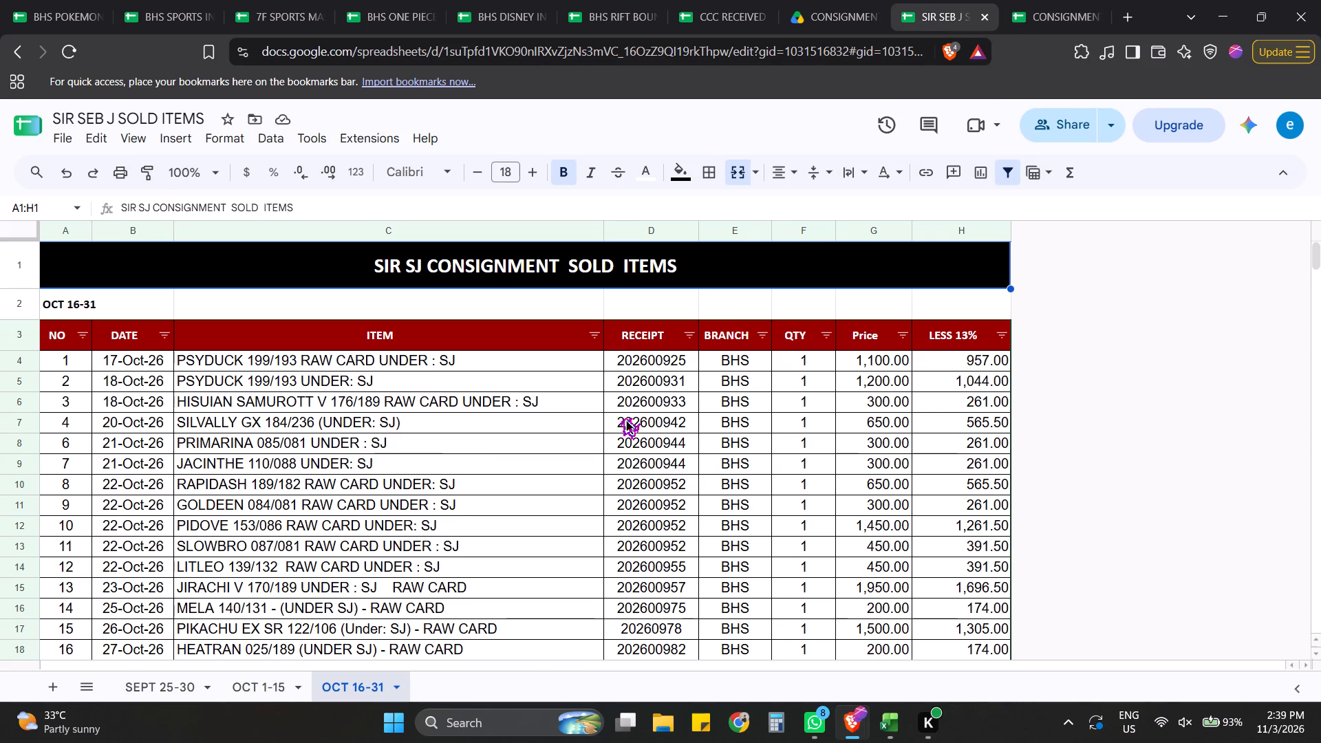
pyautogui.click(877, 396)
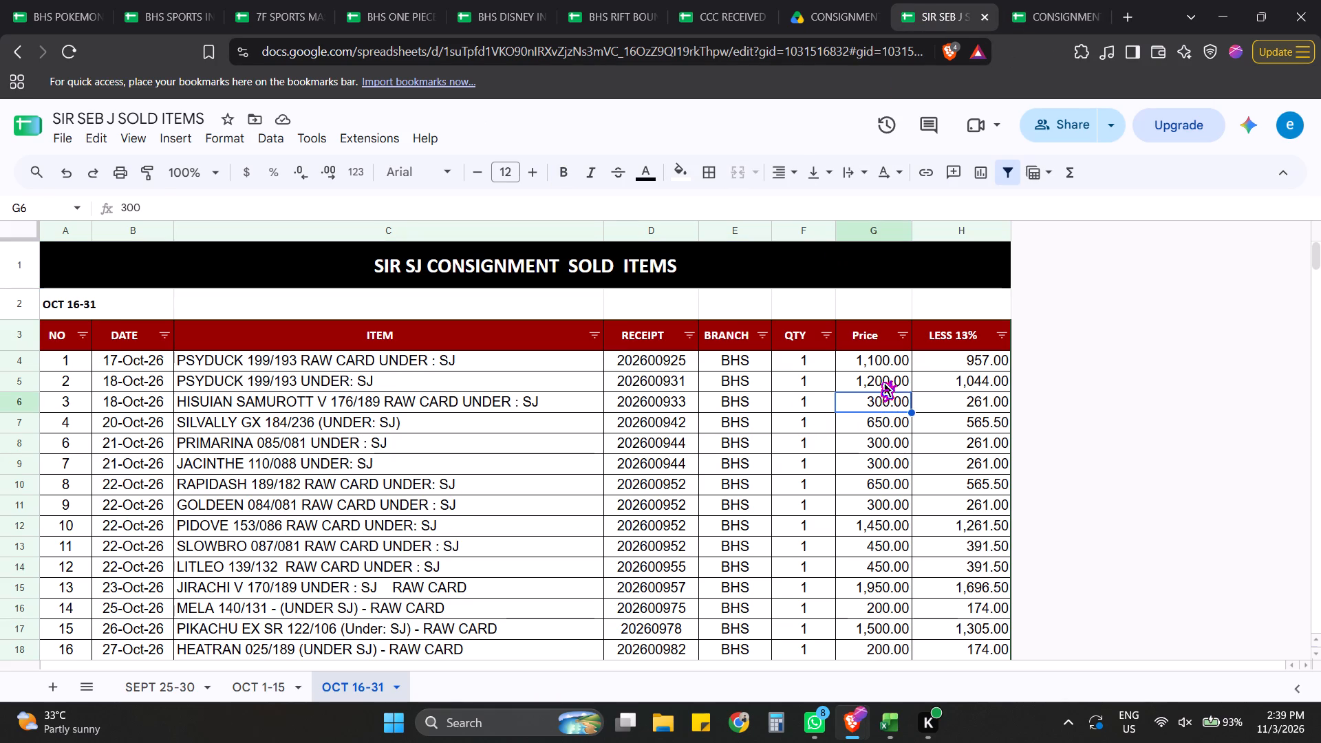
pyautogui.moveTo(878, 380); pyautogui.dragTo(879, 397)
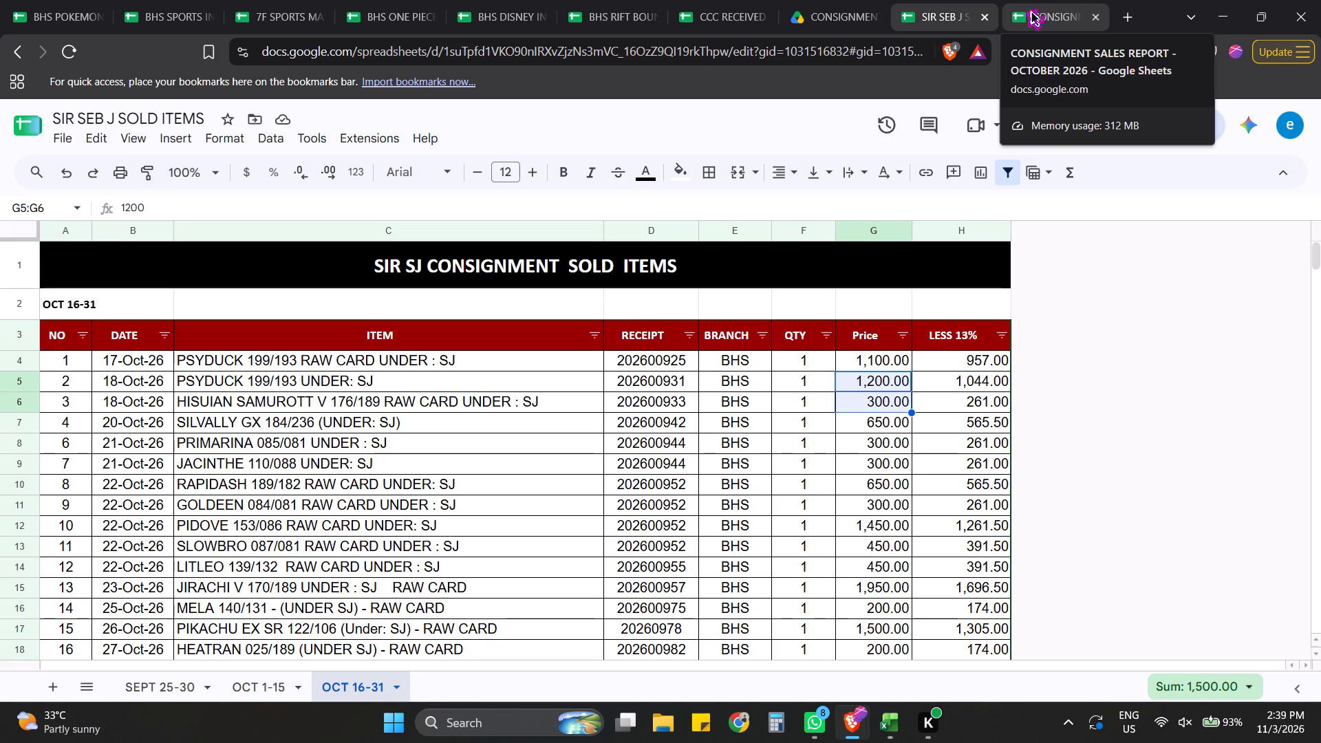
pyautogui.click(1025, 9)
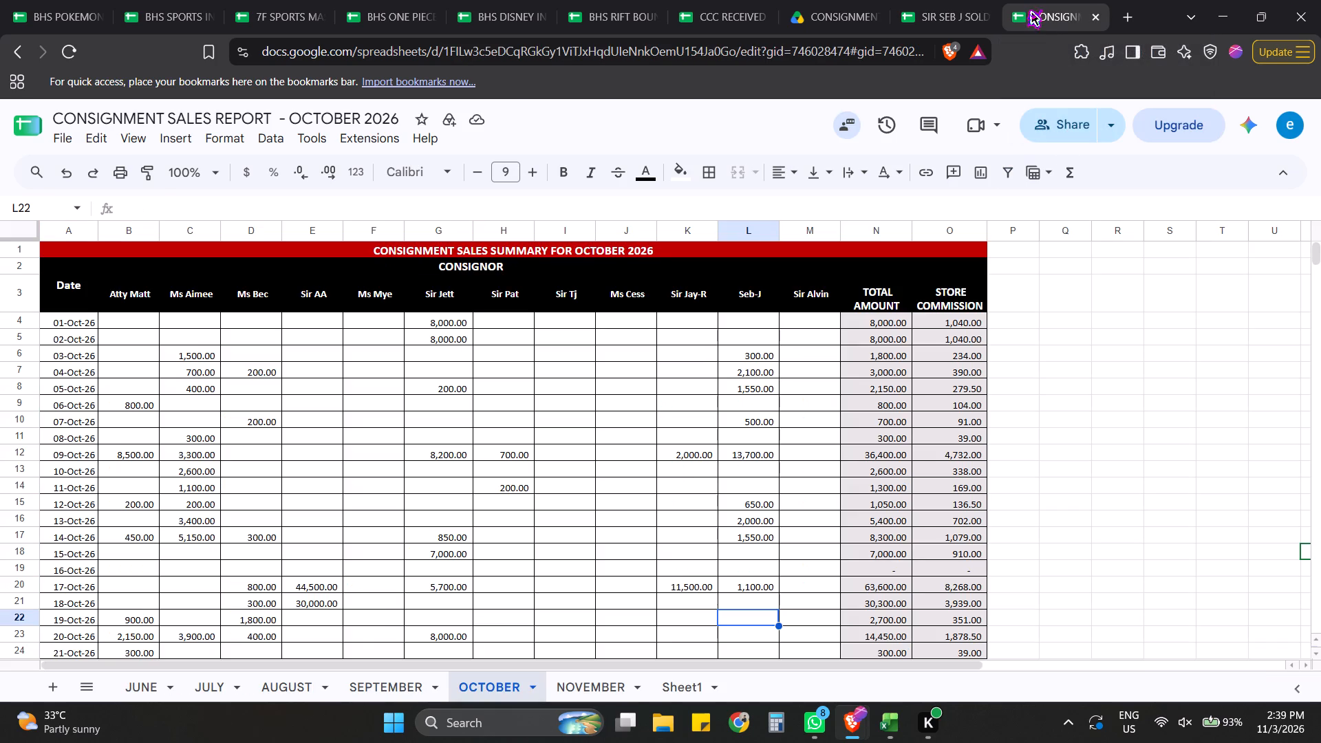
pyautogui.click(768, 601)
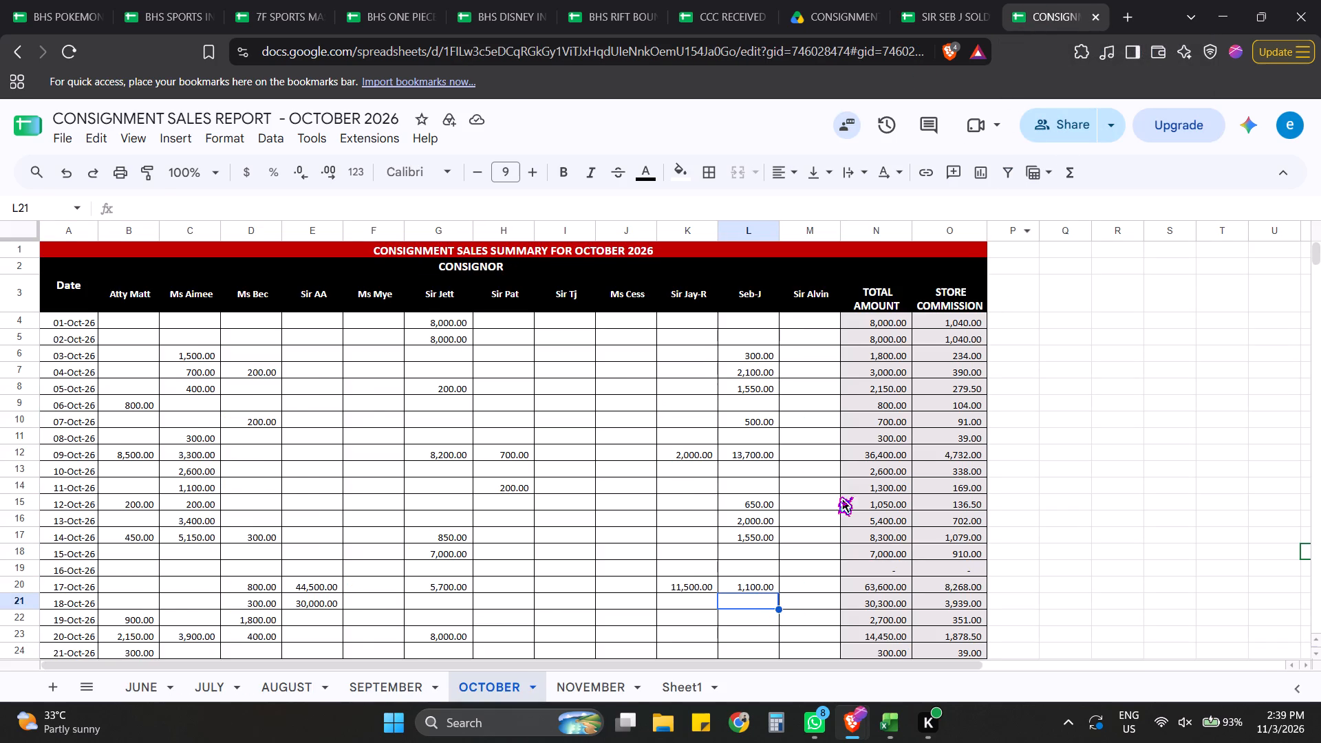
pyautogui.click(941, 0)
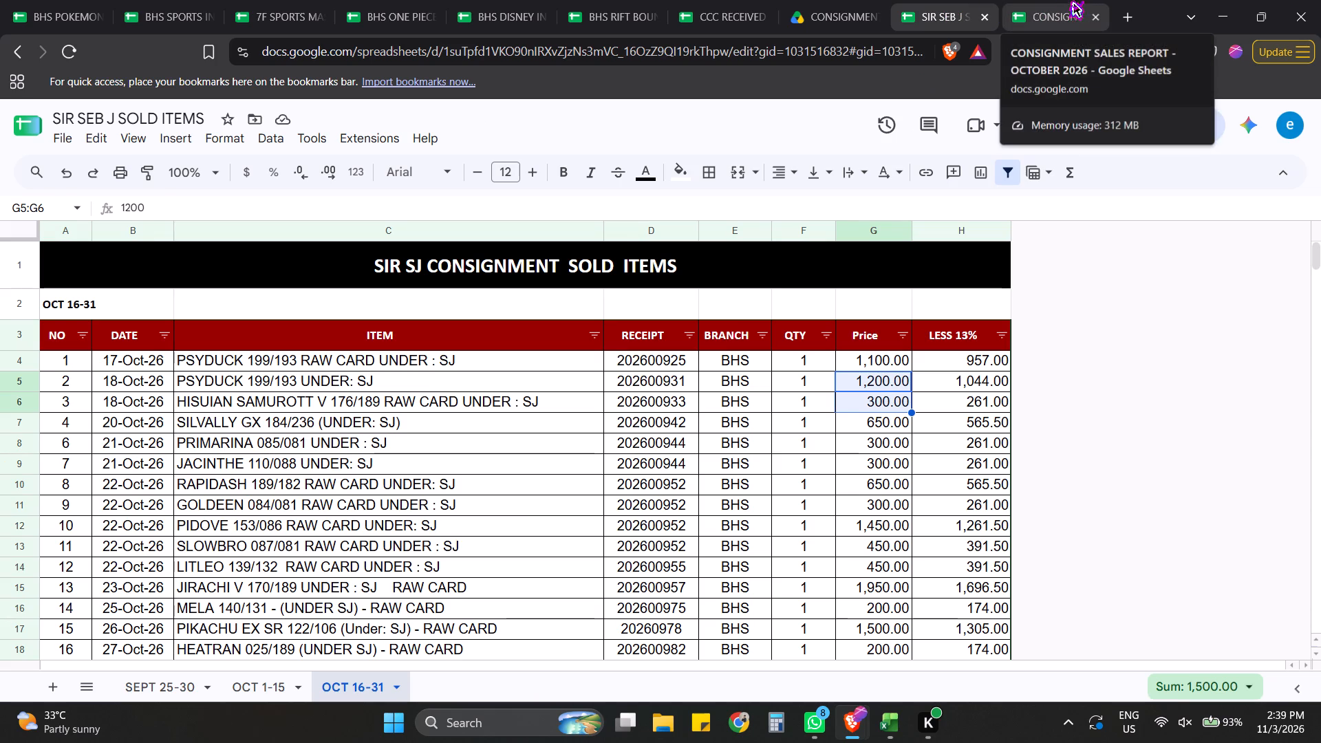
pyautogui.click(1067, 0)
pyautogui.write('1500')
pyautogui.press('Return')
pyautogui.click(942, 0)
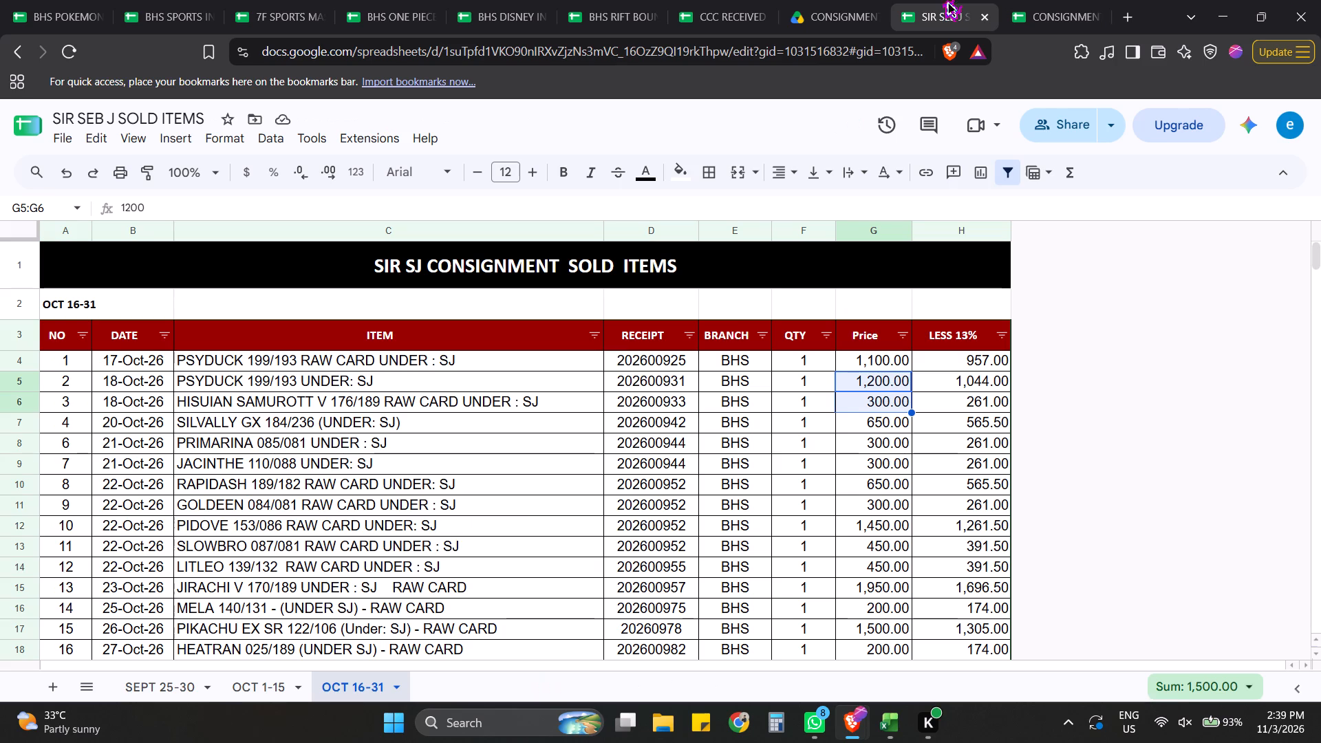
pyautogui.click(872, 417)
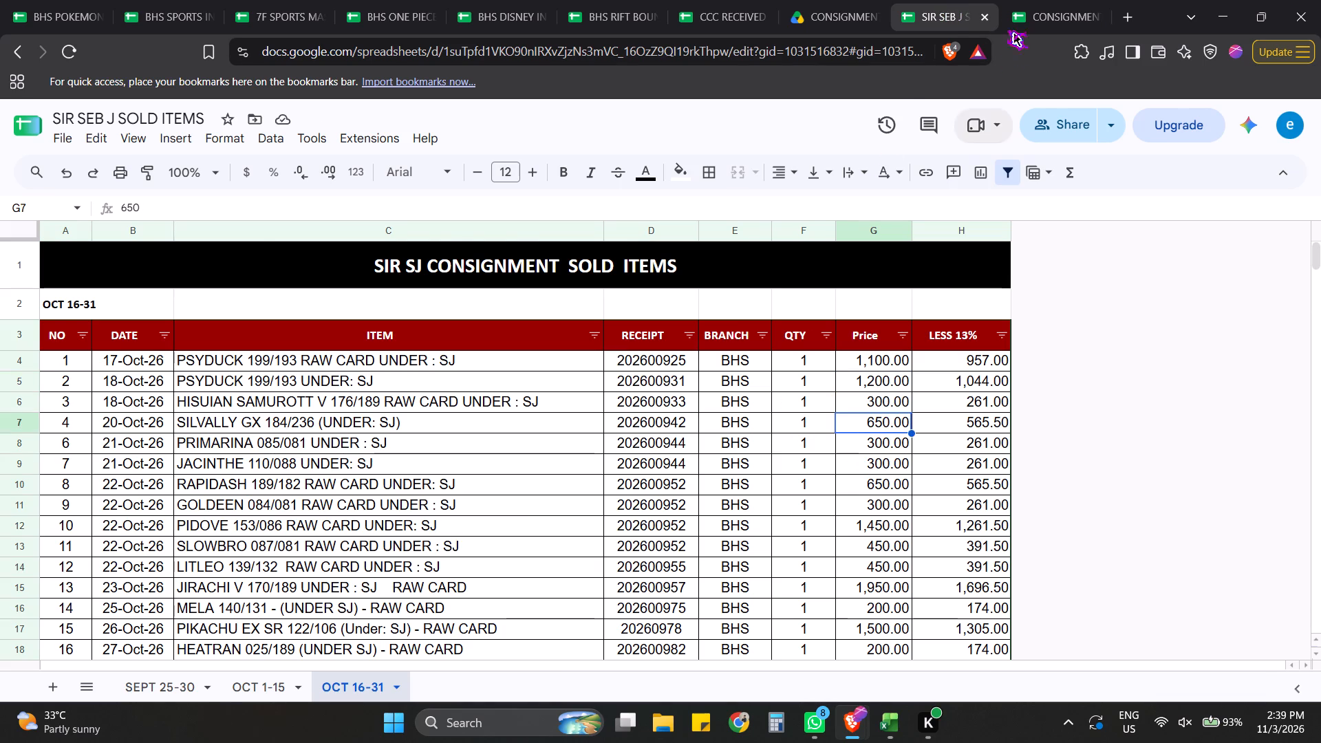
pyautogui.click(1032, 0)
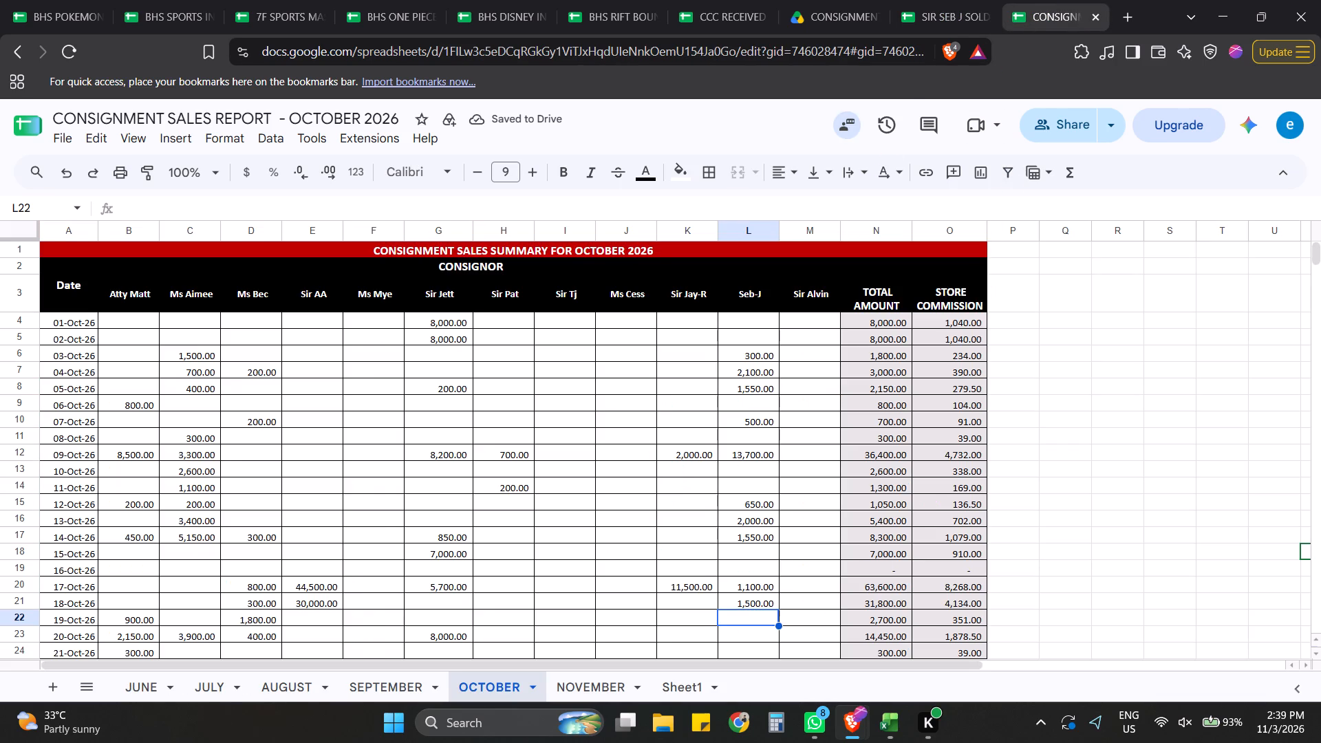
pyautogui.press('Down')
pyautogui.write('650')
pyautogui.press('Return')
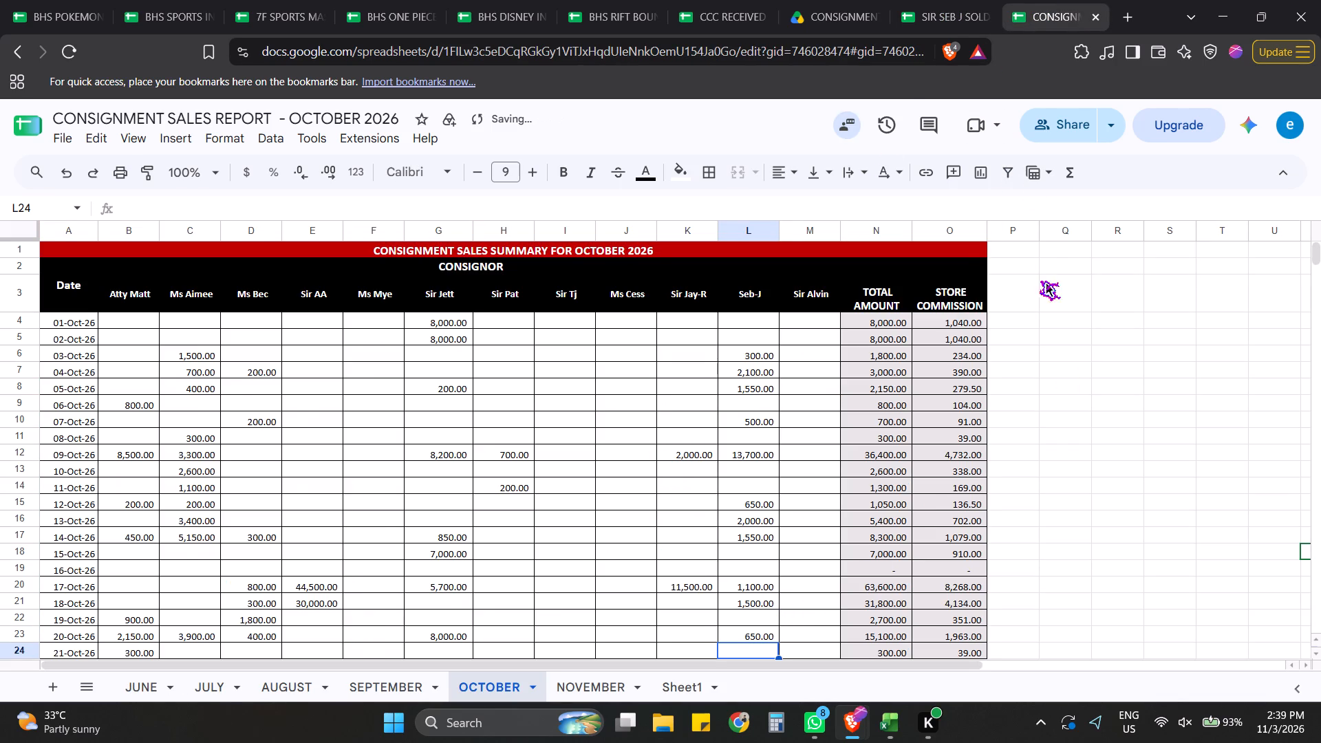
# Add up Seb-J's PRIMARINA and JACINTHE sales of 21-Oct-26 and enter 600 for that date in the OCTOBER sheet.
pyautogui.click(977, 0)
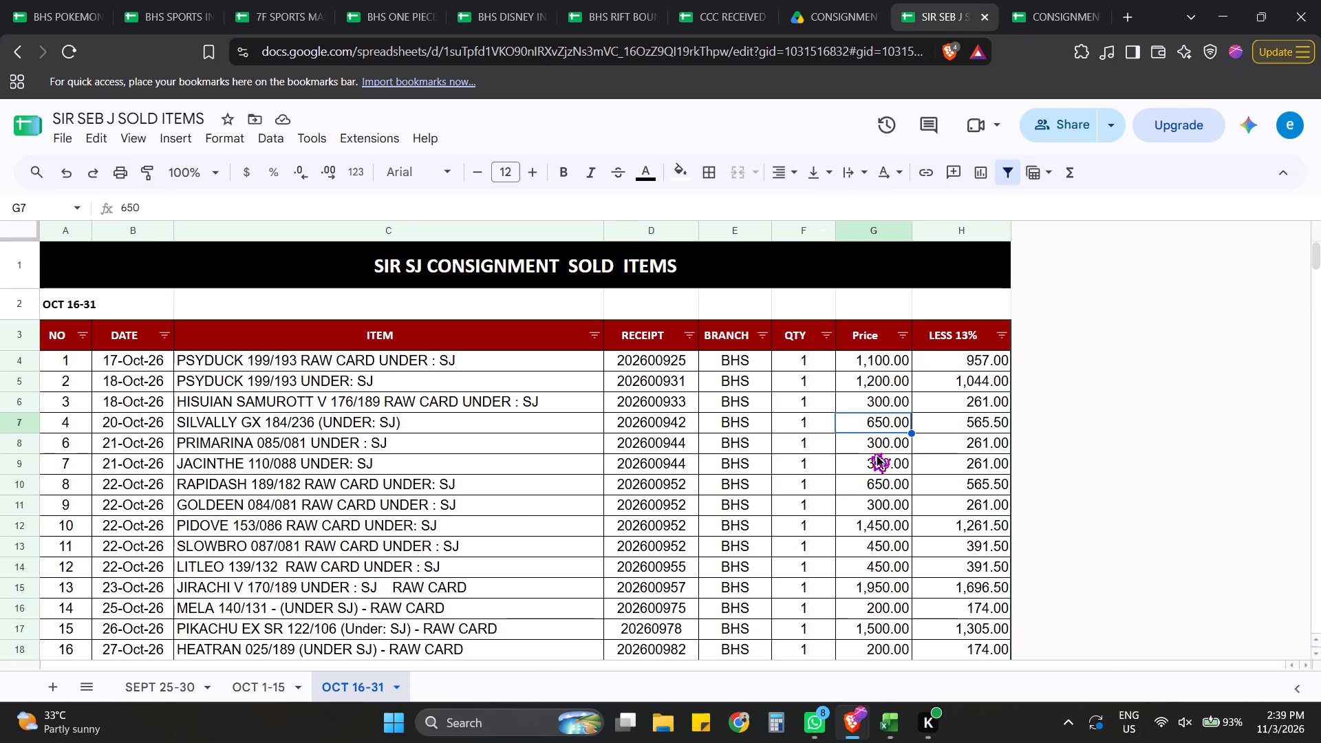
pyautogui.moveTo(874, 450); pyautogui.dragTo(878, 468)
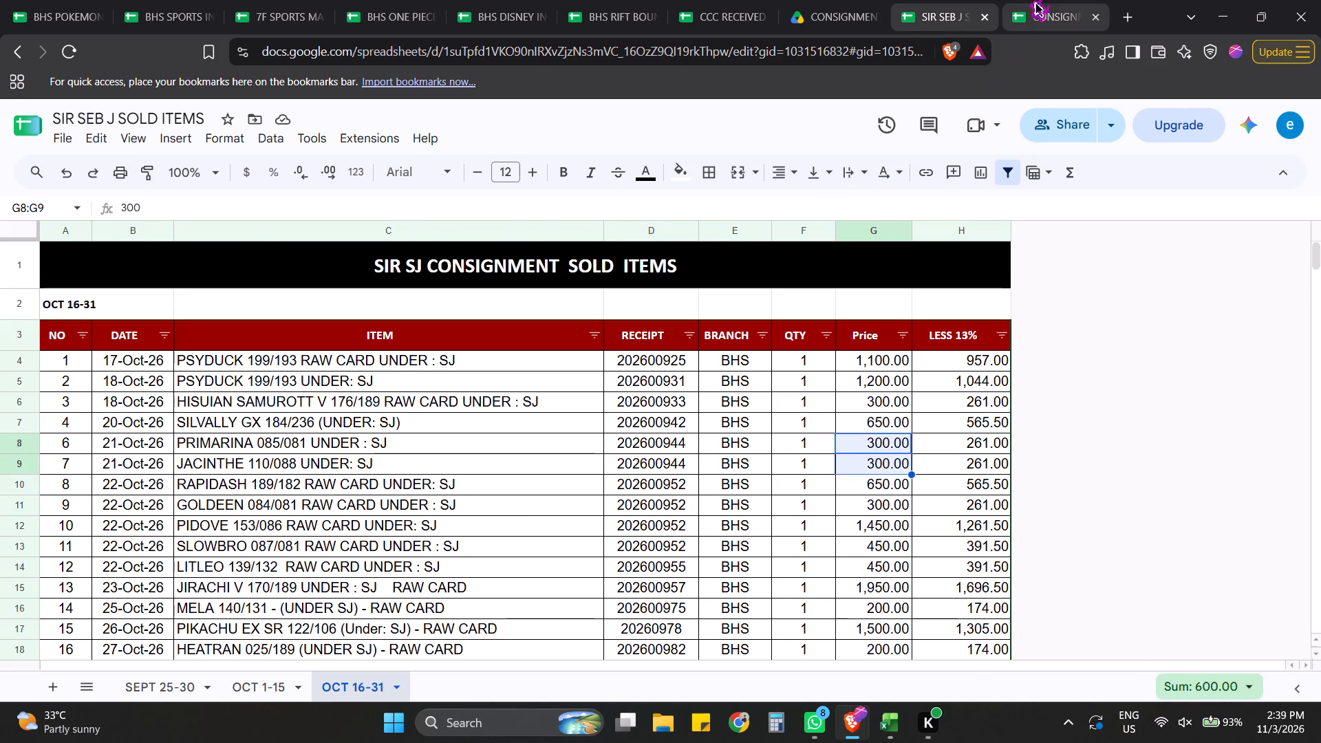
pyautogui.click(1029, 0)
pyautogui.write('600')
pyautogui.press('Return')
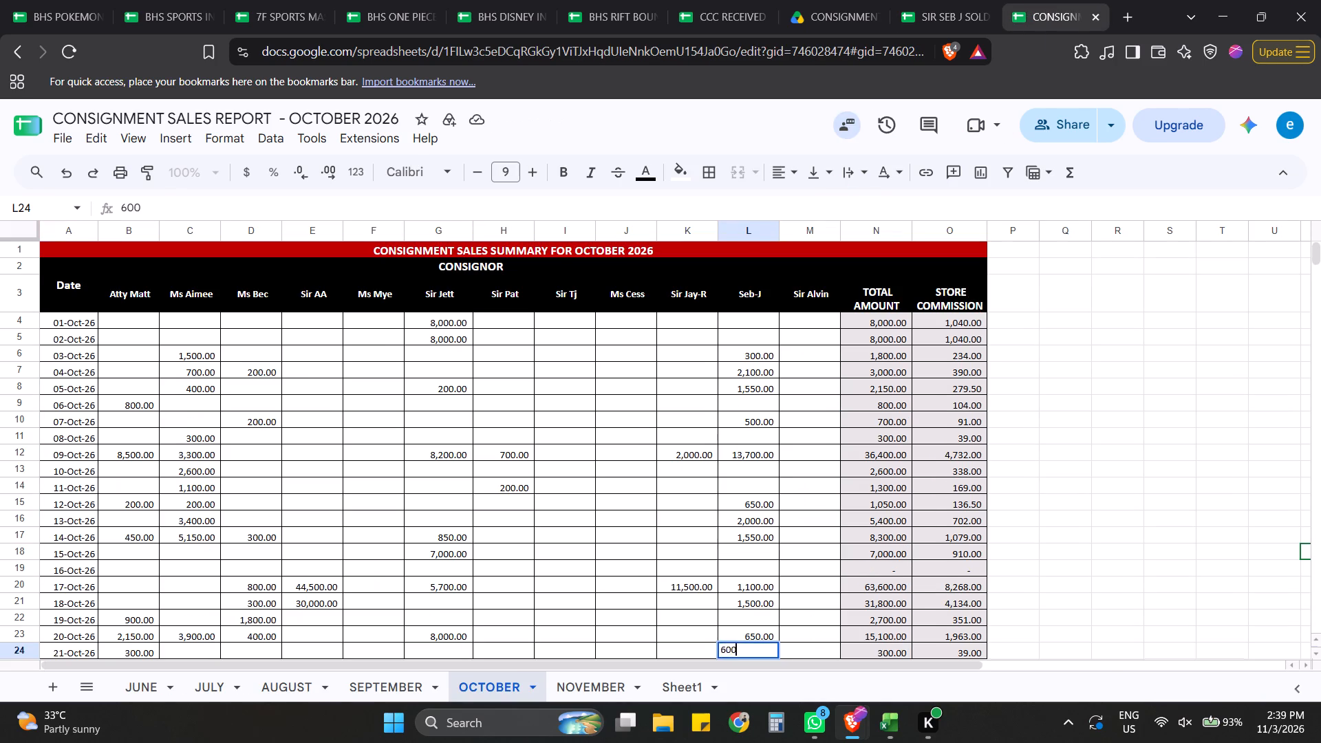
# Select Seb-J's five 22-Oct-26 sale prices for their sum and enter 3000 for that date in the OCTOBER sheet.
pyautogui.click(931, 0)
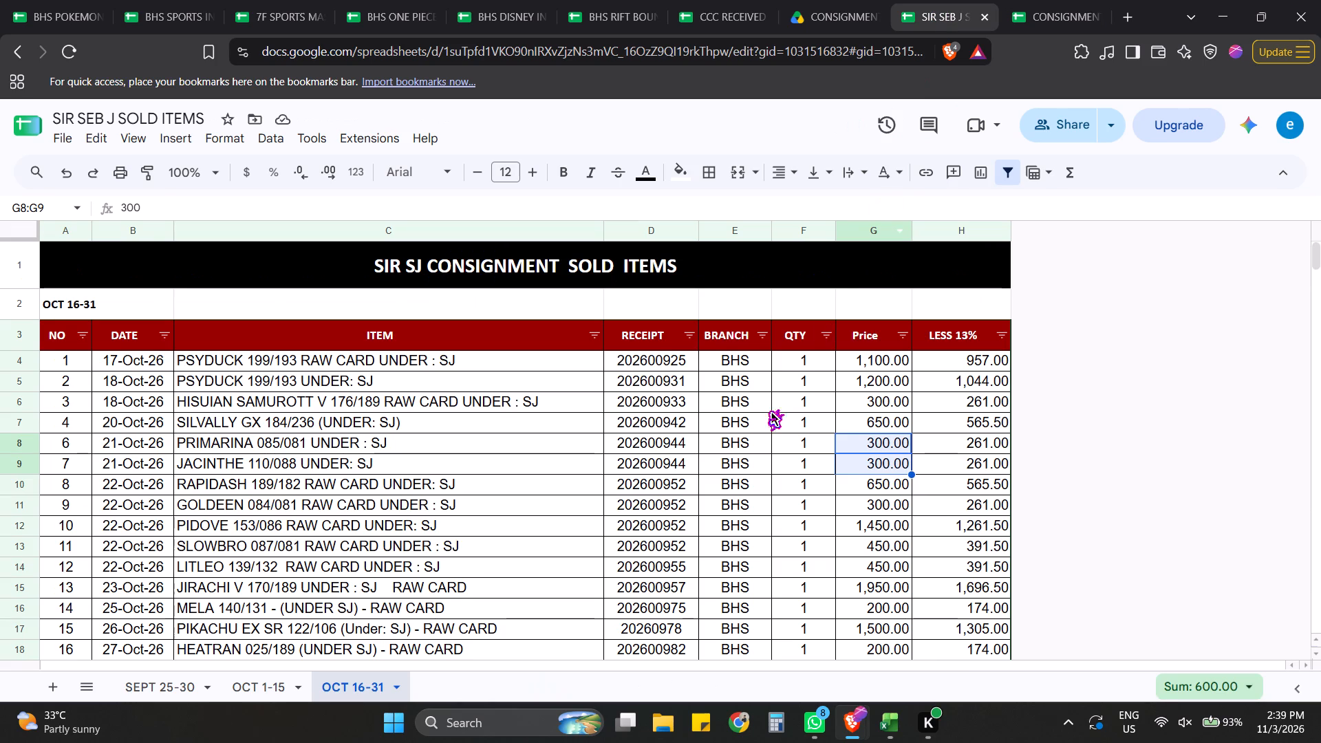
pyautogui.scroll(-1, 733, 482)
pyautogui.scroll(-1, 332, 507)
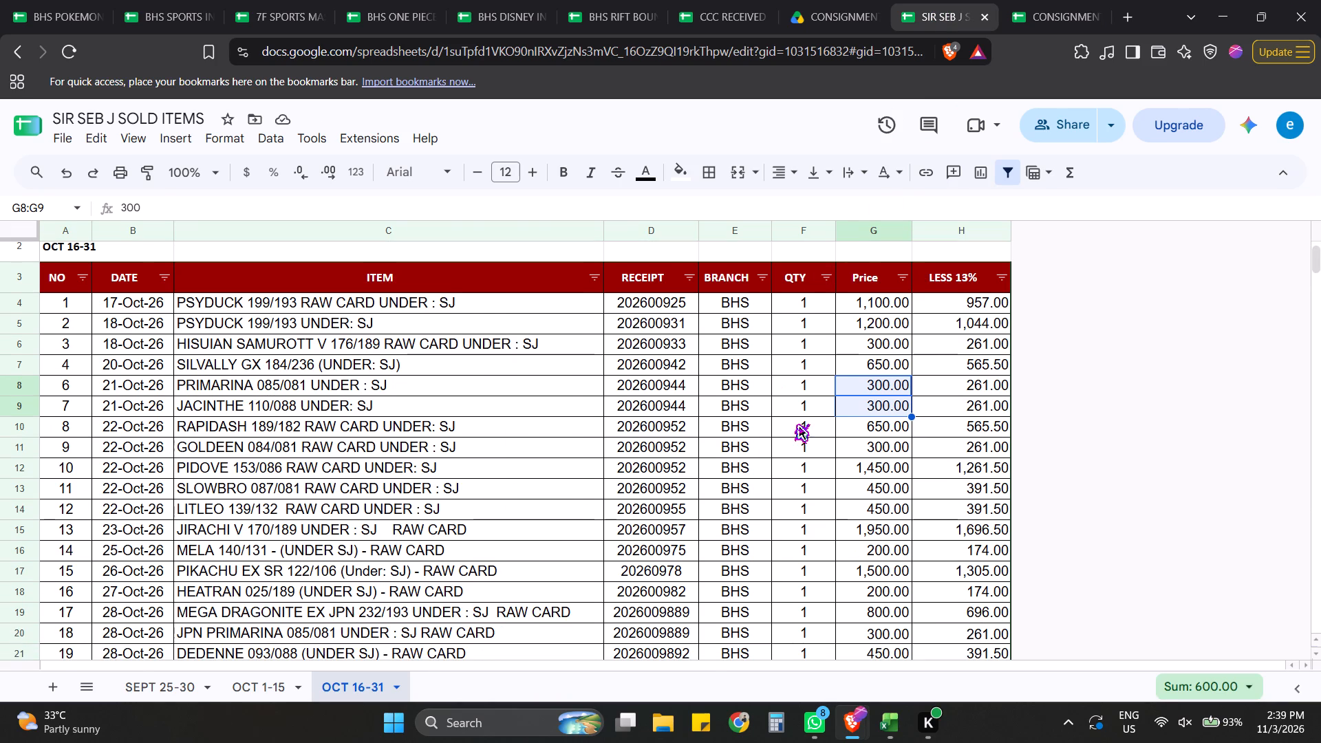
pyautogui.moveTo(876, 429); pyautogui.dragTo(889, 503)
pyautogui.click(1058, 0)
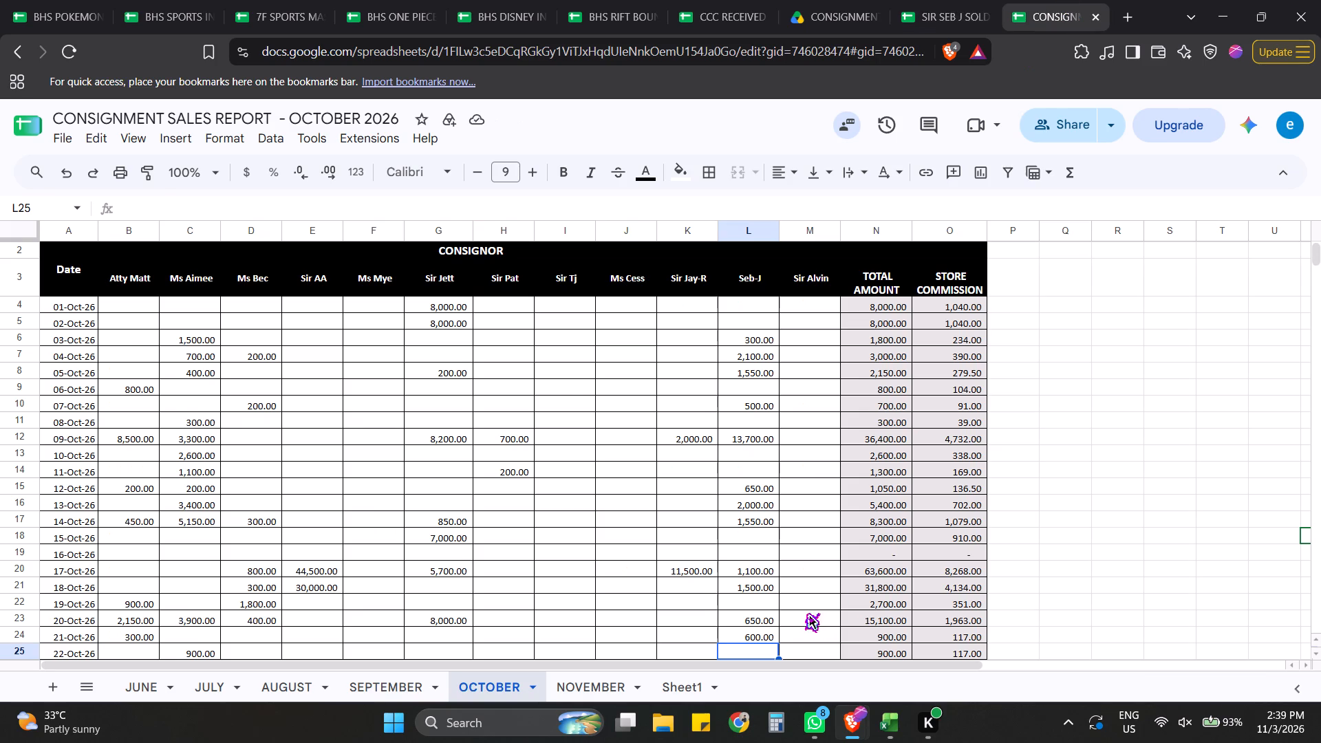
pyautogui.scroll(-2, 800, 608)
pyautogui.click(747, 596)
pyautogui.write('3000')
pyautogui.press('Return')
pyautogui.click(951, 0)
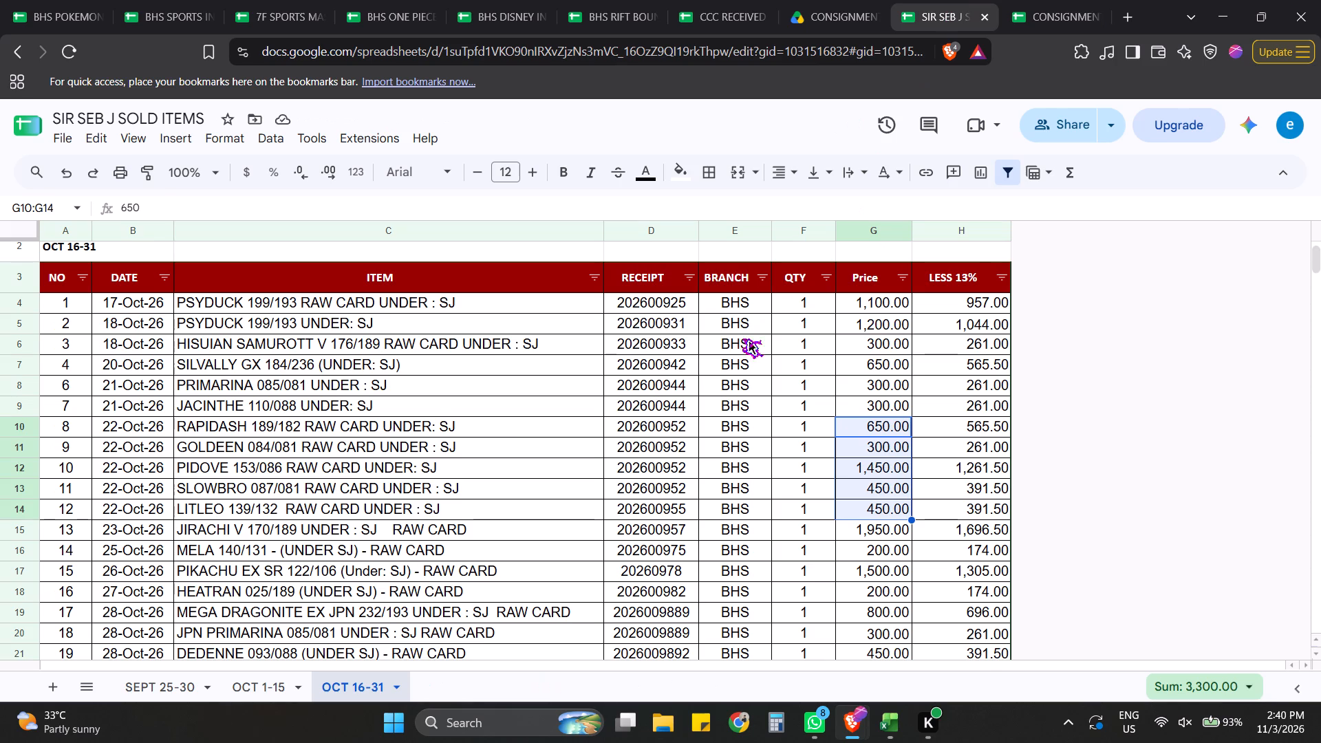
pyautogui.click(871, 538)
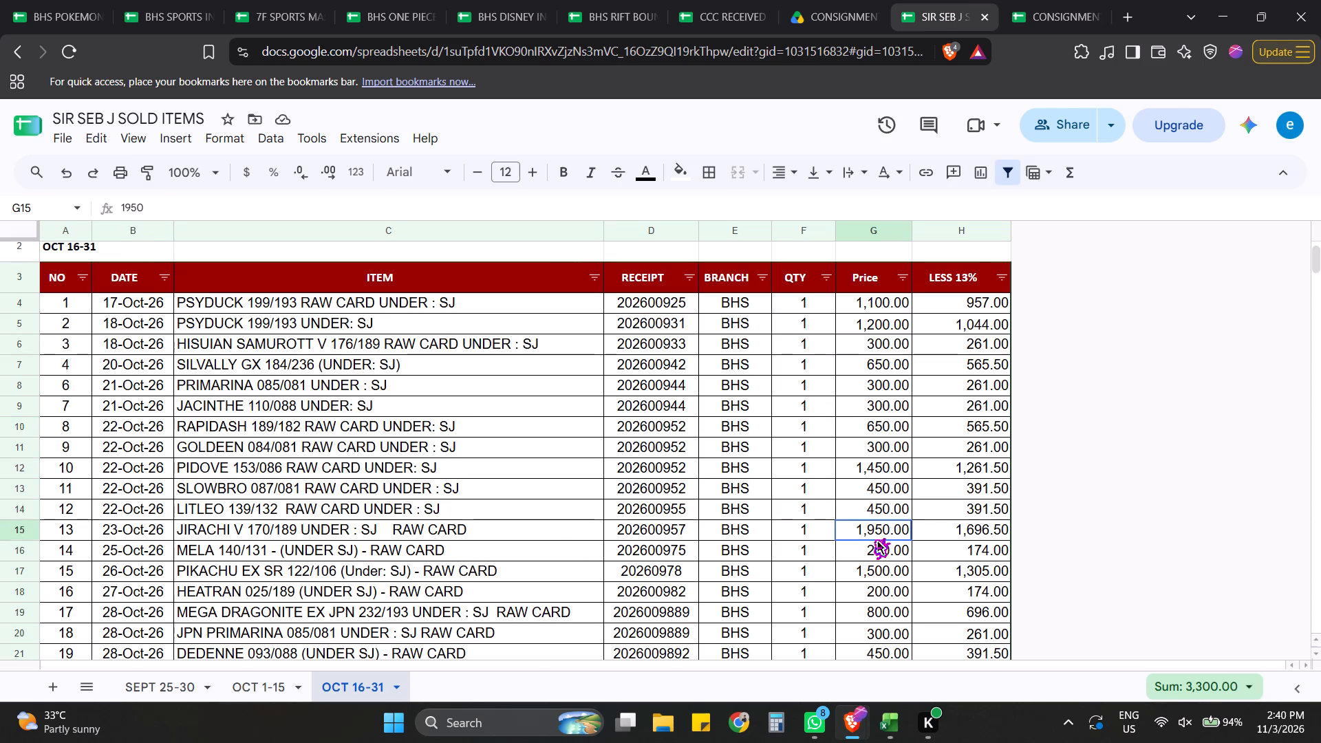
pyautogui.click(1061, 0)
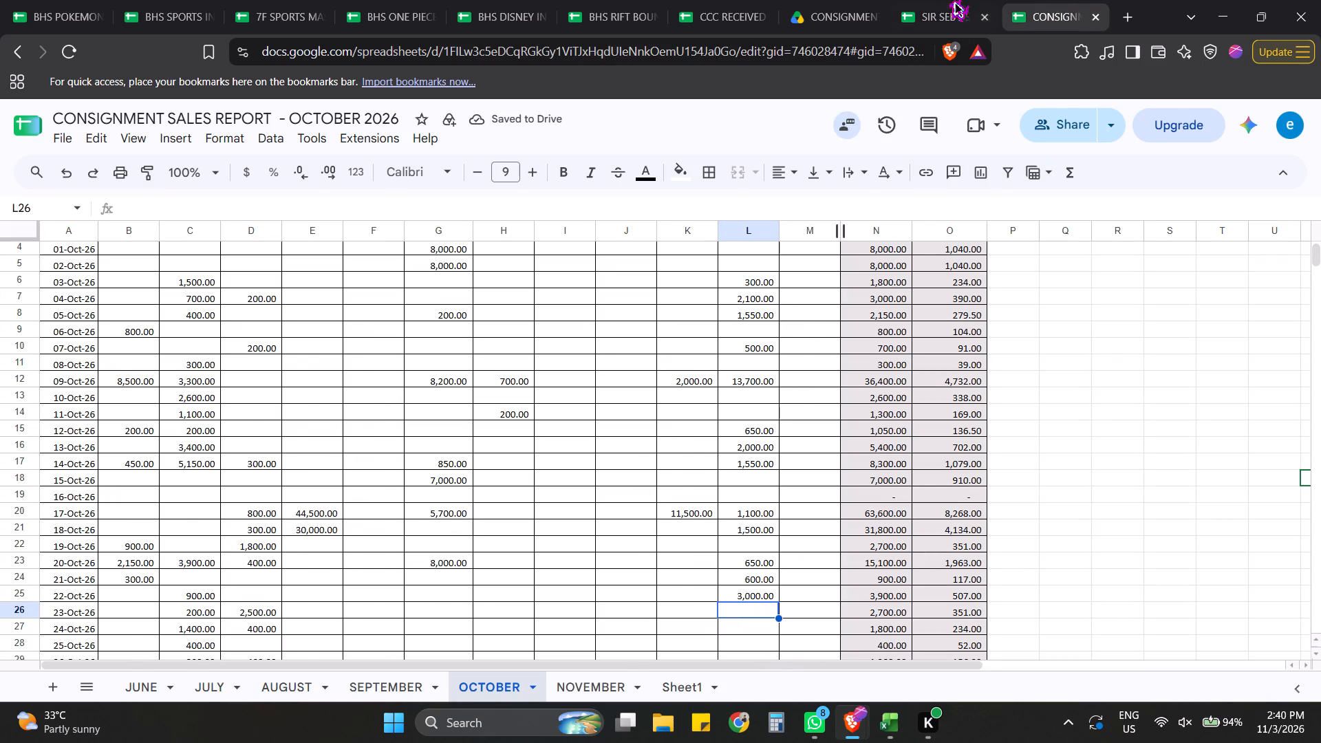
pyautogui.click(947, 0)
pyautogui.click(1060, 0)
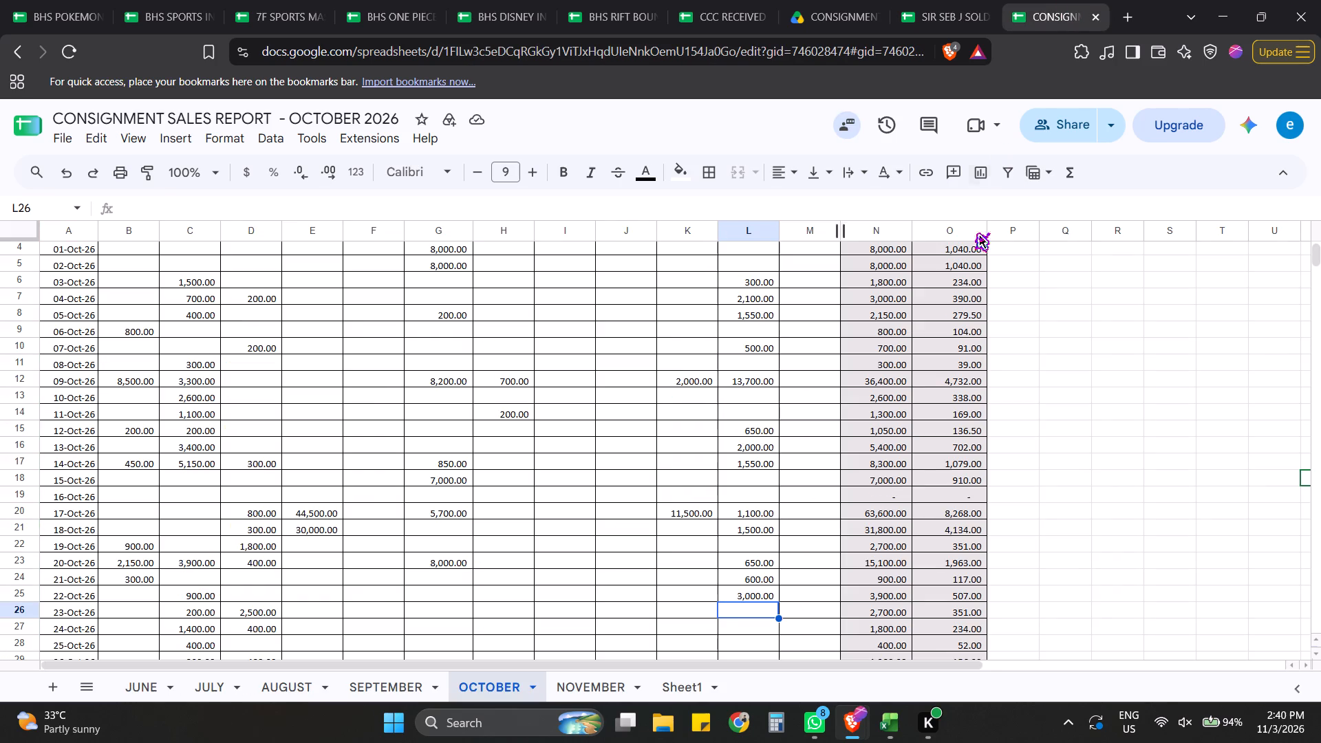
pyautogui.write('1950')
pyautogui.press('Return')
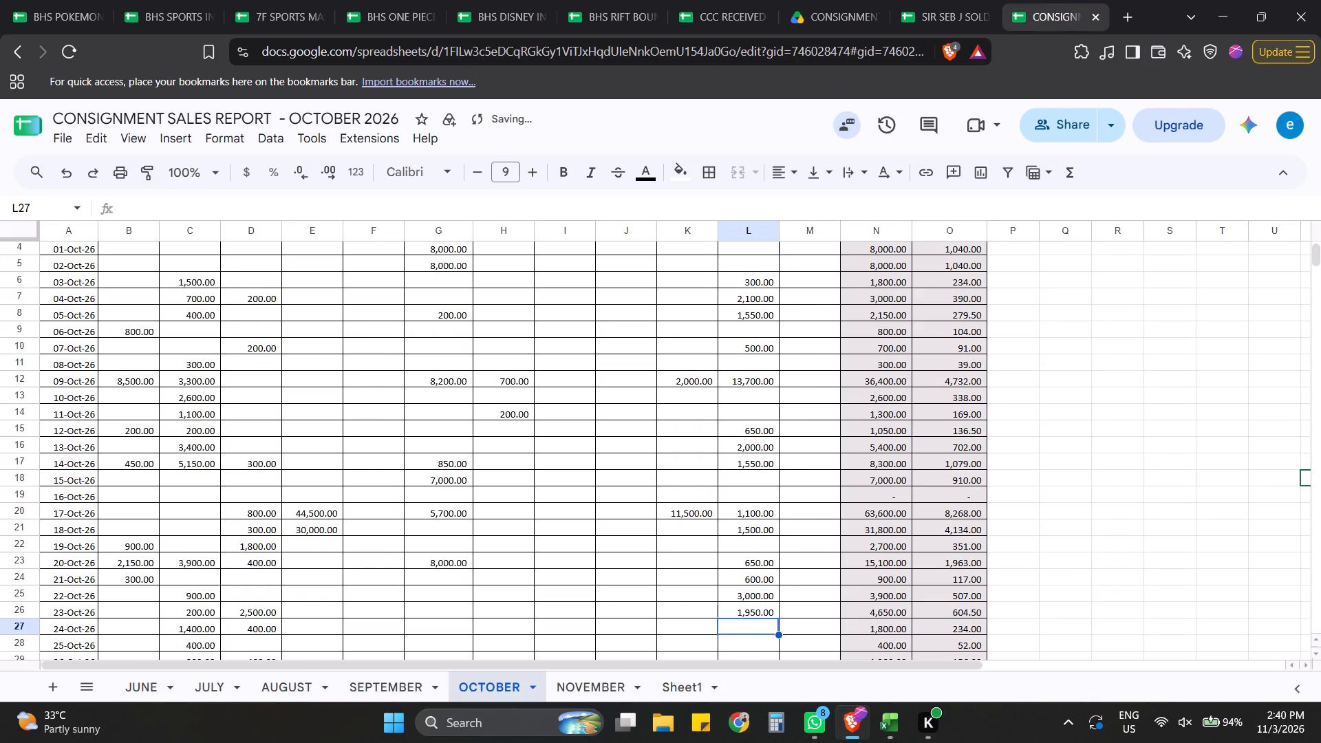
# Enter 200 for Seb-J on 25-Oct-26 in the OCTOBER sheet, taken from the MELA 140/131 sale in his sold items.
pyautogui.click(952, 0)
pyautogui.scroll(-1, 765, 590)
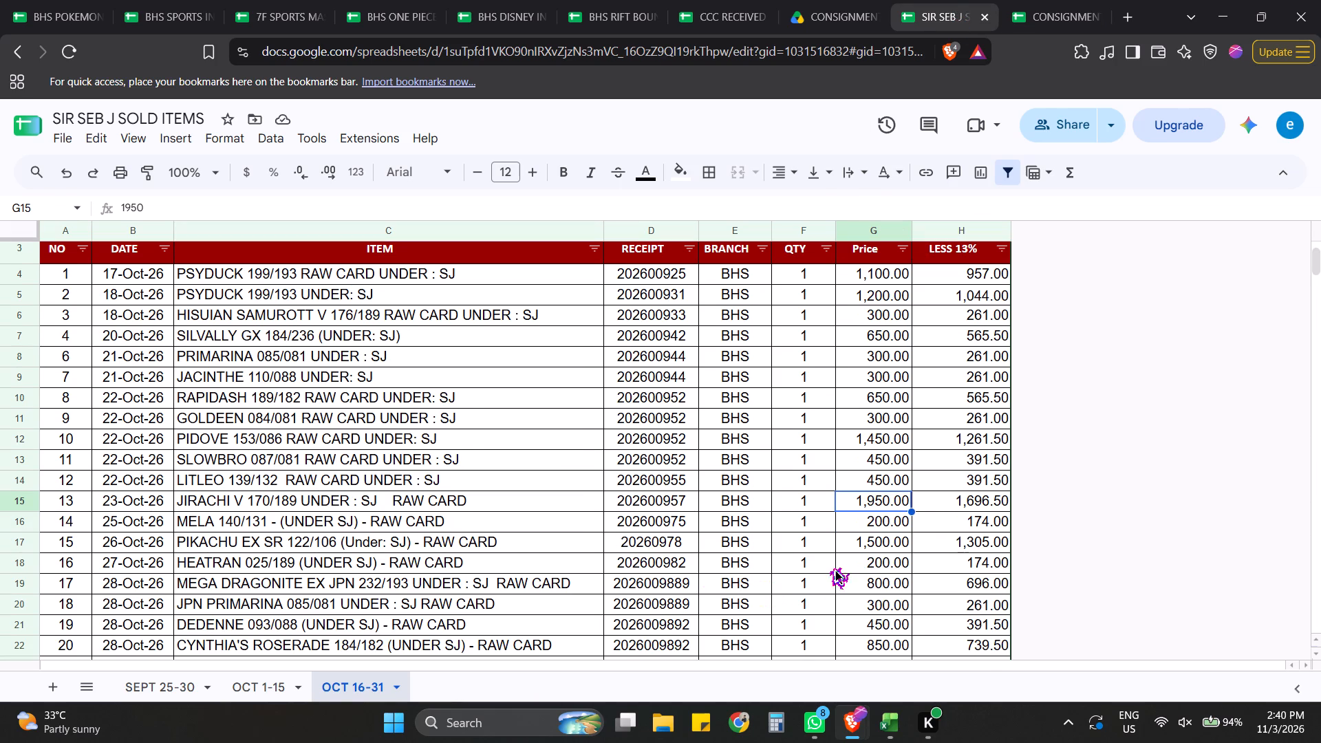
pyautogui.click(883, 525)
pyautogui.click(1056, 0)
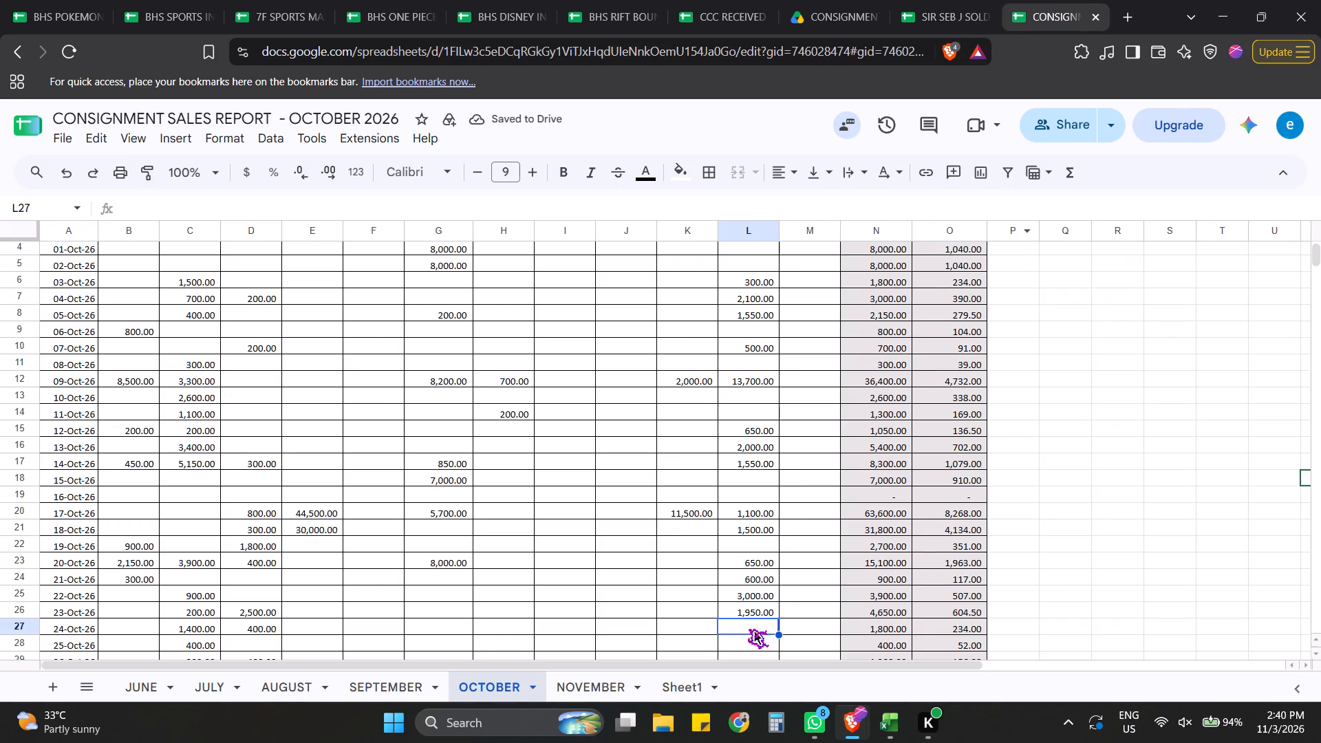
pyautogui.click(747, 636)
pyautogui.click(749, 641)
pyautogui.write('20')
pyautogui.press('Return')
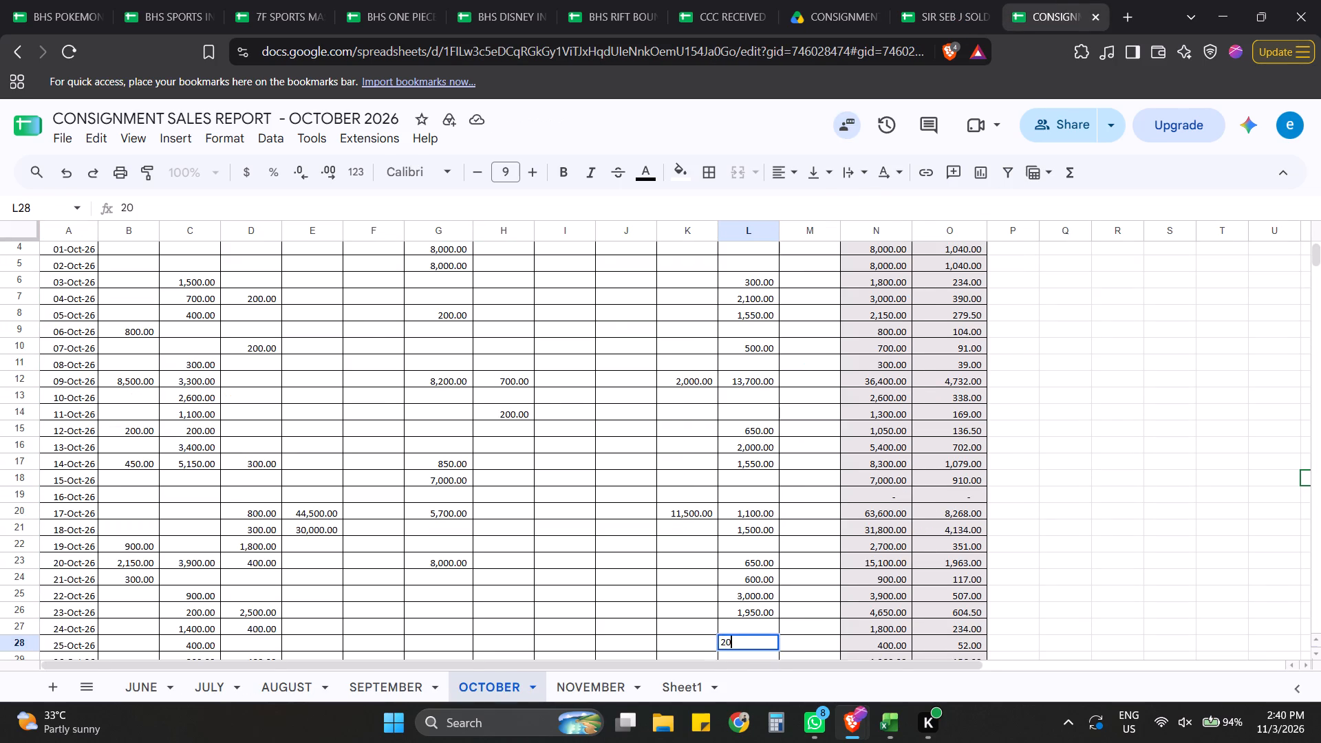
pyautogui.press('Up')
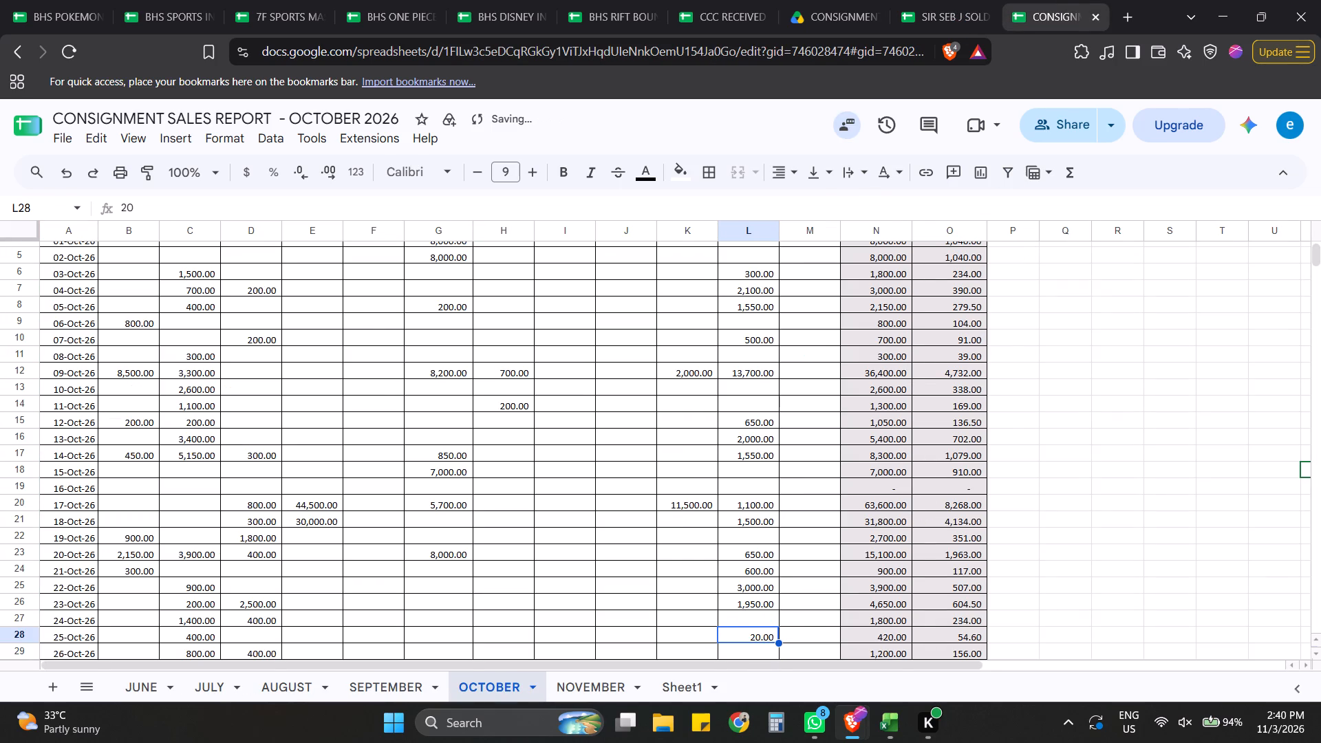
pyautogui.write('200')
pyautogui.press('Return')
pyautogui.scroll(-2, 912, 53)
pyautogui.click(925, 0)
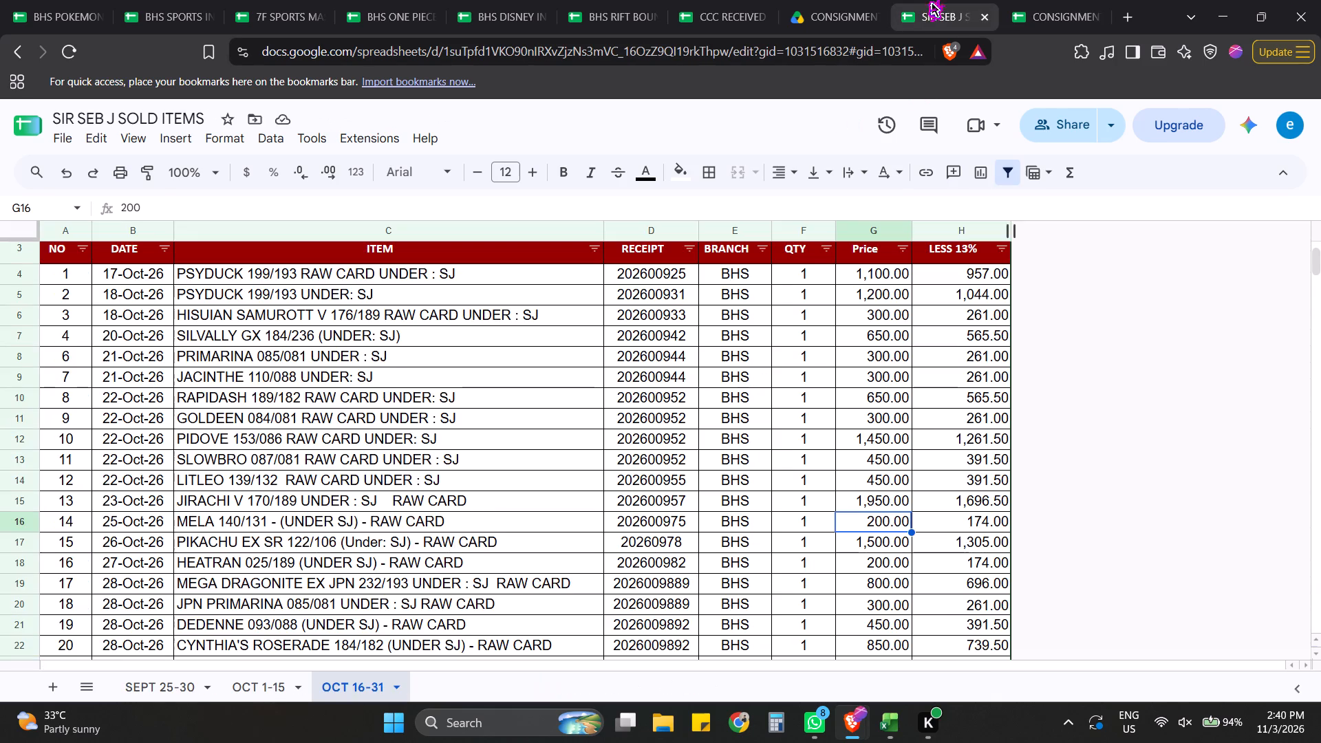
pyautogui.scroll(-2, 380, 558)
pyautogui.click(153, 486)
pyautogui.click(857, 480)
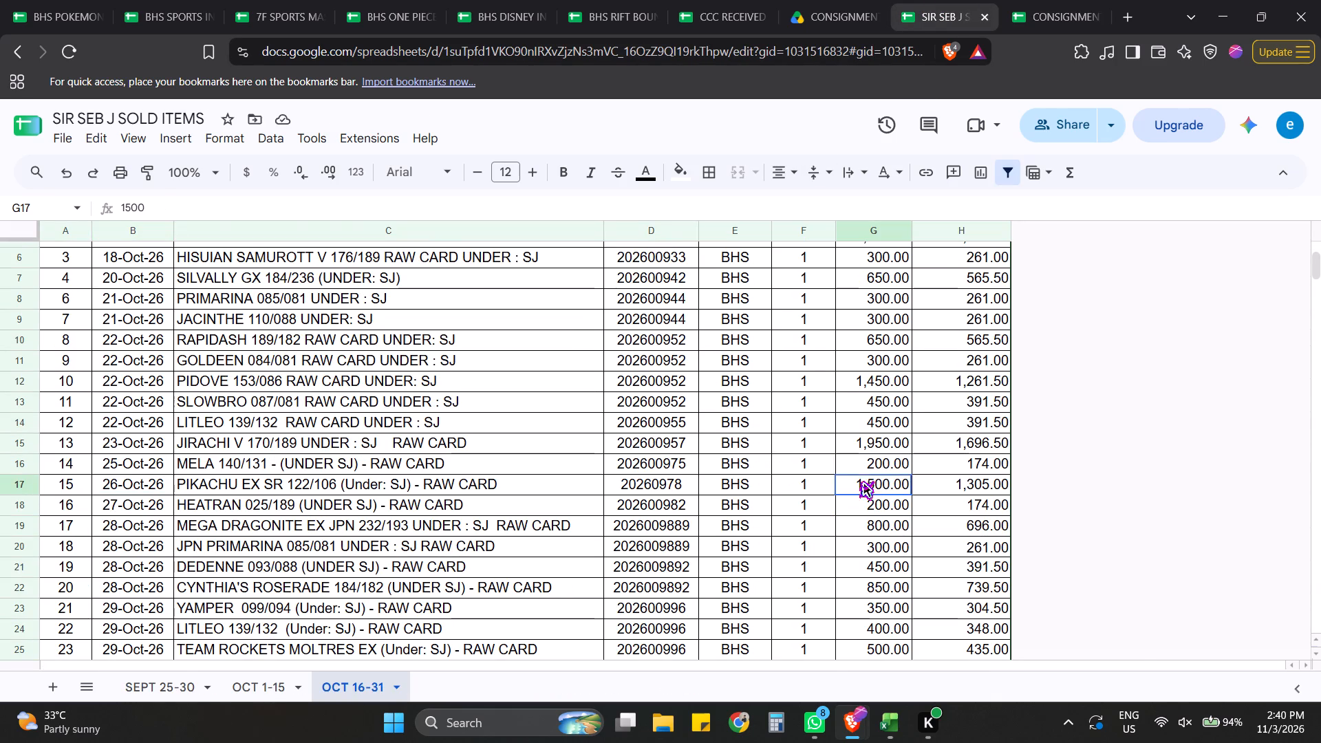
pyautogui.click(1058, 0)
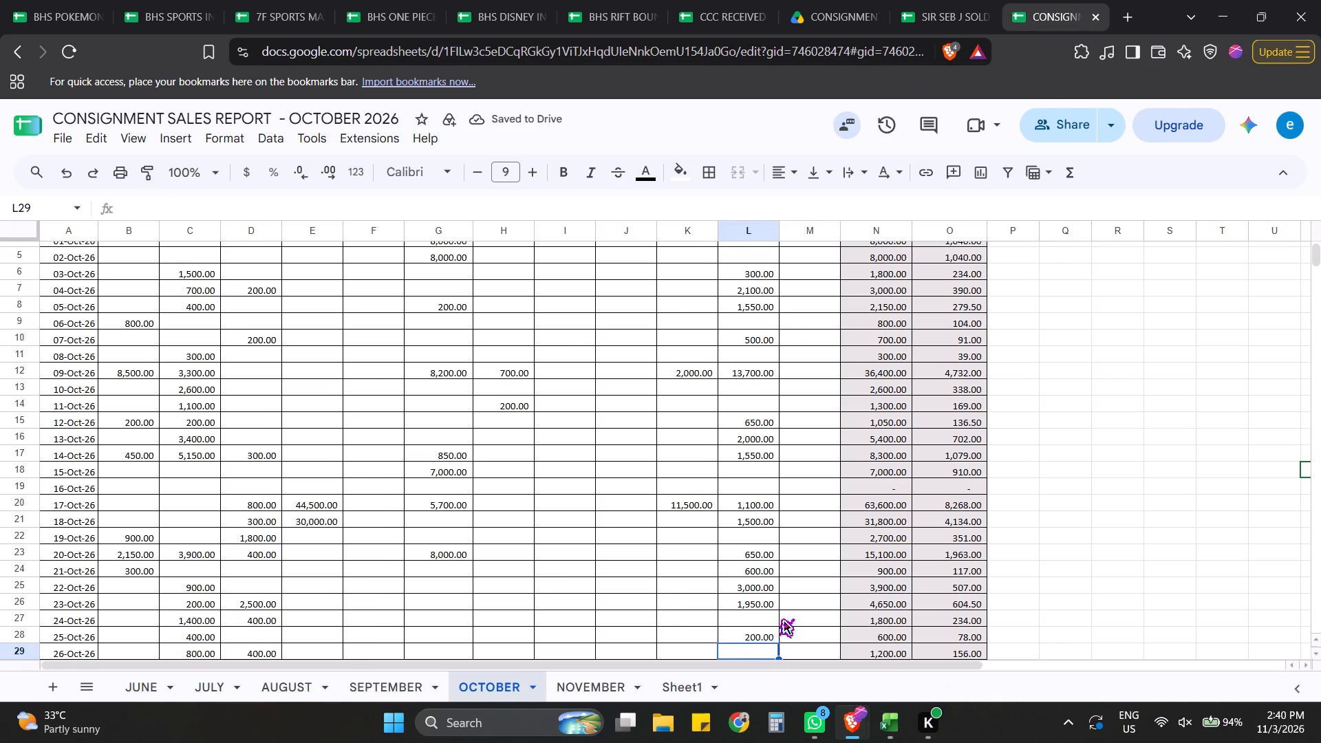
pyautogui.write('1500')
pyautogui.press('Return')
pyautogui.click(939, 0)
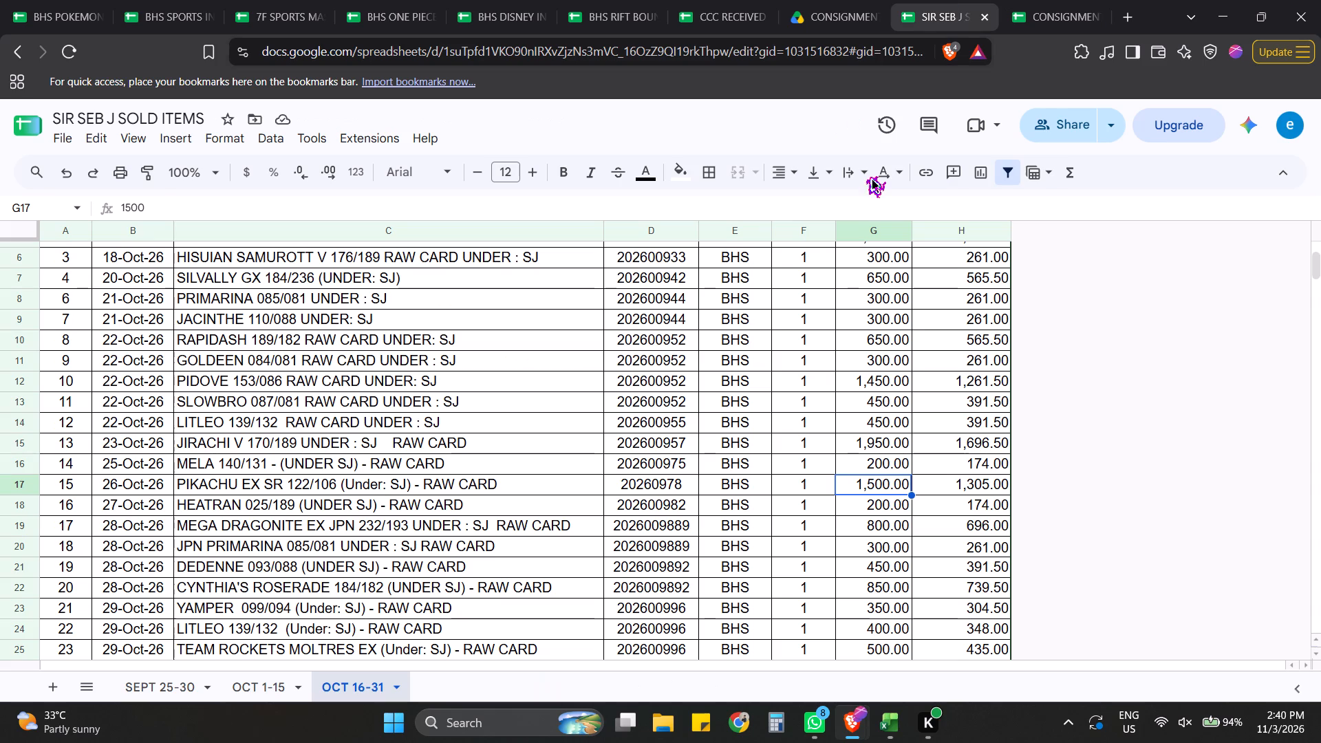
pyautogui.click(1046, 0)
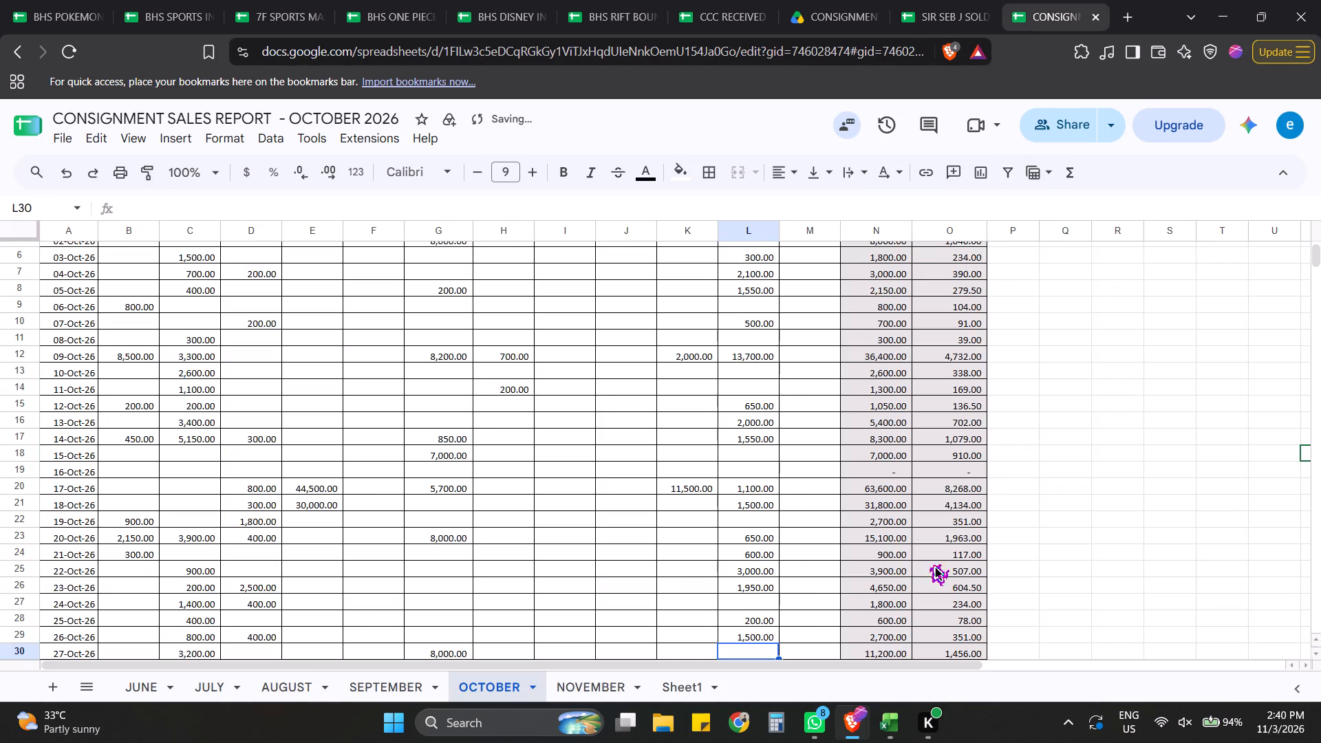
pyautogui.scroll(-3, 851, 598)
pyautogui.write('200')
pyautogui.press('Return')
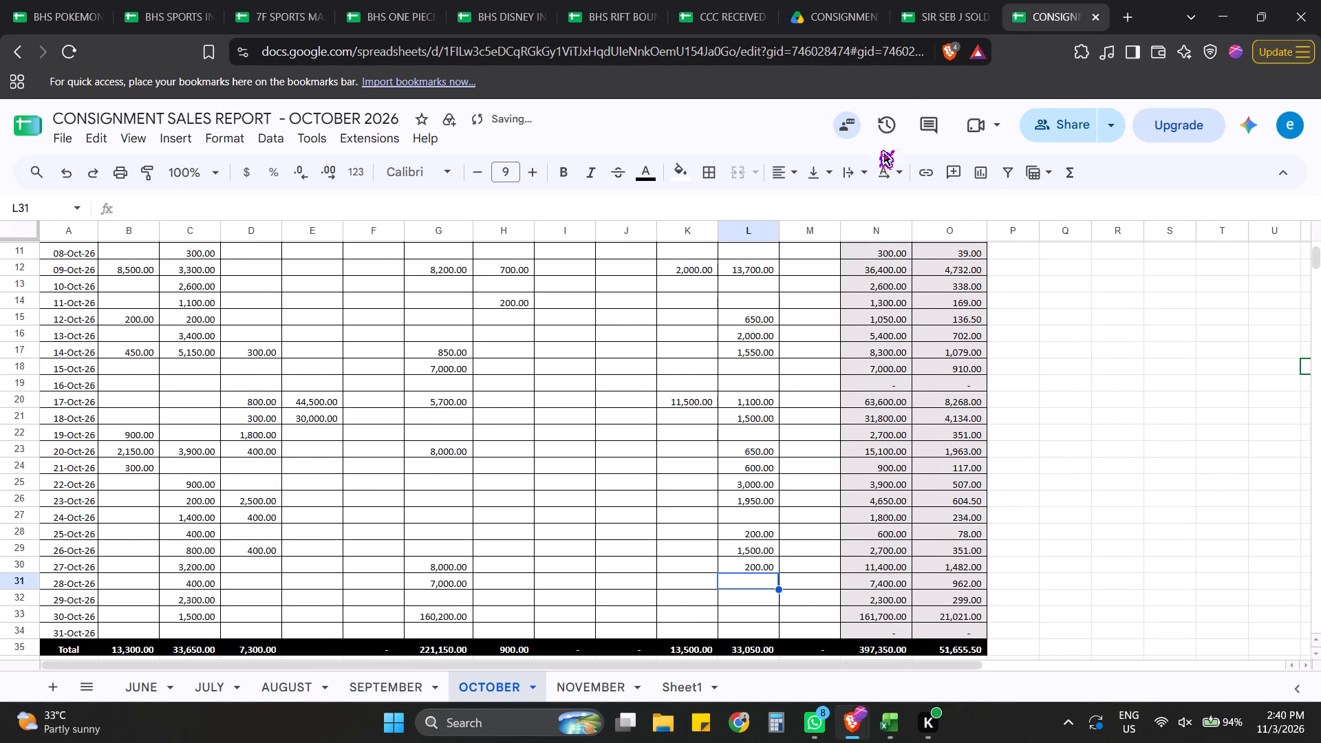
pyautogui.click(923, 0)
pyautogui.scroll(-2, 631, 581)
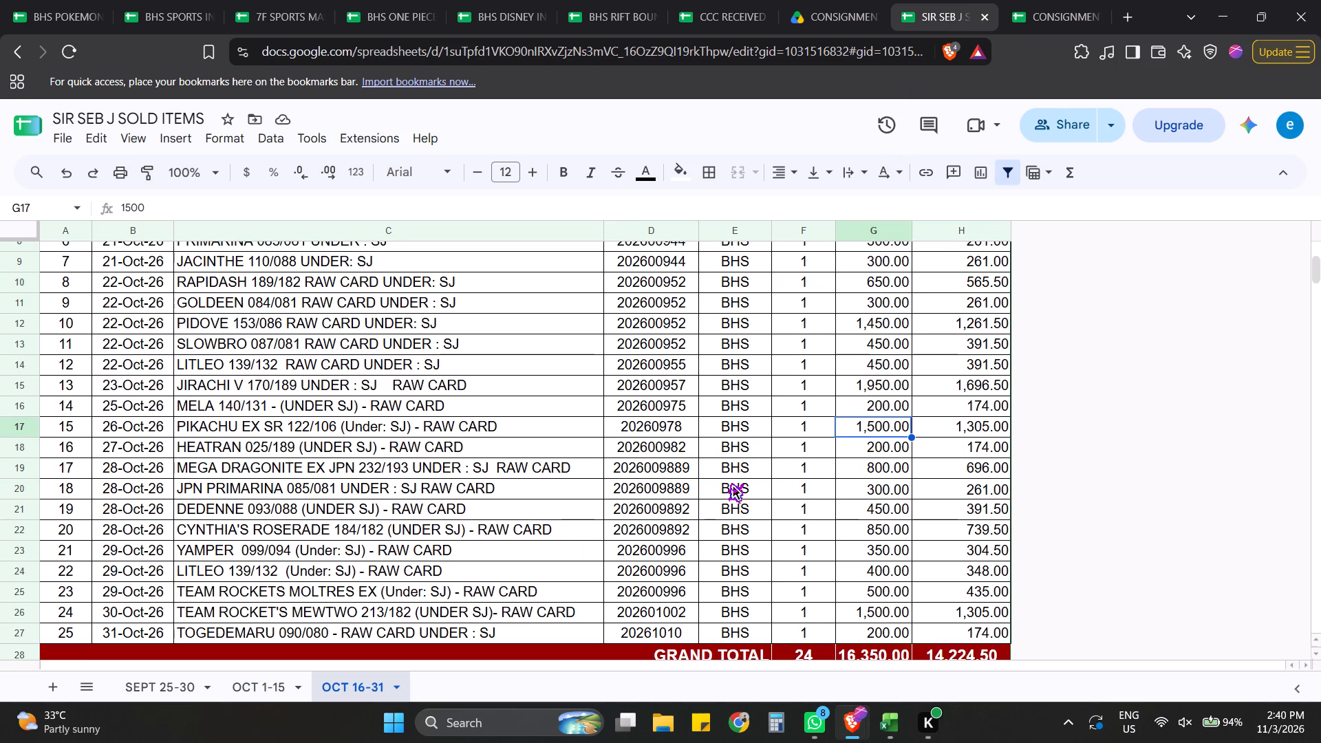
pyautogui.moveTo(874, 471); pyautogui.dragTo(881, 528)
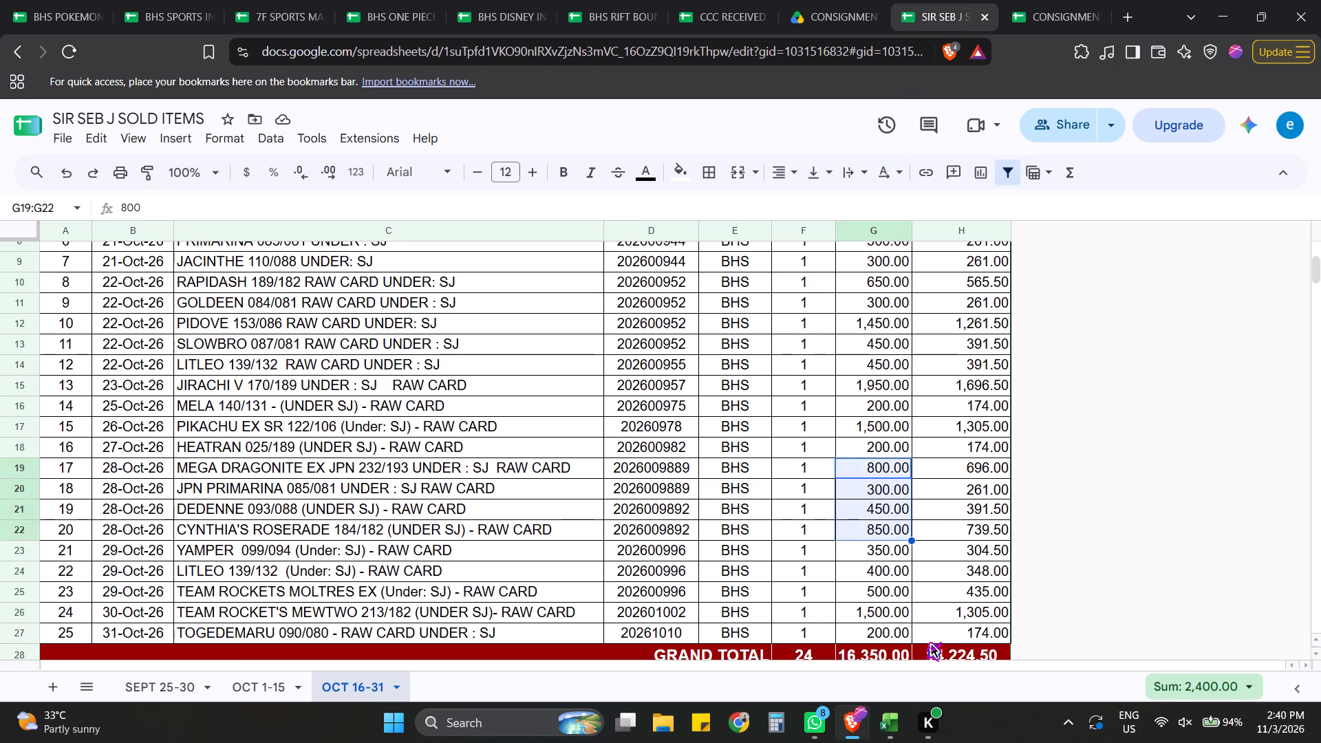
pyautogui.click(1046, 0)
pyautogui.write('2400')
pyautogui.press('Return')
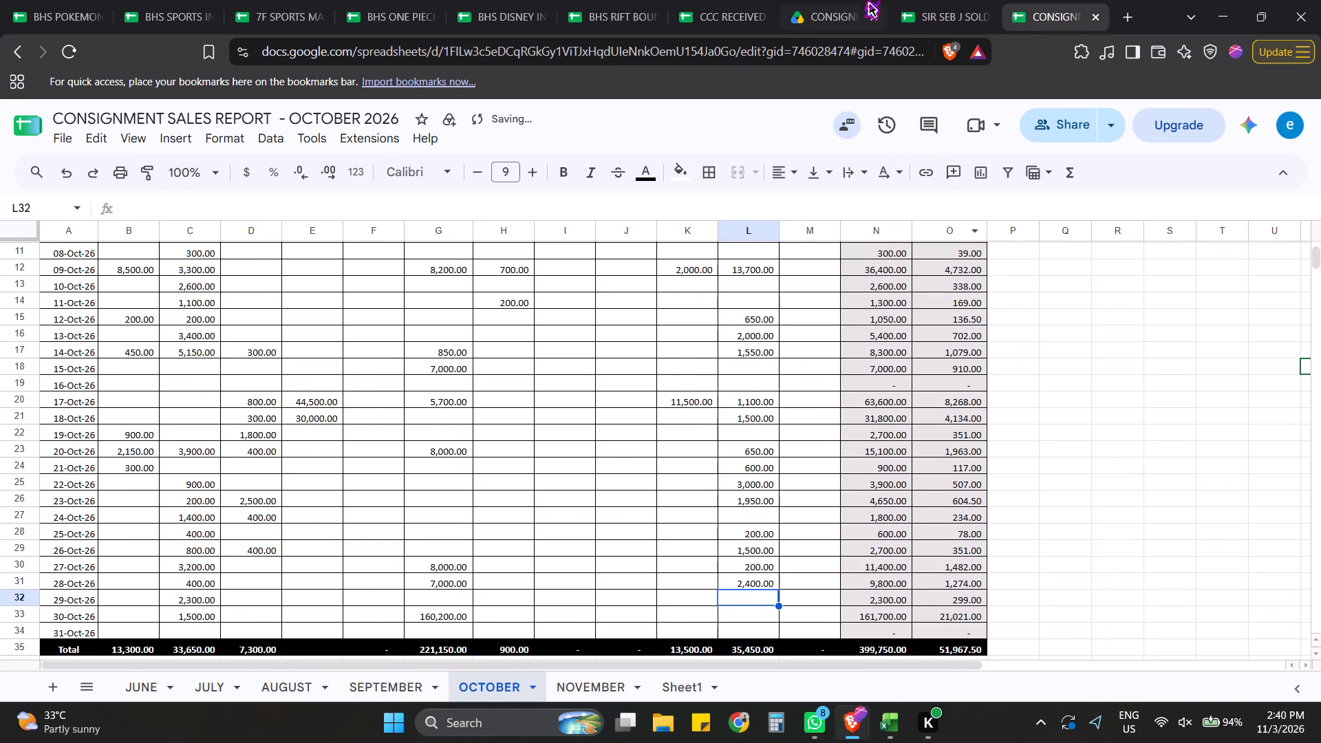
# Add up Seb-J's three 29-Oct-26 sale prices in his OCT 16-31 sheet and enter 1250 for that date in the OCTOBER sheet.
pyautogui.click(936, 0)
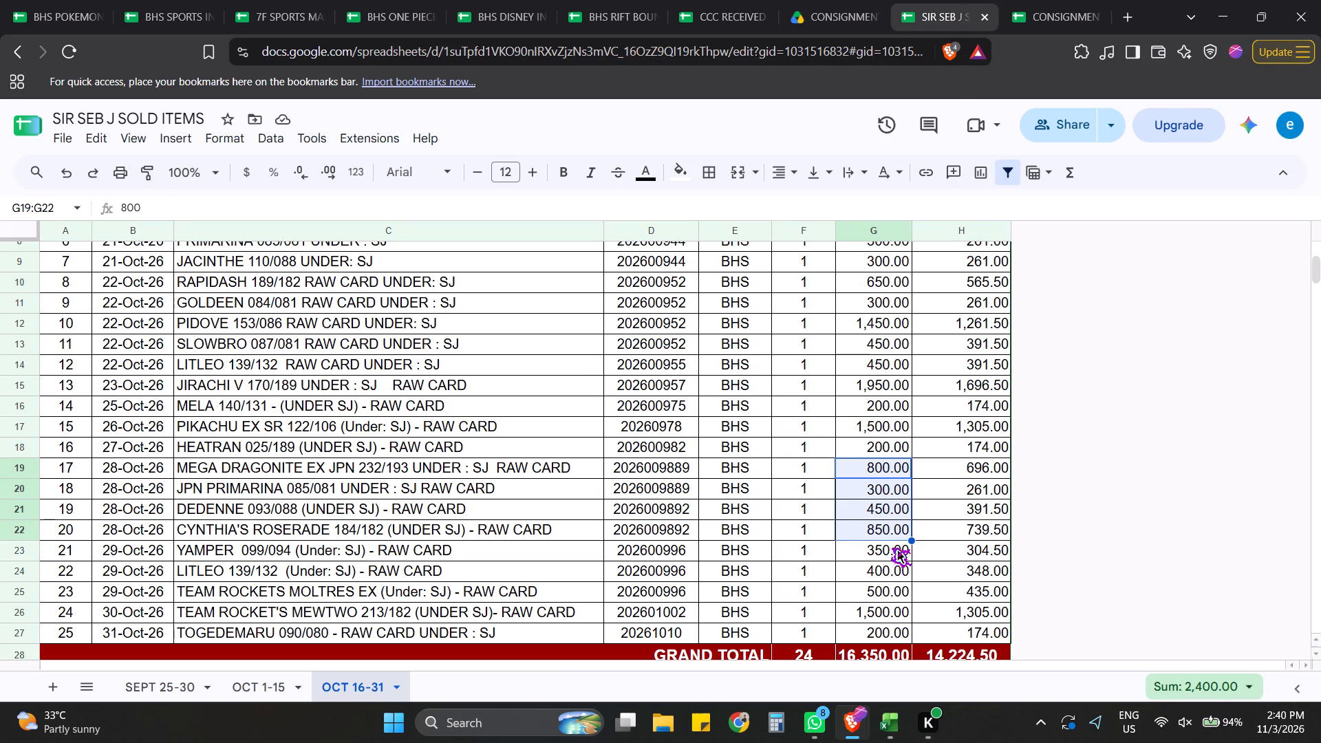
pyautogui.moveTo(891, 547); pyautogui.dragTo(884, 585)
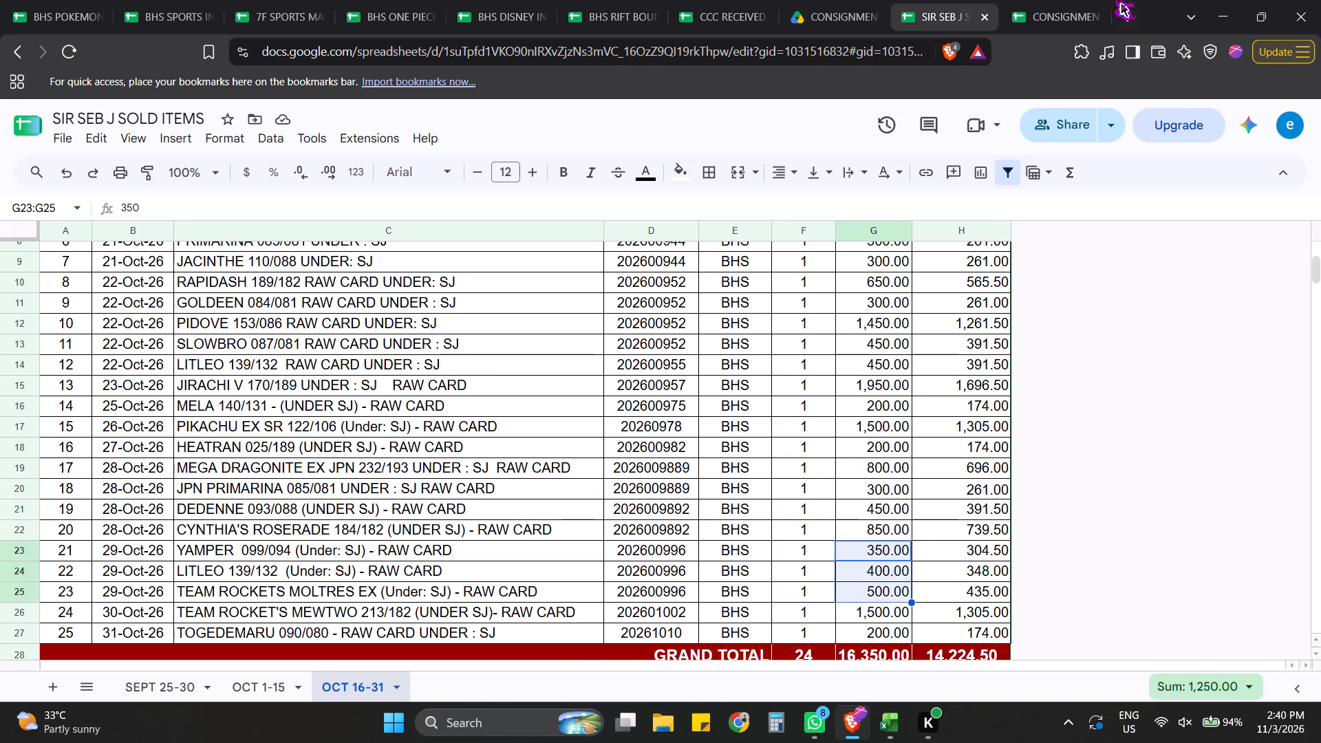
pyautogui.click(1103, 0)
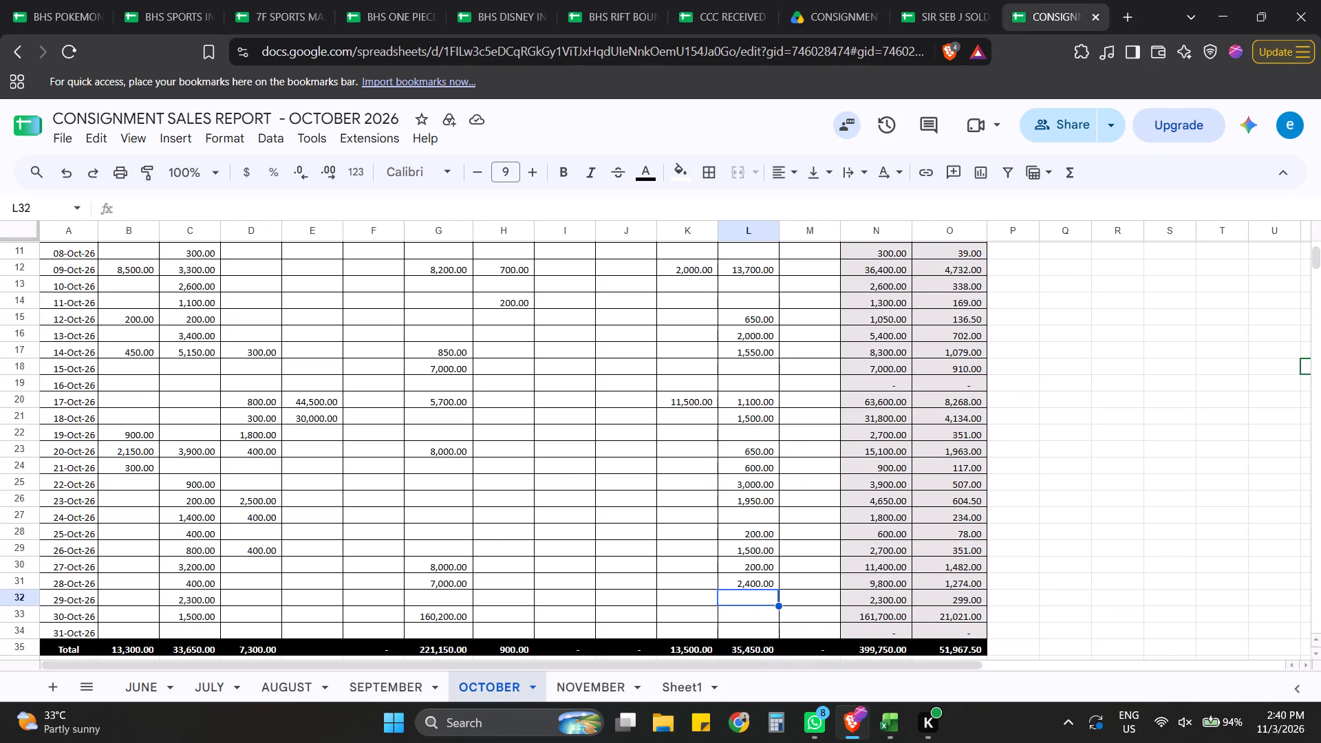
pyautogui.write('1250')
pyautogui.press('Return')
# Enter 1500 for Seb-J on 30-Oct-26 in the OCTOBER sheet, taken from the TEAM ROCKET'S MEWTWO 213/182 sale in his sold items.
pyautogui.click(944, 0)
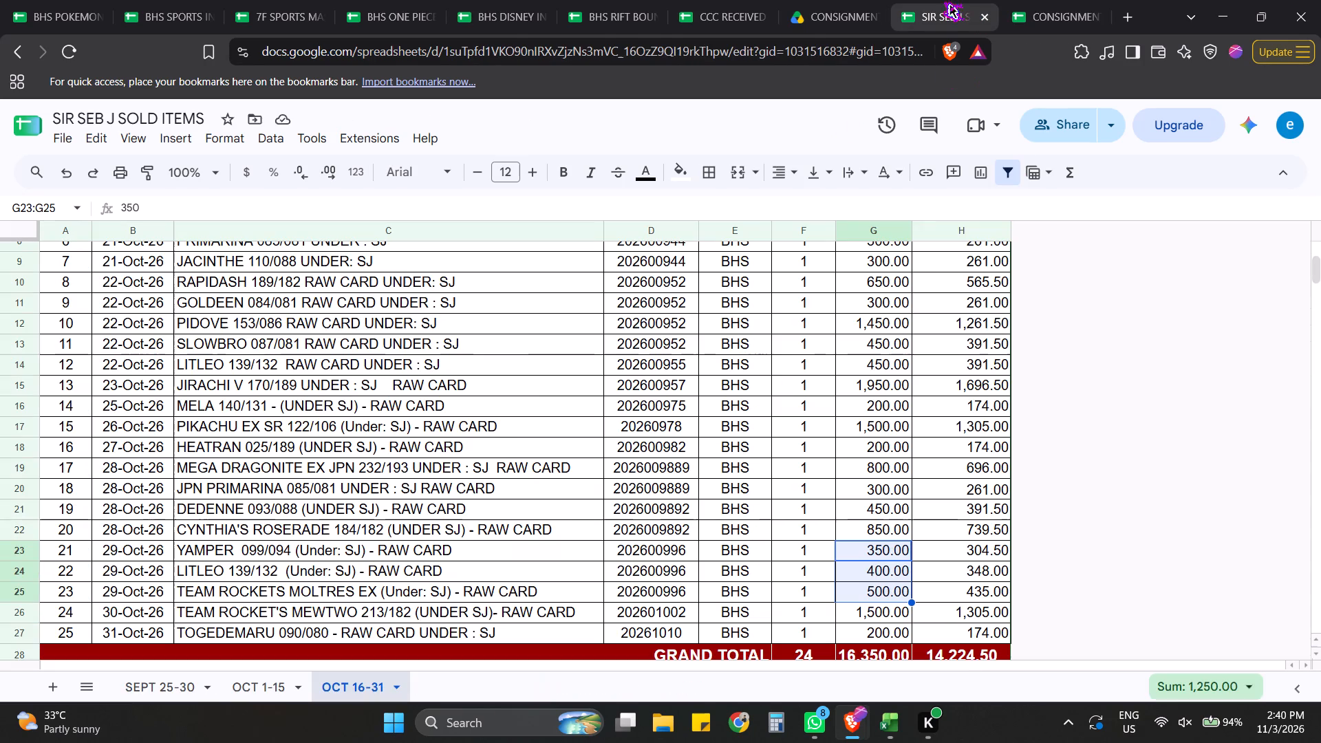
pyautogui.scroll(-1, 909, 387)
pyautogui.click(873, 580)
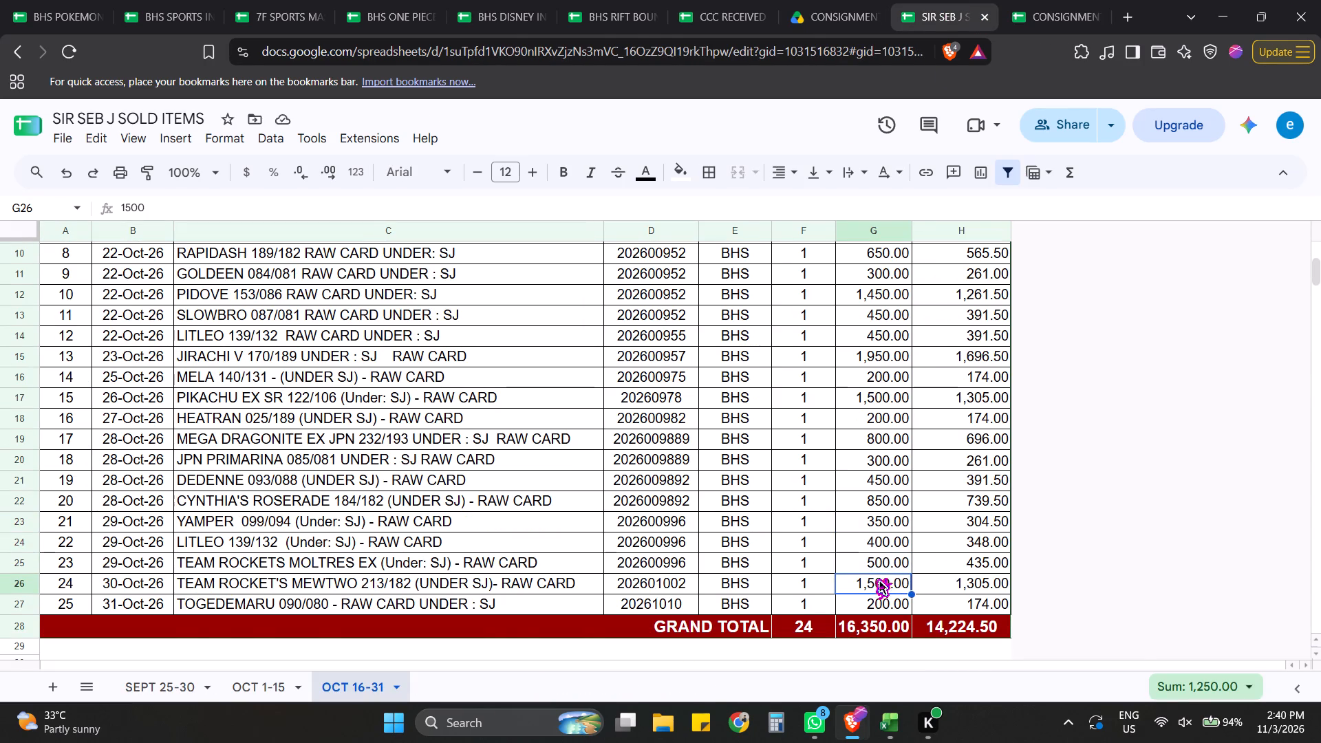
pyautogui.click(1015, 0)
pyautogui.write('1500')
pyautogui.press('Return')
pyautogui.click(924, 0)
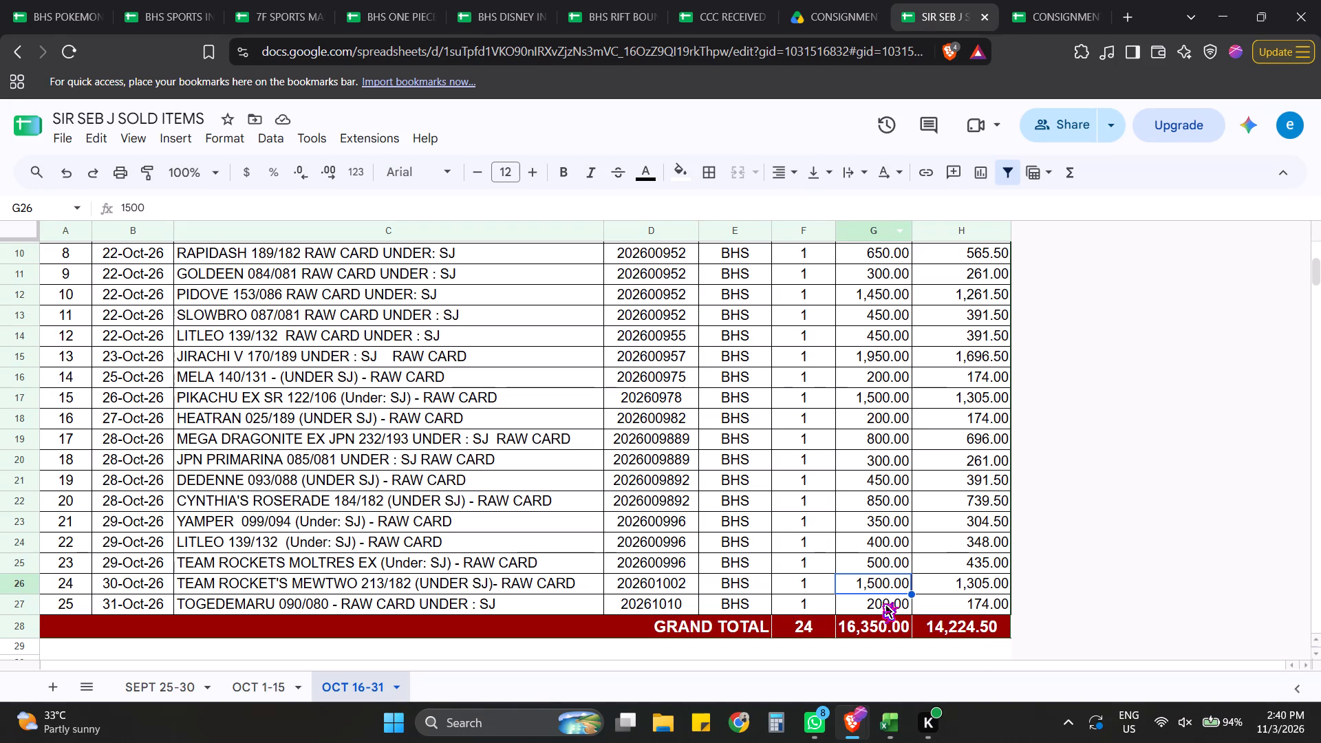
pyautogui.click(879, 601)
pyautogui.click(1027, 0)
pyautogui.click(965, 0)
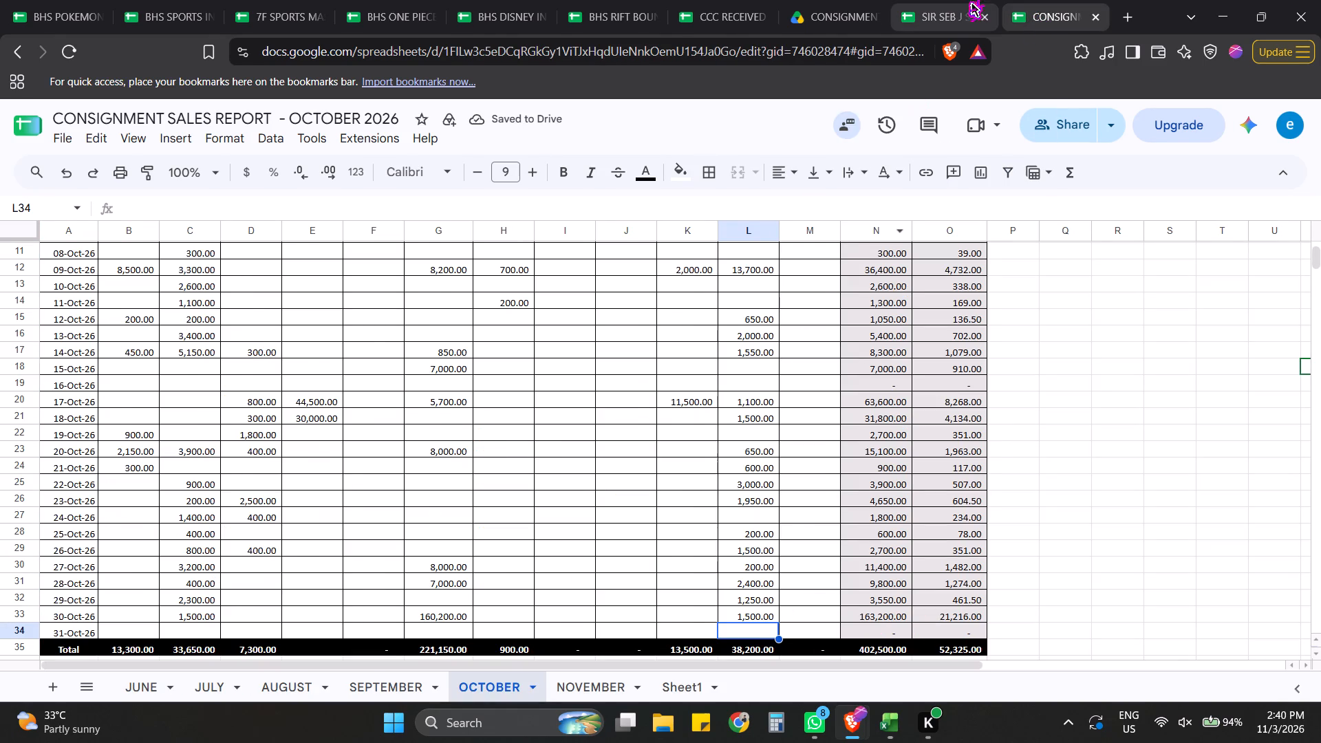
pyautogui.click(1031, 4)
pyautogui.write('200')
pyautogui.press('Return')
# Open the SIR TJ SOLD ITEMS spreadsheet from the consignment Drive folder and close Seb-J's sold items file.
pyautogui.scroll(2, 625, 554)
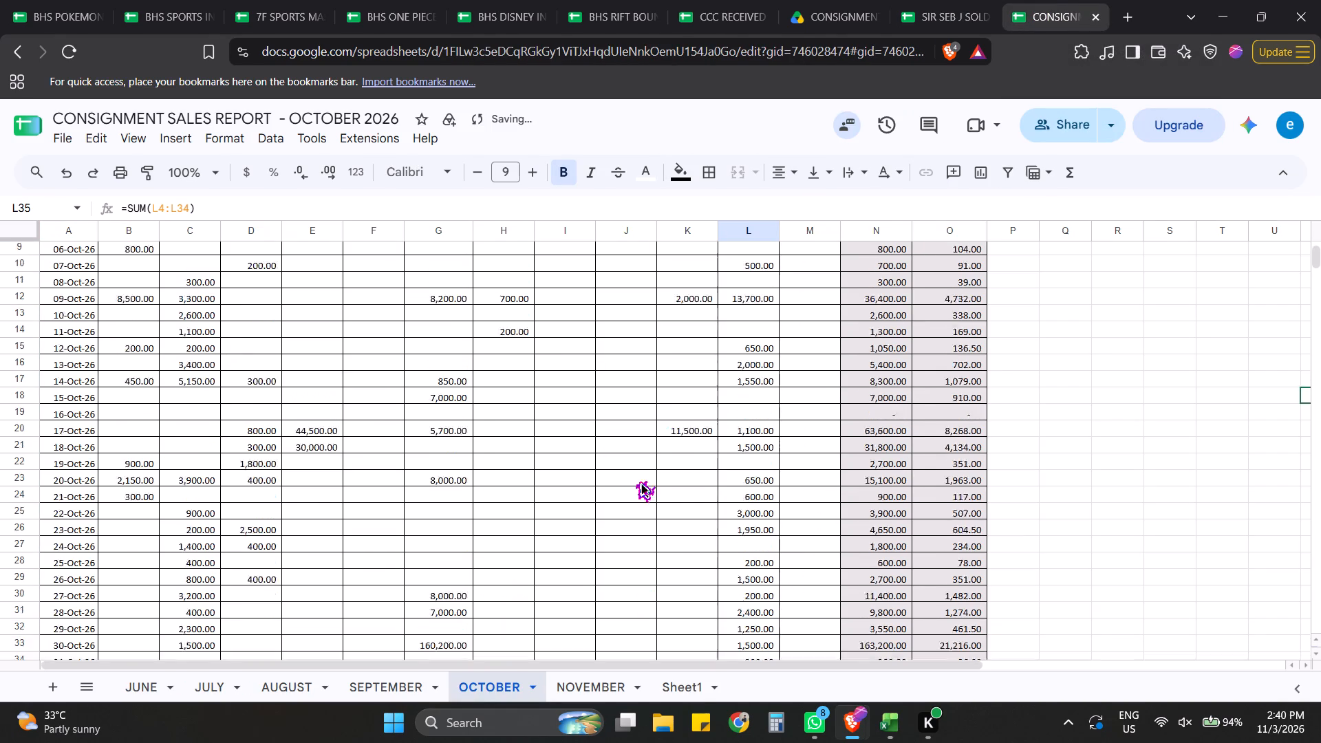
pyautogui.scroll(8, 635, 481)
pyautogui.click(1038, 0)
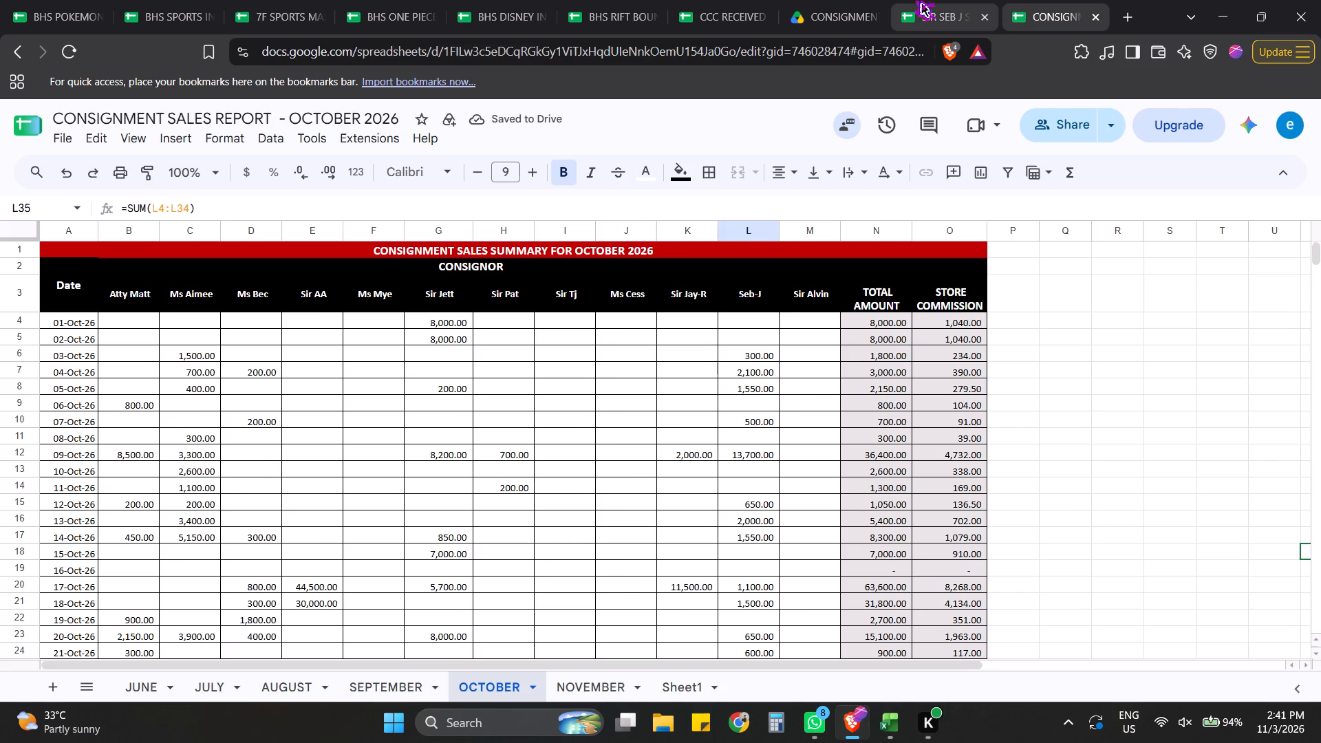
pyautogui.click(915, 0)
pyautogui.click(808, 0)
pyautogui.click(939, 0)
pyautogui.click(824, 0)
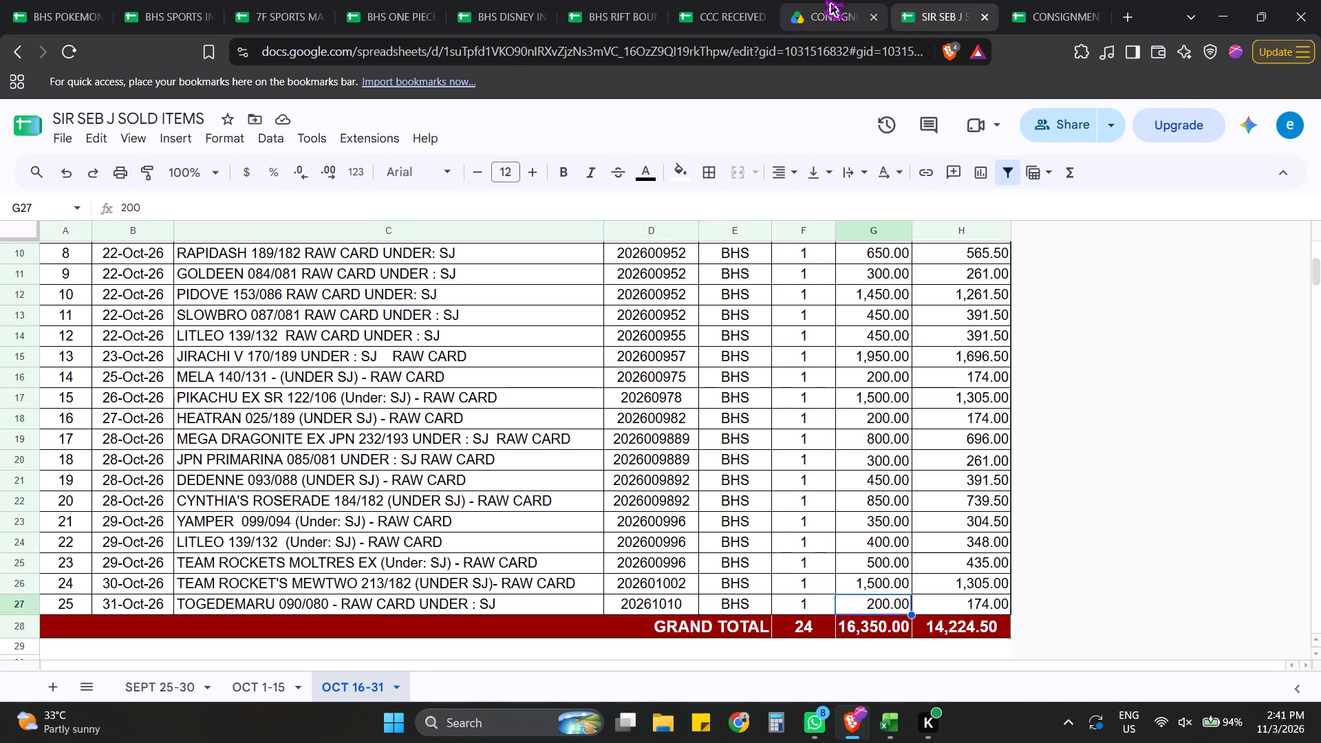
pyautogui.scroll(-1, 475, 612)
pyautogui.doubleClick(506, 589)
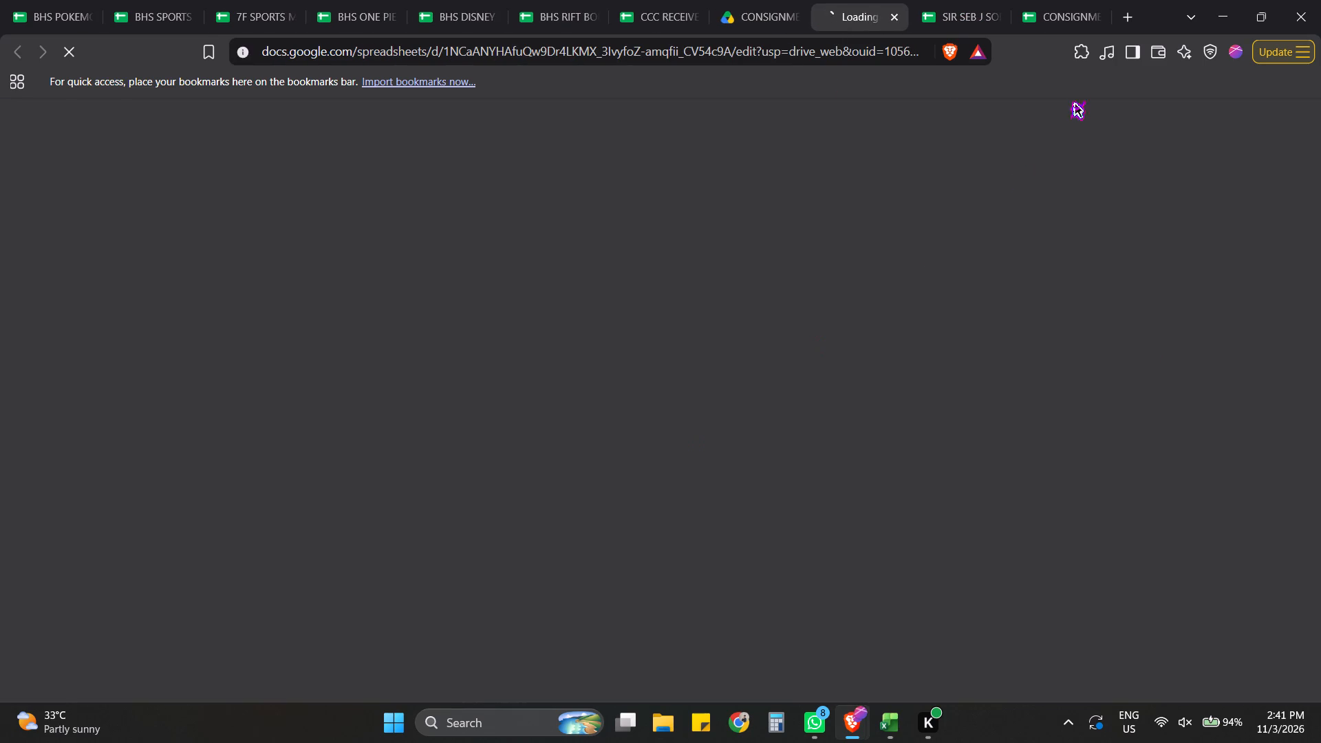
pyautogui.click(970, 0)
pyautogui.click(993, 15)
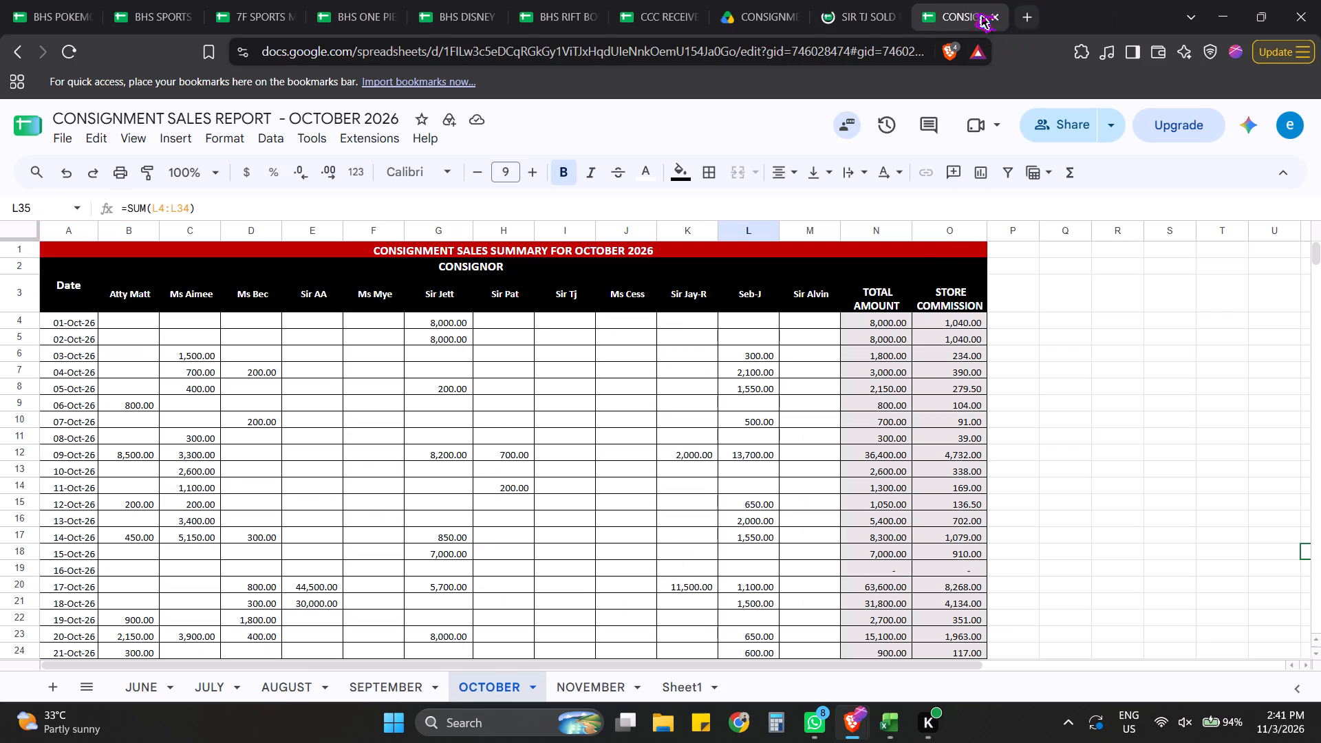
# Enter 400 for Sir Tj on 13-Oct-26 in the OCTOBER sheet, taken from the ANFERNEE HARDAWAY sale in his Oct 1-15 sheet.
pyautogui.scroll(5, 616, 521)
pyautogui.scroll(-6, 619, 506)
pyautogui.scroll(6, 904, 456)
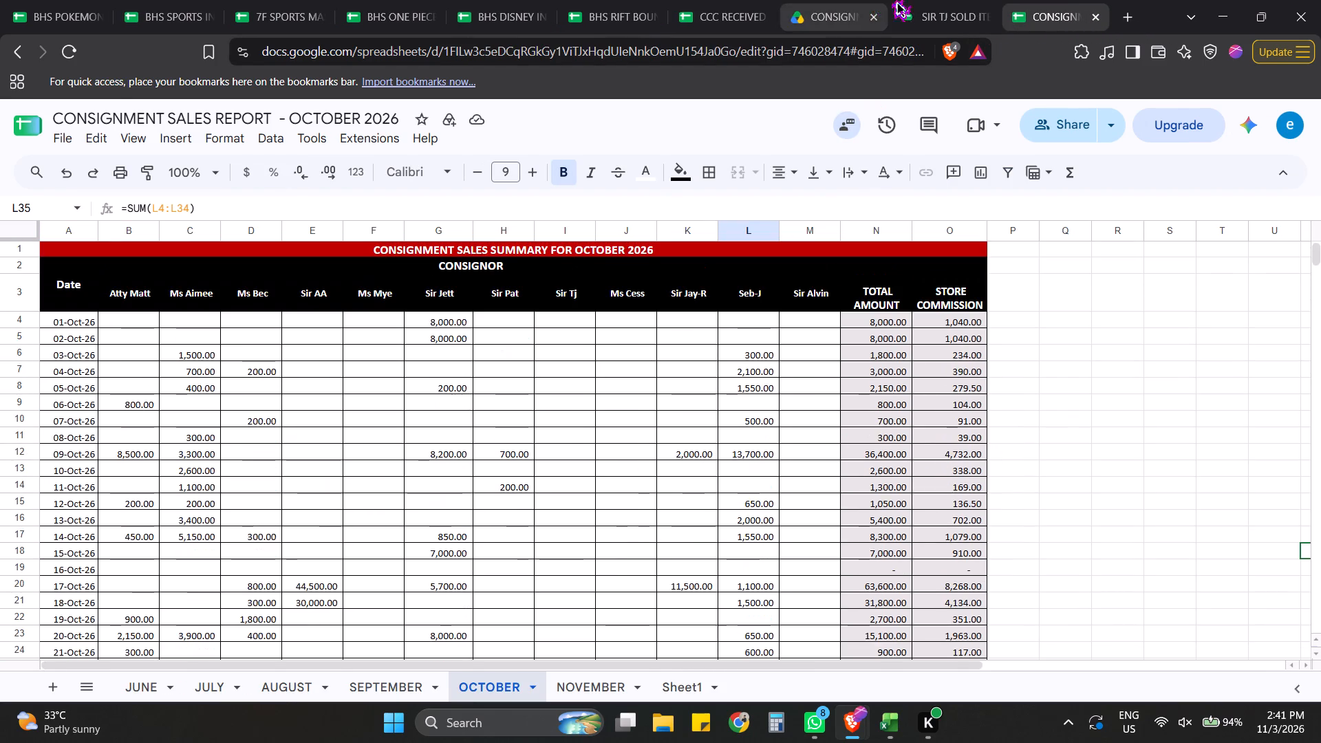
pyautogui.click(909, 0)
pyautogui.click(260, 698)
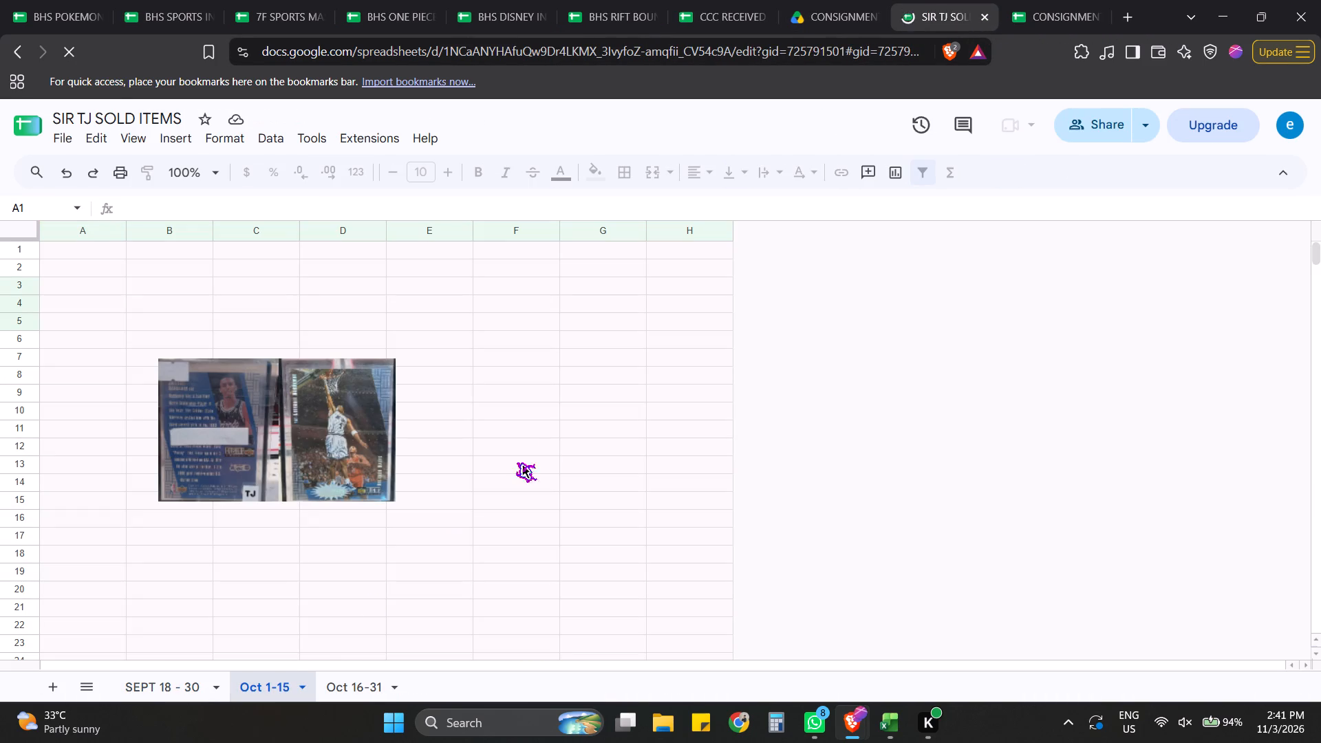
pyautogui.scroll(6, 588, 498)
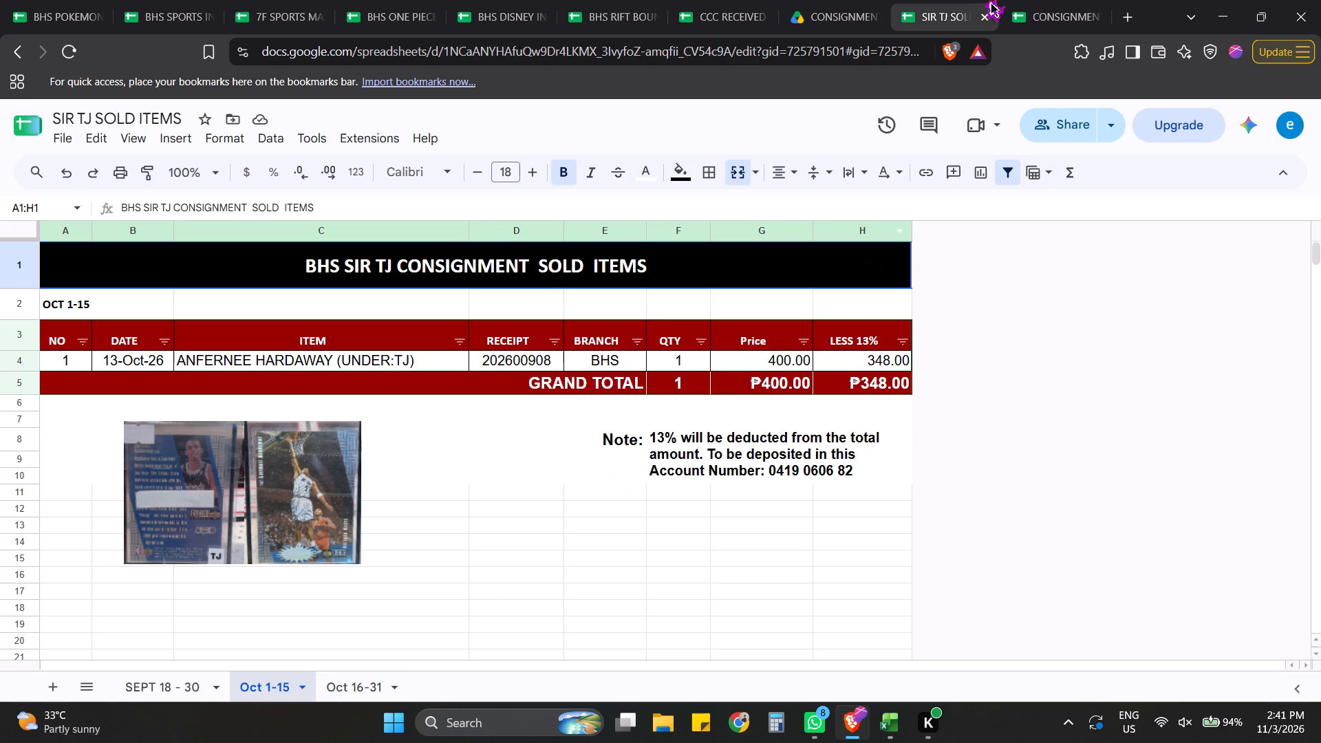
pyautogui.click(1038, 0)
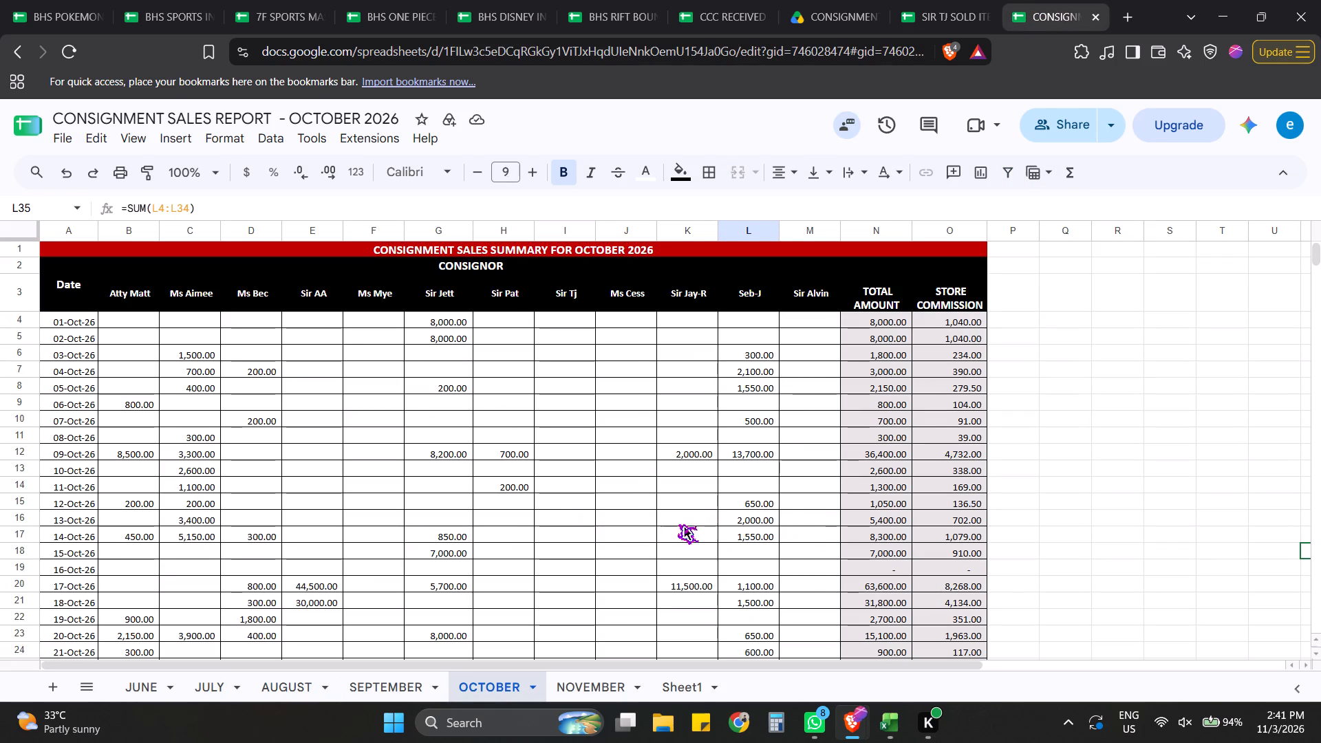
pyautogui.click(572, 520)
pyautogui.write('400')
pyautogui.press('Return')
# Enter 1150 for Sir Tj on 21-Oct-26 in the OCTOBER sheet, taken from the TYRESE MAXEY sale in his Oct 16-31 sheet.
pyautogui.click(932, 0)
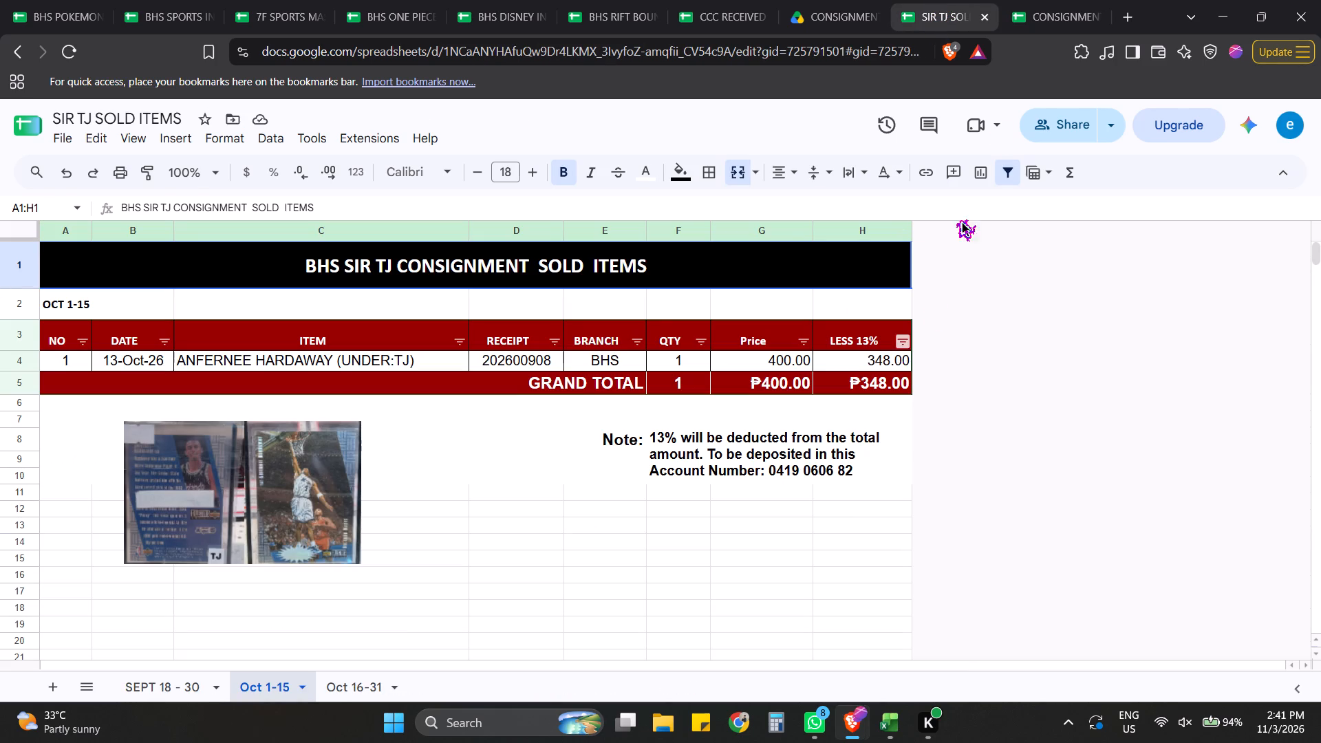
pyautogui.click(335, 694)
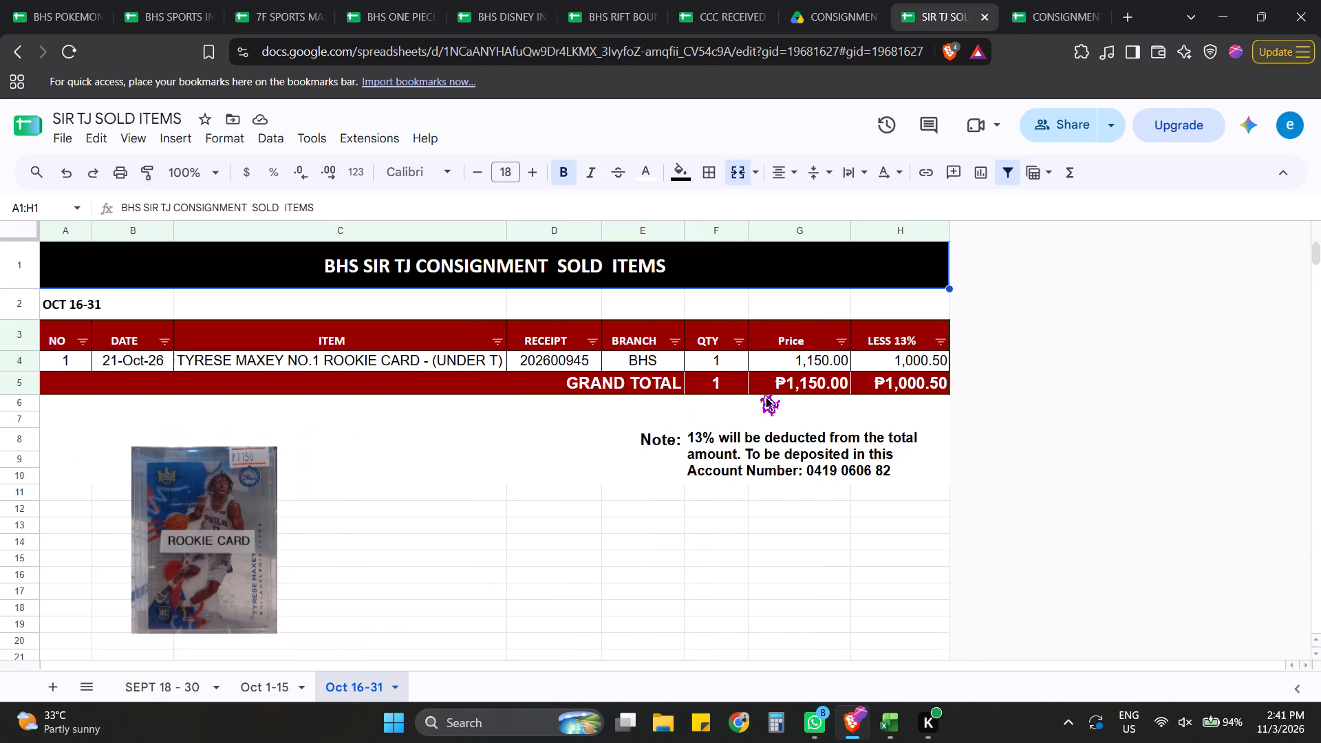
pyautogui.click(1002, 0)
pyautogui.scroll(-1, 561, 608)
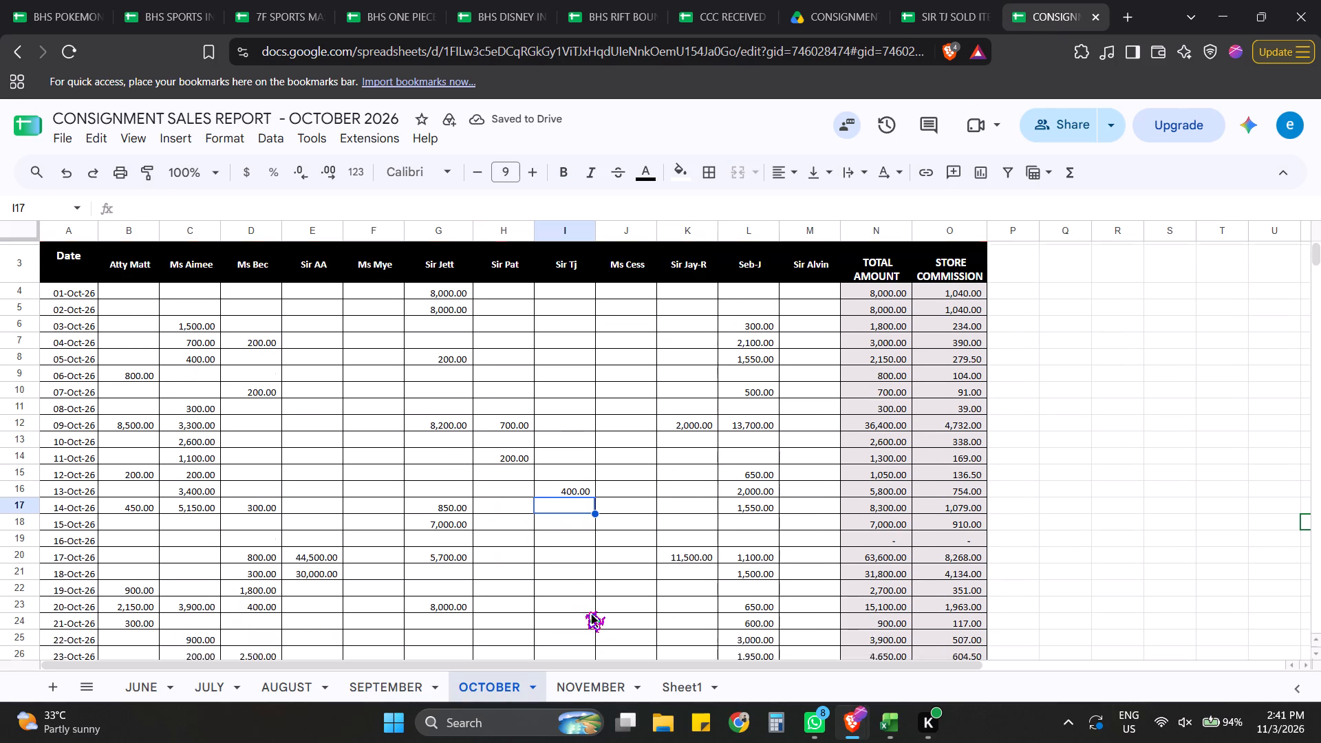
pyautogui.scroll(-2, 585, 611)
pyautogui.click(571, 559)
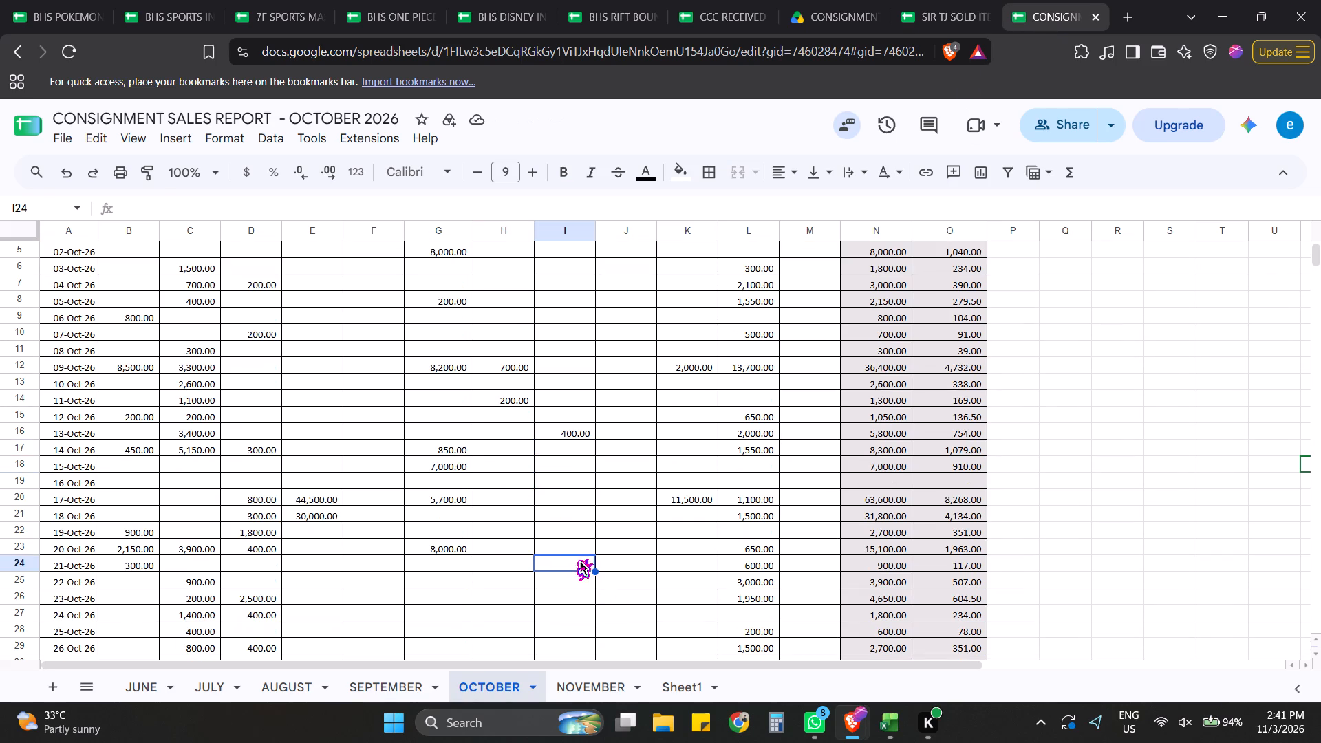
pyautogui.write('1150')
pyautogui.press('Return')
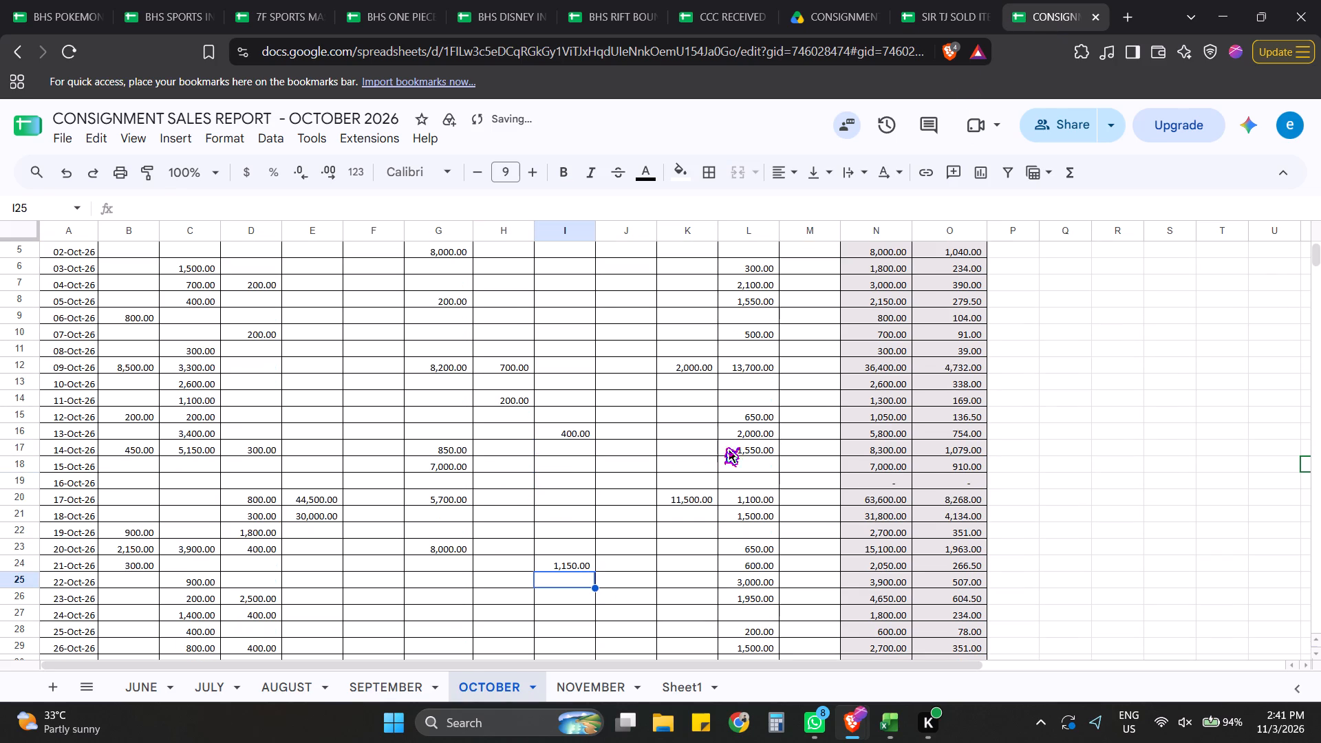
# Recheck Sir TJ's October sold items for any sales not yet carried over to the OCTOBER sheet.
pyautogui.click(1049, 0)
pyautogui.click(954, 0)
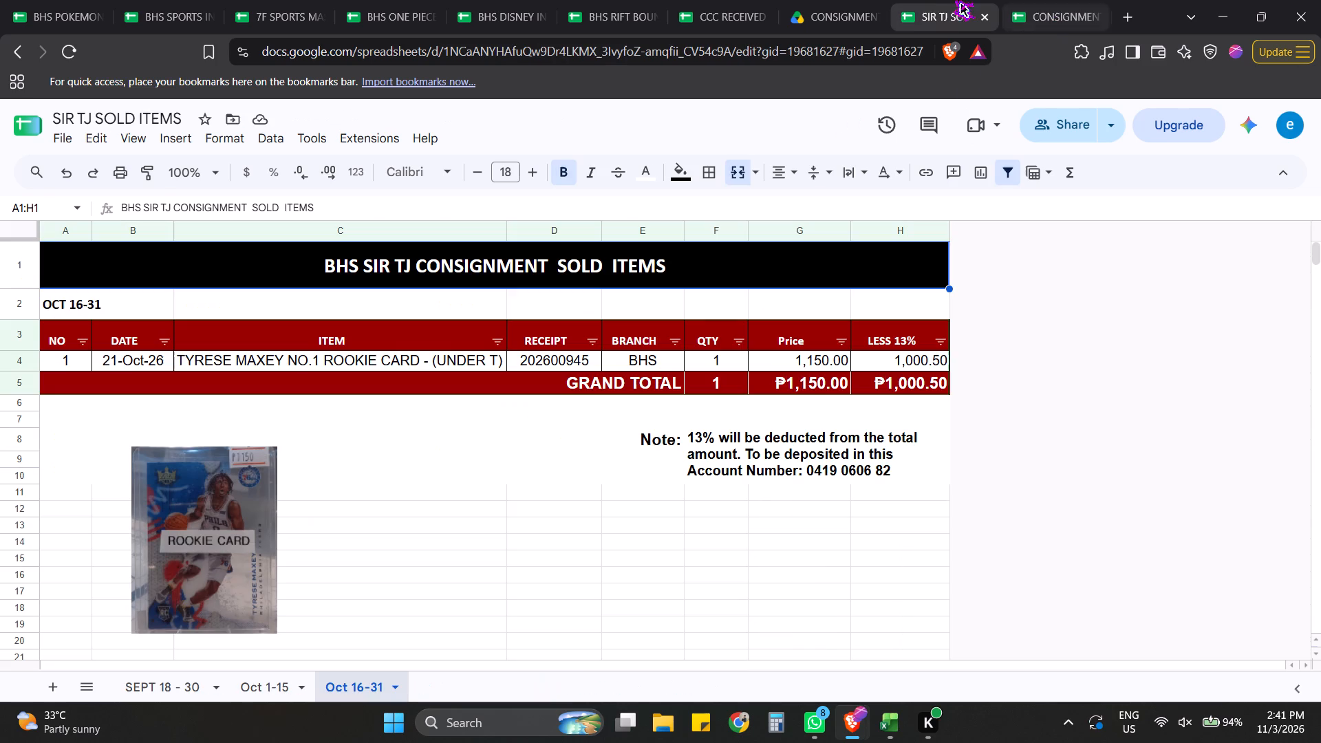
pyautogui.scroll(-3, 821, 512)
pyautogui.click(256, 691)
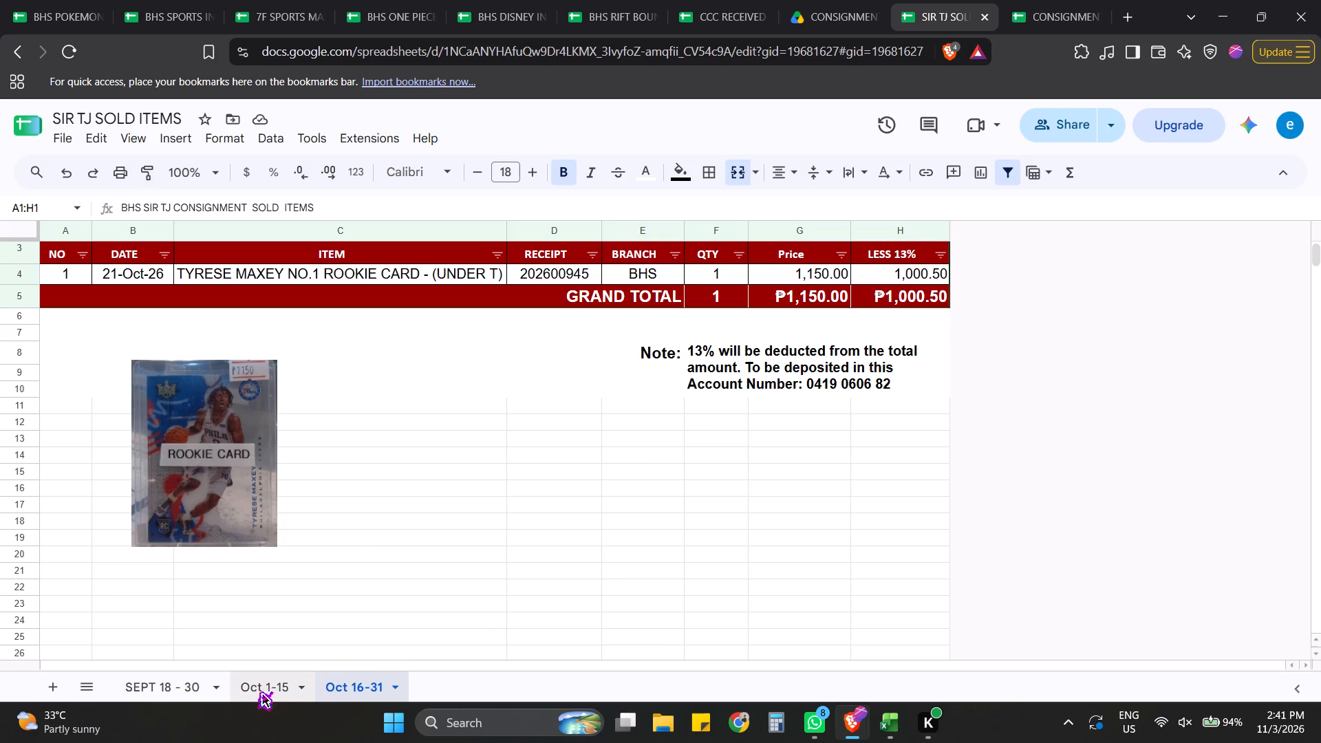
pyautogui.click(341, 687)
pyautogui.scroll(4, 866, 336)
pyautogui.scroll(6, 965, 460)
pyautogui.click(1047, 0)
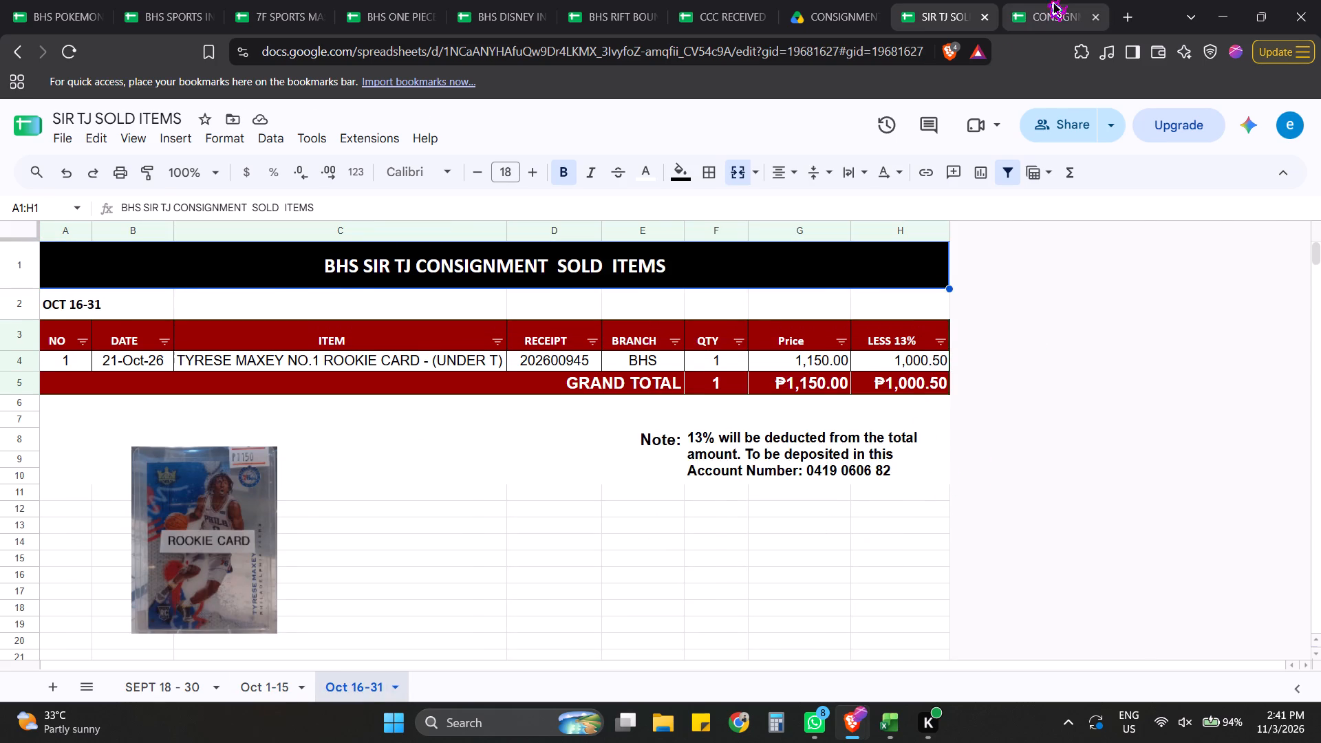
# Review the OCTOBER sheet's daily entries, consignor totals, total amount and store commission.
pyautogui.scroll(-12, 739, 477)
pyautogui.scroll(2, 917, 502)
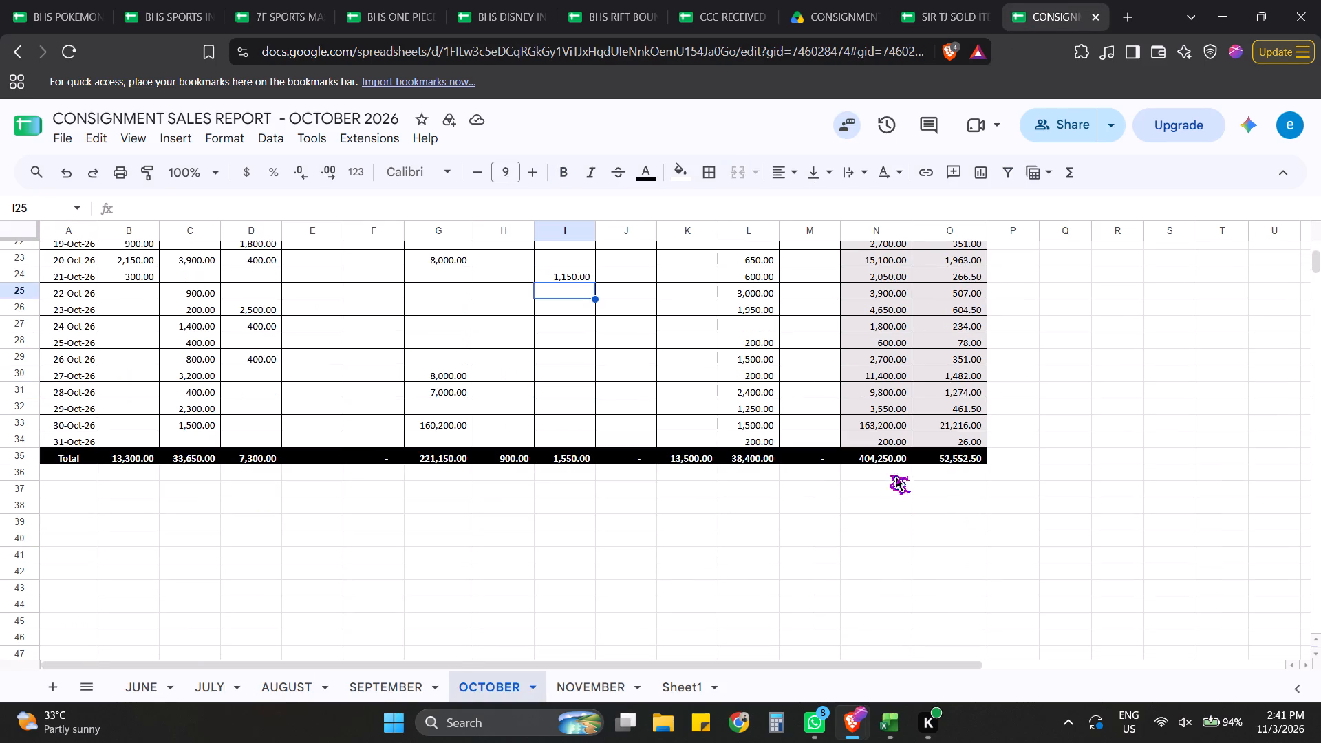
pyautogui.click(881, 462)
pyautogui.click(818, 541)
pyautogui.scroll(2, 371, 576)
pyautogui.click(370, 593)
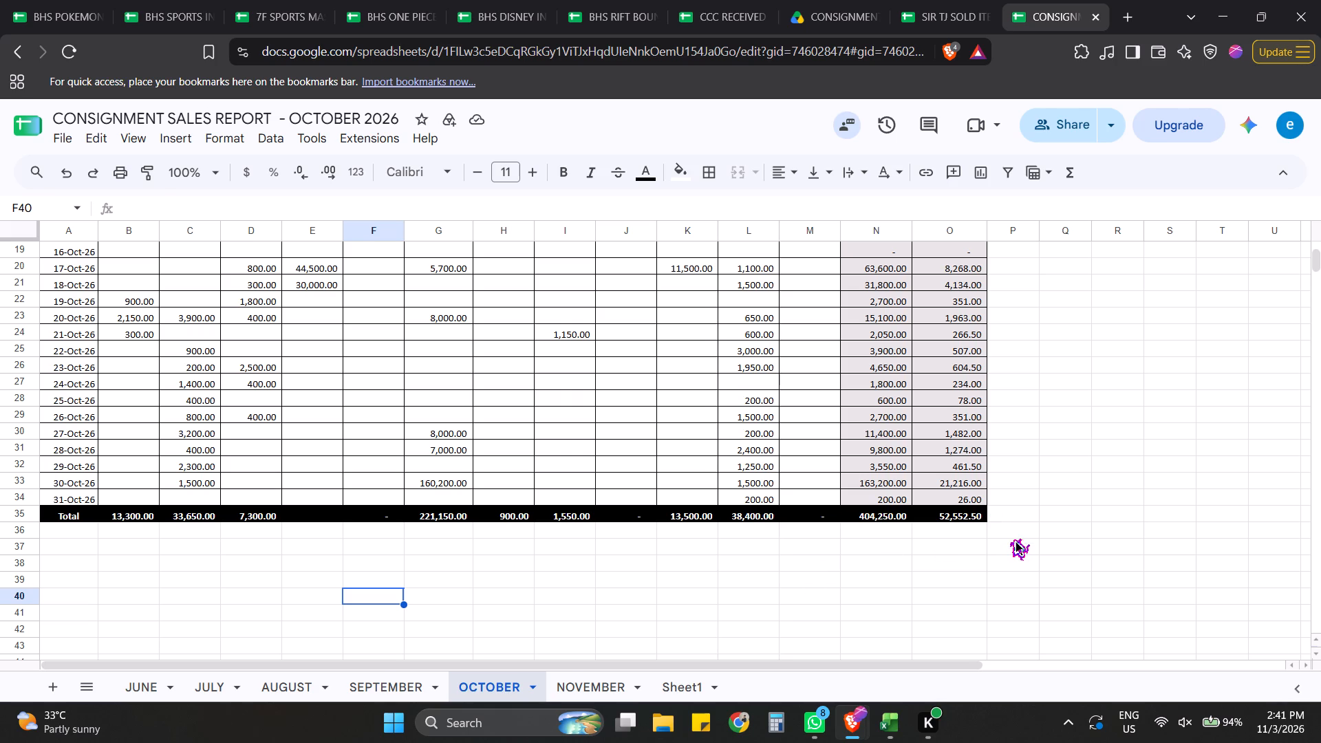
pyautogui.click(950, 590)
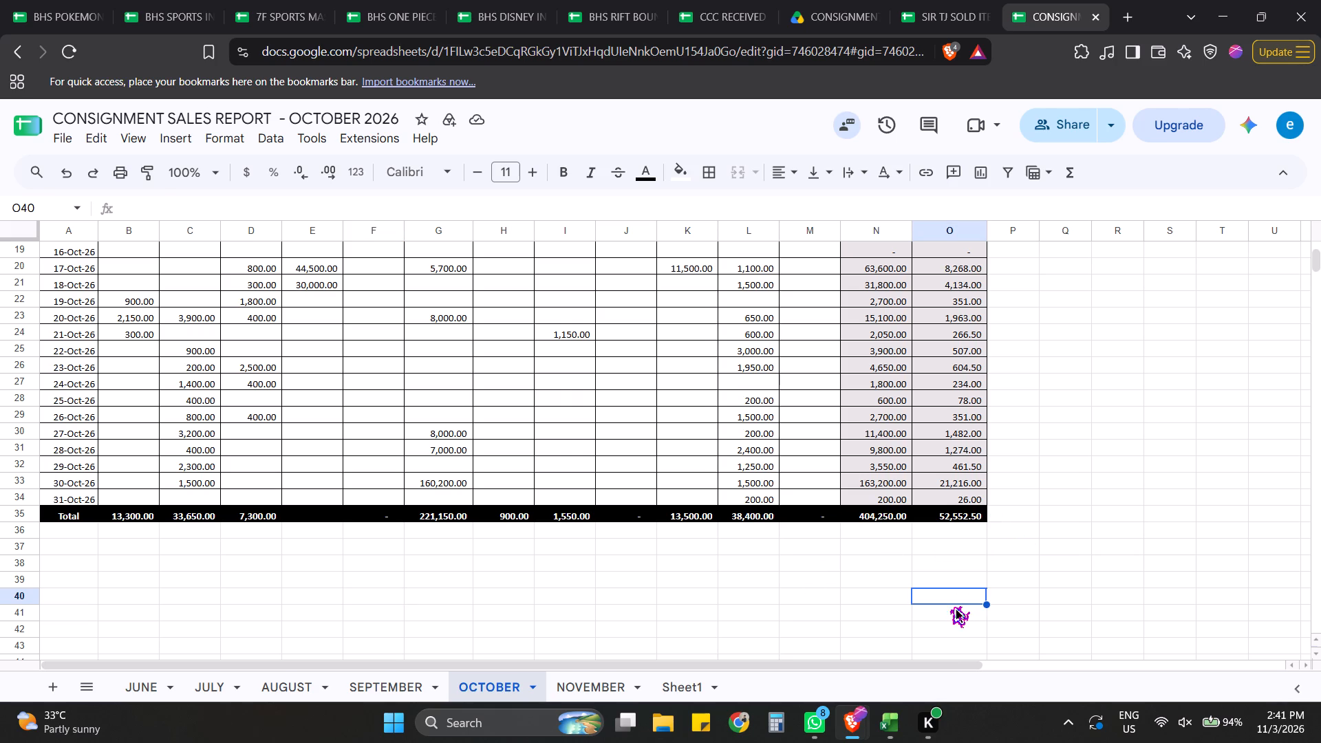
pyautogui.scroll(17, 943, 563)
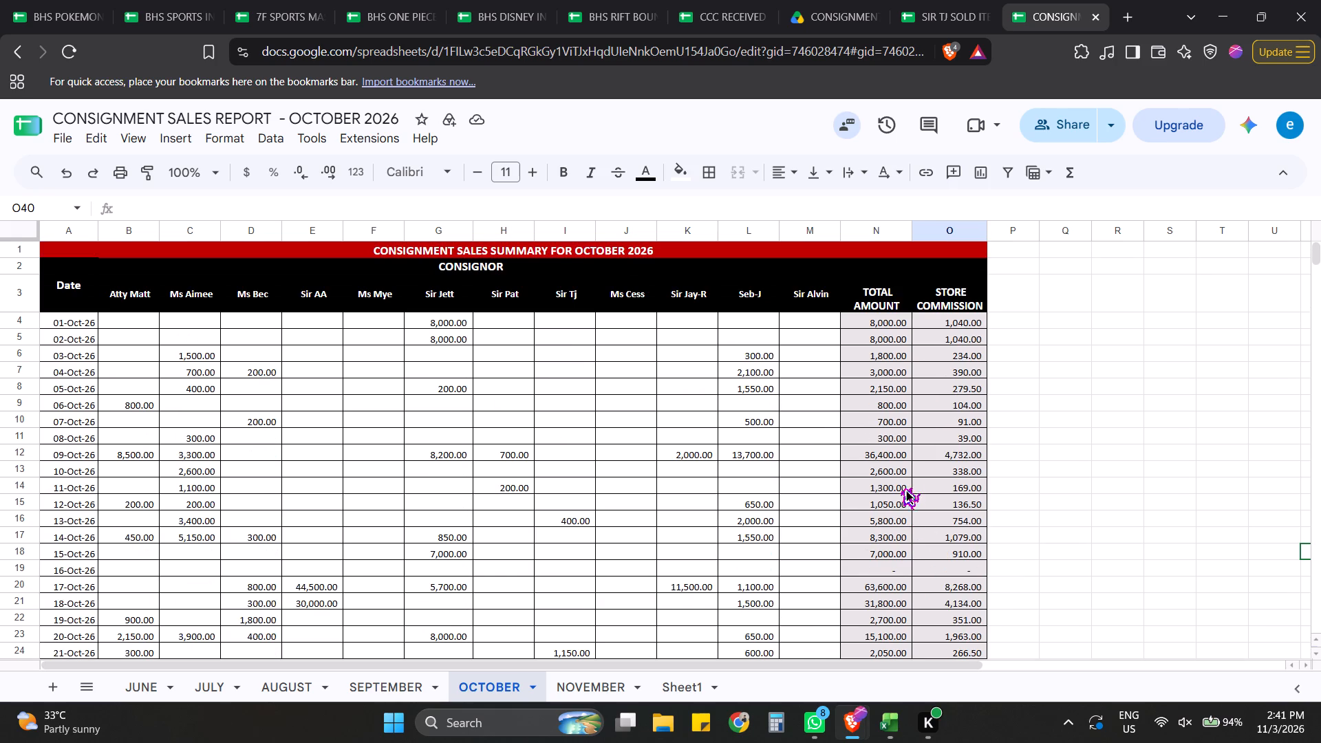
pyautogui.scroll(1, 900, 488)
pyautogui.click(1069, 479)
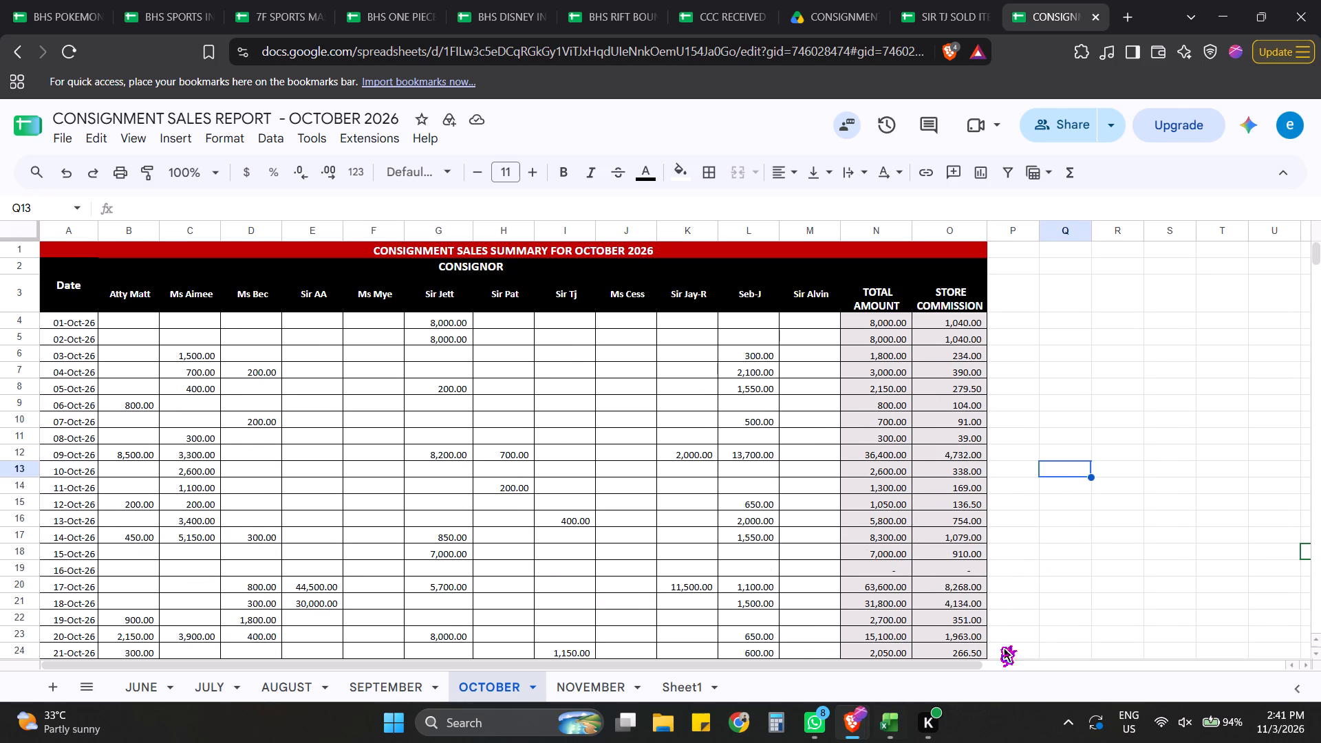
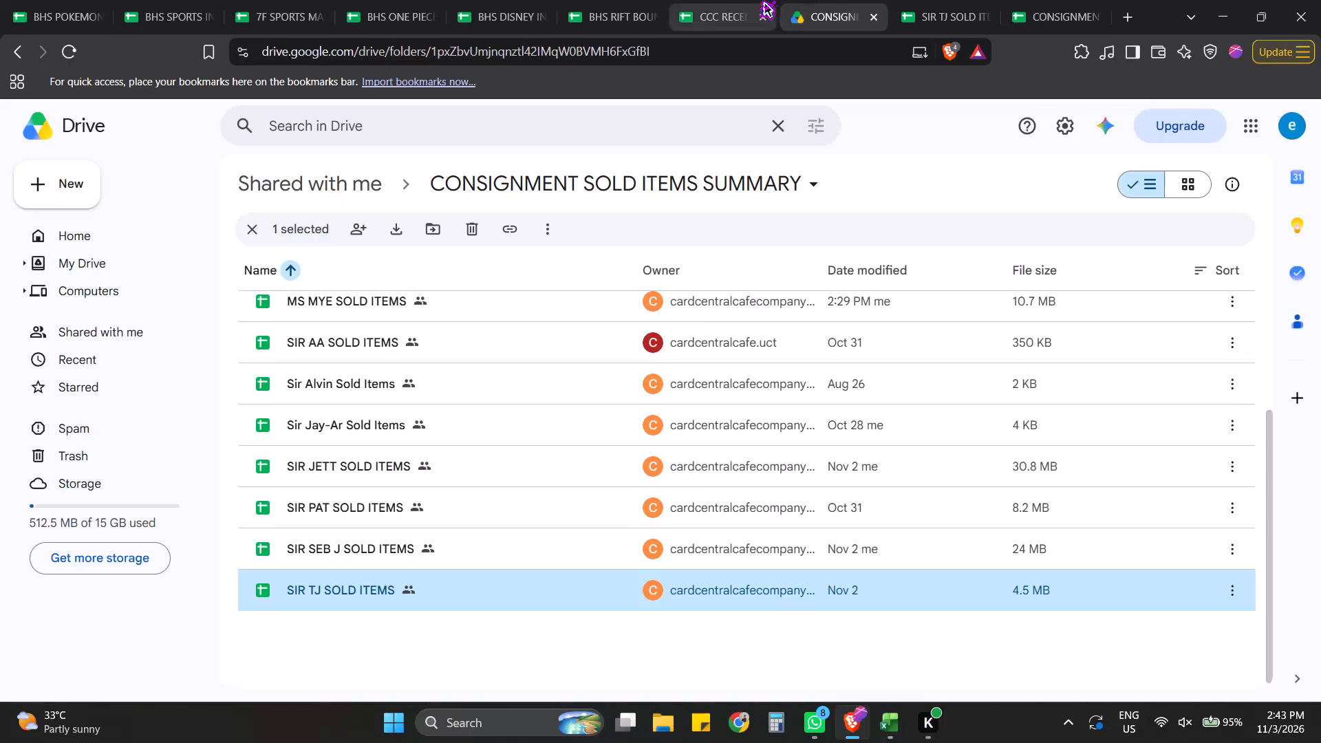
# Open the MS AIMEE SOLD ITEMS file from the CONSIGNMENT SOLD ITEMS SUMMARY folder and go to its Oct 16-31 sheet.
pyautogui.scroll(4, 497, 467)
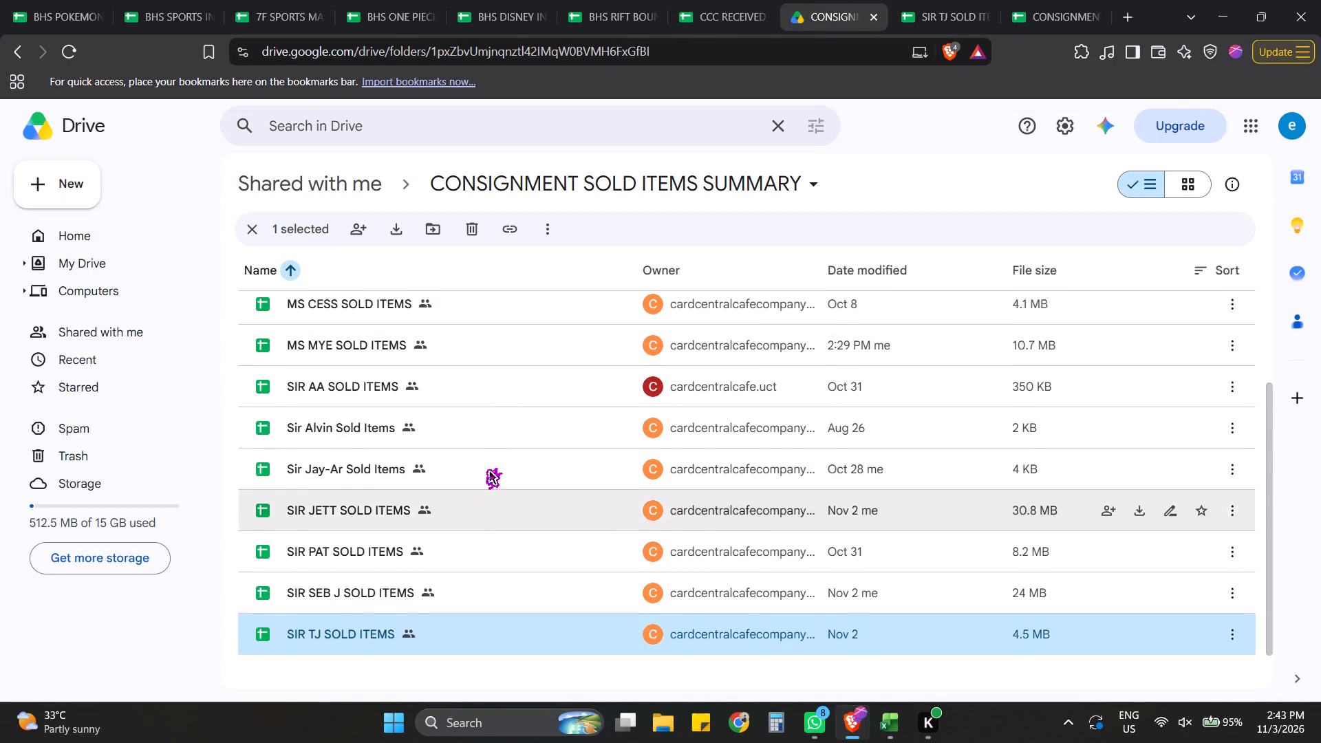
pyautogui.scroll(16, 483, 468)
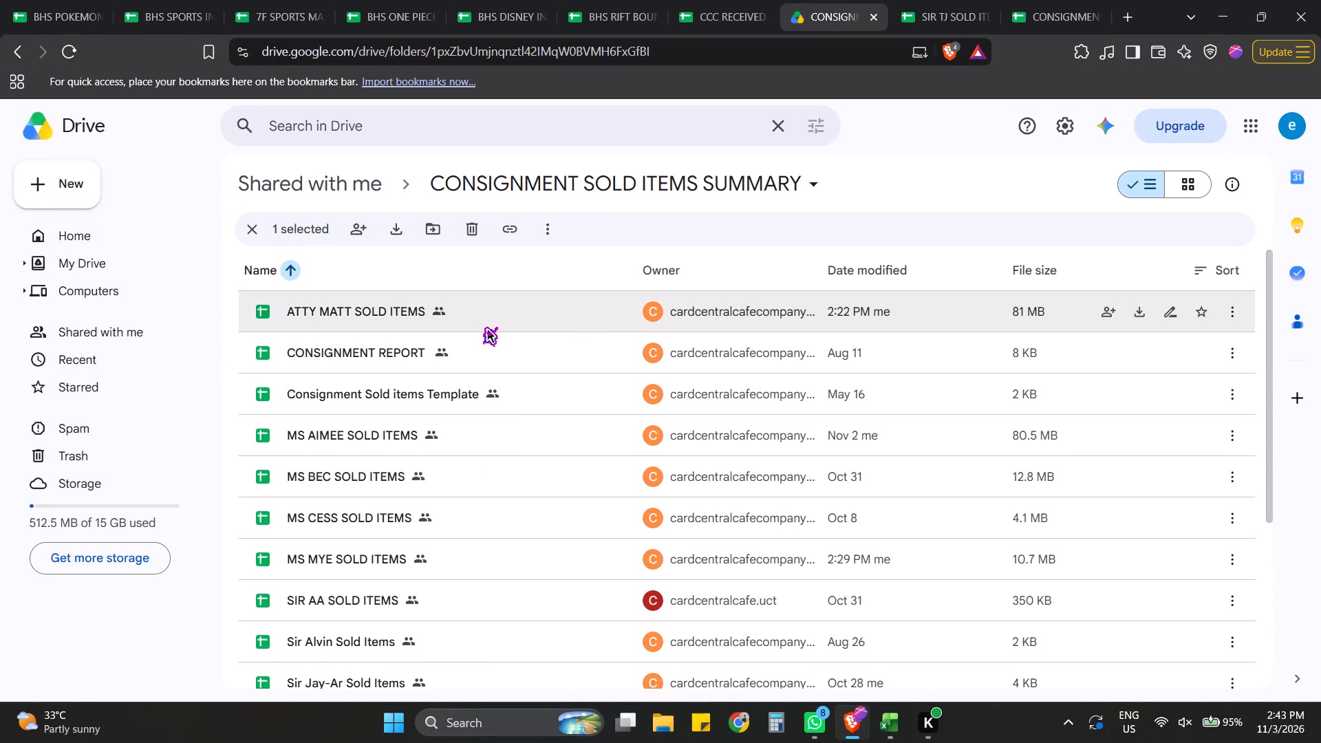
pyautogui.doubleClick(485, 442)
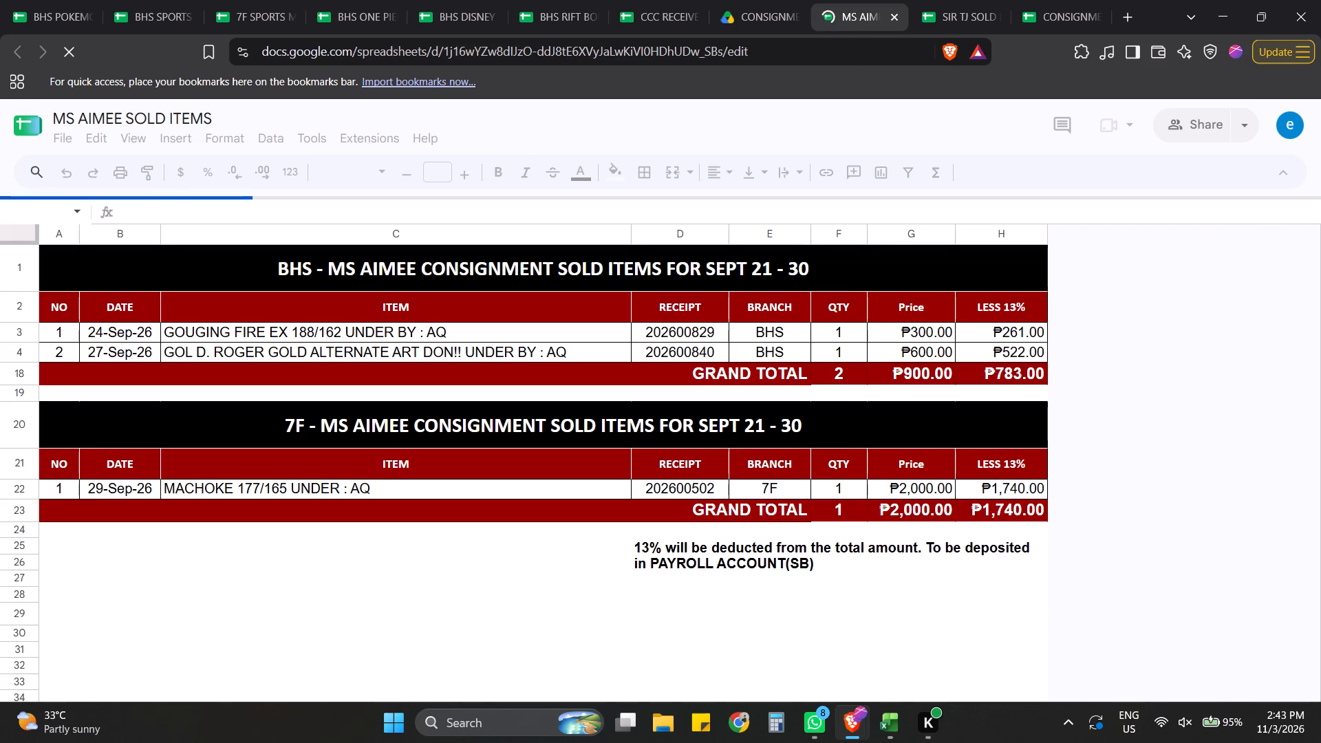
pyautogui.scroll(-1, 466, 576)
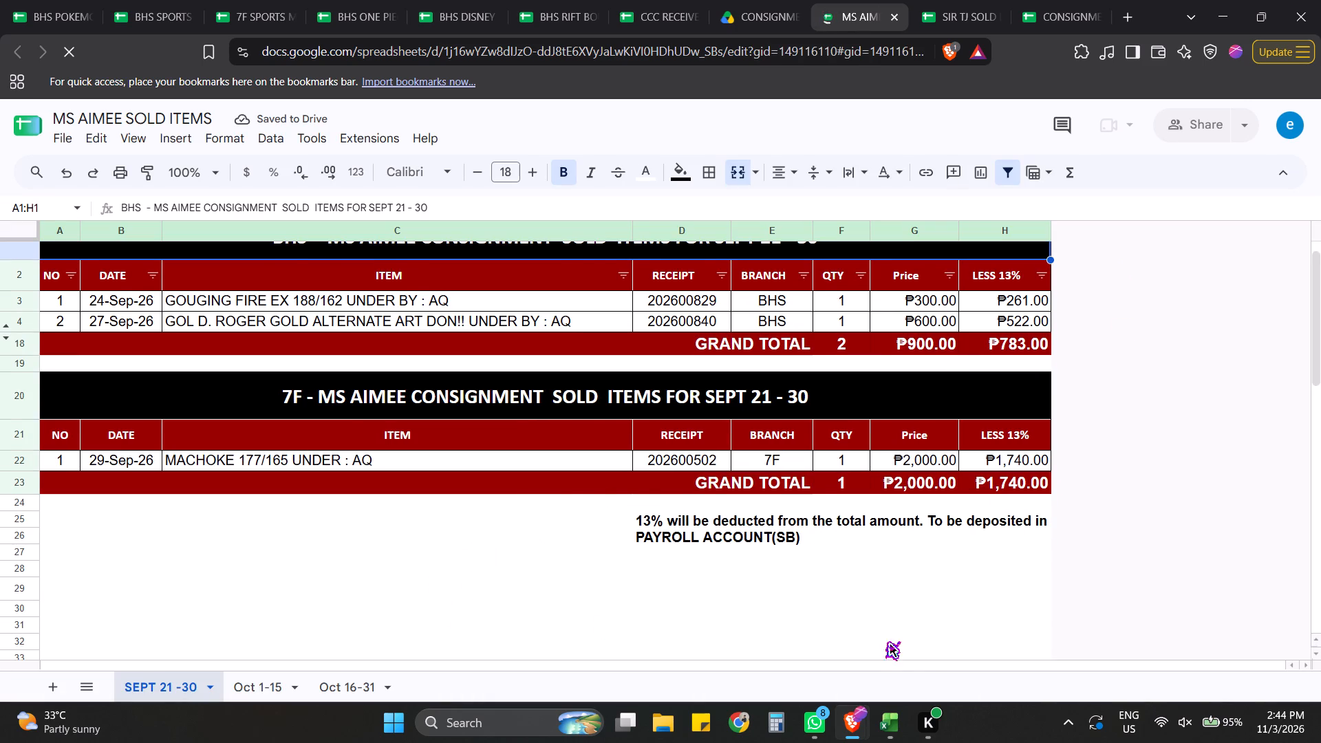
pyautogui.scroll(1, 885, 642)
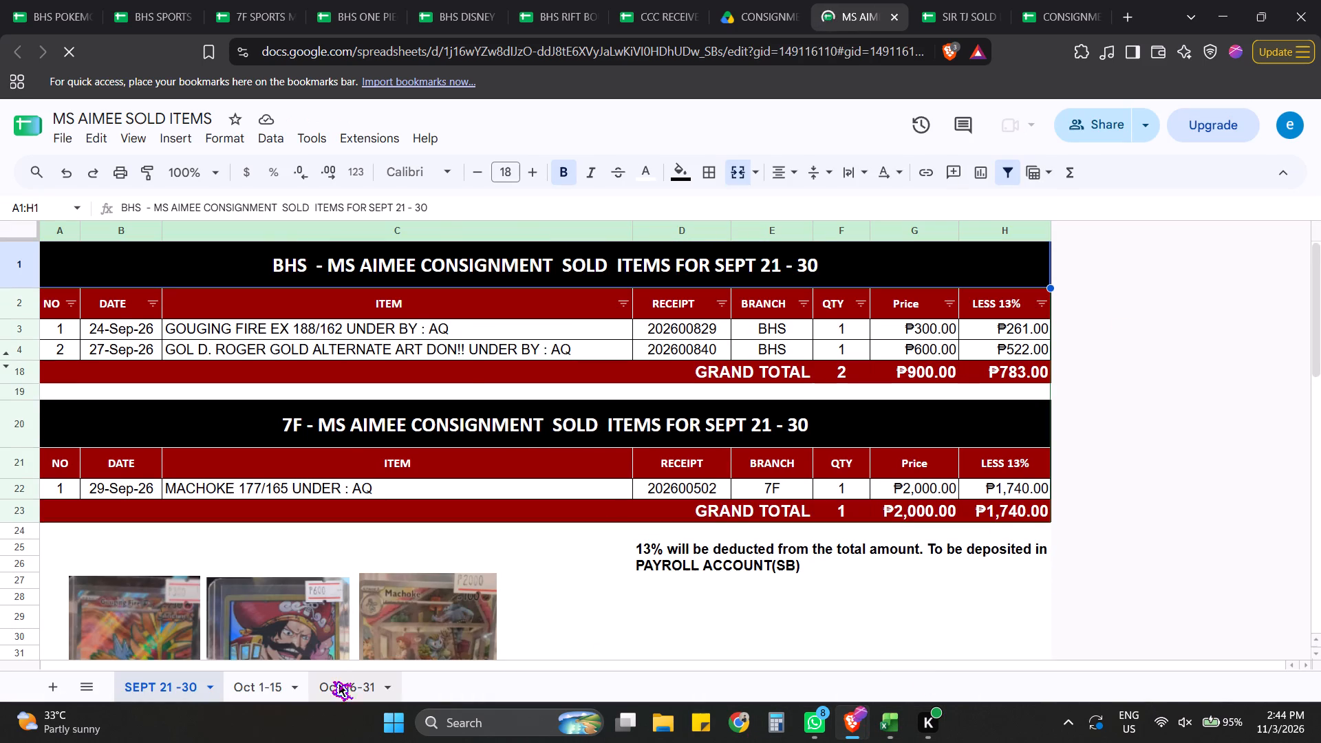
pyautogui.click(332, 680)
# Preview the Oct 16-31 sheet as a PDF and check the item table and card pictures on its pages.
pyautogui.click(58, 133)
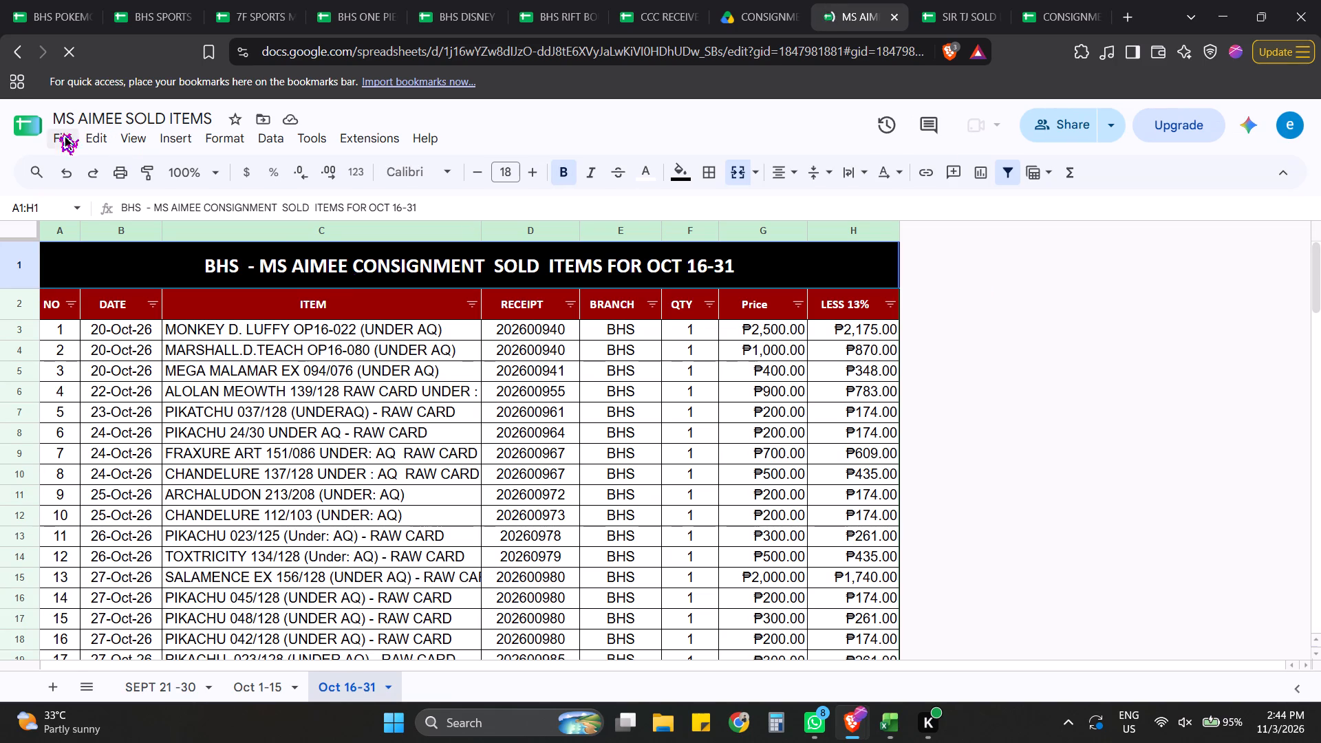
pyautogui.click(153, 349)
pyautogui.click(373, 402)
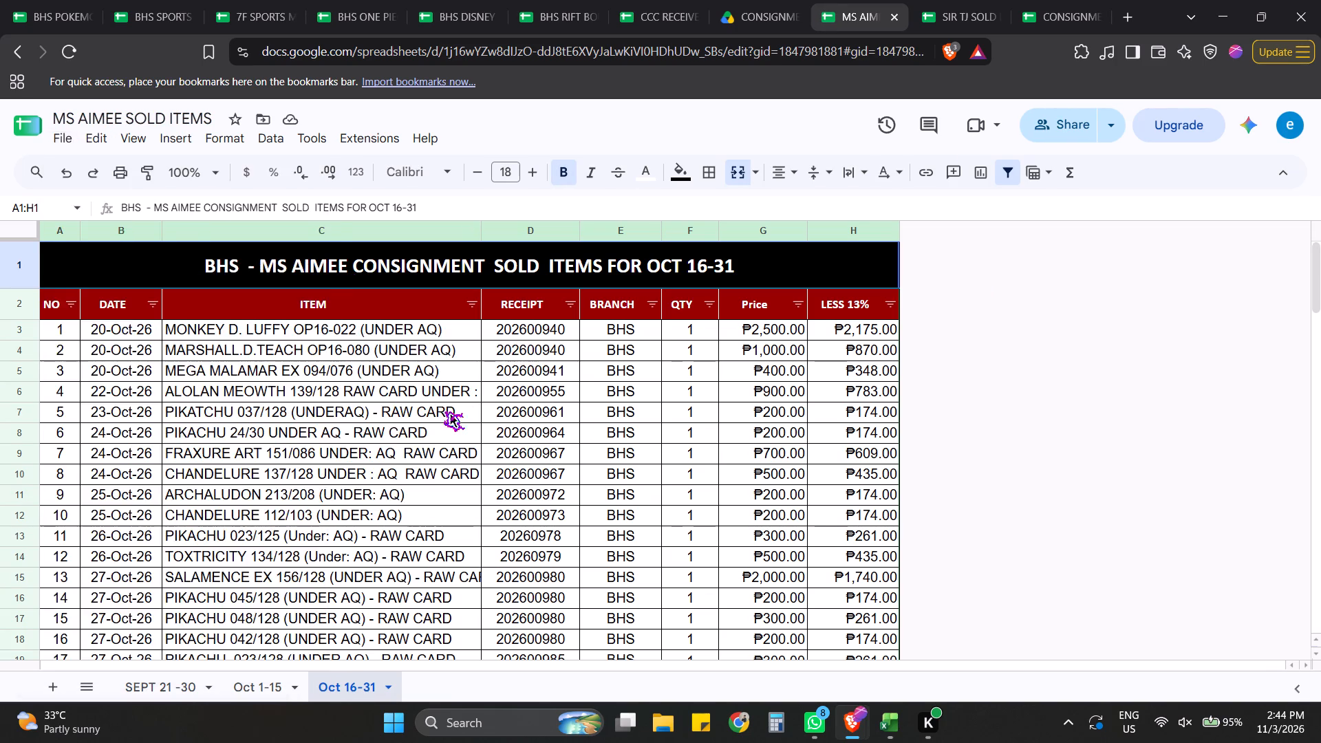
pyautogui.scroll(-10, 773, 384)
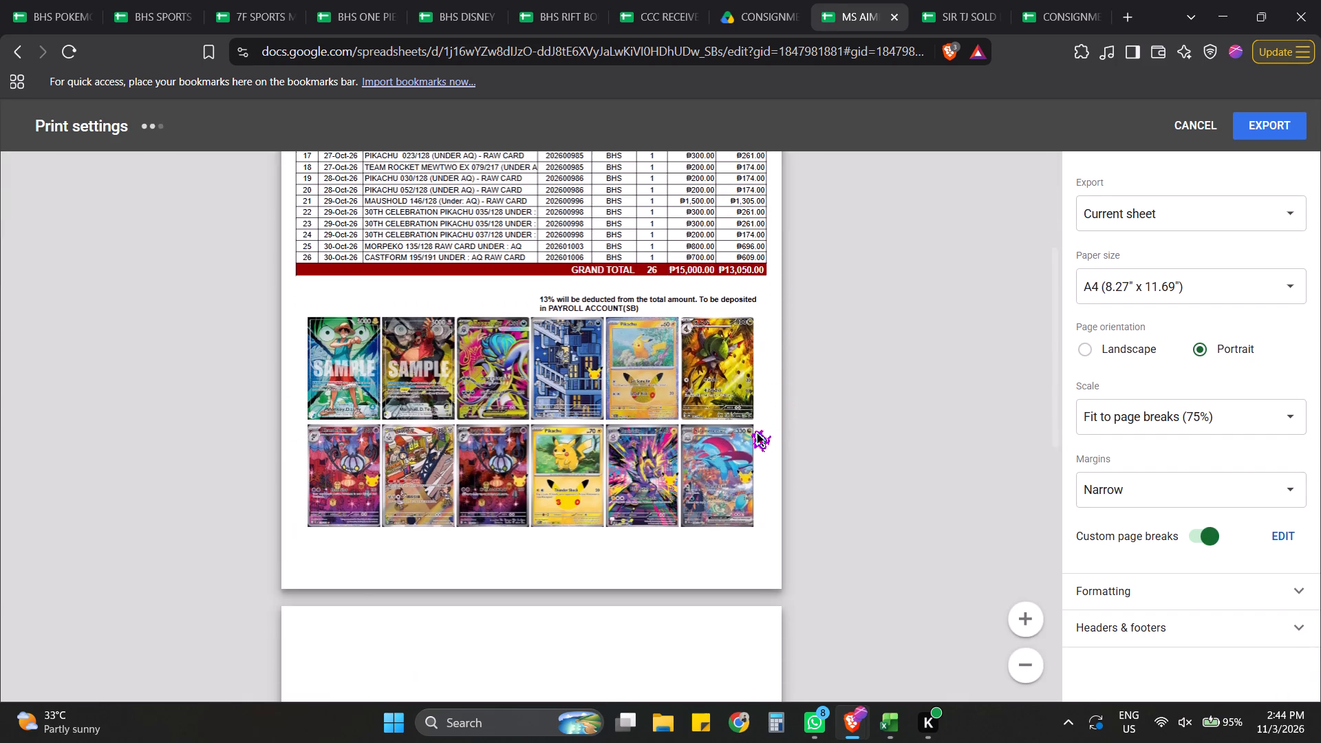
pyautogui.scroll(-13, 741, 430)
pyautogui.scroll(1, 758, 414)
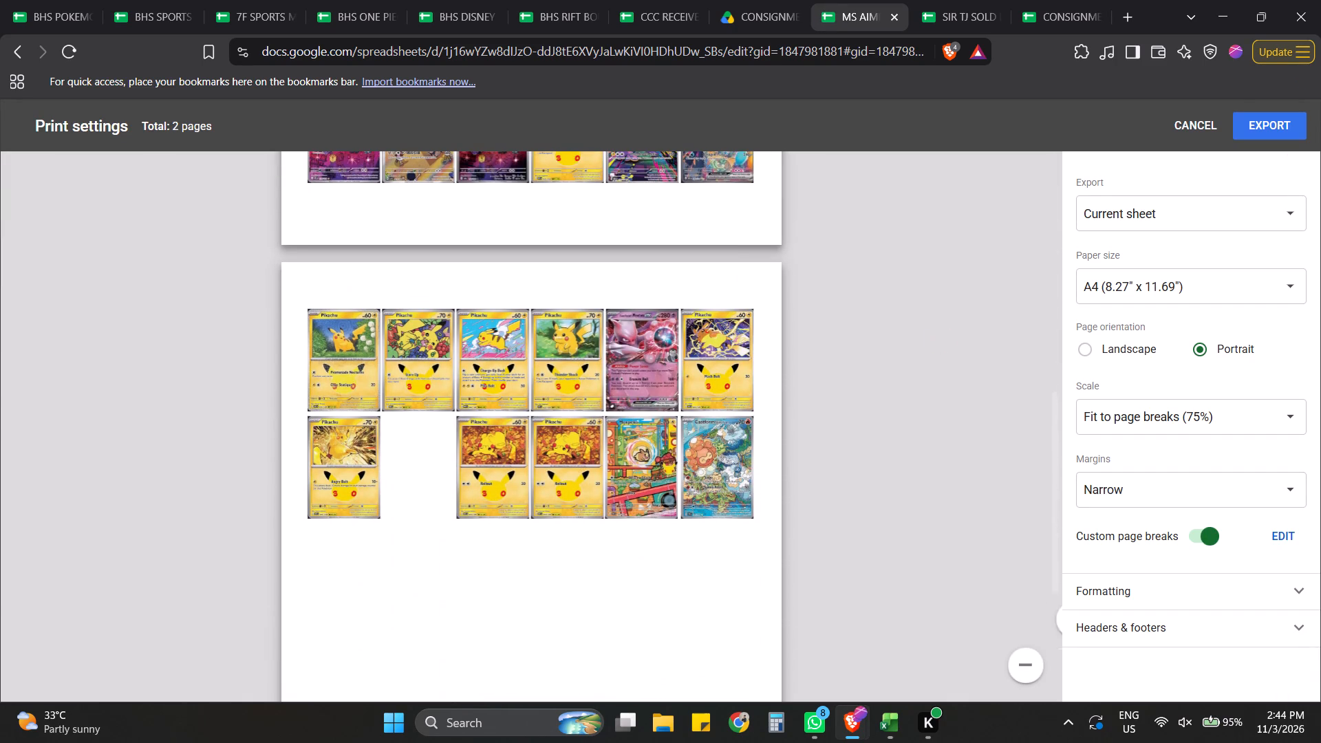
pyautogui.click(1163, 127)
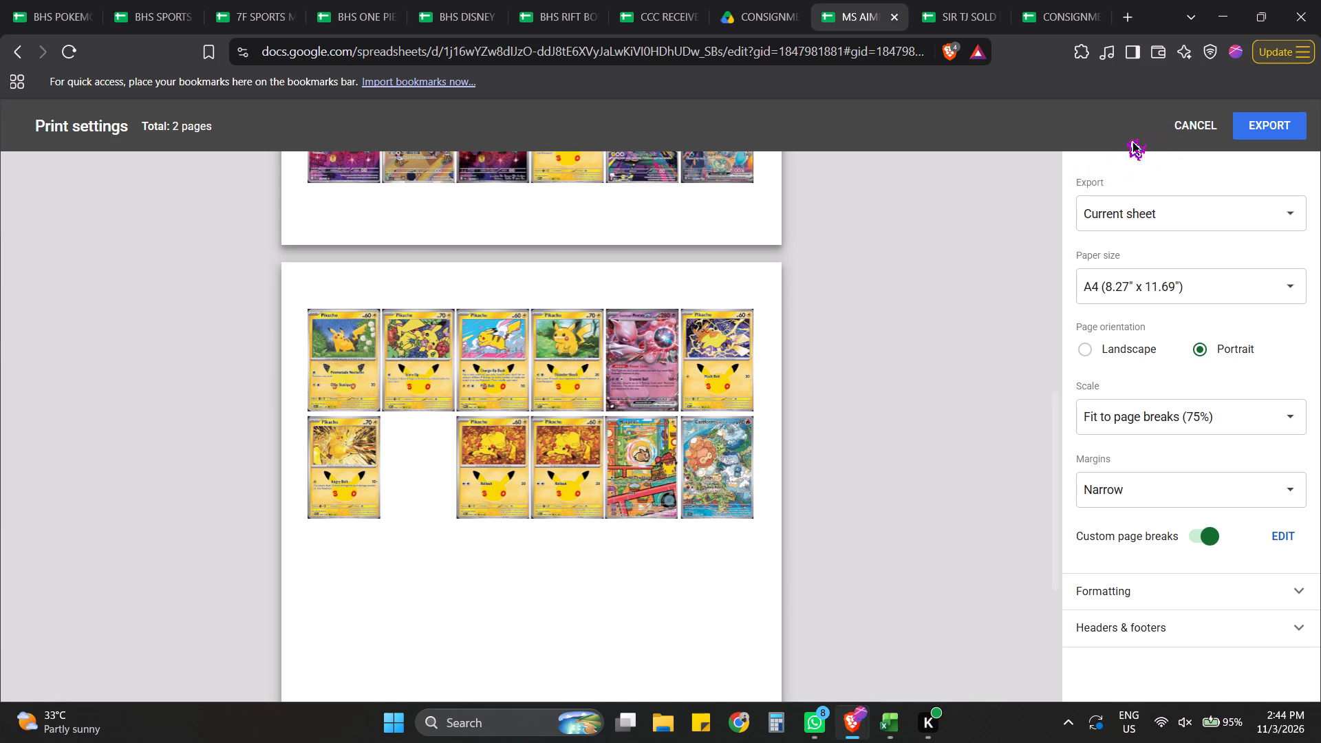
pyautogui.click(1190, 122)
# Examine the card pictures below the Oct 16-31 table, especially the Maushold card in the last row.
pyautogui.scroll(-20, 597, 391)
pyautogui.scroll(-5, 597, 391)
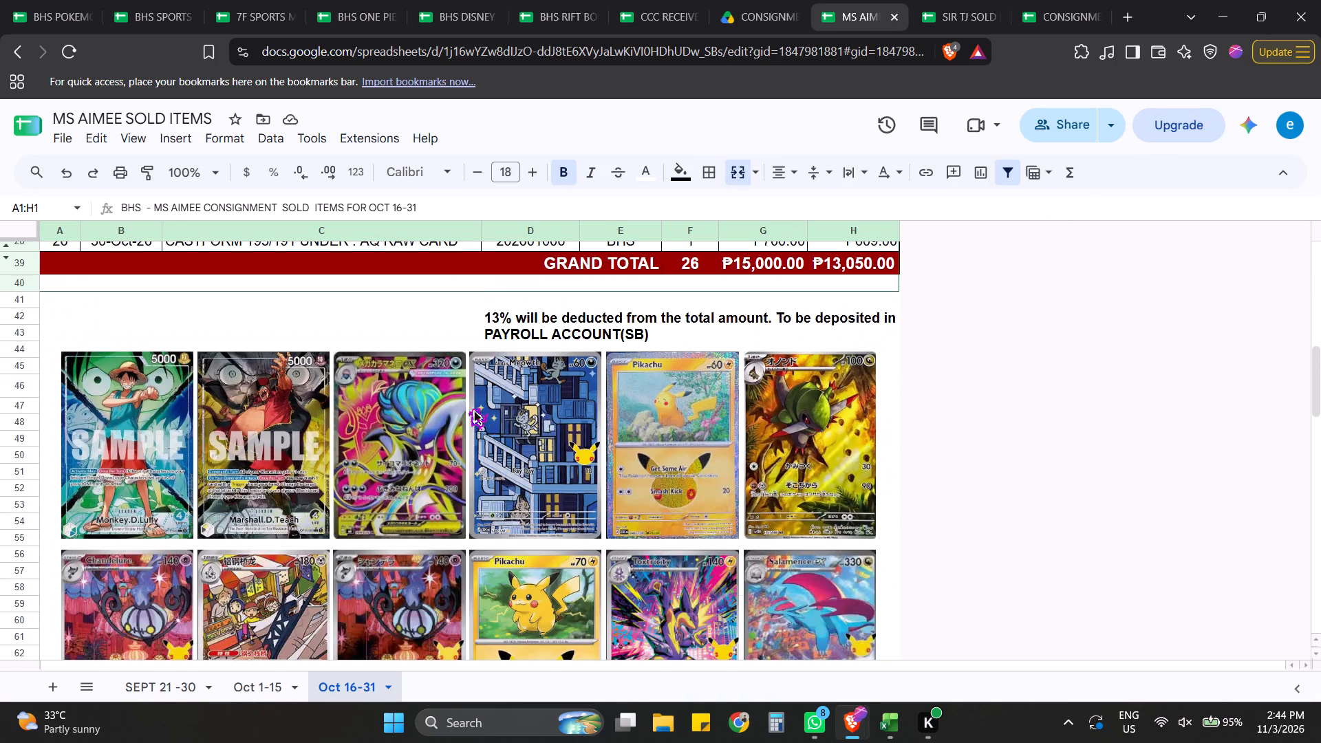
pyautogui.scroll(-14, 468, 408)
pyautogui.scroll(-7, 513, 382)
pyautogui.scroll(2, 398, 473)
pyautogui.click(303, 443)
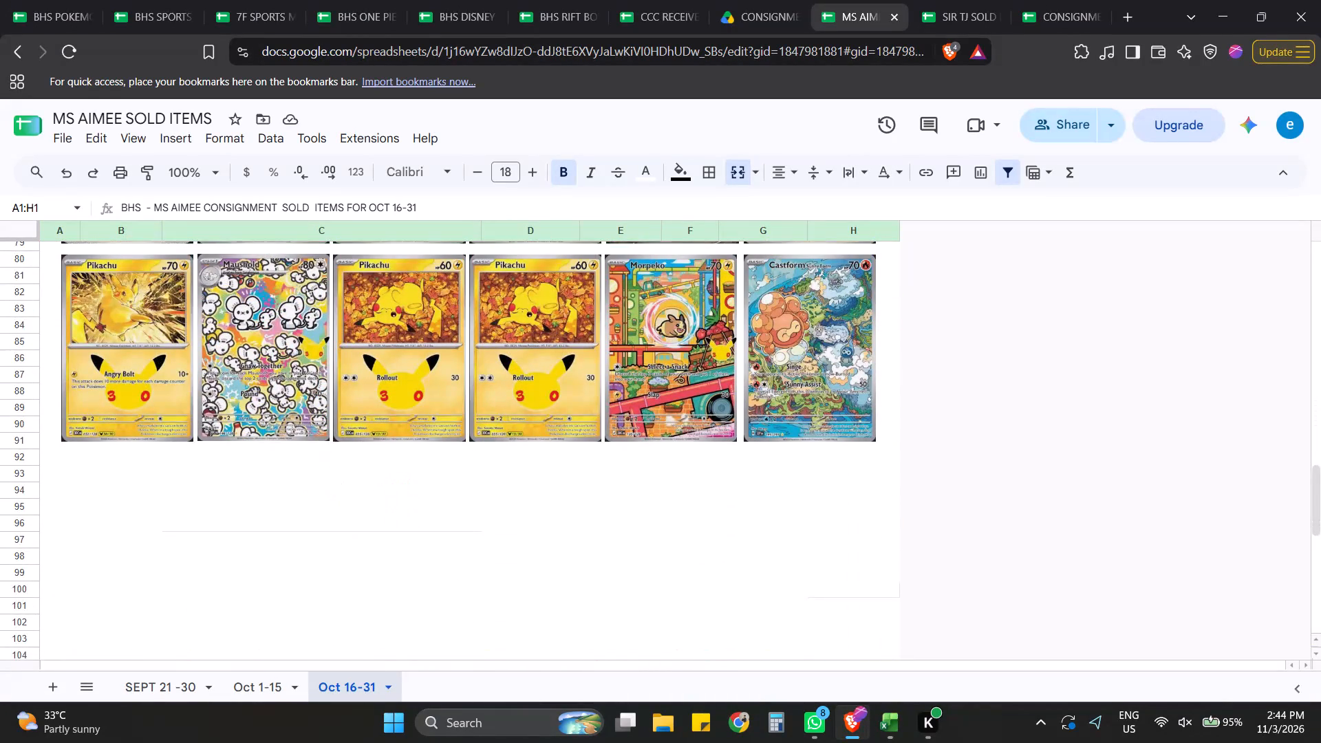
pyautogui.click(407, 522)
pyautogui.click(294, 416)
pyautogui.click(460, 573)
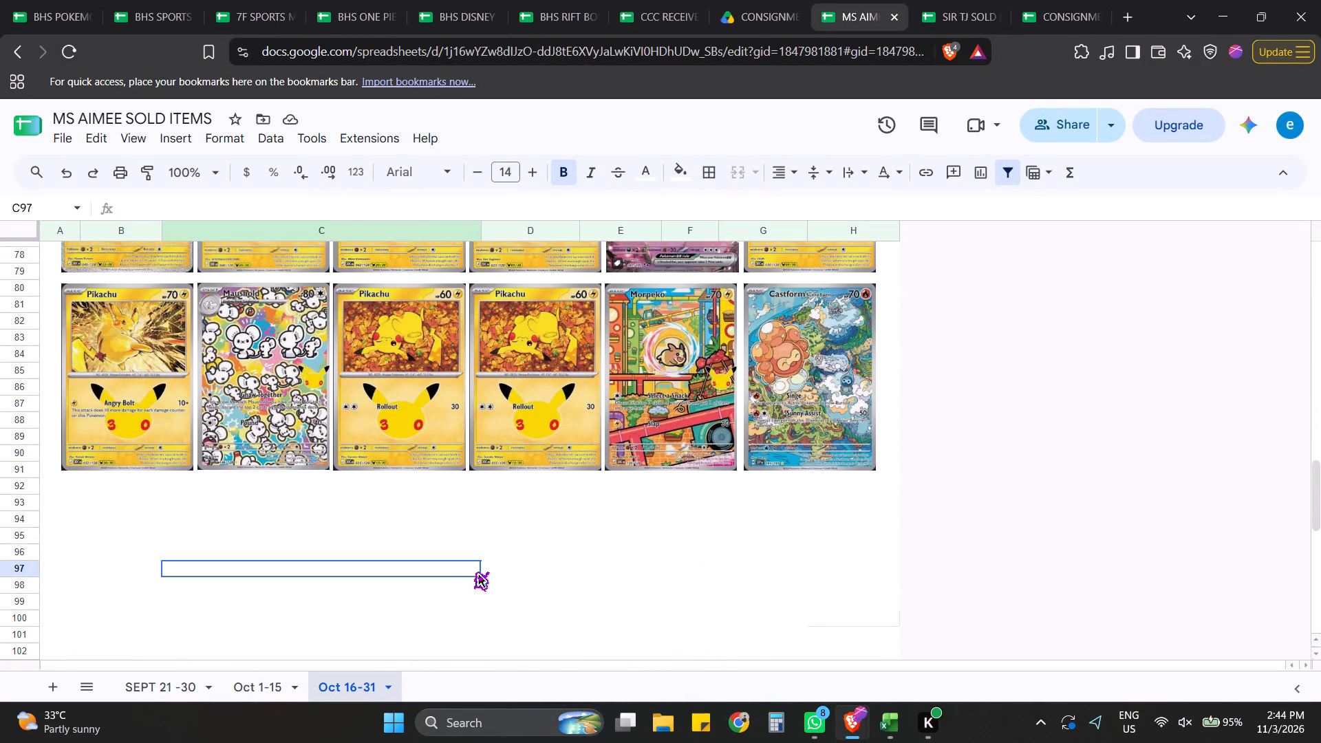
pyautogui.click(294, 420)
pyautogui.click(425, 524)
pyautogui.scroll(1, 681, 559)
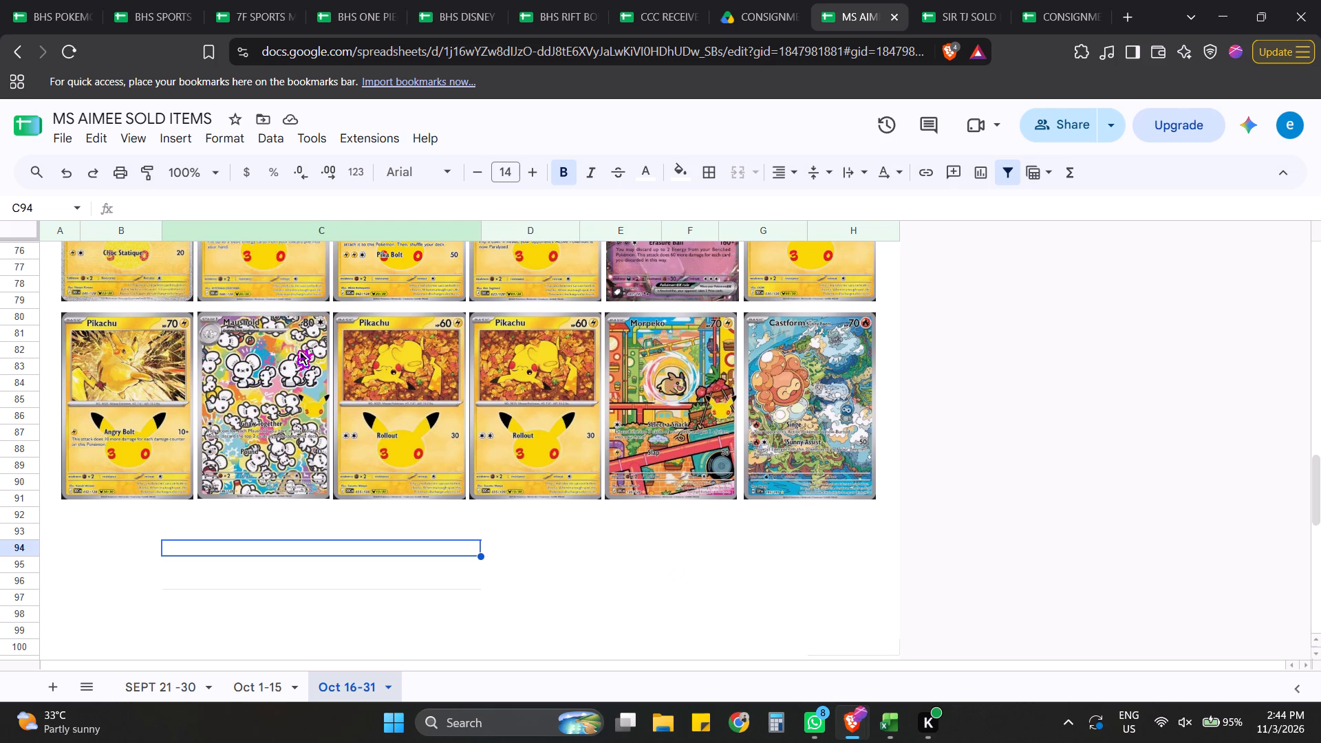
# Preview the Oct 16-31 sheet as a PDF again and compare its second-page card pictures with the sheet.
pyautogui.click(63, 144)
pyautogui.click(180, 357)
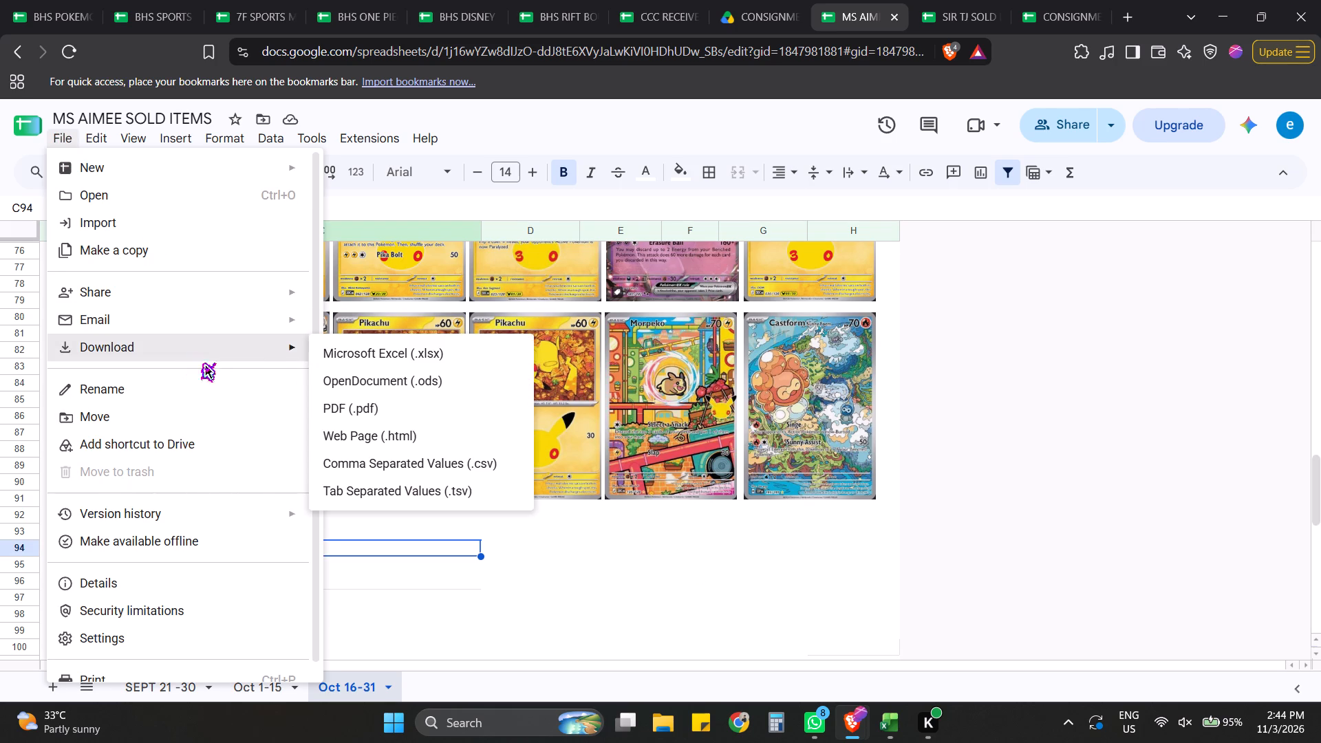
pyautogui.click(375, 403)
pyautogui.scroll(-20, 727, 440)
pyautogui.scroll(-3, 727, 440)
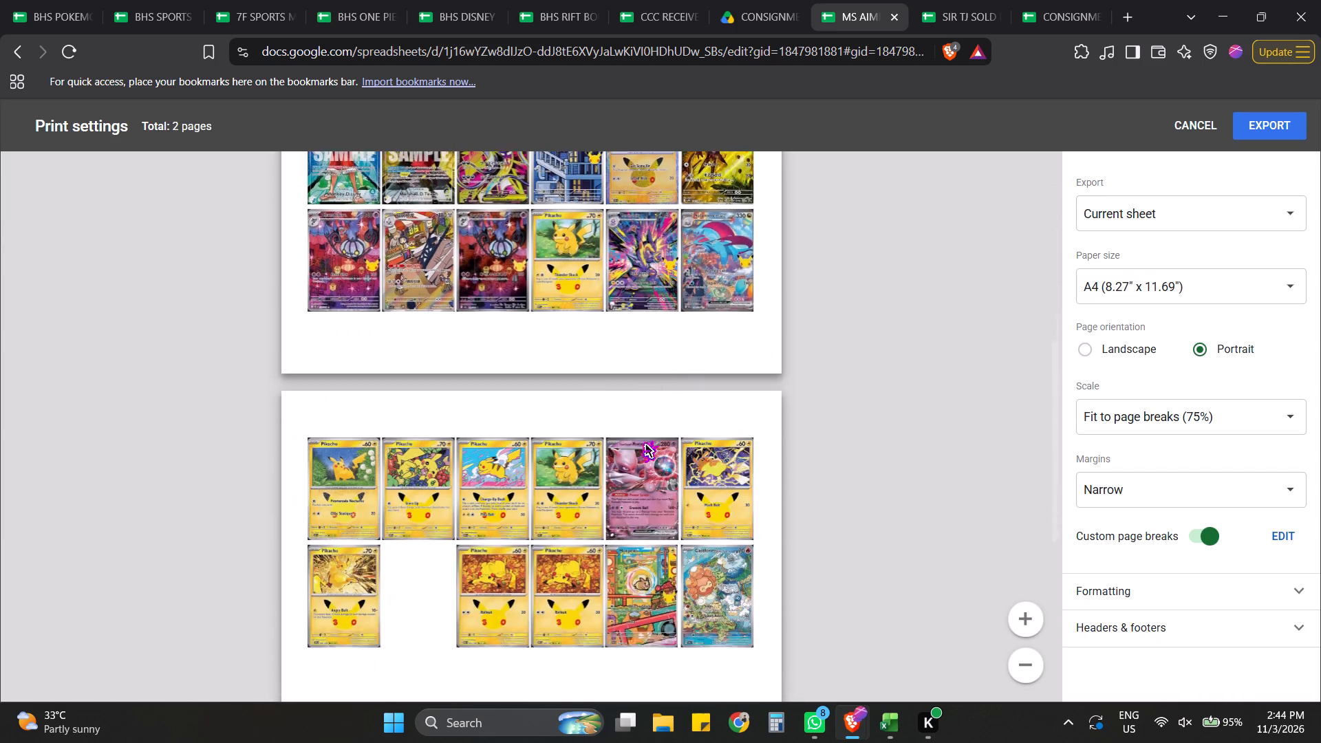
pyautogui.click(416, 455)
pyautogui.scroll(-15, 428, 474)
pyautogui.scroll(-8, 497, 520)
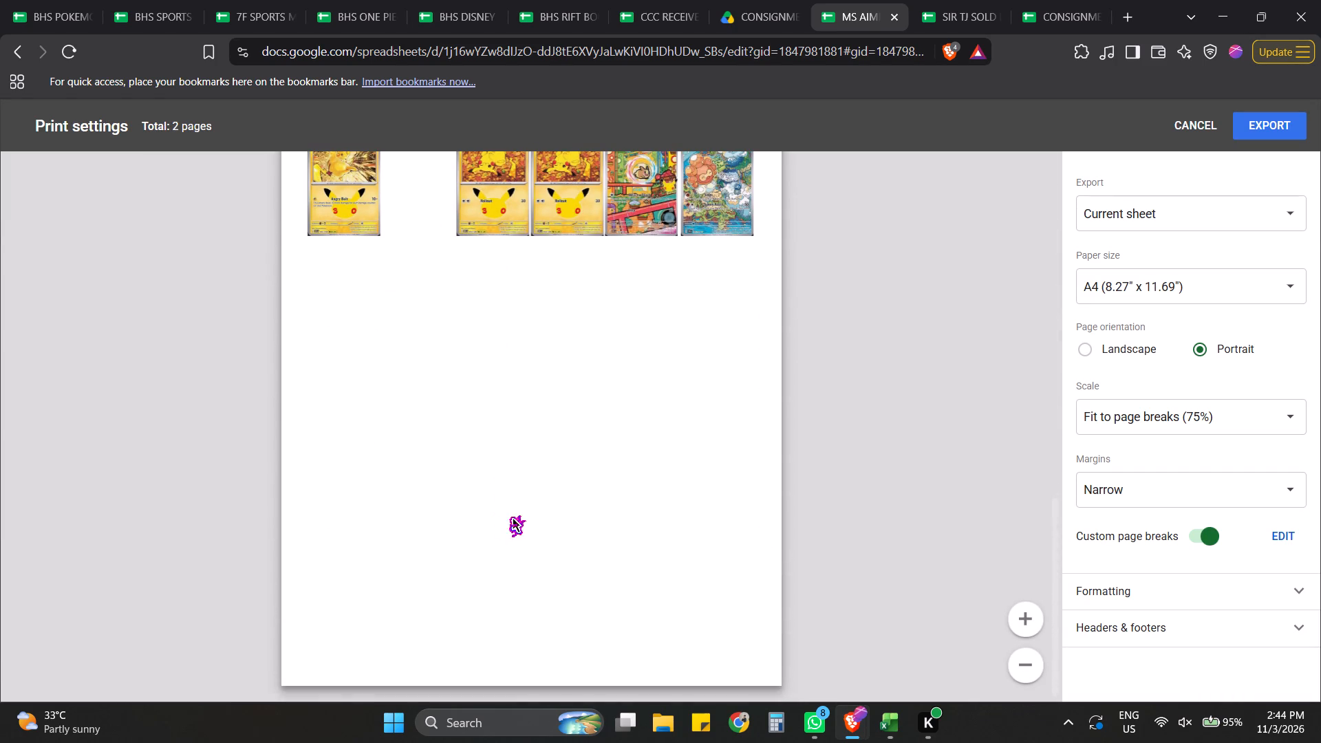
pyautogui.scroll(12, 614, 550)
pyautogui.scroll(6, 652, 497)
pyautogui.press('Escape')
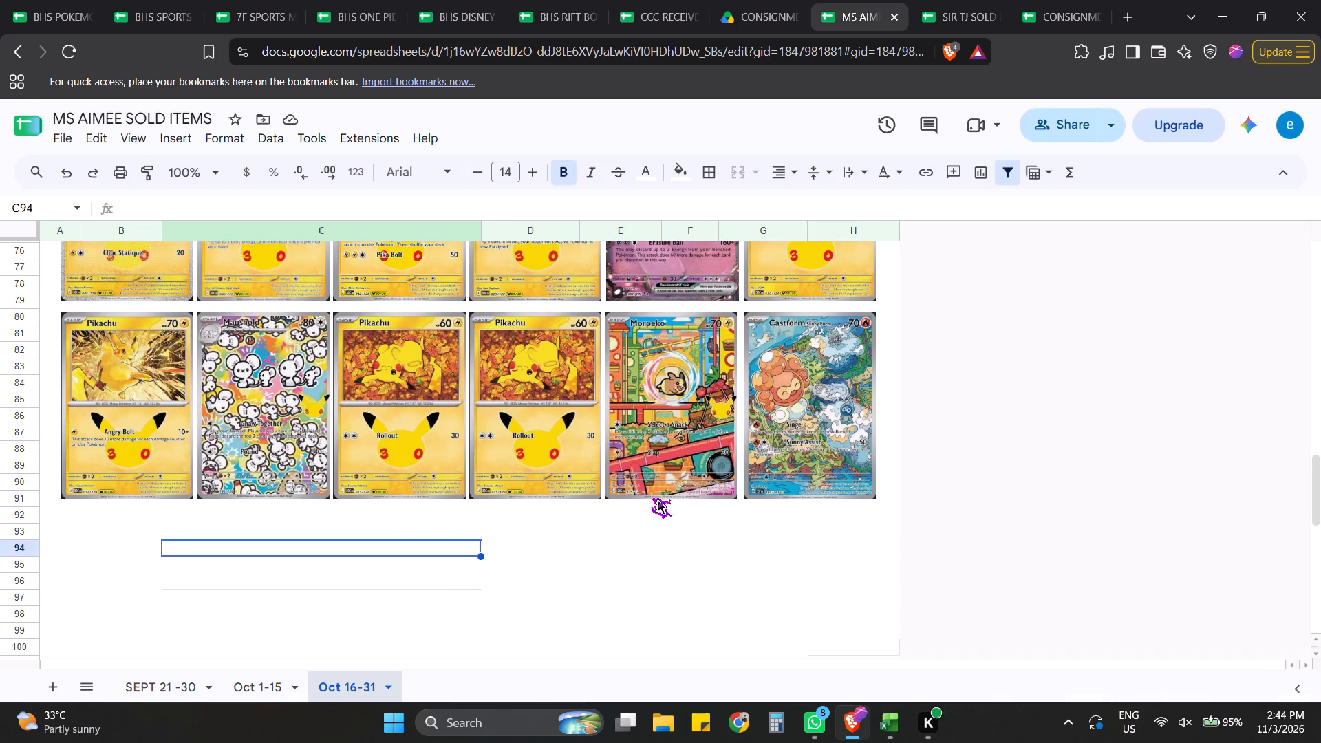
# Move the Maushold card picture out of the last row and realign it between the Angry Bolt and first Rollout Pikachu cards.
pyautogui.click(430, 587)
pyautogui.click(248, 444)
pyautogui.moveTo(250, 432); pyautogui.dragTo(235, 532)
pyautogui.click(434, 586)
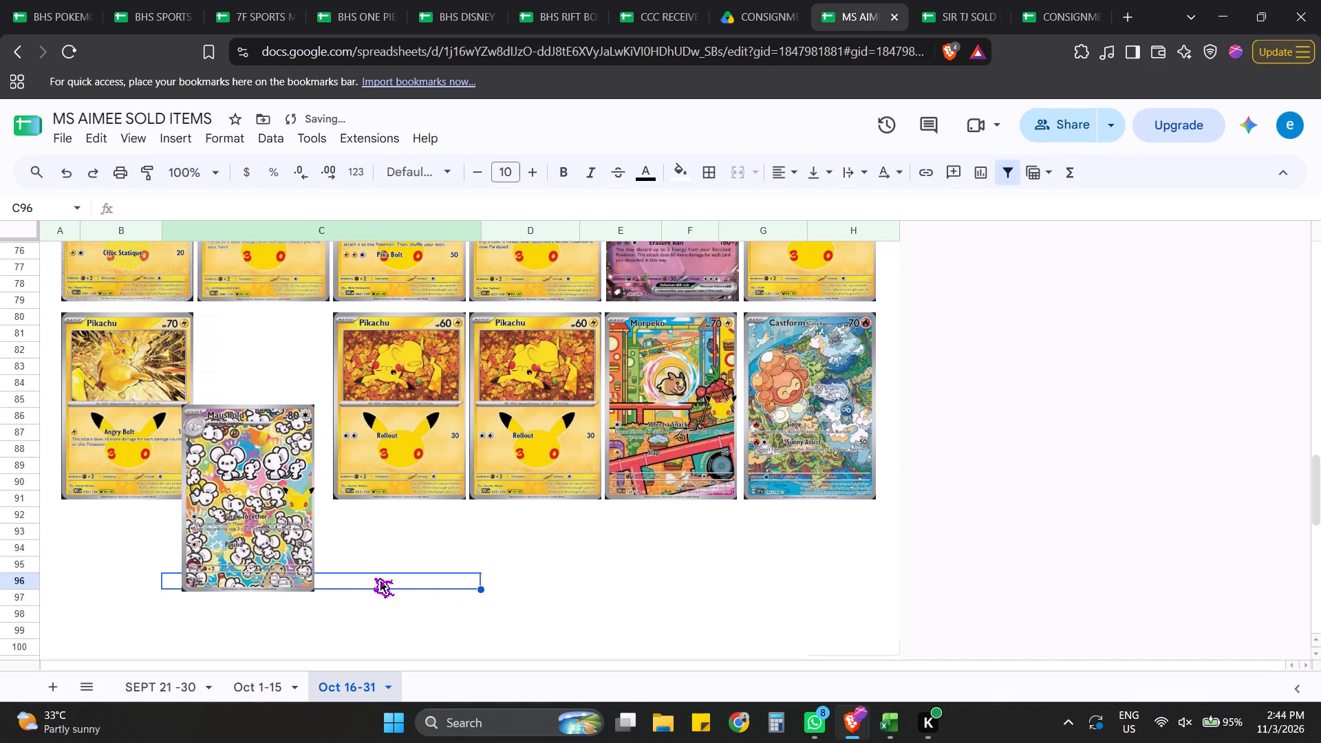
pyautogui.moveTo(253, 531); pyautogui.dragTo(272, 458)
pyautogui.click(254, 488)
pyautogui.click(427, 583)
pyautogui.click(272, 522)
pyautogui.moveTo(242, 513); pyautogui.dragTo(249, 458)
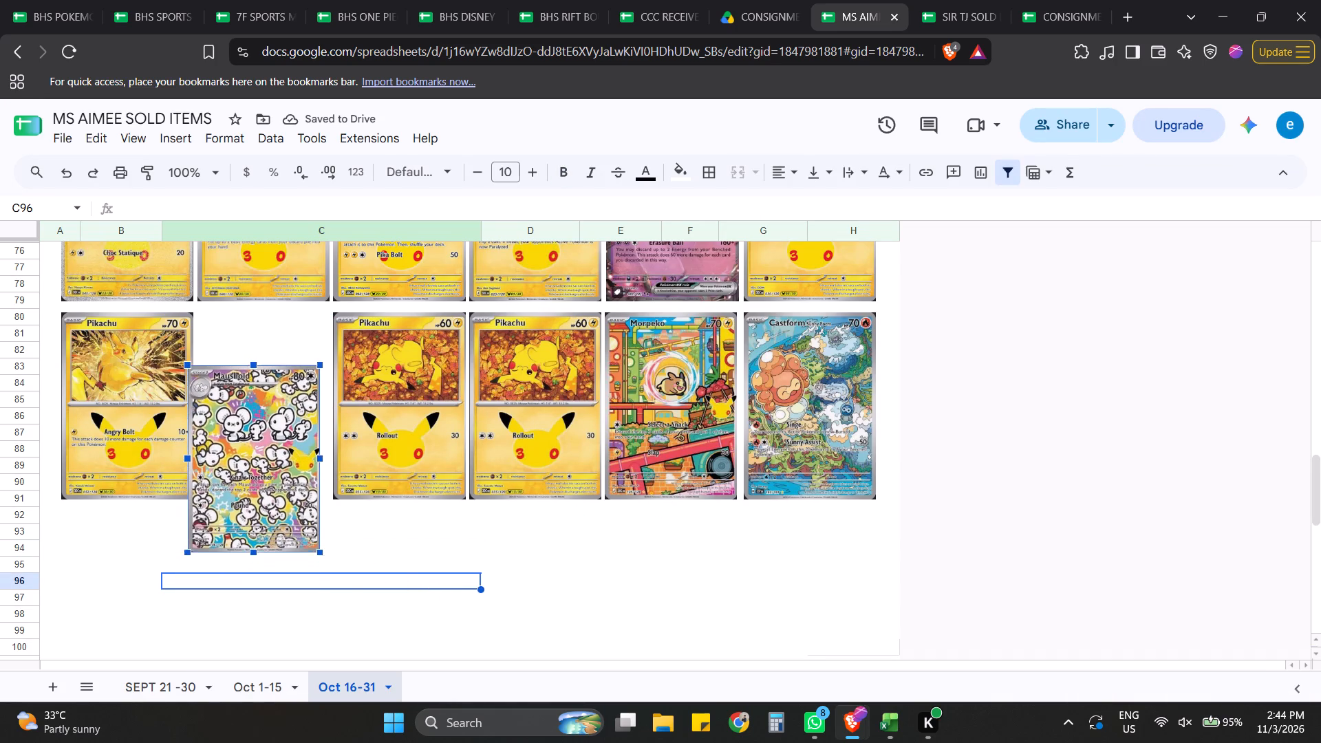
pyautogui.moveTo(249, 458); pyautogui.dragTo(257, 420)
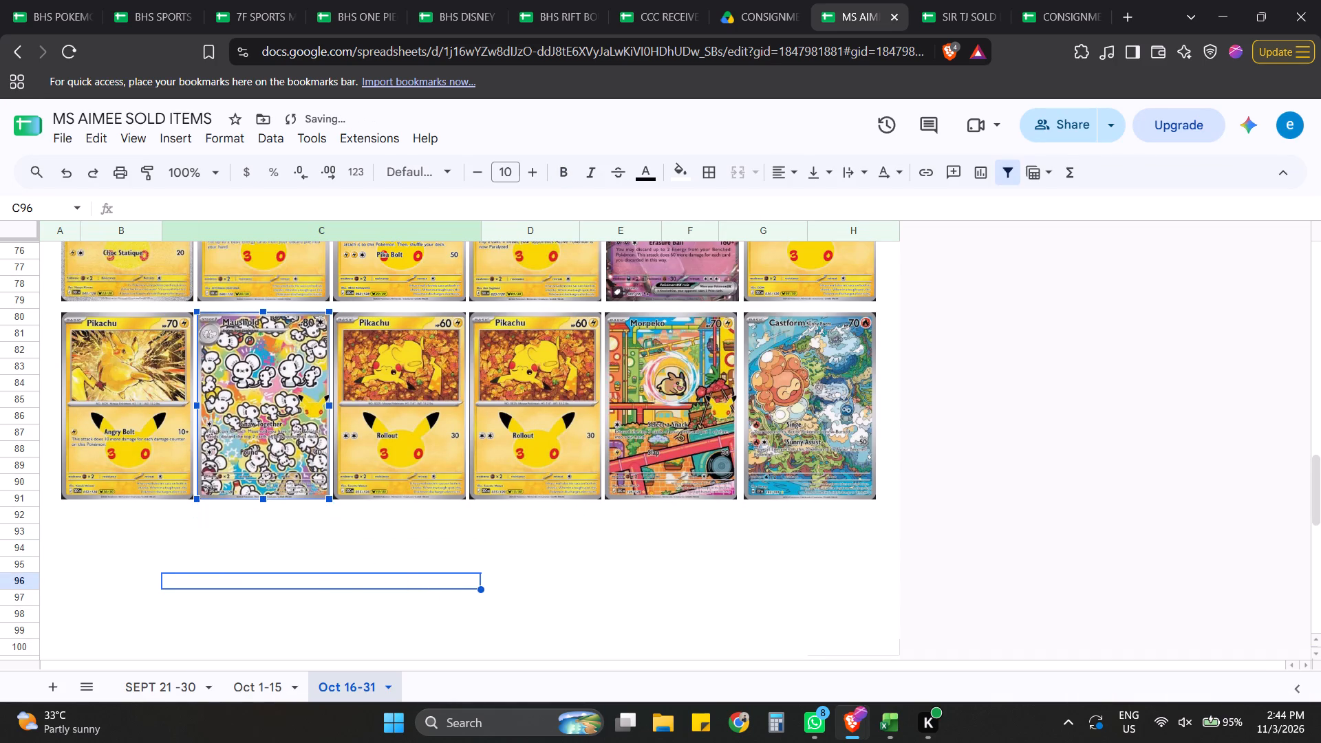
pyautogui.click(425, 505)
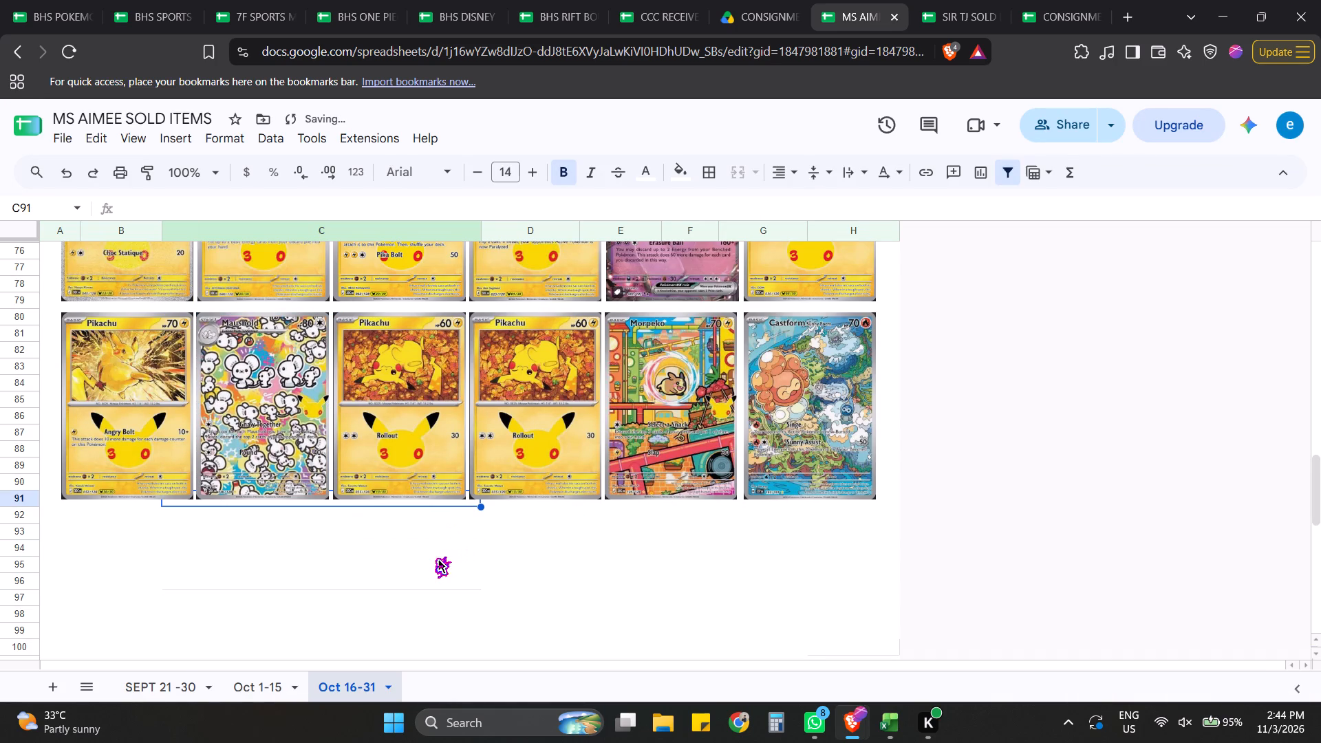
pyautogui.click(230, 429)
pyautogui.press('Right')
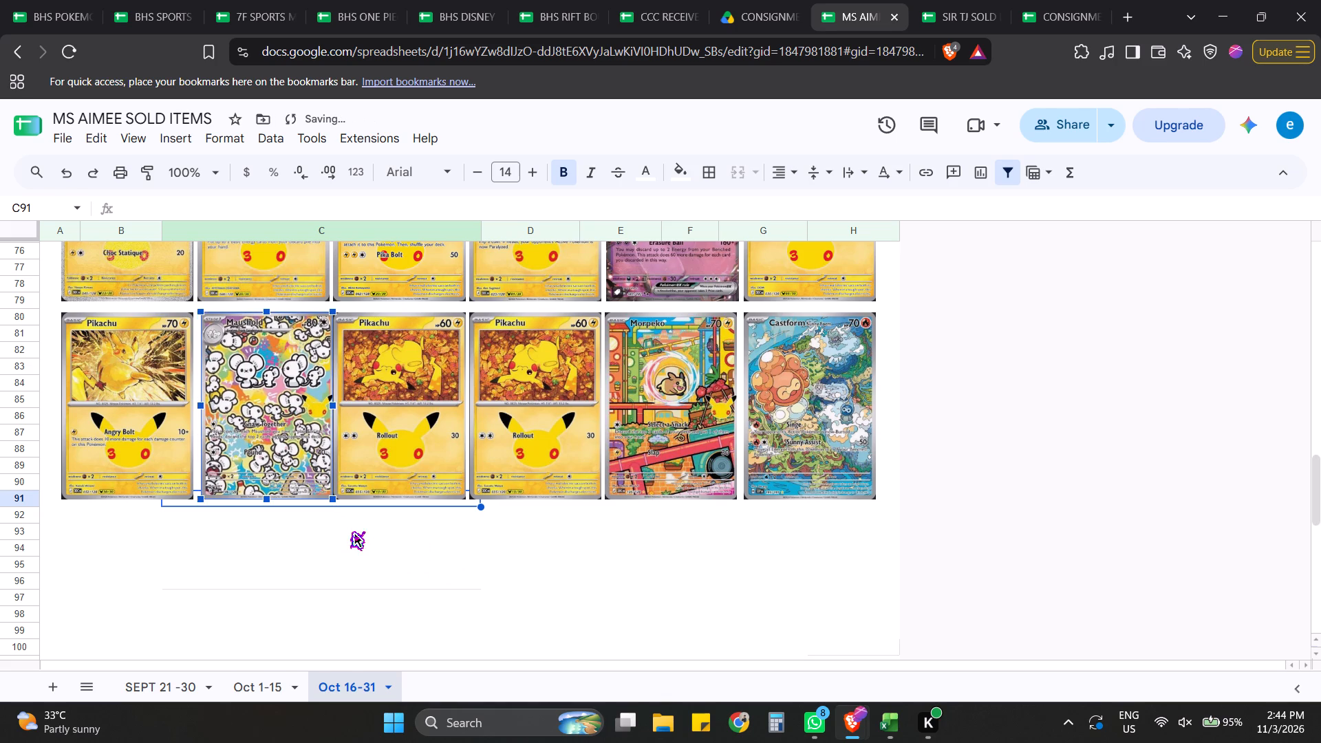
pyautogui.press('Left')
pyautogui.click(369, 580)
pyautogui.click(560, 579)
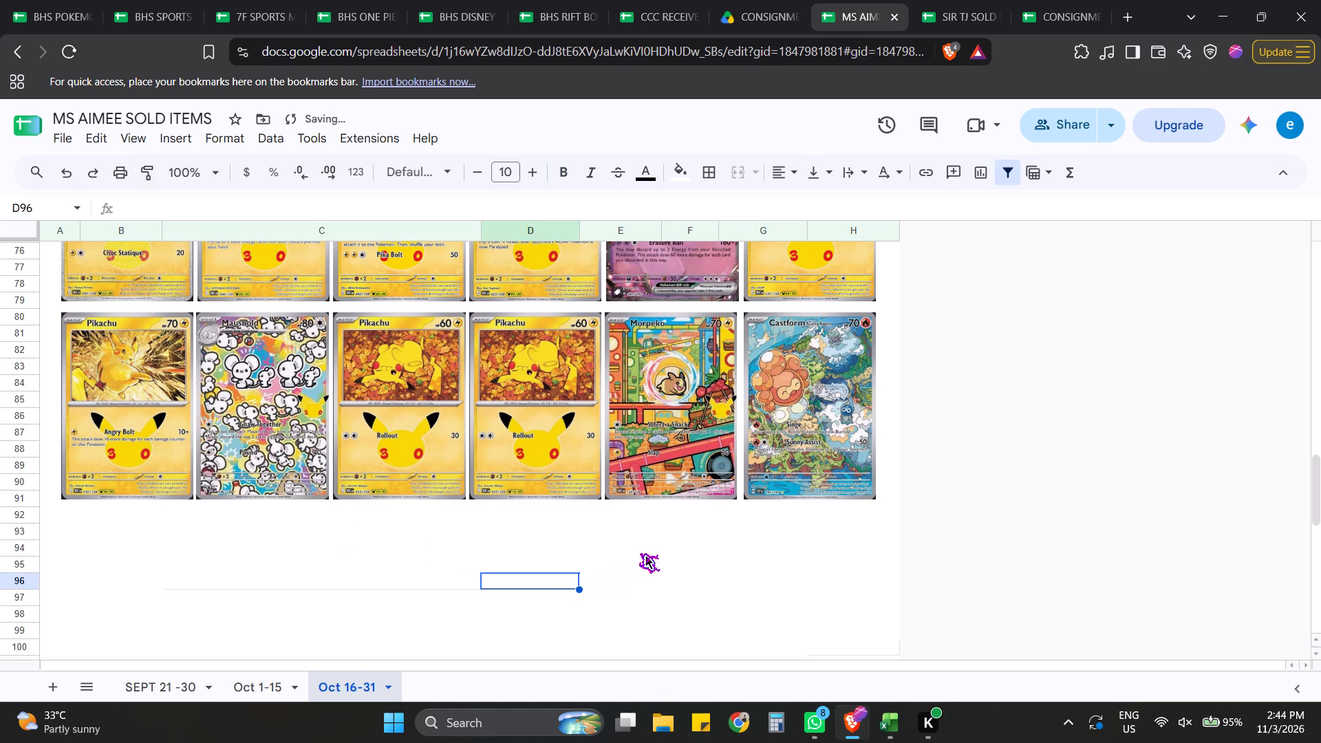
# Check the PDF preview of the Oct 16-31 sheet, export it, and download the PDF to the NEW BHS INVENTORY folder.
pyautogui.click(55, 144)
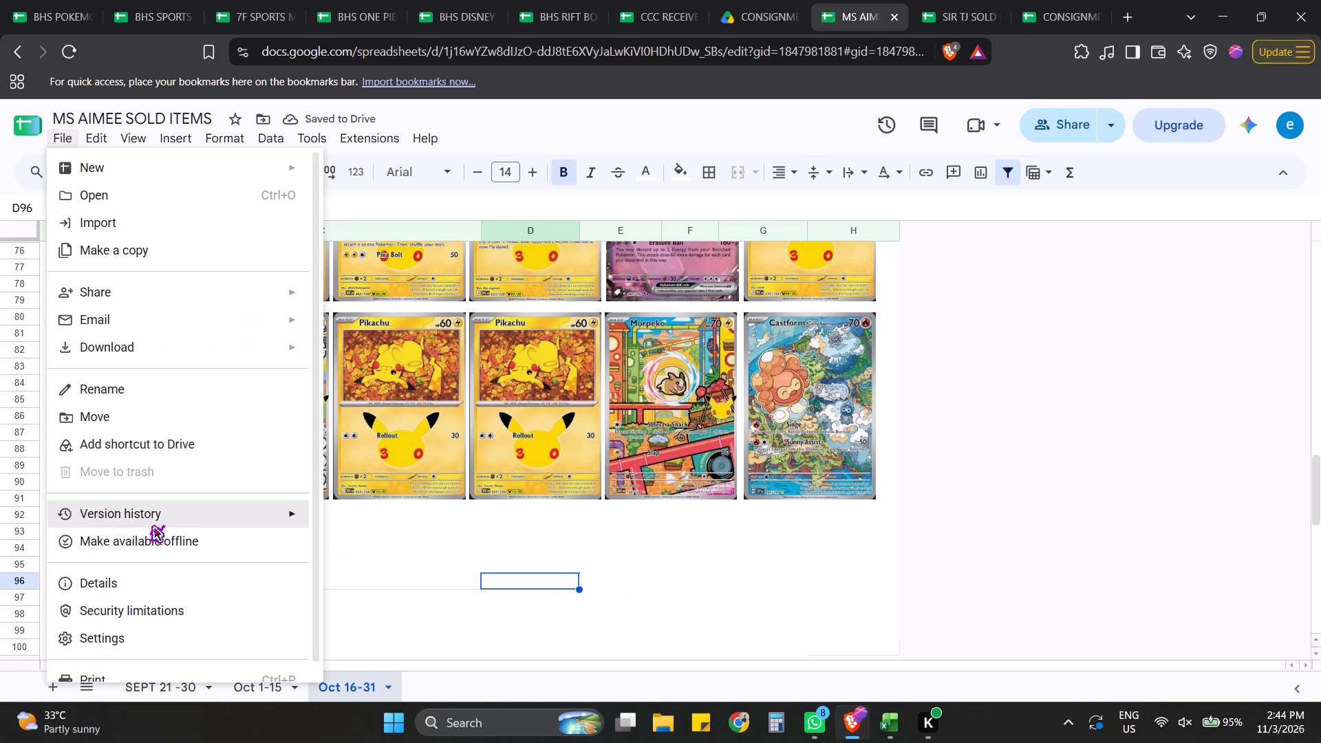
pyautogui.click(167, 360)
pyautogui.click(414, 410)
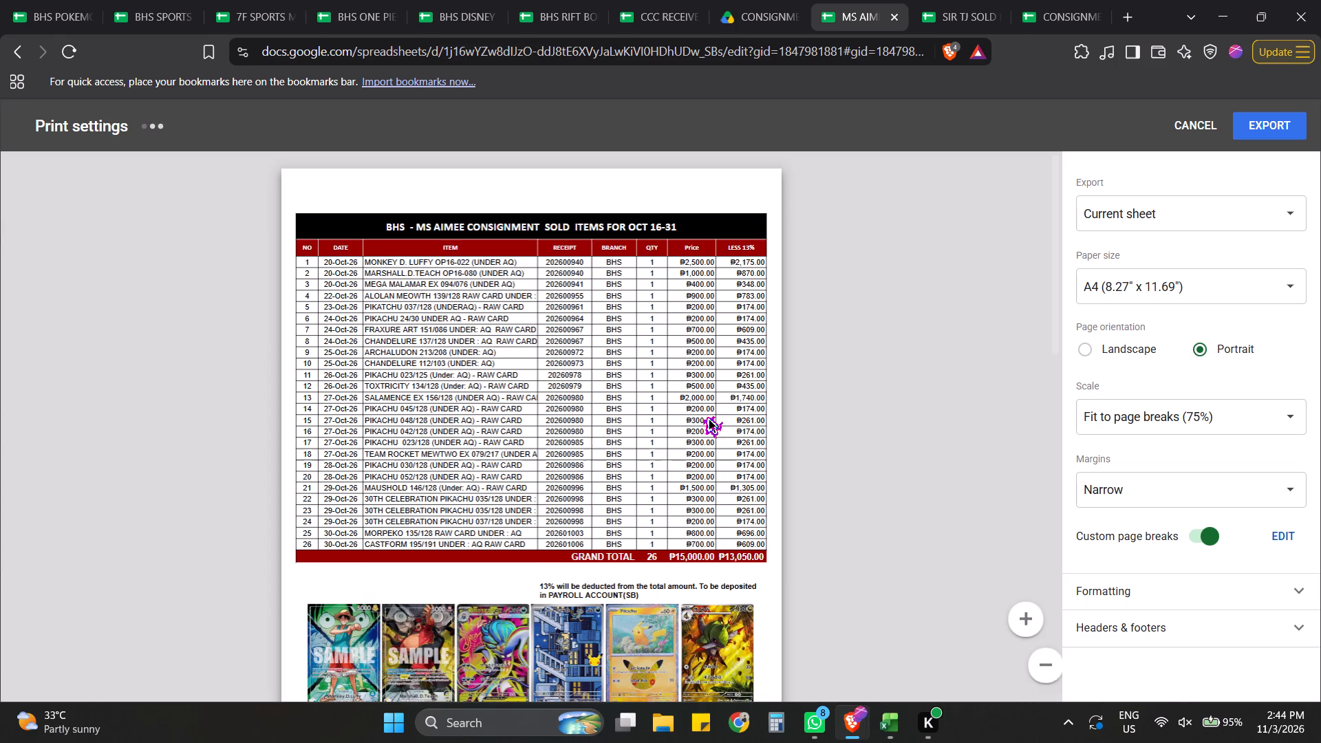
pyautogui.scroll(-15, 720, 433)
pyautogui.scroll(-6, 673, 453)
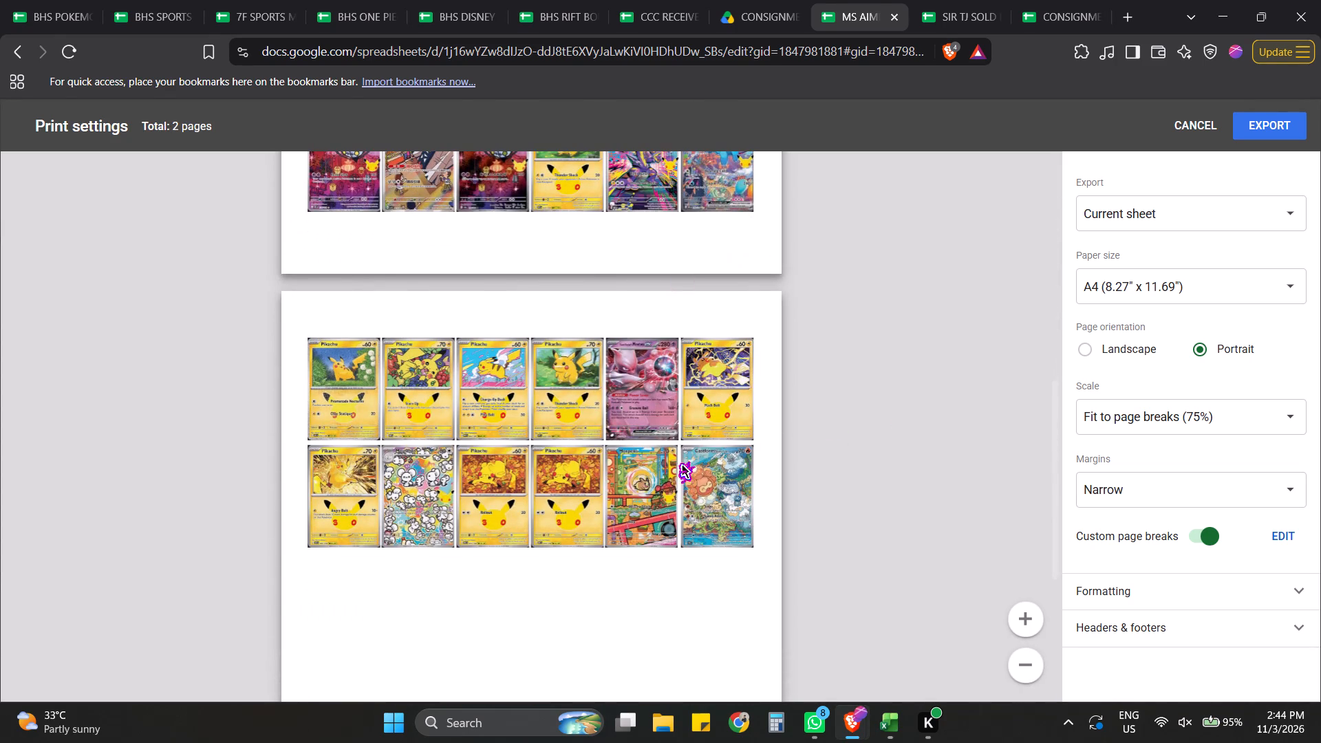
pyautogui.scroll(-7, 858, 407)
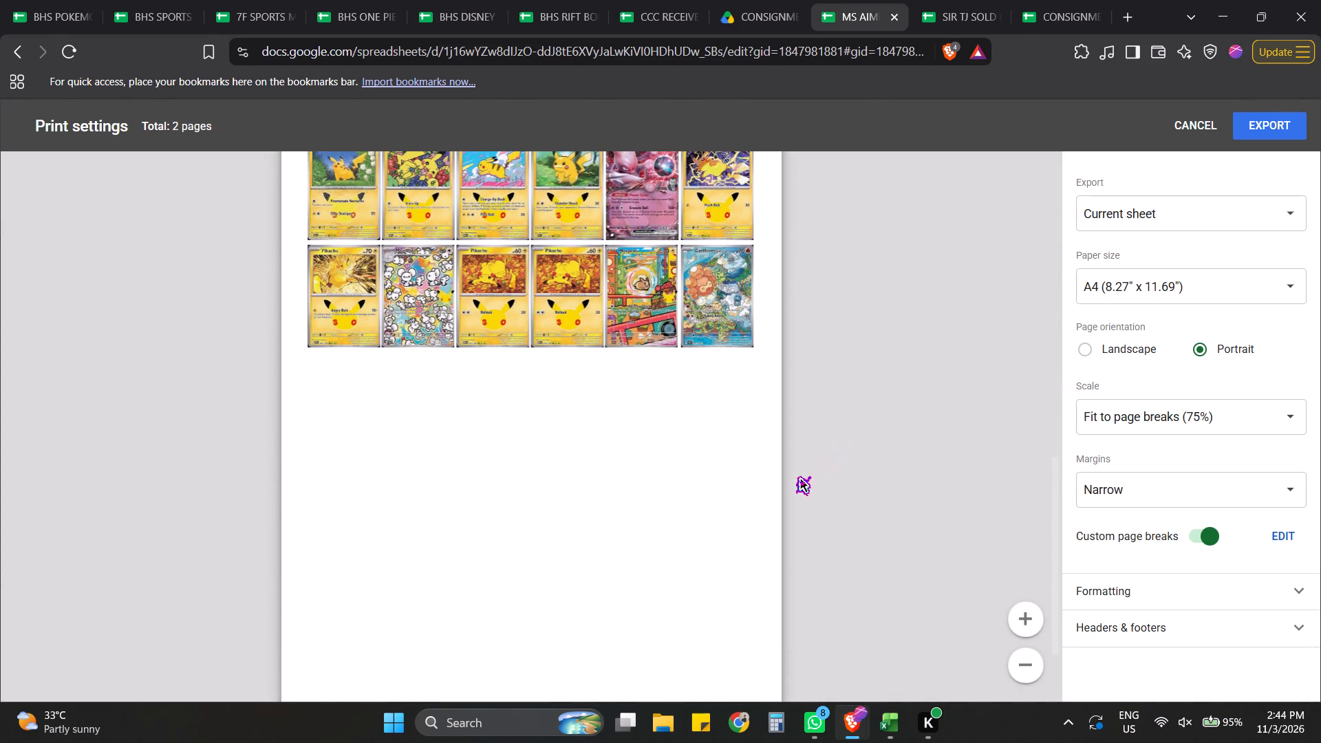
pyautogui.scroll(-8, 789, 478)
pyautogui.scroll(12, 784, 493)
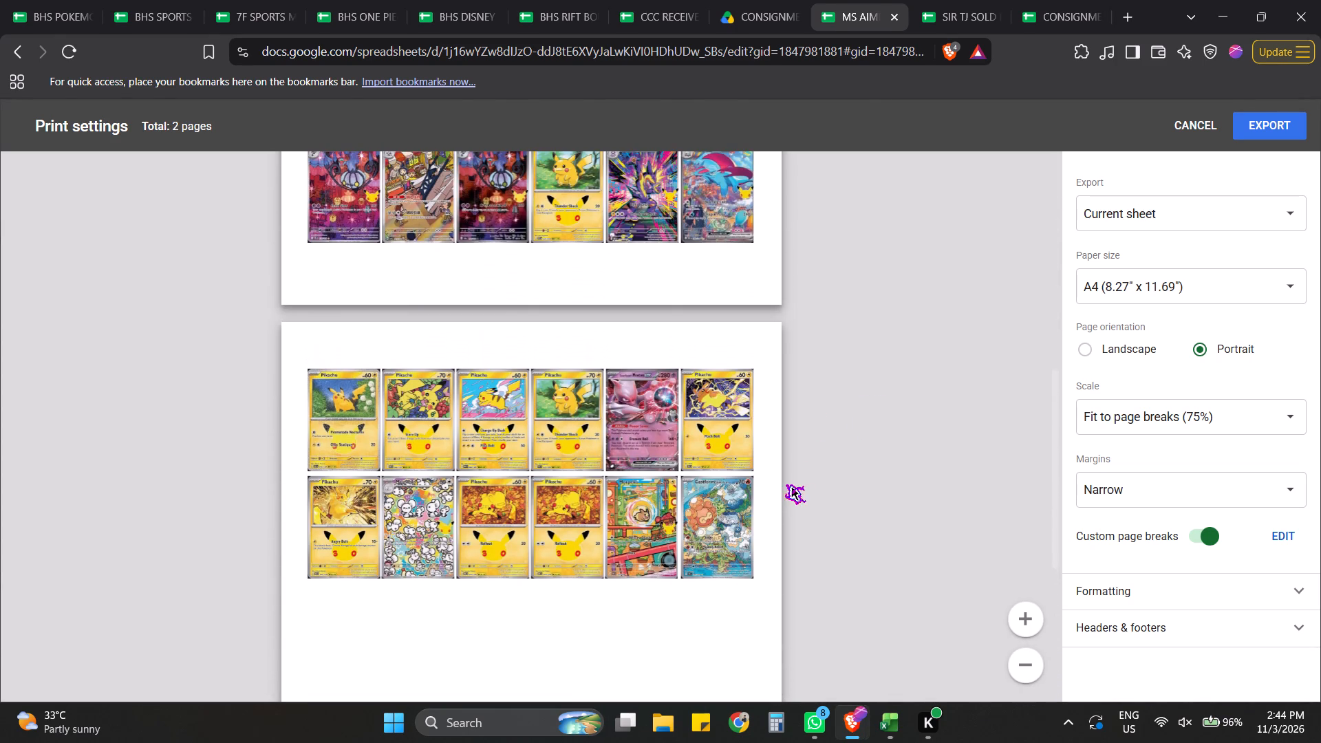
pyautogui.scroll(18, 785, 484)
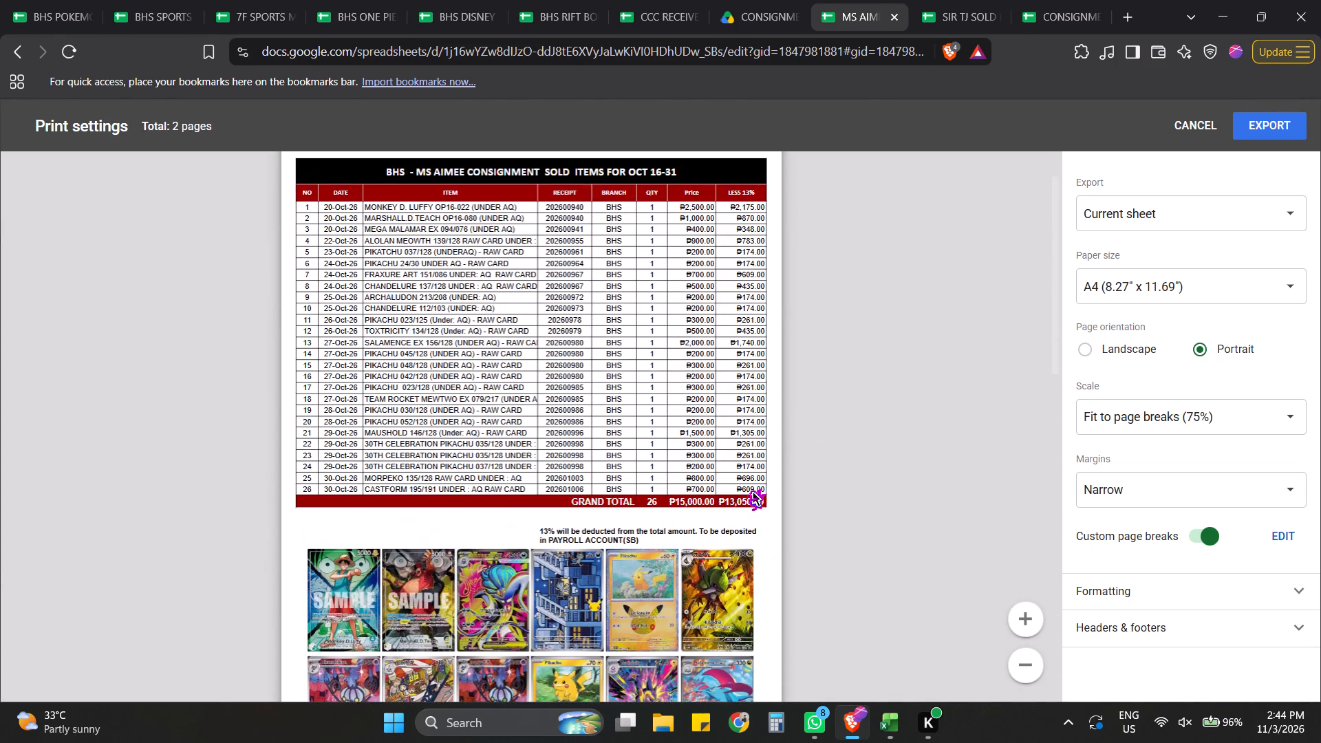
pyautogui.scroll(3, 733, 321)
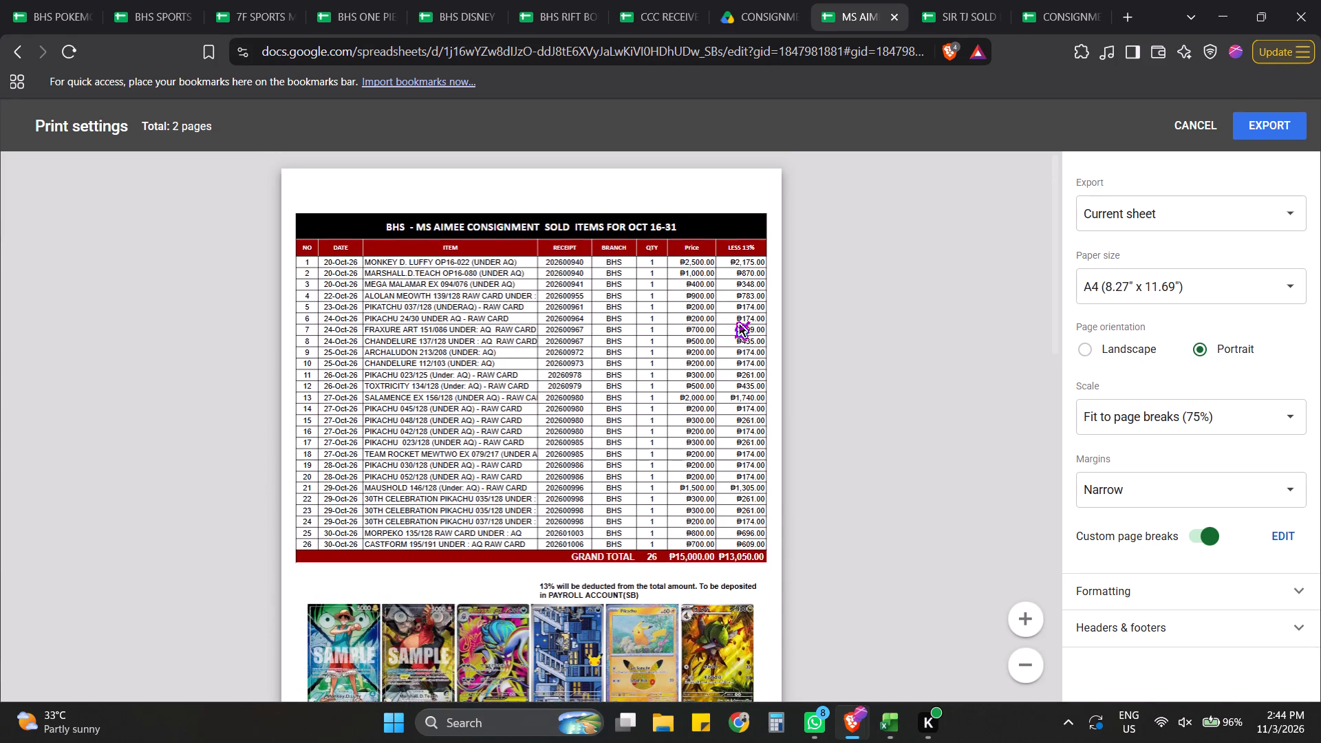
pyautogui.scroll(4, 733, 316)
pyautogui.scroll(1, 1234, 129)
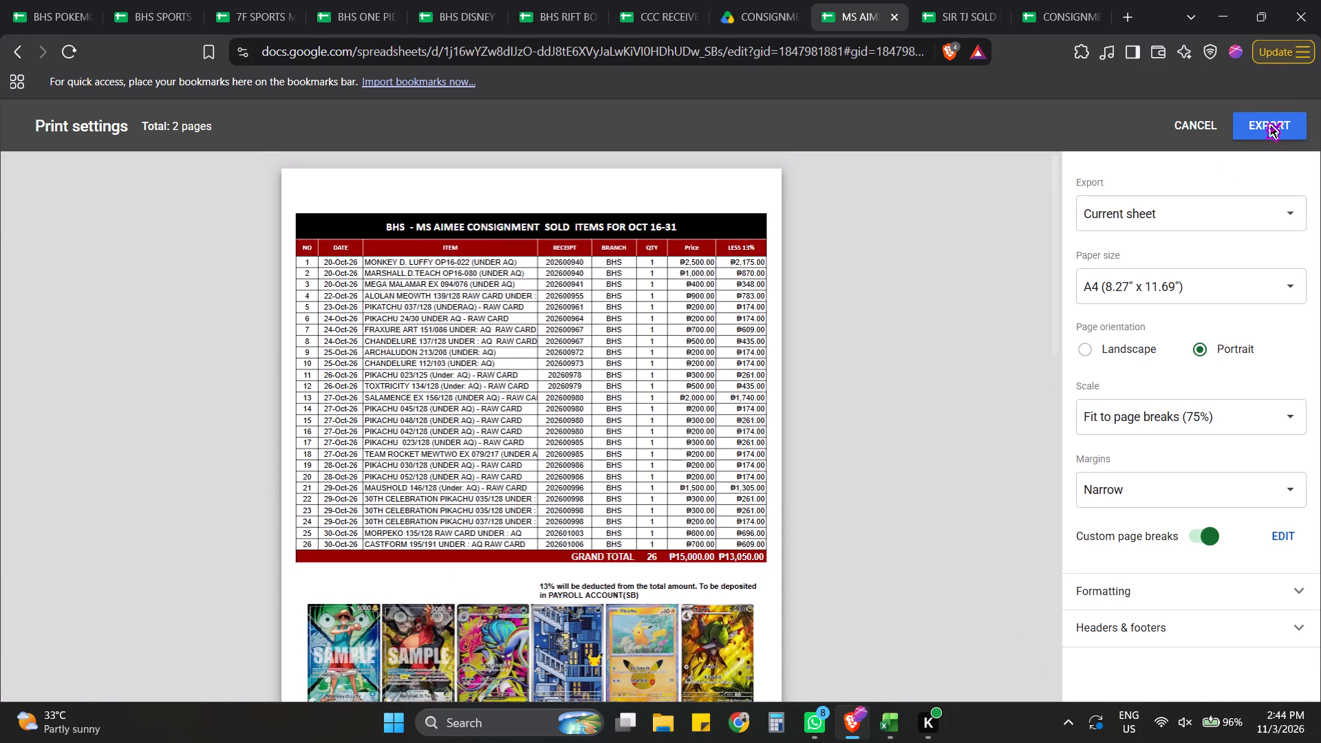
pyautogui.click(1264, 122)
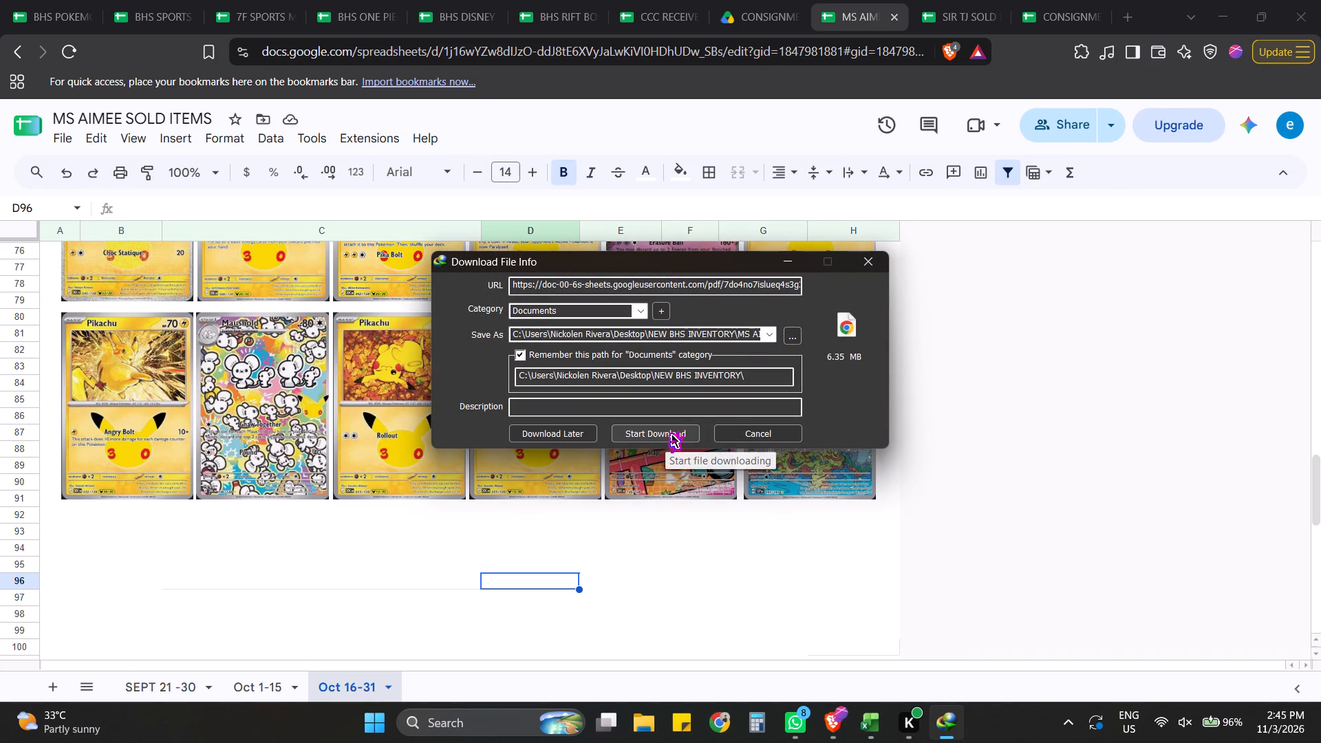
pyautogui.click(665, 431)
pyautogui.click(773, 417)
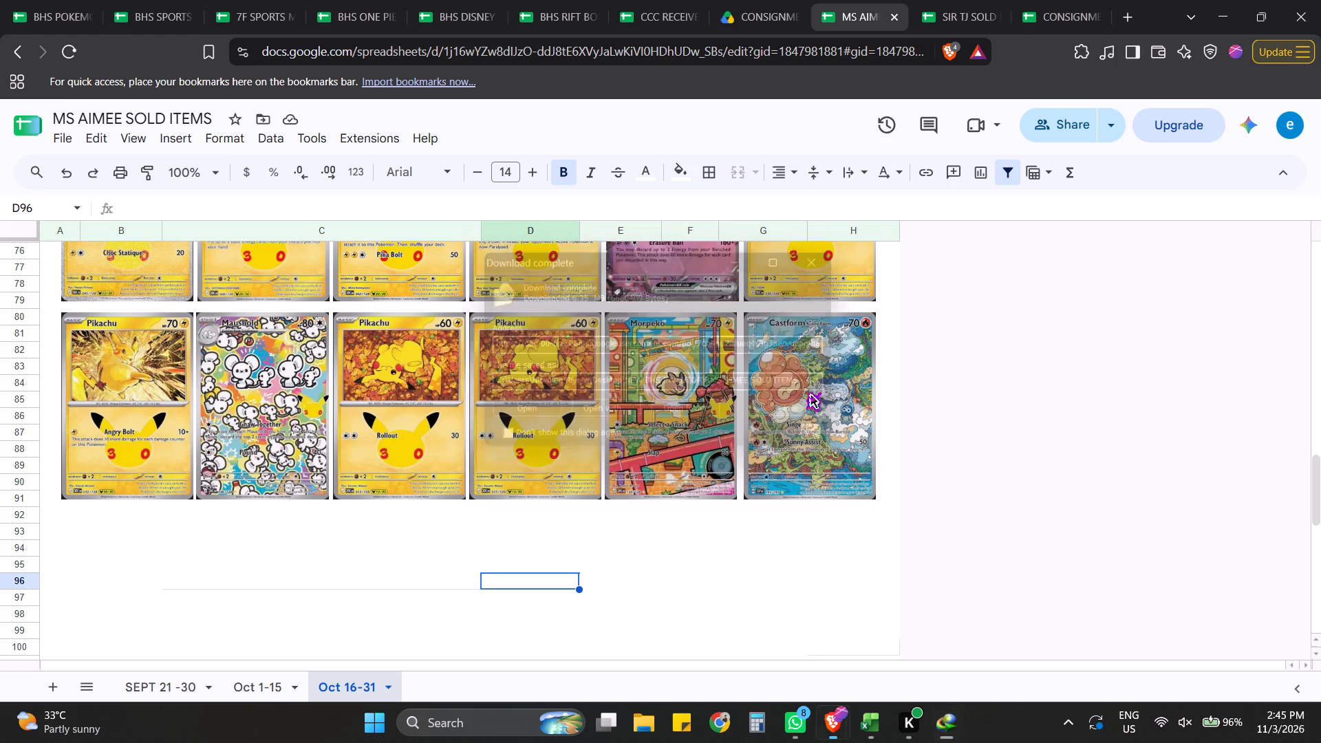
# Return to the CONSIGNMENT SOLD ITEMS SUMMARY folder and close the MS AIMEE SOLD ITEMS file.
pyautogui.click(771, 0)
pyautogui.click(896, 20)
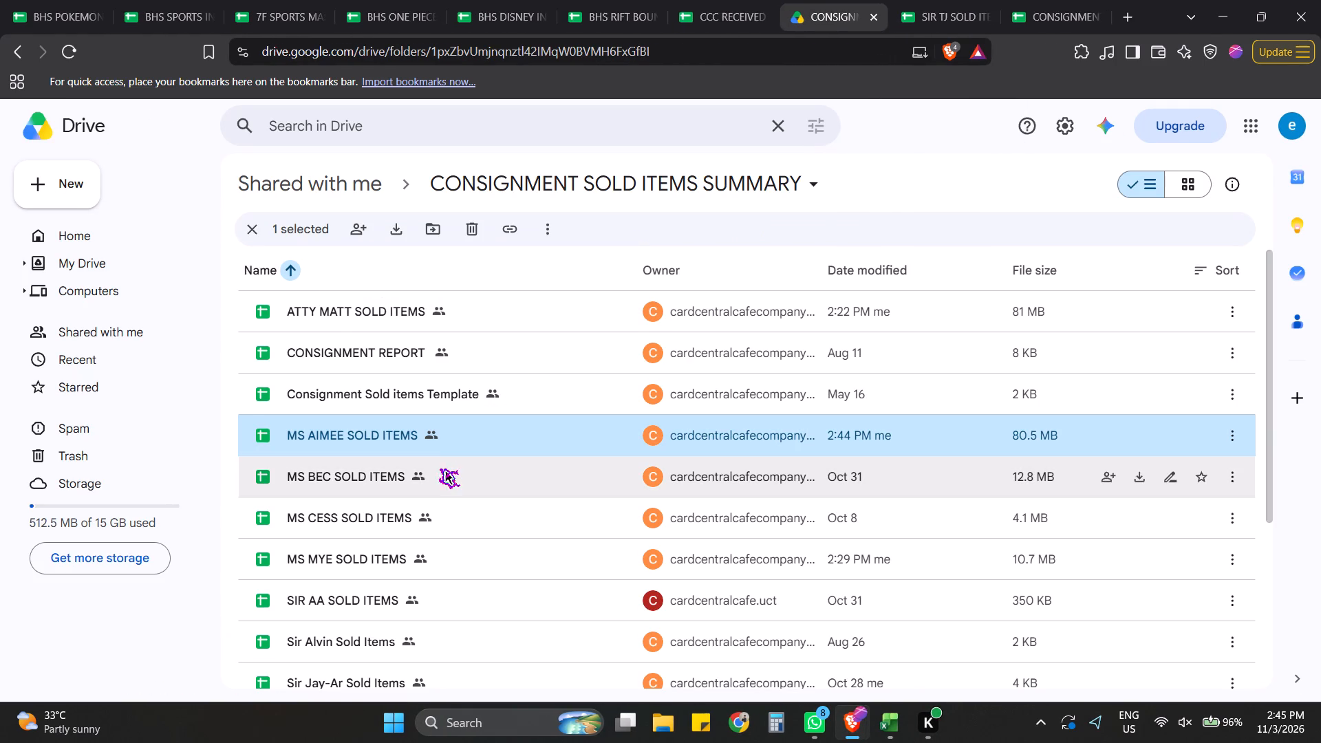
# Open the MS BEC SOLD ITEMS file and go through its October 16-31 sheet down to the card pictures.
pyautogui.doubleClick(438, 469)
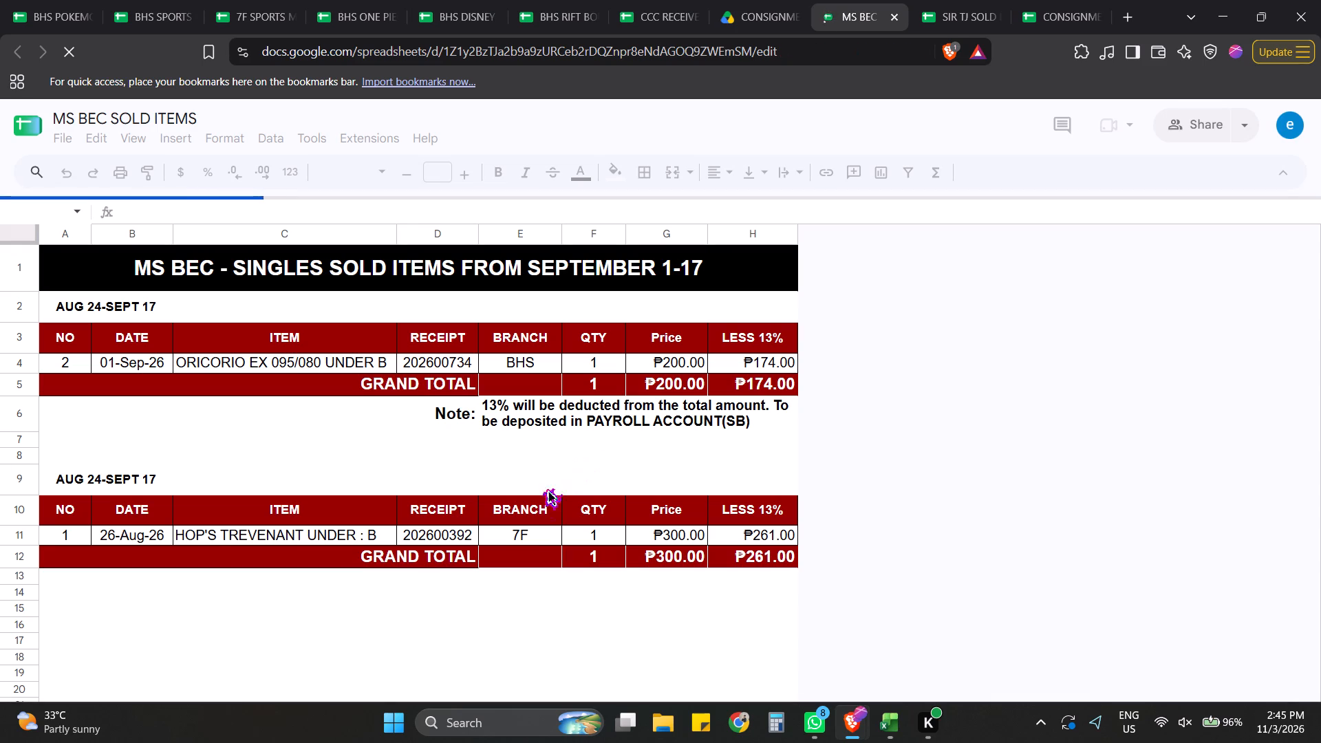
pyautogui.click(527, 690)
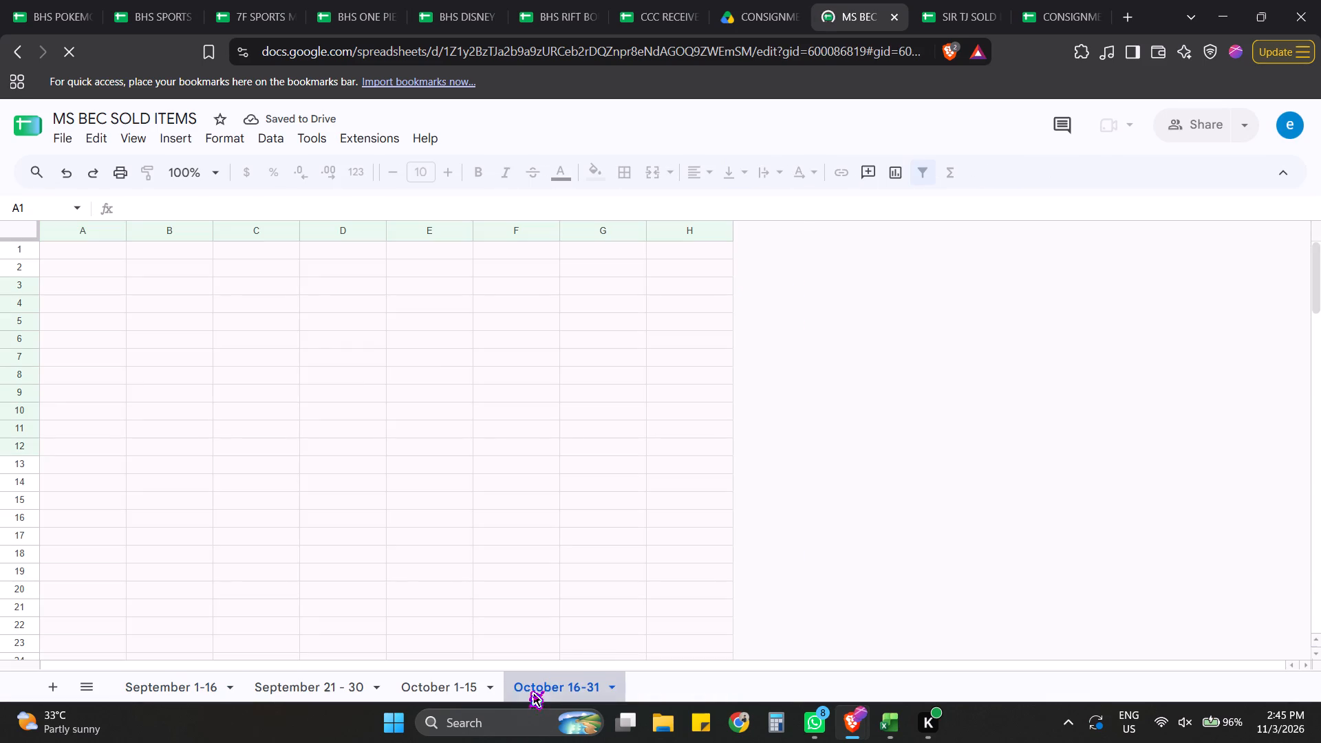
pyautogui.scroll(-5, 612, 530)
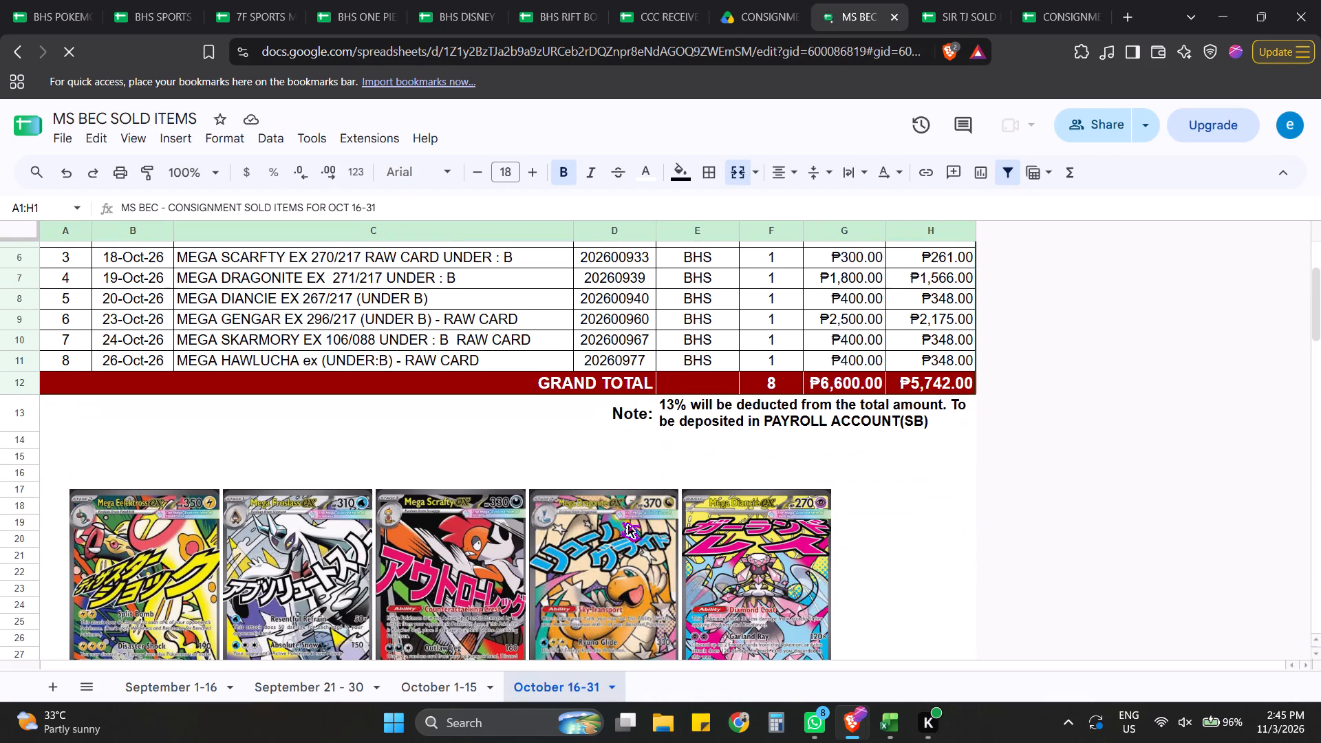
pyautogui.scroll(-7, 621, 504)
pyautogui.scroll(6, 757, 537)
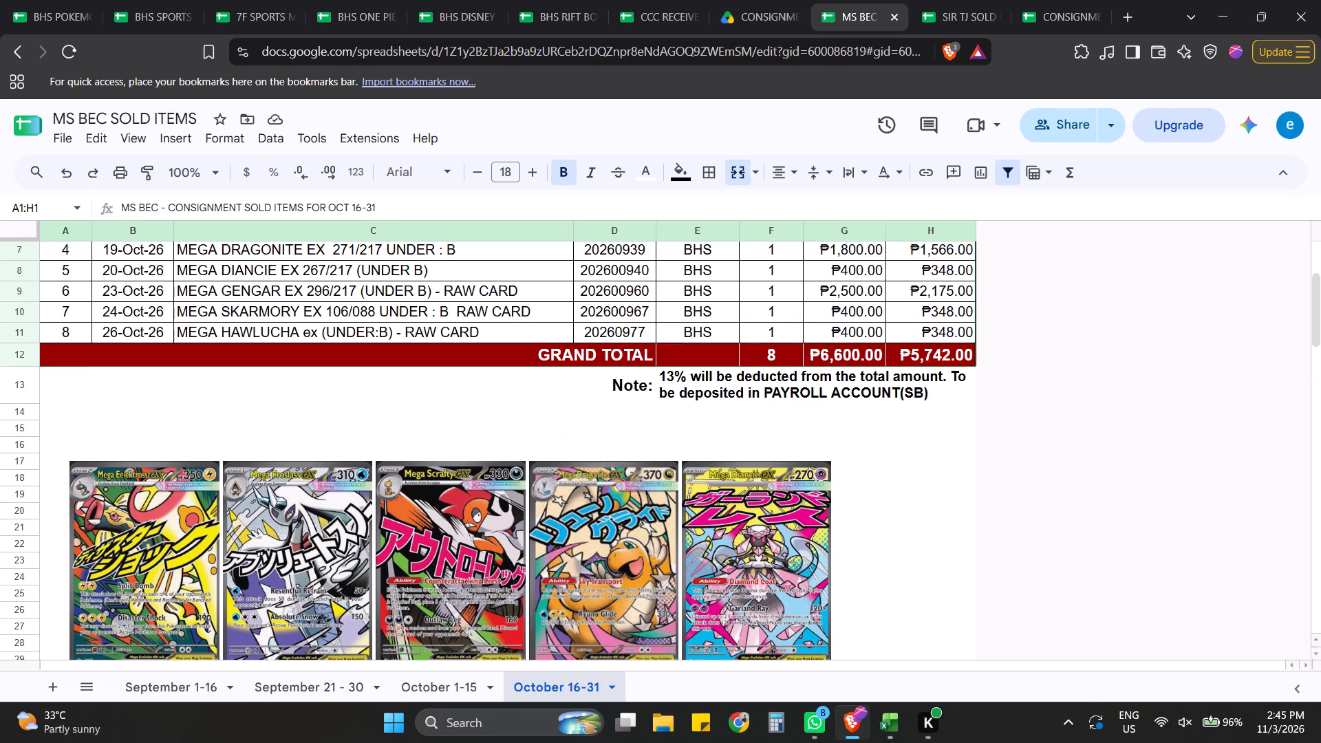
# Preview the October 16-31 sheet as a PDF to check its card pictures, and close the preview.
pyautogui.click(58, 136)
pyautogui.click(153, 346)
pyautogui.click(397, 407)
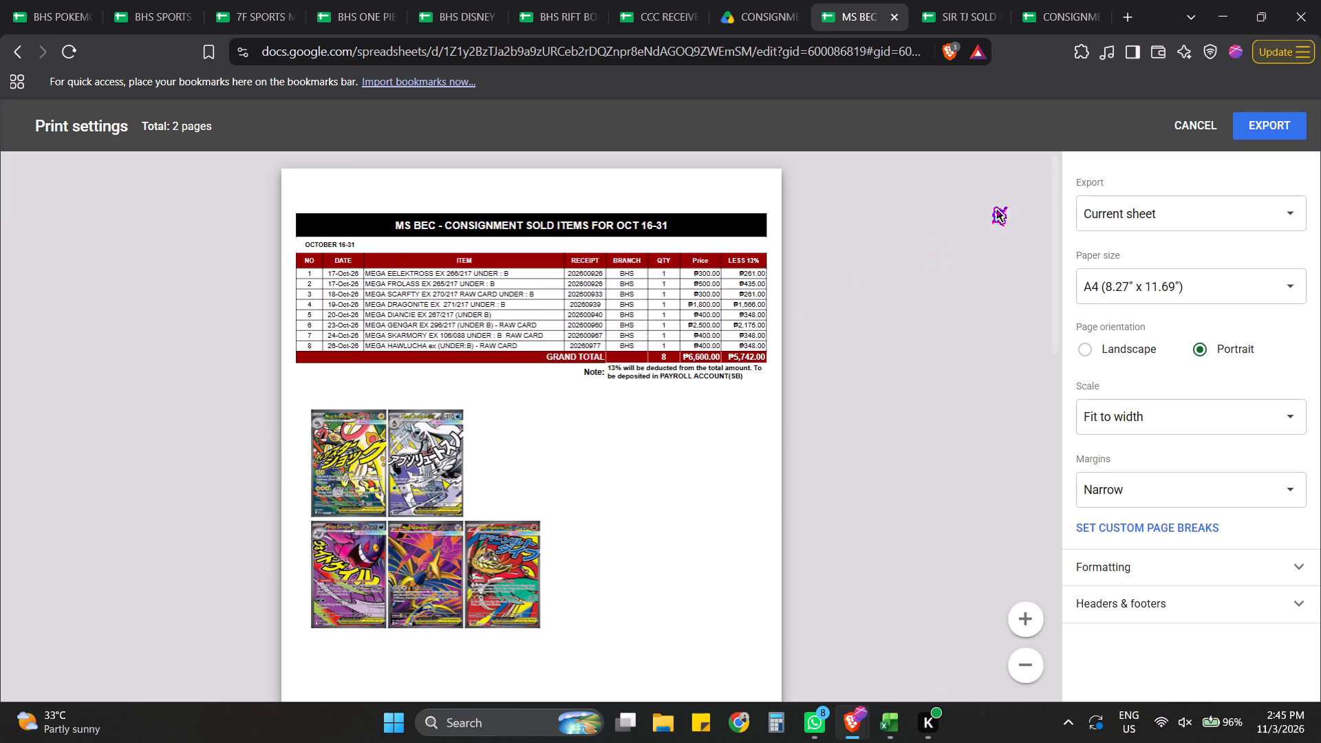
pyautogui.click(1181, 120)
# Examine both rows of card pictures in the October 16-31 sheet, including the Mega Scrafty, Dragonite and Diancie cards.
pyautogui.scroll(-6, 588, 491)
pyautogui.scroll(-4, 774, 491)
pyautogui.click(606, 423)
pyautogui.click(490, 343)
pyautogui.click(628, 366)
pyautogui.click(691, 499)
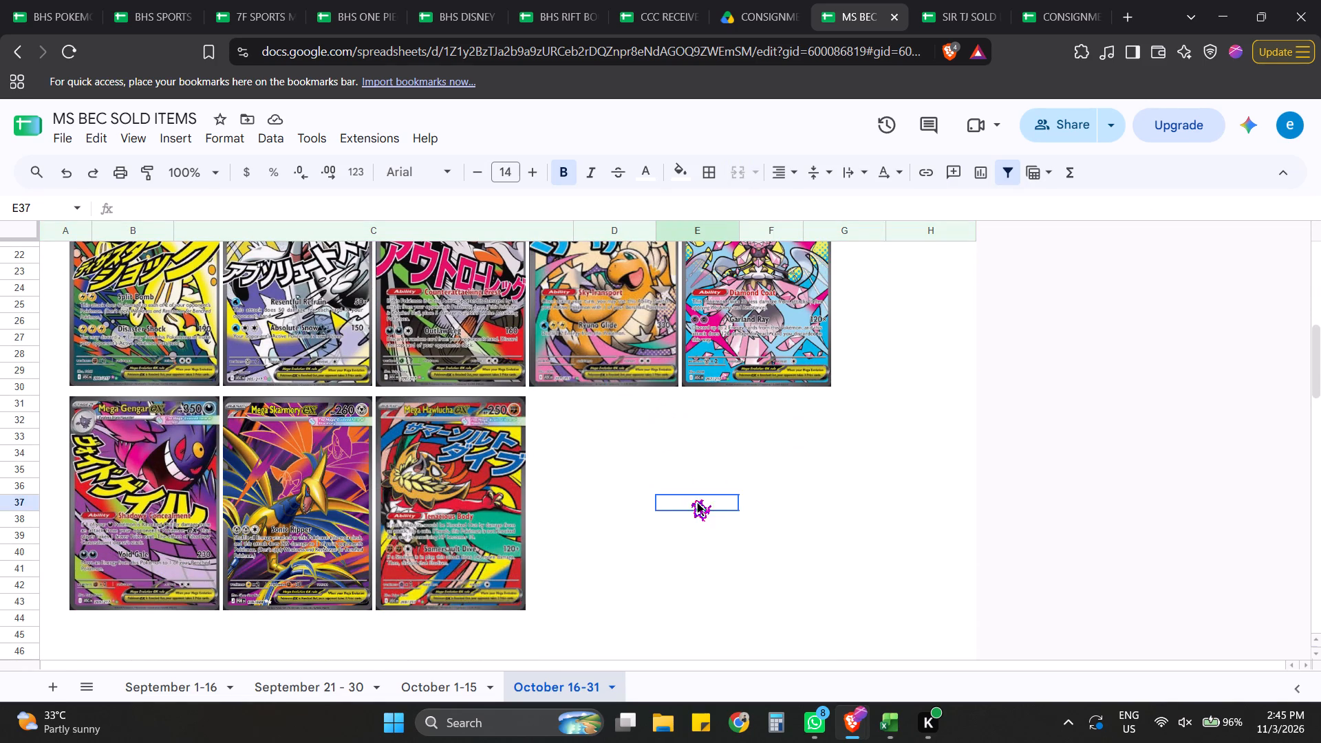
pyautogui.click(685, 554)
pyautogui.scroll(-4, 683, 533)
pyautogui.click(654, 543)
pyautogui.scroll(3, 704, 498)
pyautogui.scroll(3, 643, 475)
pyautogui.click(445, 384)
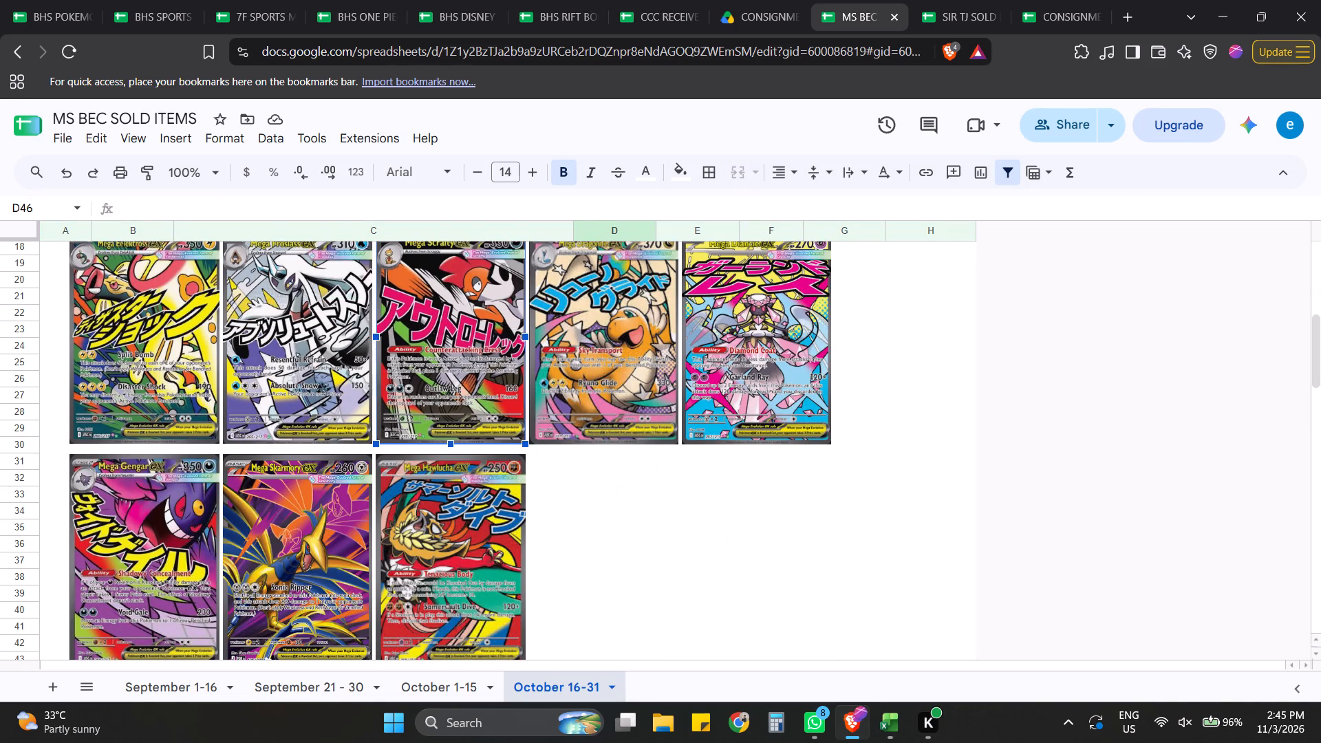
pyautogui.click(601, 363)
pyautogui.click(737, 343)
pyautogui.doubleClick(657, 527)
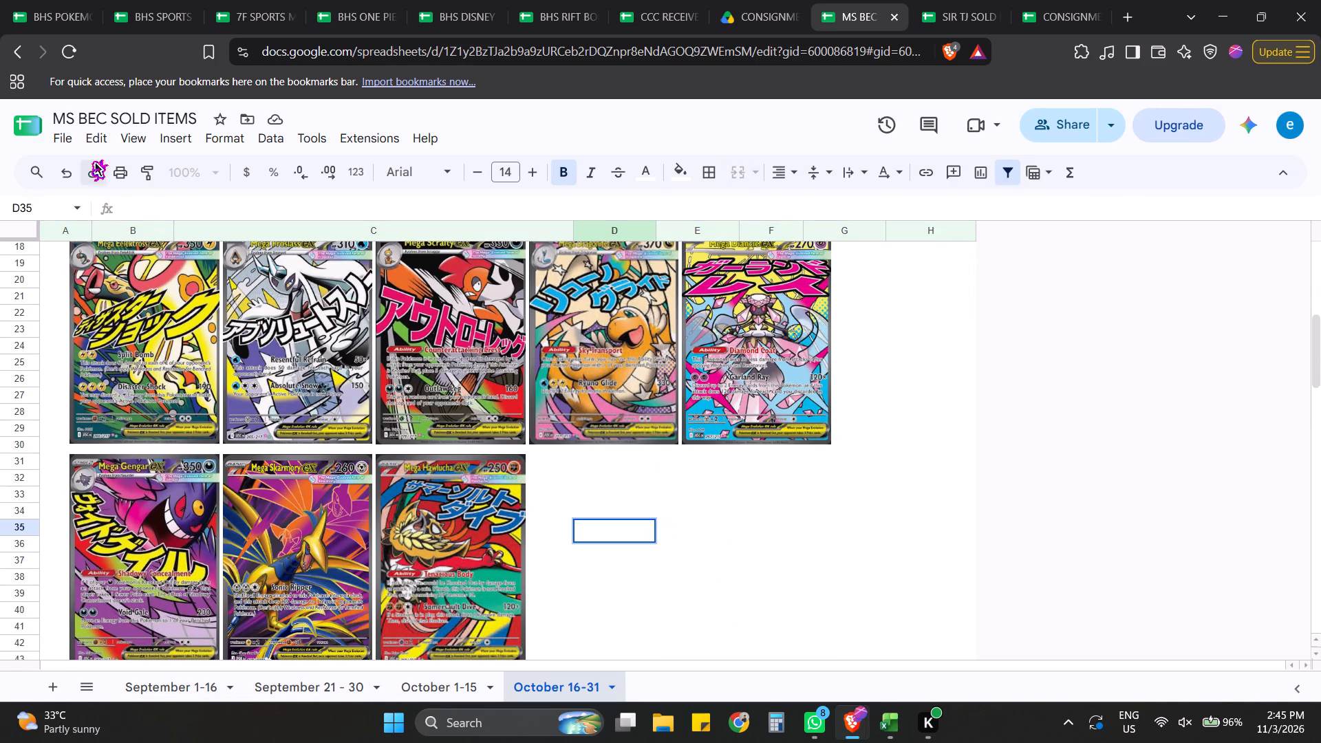
# Preview the October 16-31 sheet as a PDF again, examine all its pages, and close the preview.
pyautogui.click(74, 137)
pyautogui.click(158, 345)
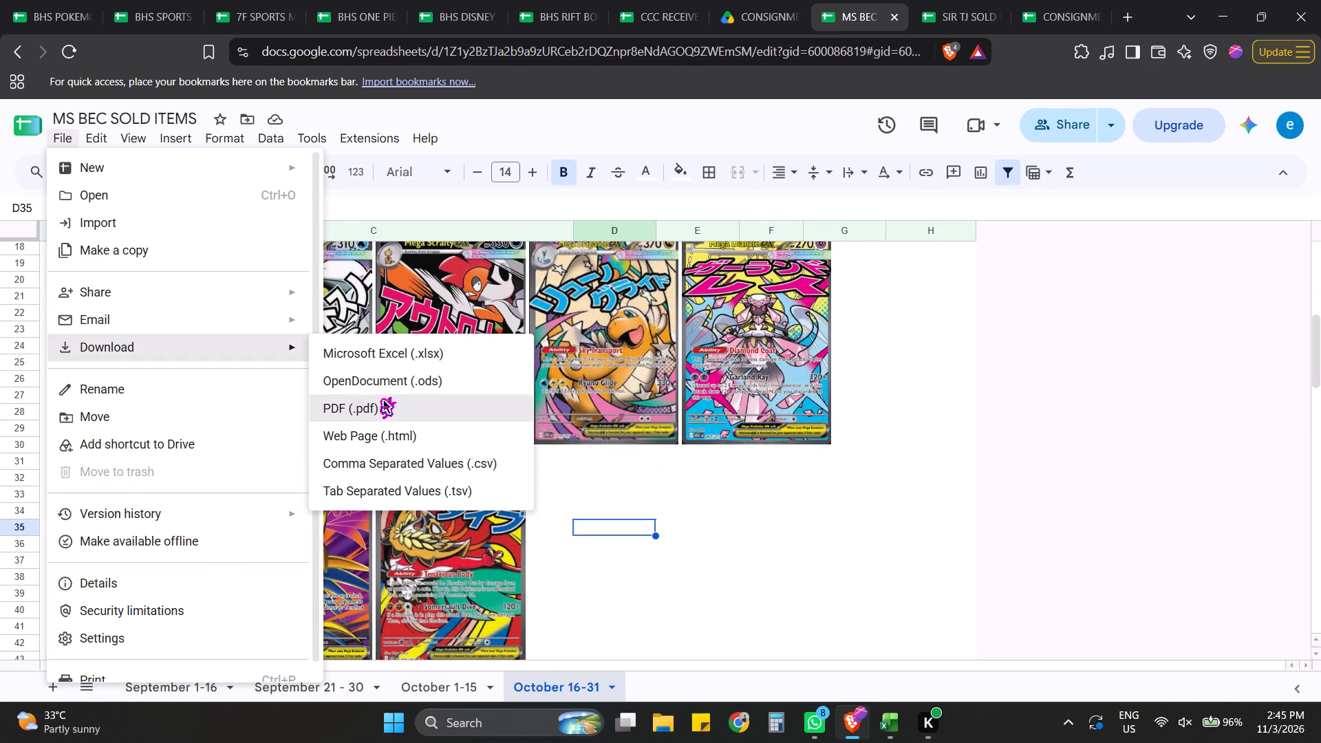
pyautogui.click(383, 409)
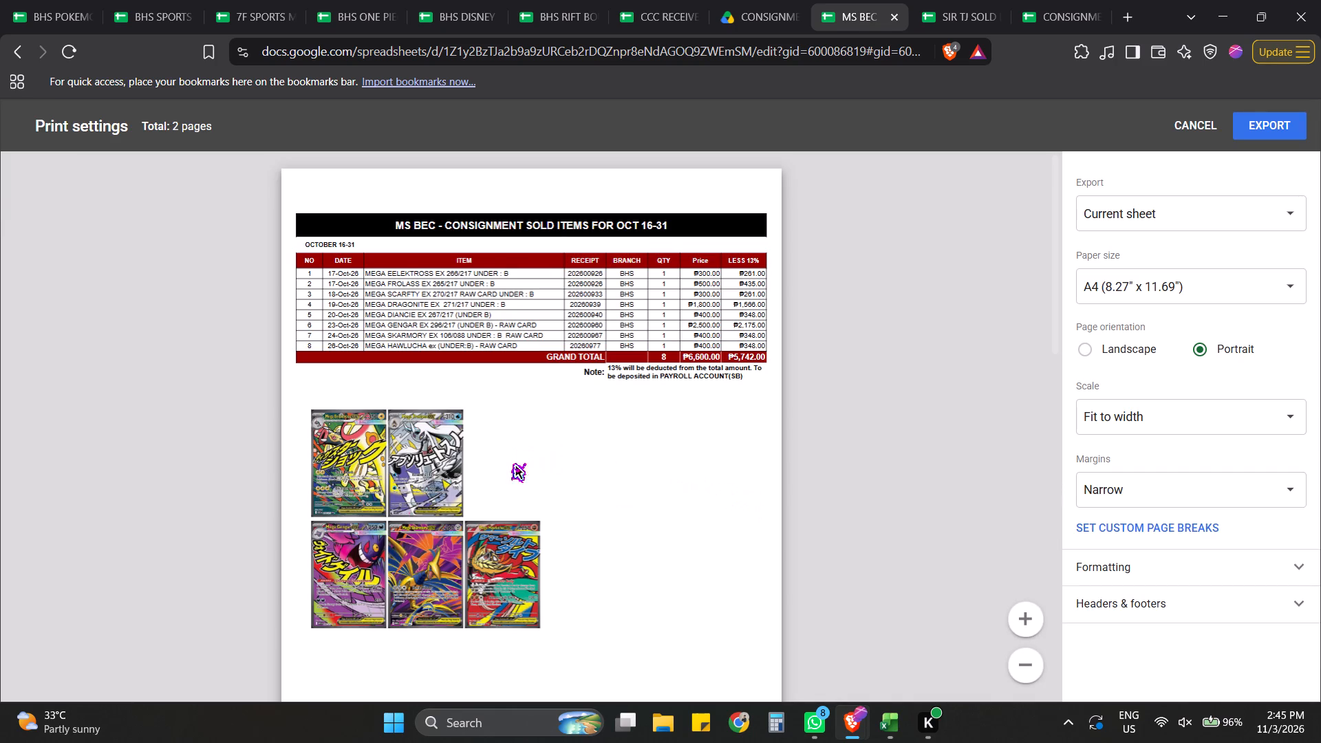
pyautogui.scroll(-8, 531, 466)
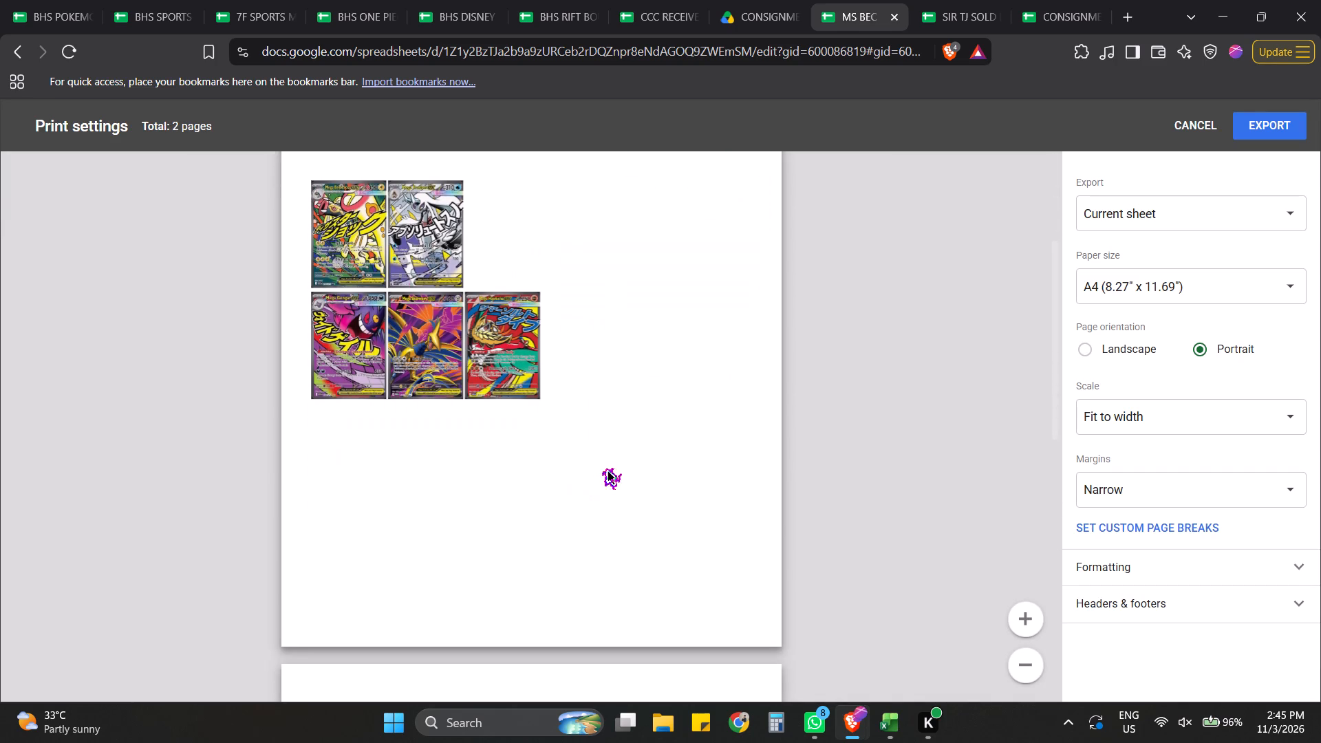
pyautogui.scroll(-14, 602, 467)
pyautogui.scroll(-17, 606, 467)
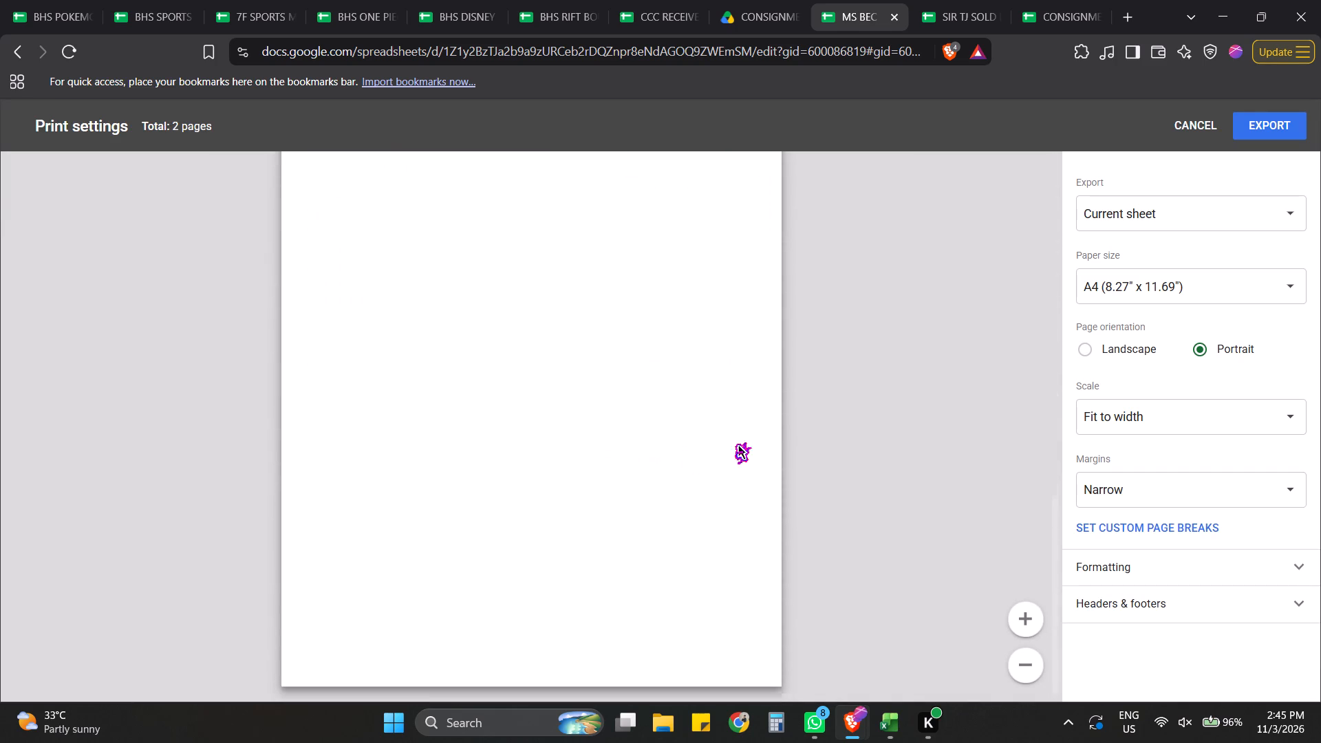
pyautogui.scroll(-8, 736, 443)
pyautogui.click(1189, 118)
# Delete the empty rows 91 to 122 at the bottom of the October 16-31 sheet.
pyautogui.scroll(-7, 637, 405)
pyautogui.scroll(-8, 630, 528)
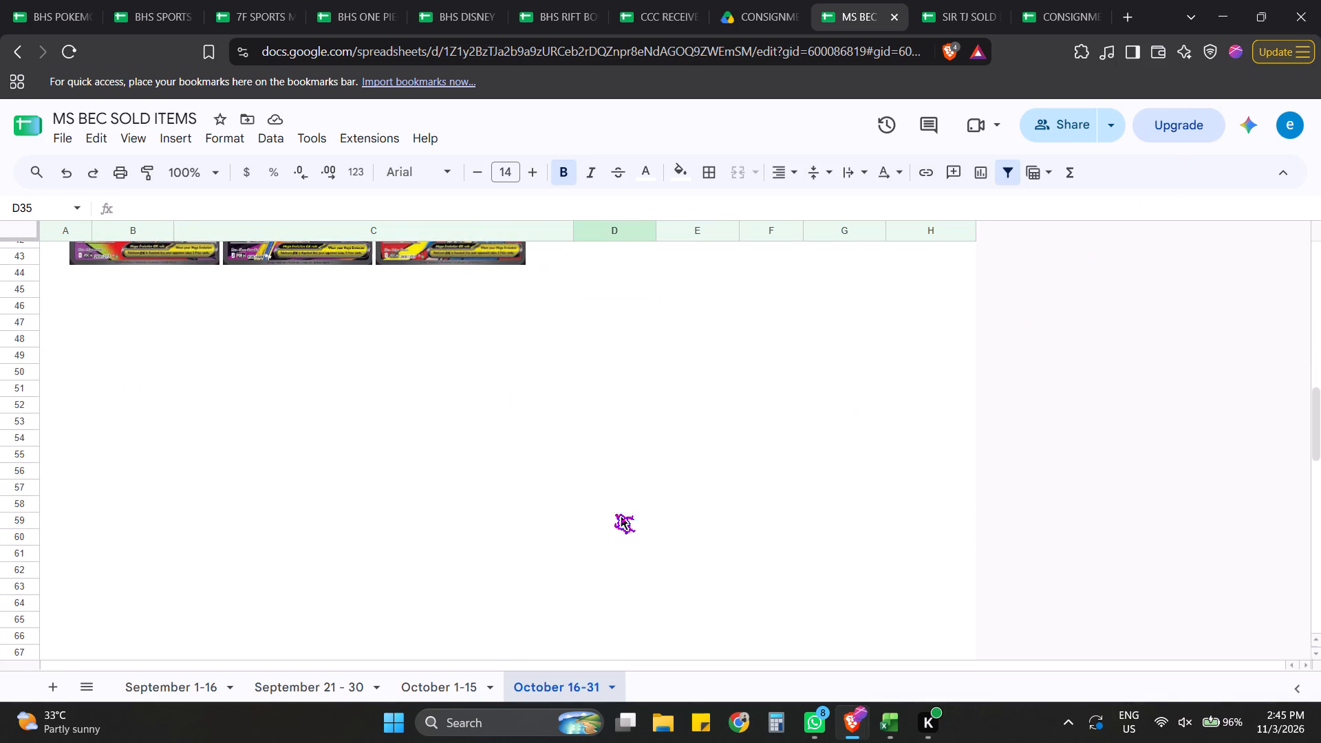
pyautogui.scroll(-12, 471, 535)
pyautogui.click(446, 508)
pyautogui.scroll(-14, 449, 514)
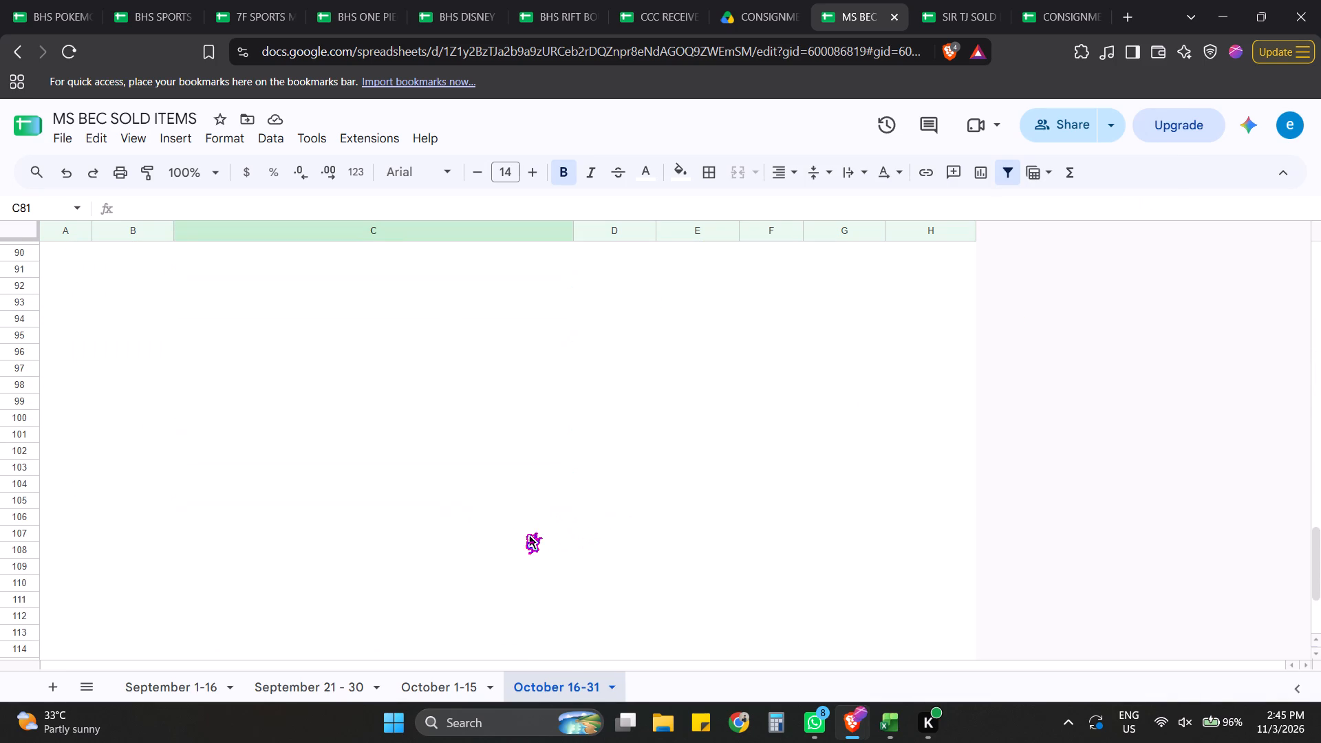
pyautogui.scroll(-14, 528, 526)
pyautogui.click(554, 502)
pyautogui.moveTo(621, 592); pyautogui.dragTo(613, 589)
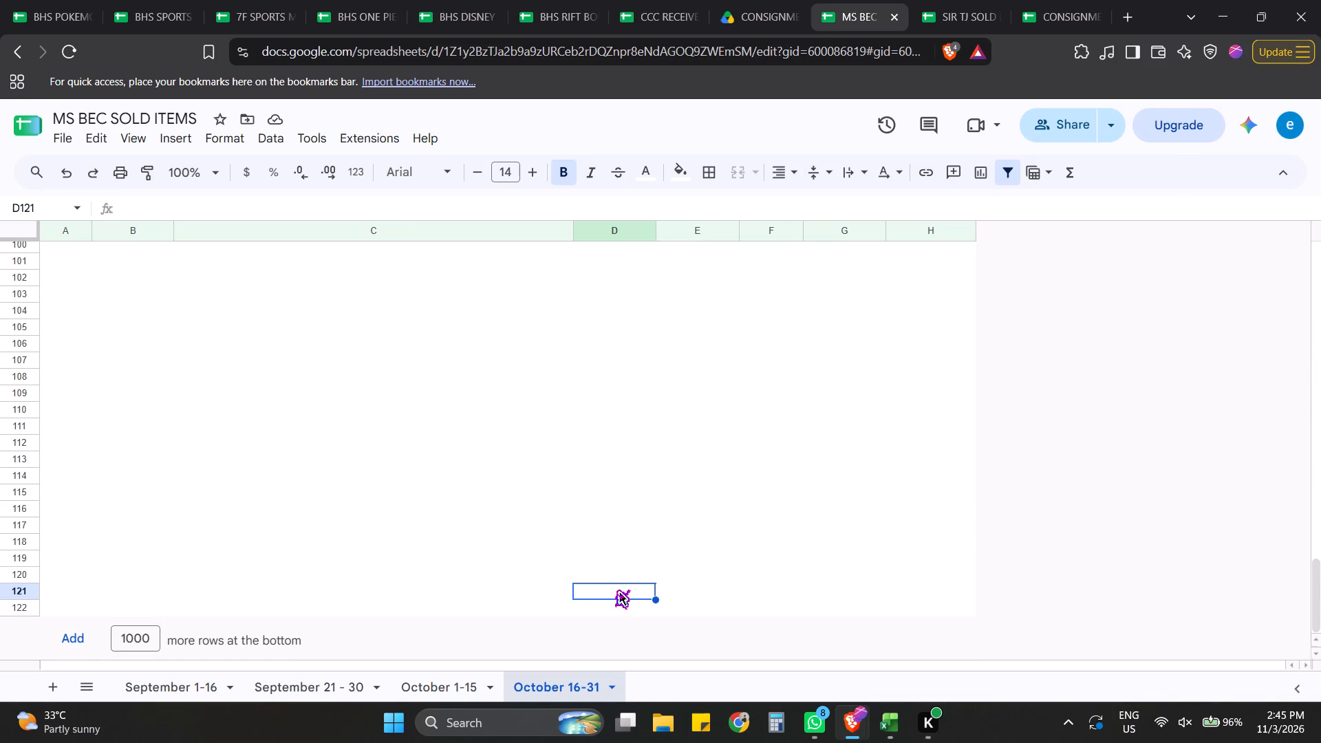
pyautogui.moveTo(14, 606); pyautogui.dragTo(13, 486)
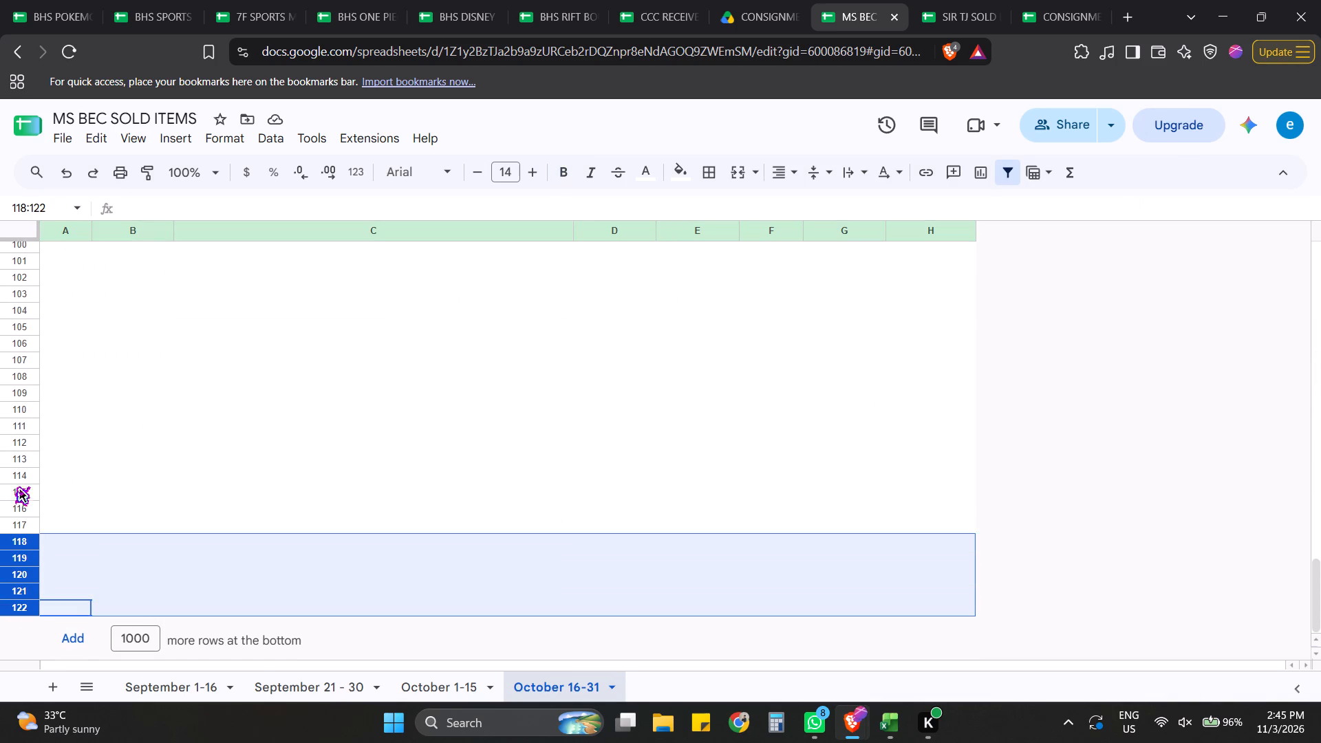
pyautogui.moveTo(13, 486); pyautogui.dragTo(14, 306)
pyautogui.rightClick(14, 305)
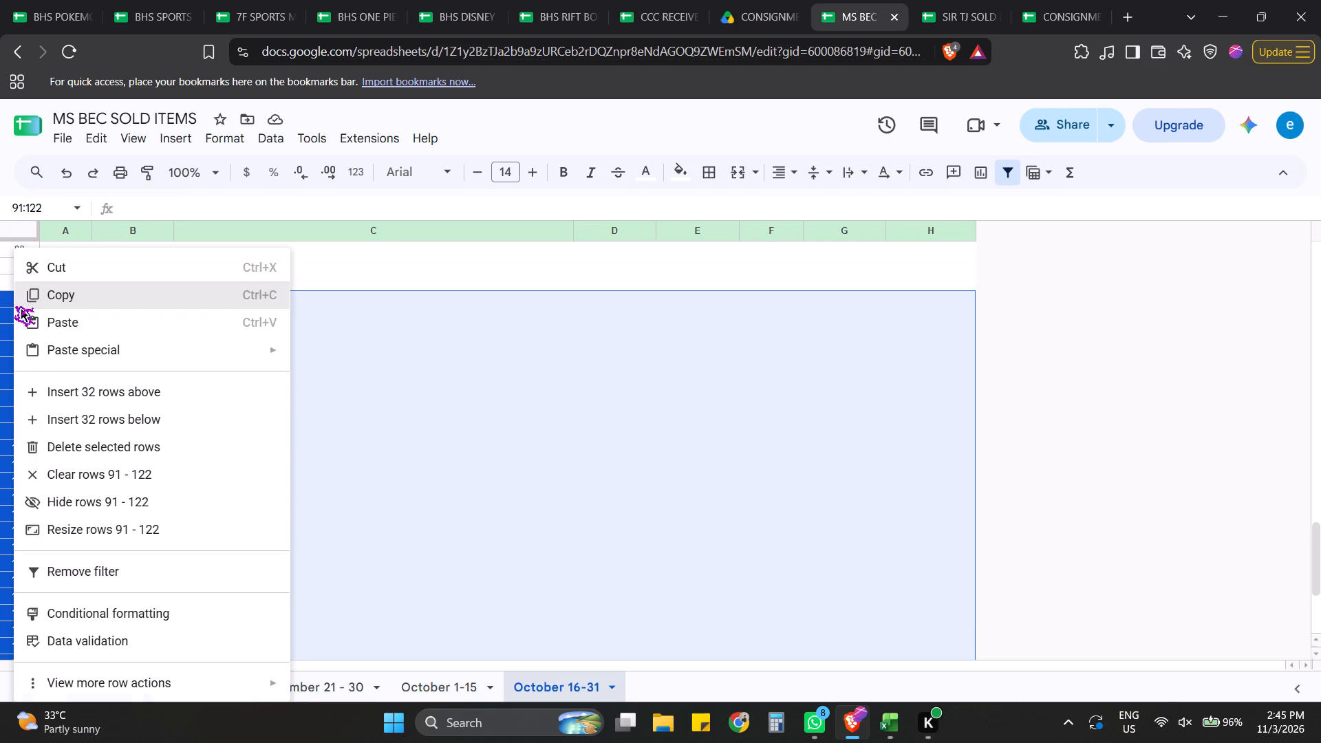
pyautogui.click(104, 451)
# Delete the empty rows 45 to 89 below the card pictures.
pyautogui.scroll(8, 319, 428)
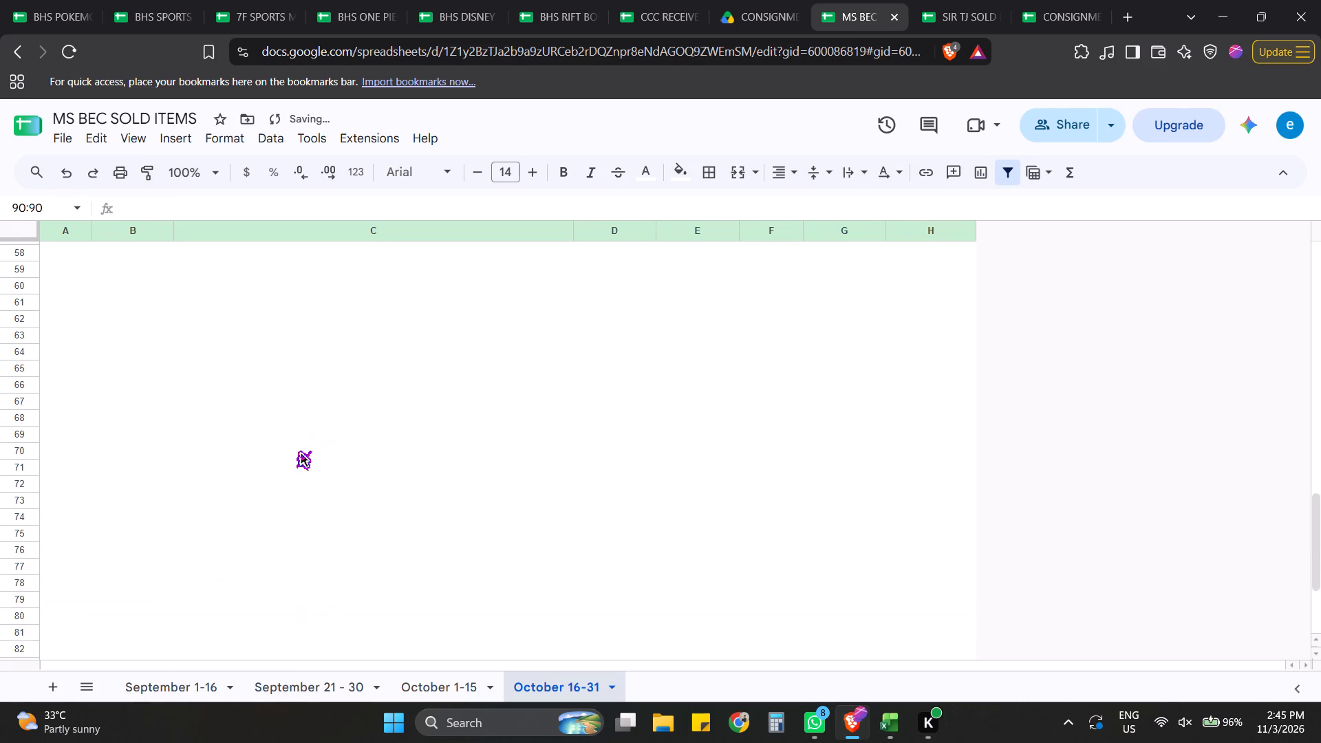
pyautogui.scroll(10, 294, 450)
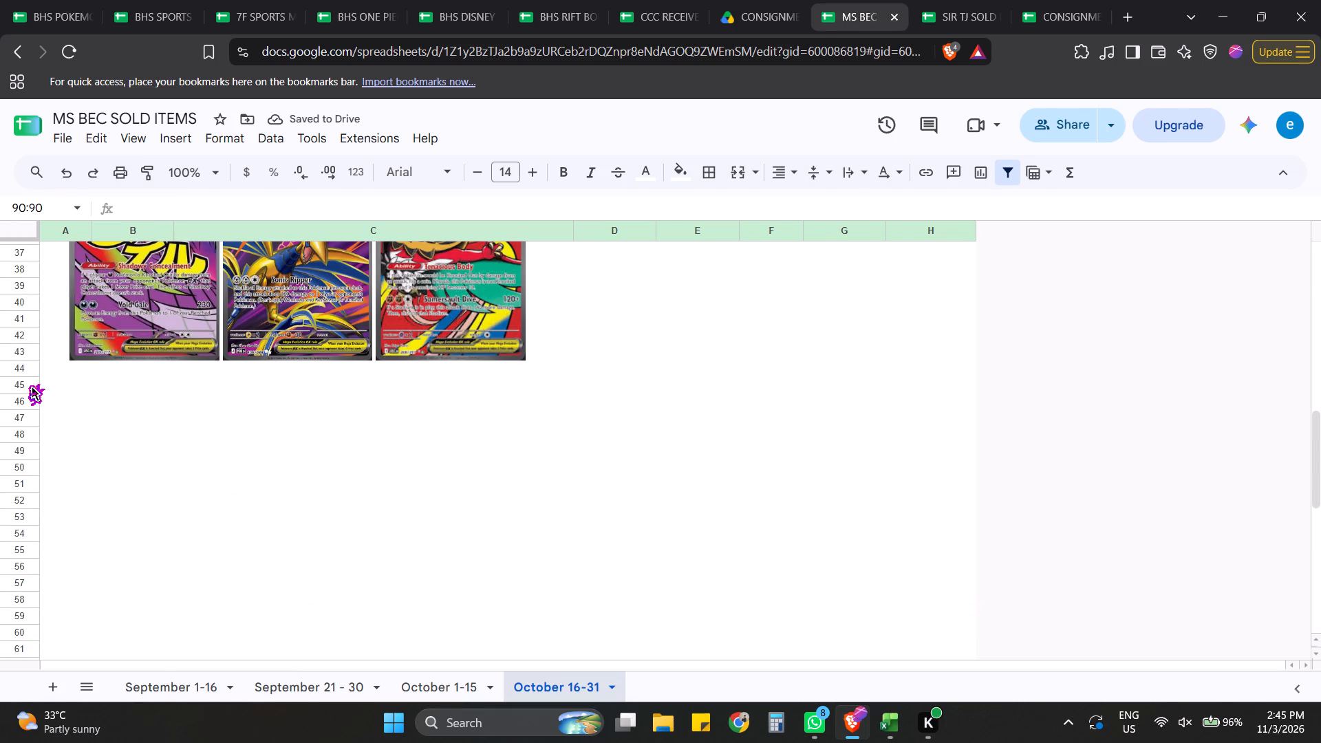
pyautogui.moveTo(25, 384); pyautogui.dragTo(35, 715)
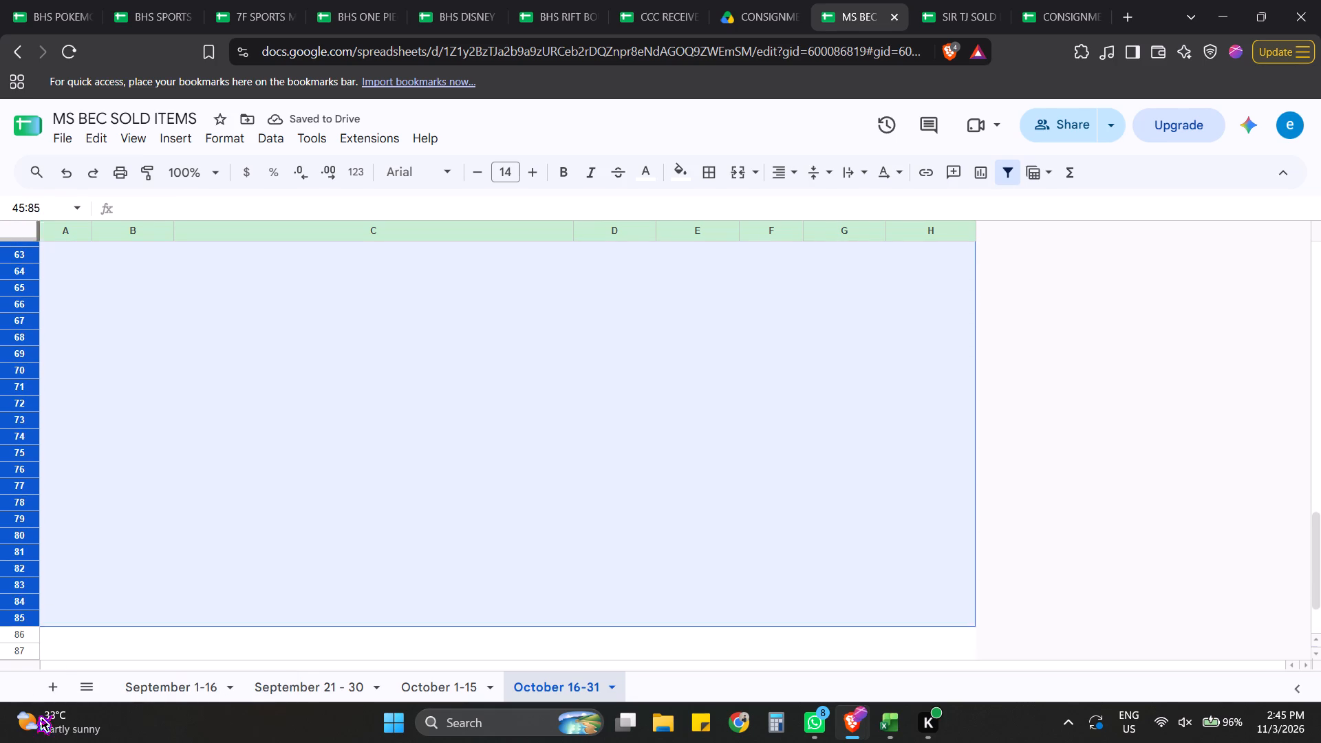
pyautogui.moveTo(35, 715); pyautogui.dragTo(29, 598)
pyautogui.rightClick(33, 502)
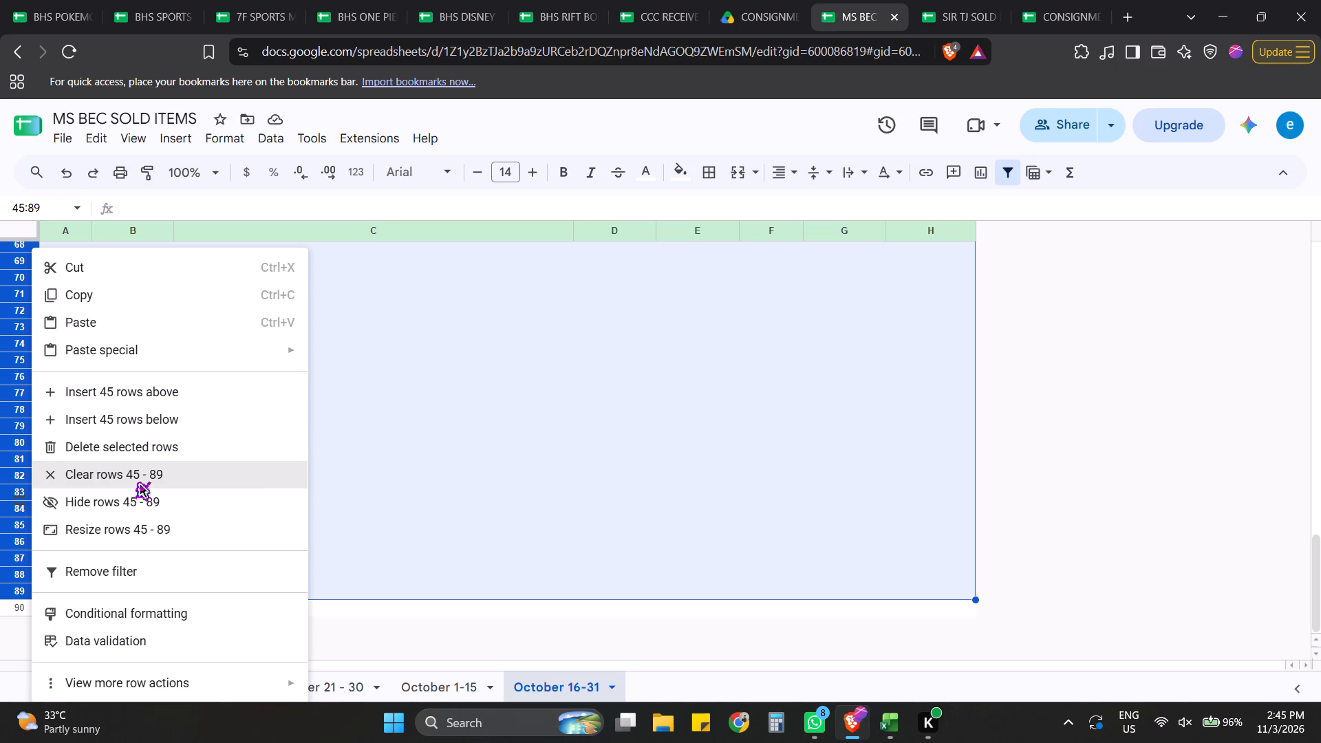
pyautogui.click(147, 442)
# Move the Mega Dragonite and Mega Diancie card pictures out of the first row and realign them in their places.
pyautogui.scroll(5, 434, 420)
pyautogui.click(679, 494)
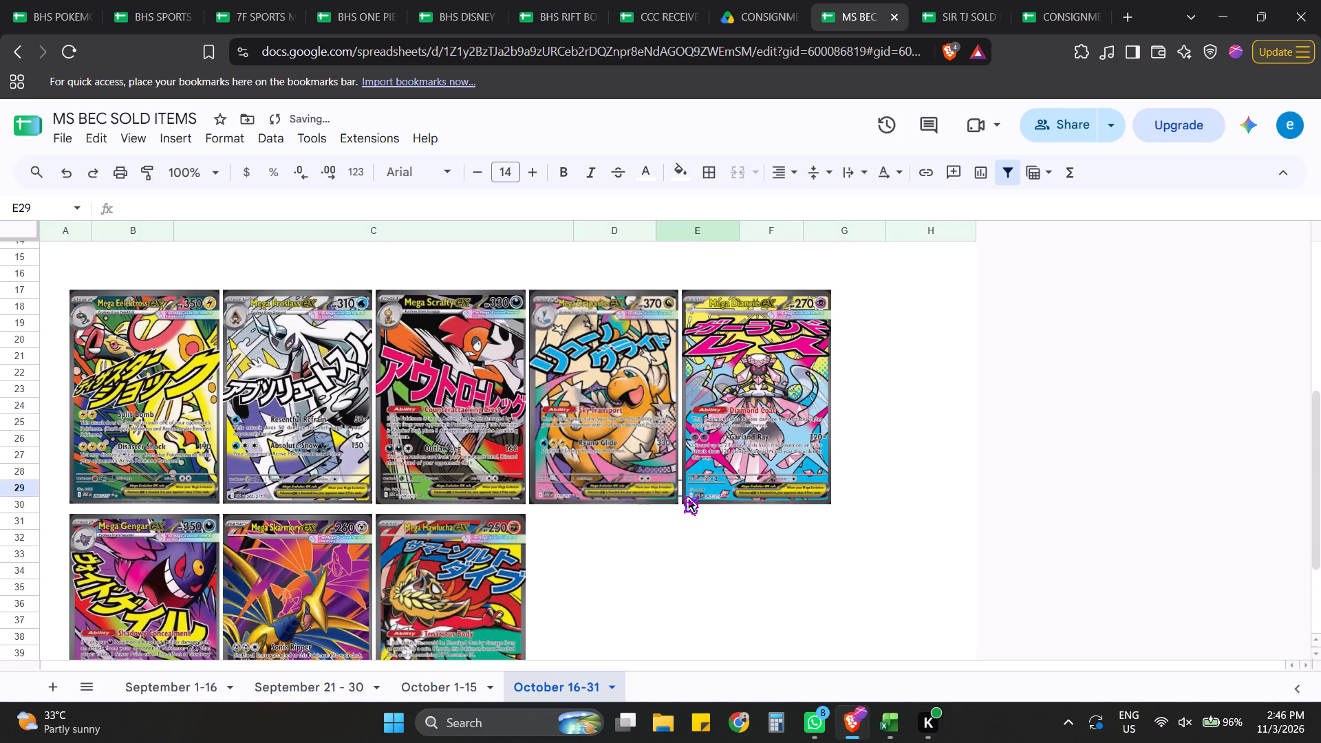
pyautogui.click(737, 562)
pyautogui.click(597, 449)
pyautogui.moveTo(619, 435); pyautogui.dragTo(632, 550)
pyautogui.click(747, 464)
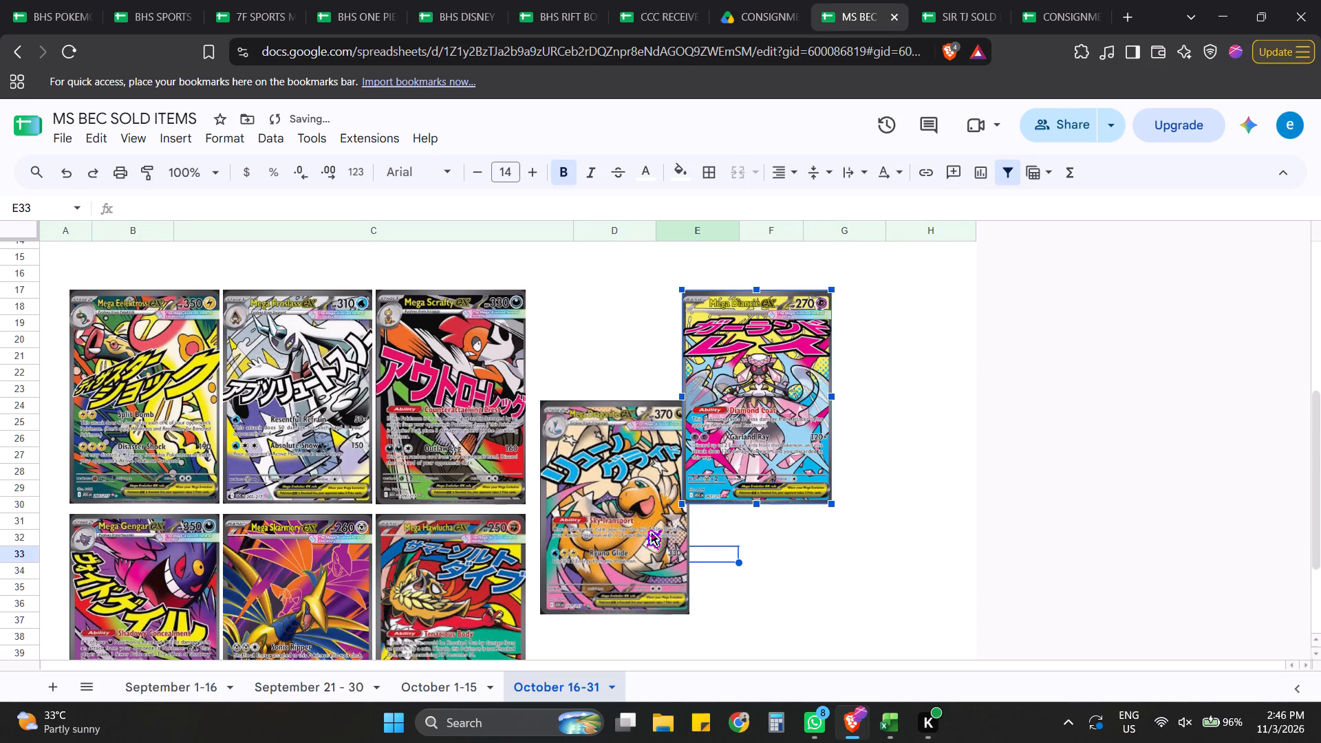
pyautogui.moveTo(614, 534); pyautogui.dragTo(573, 412)
pyautogui.click(596, 500)
pyautogui.moveTo(584, 470); pyautogui.dragTo(581, 460)
pyautogui.moveTo(597, 503); pyautogui.dragTo(578, 398)
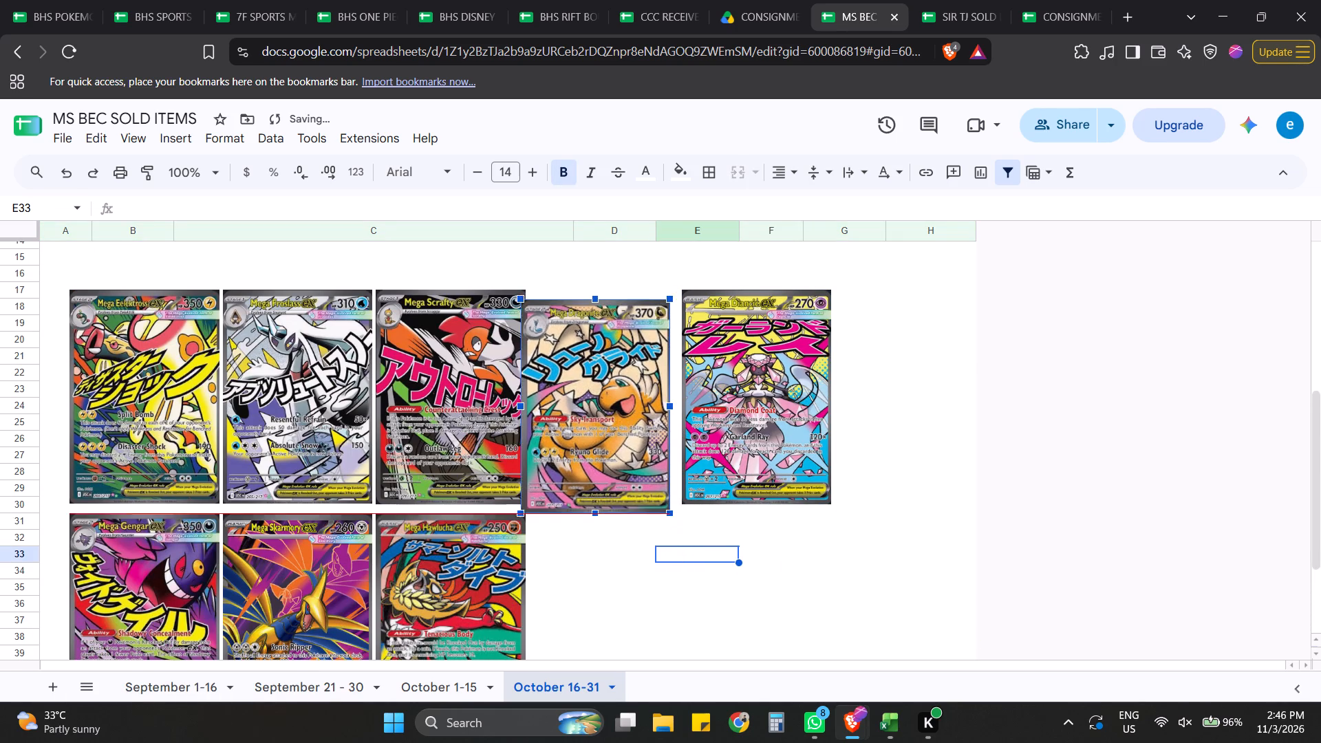
pyautogui.moveTo(578, 398); pyautogui.dragTo(585, 391)
pyautogui.click(765, 389)
pyautogui.moveTo(793, 417); pyautogui.dragTo(797, 496)
pyautogui.moveTo(786, 488); pyautogui.dragTo(785, 413)
pyautogui.click(734, 547)
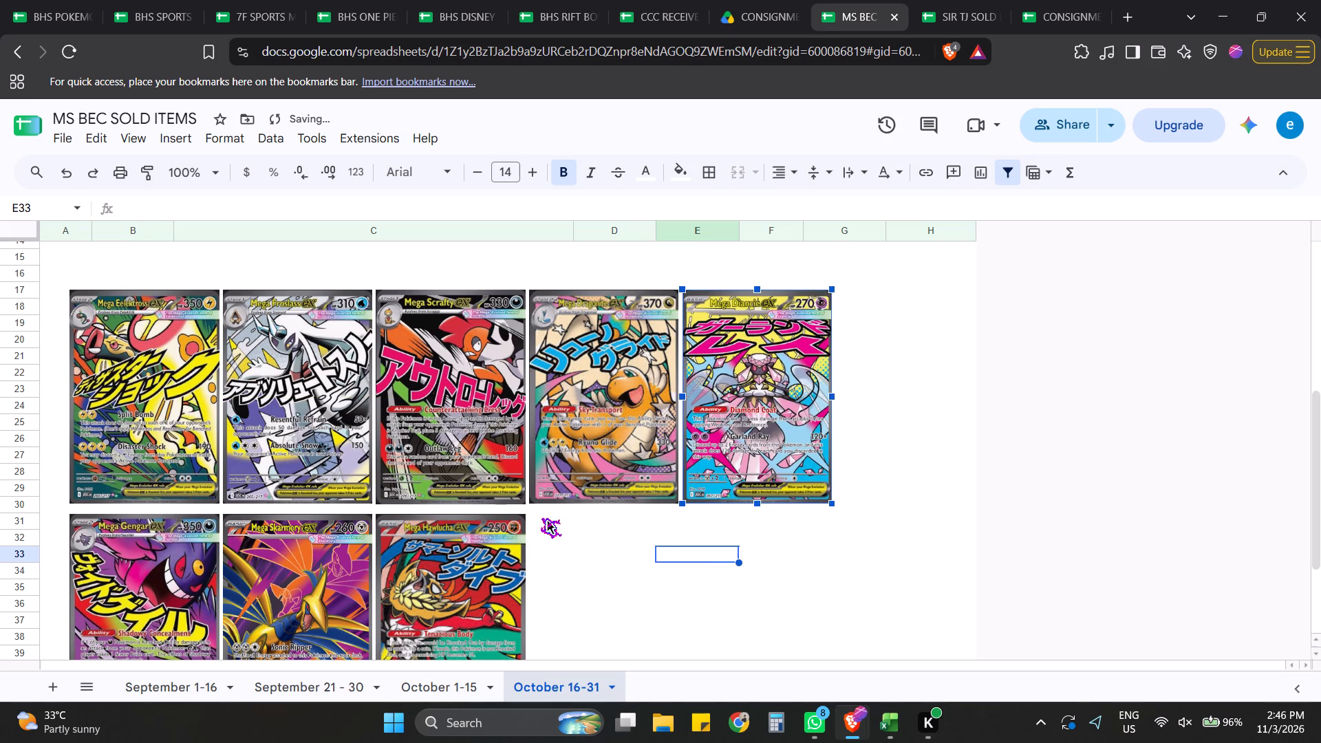
pyautogui.click(716, 599)
# Preview the October 16-31 sheet as a PDF to check the repositioned cards, and close the preview.
pyautogui.click(65, 147)
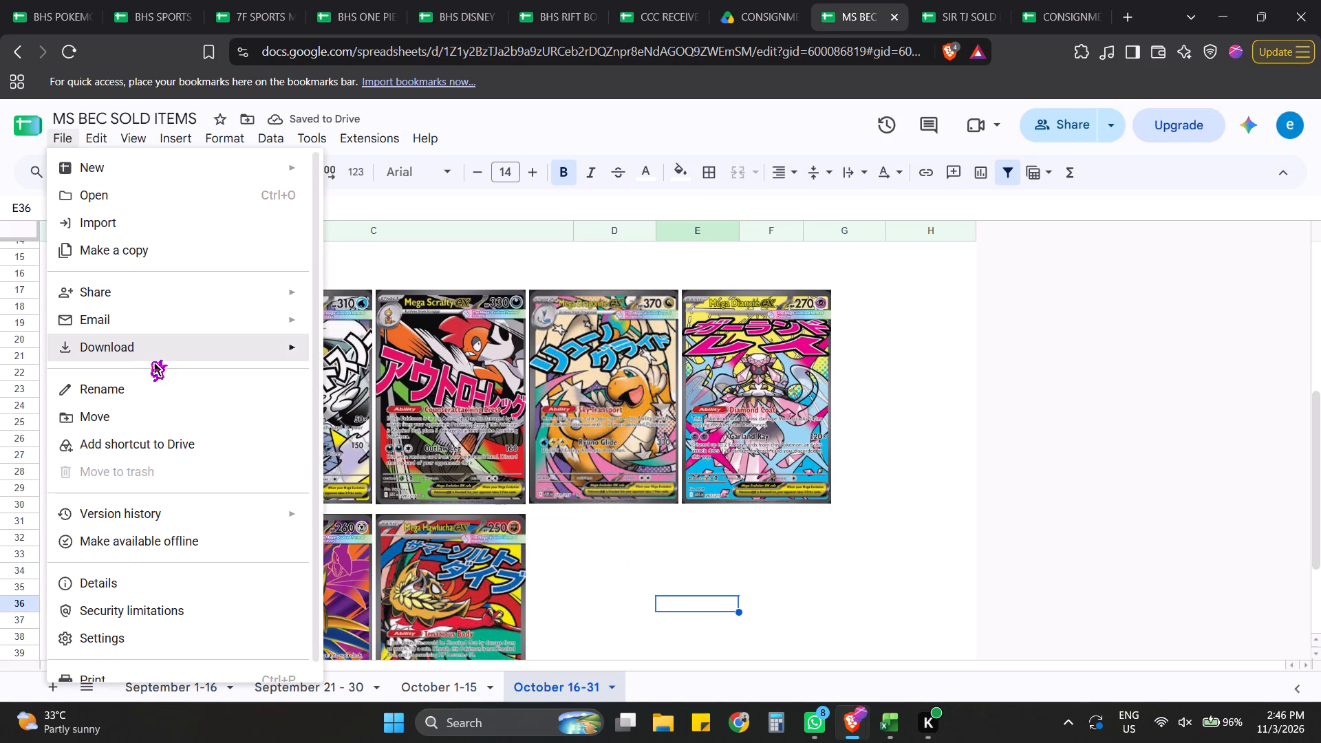
pyautogui.click(150, 350)
pyautogui.click(414, 410)
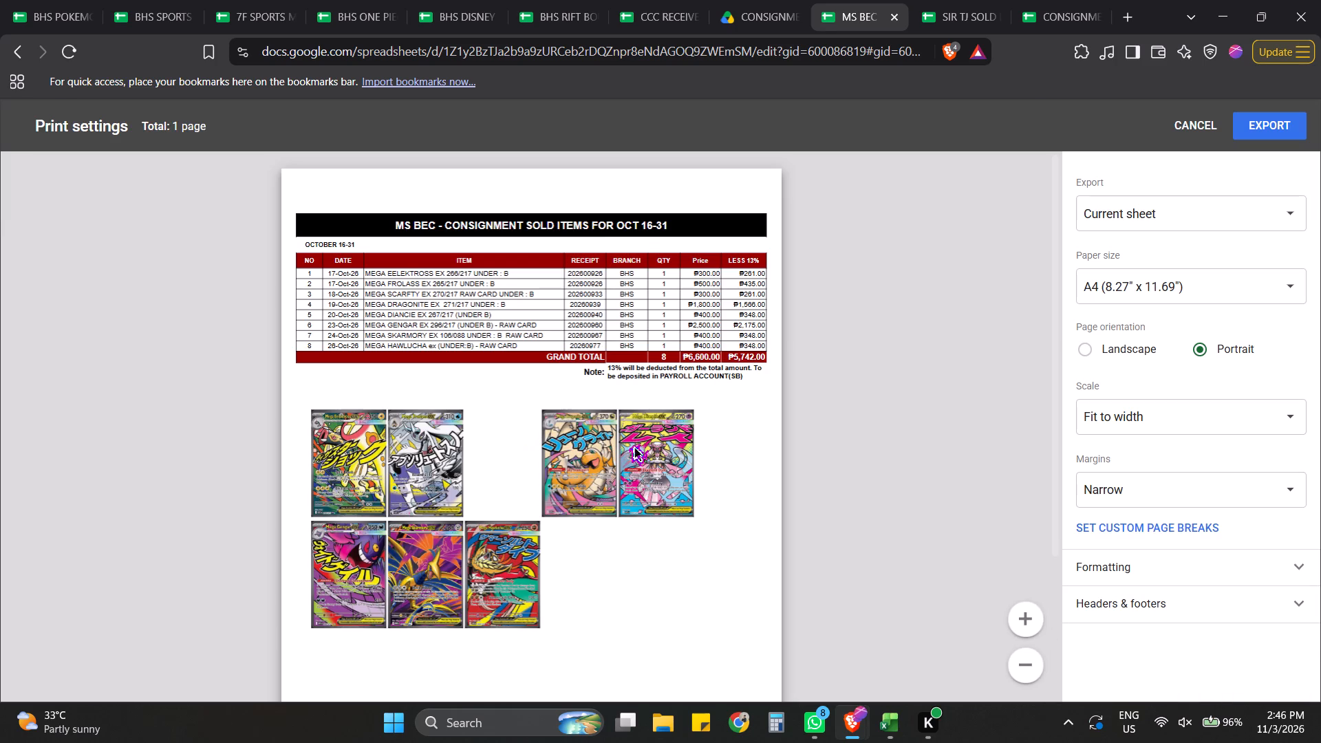
pyautogui.click(1205, 121)
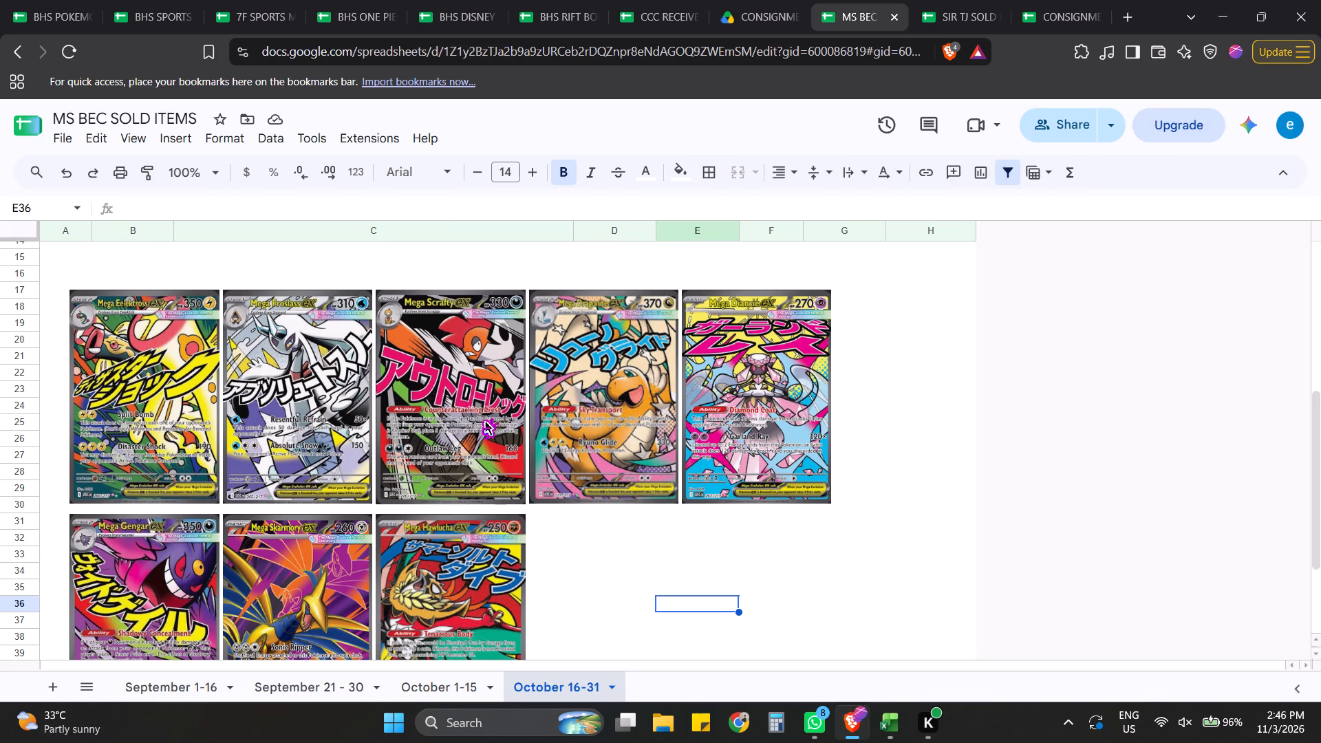
# Move the Mega Scrafty card picture away and realign it between the third-position neighbours, the Mega Froslass and Mega Dragonite cards.
pyautogui.click(479, 418)
pyautogui.moveTo(462, 418); pyautogui.dragTo(647, 453)
pyautogui.moveTo(662, 515); pyautogui.dragTo(485, 476)
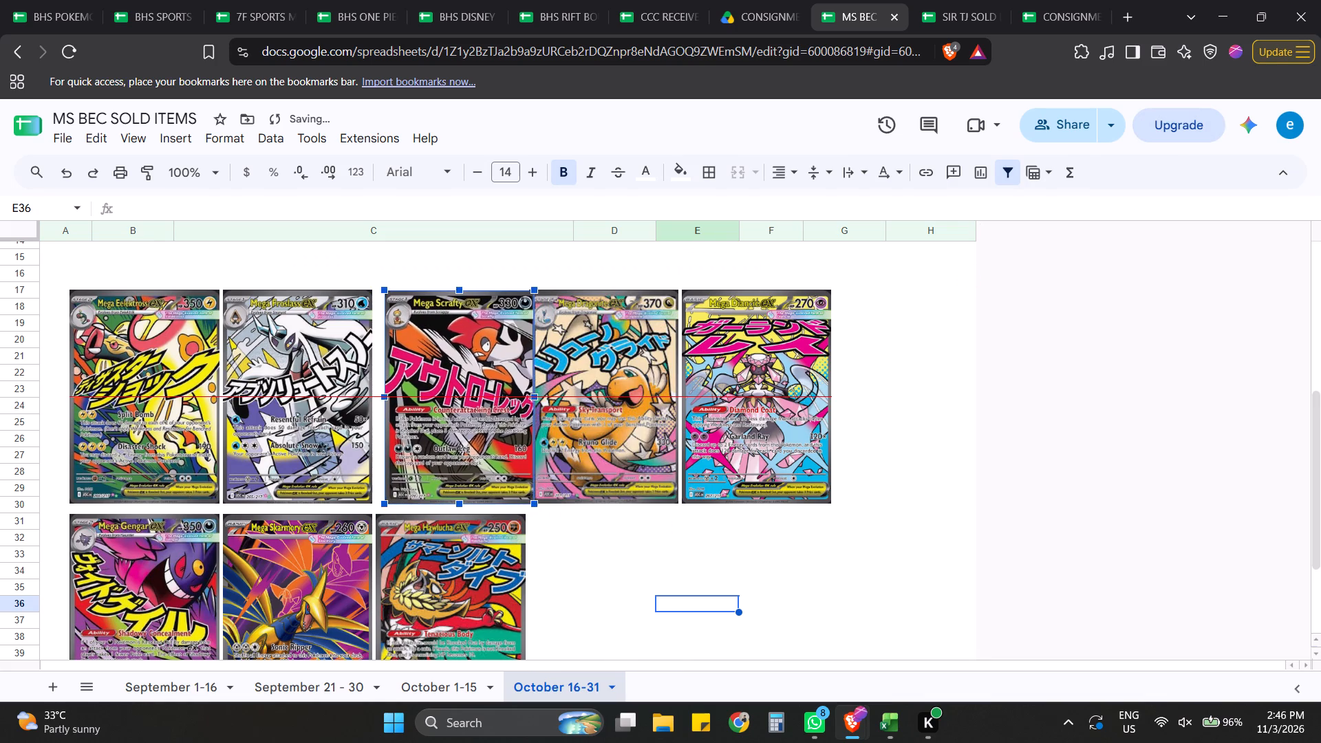
pyautogui.moveTo(485, 476); pyautogui.dragTo(480, 476)
pyautogui.click(598, 573)
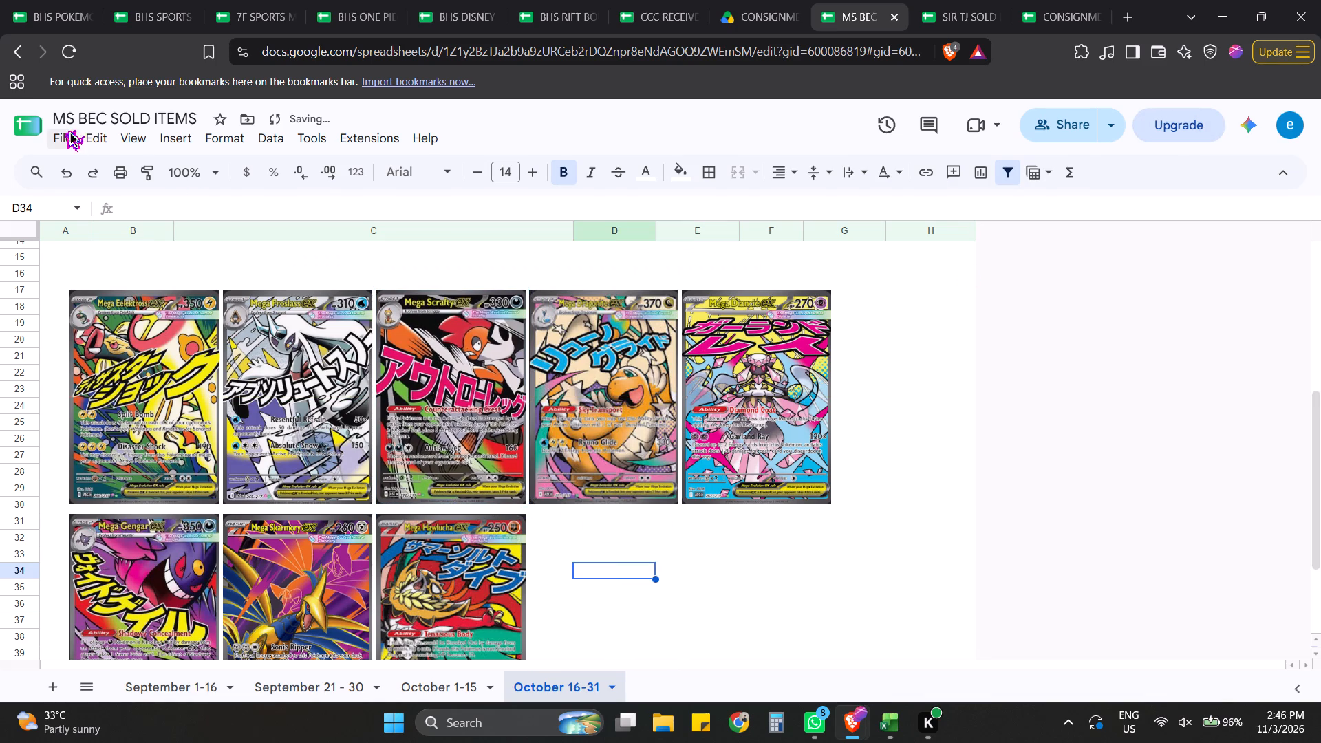
# Preview the sheet as a PDF, check the first row of cards, and compare it with the pictures in the sheet.
pyautogui.click(64, 137)
pyautogui.click(158, 352)
pyautogui.click(365, 418)
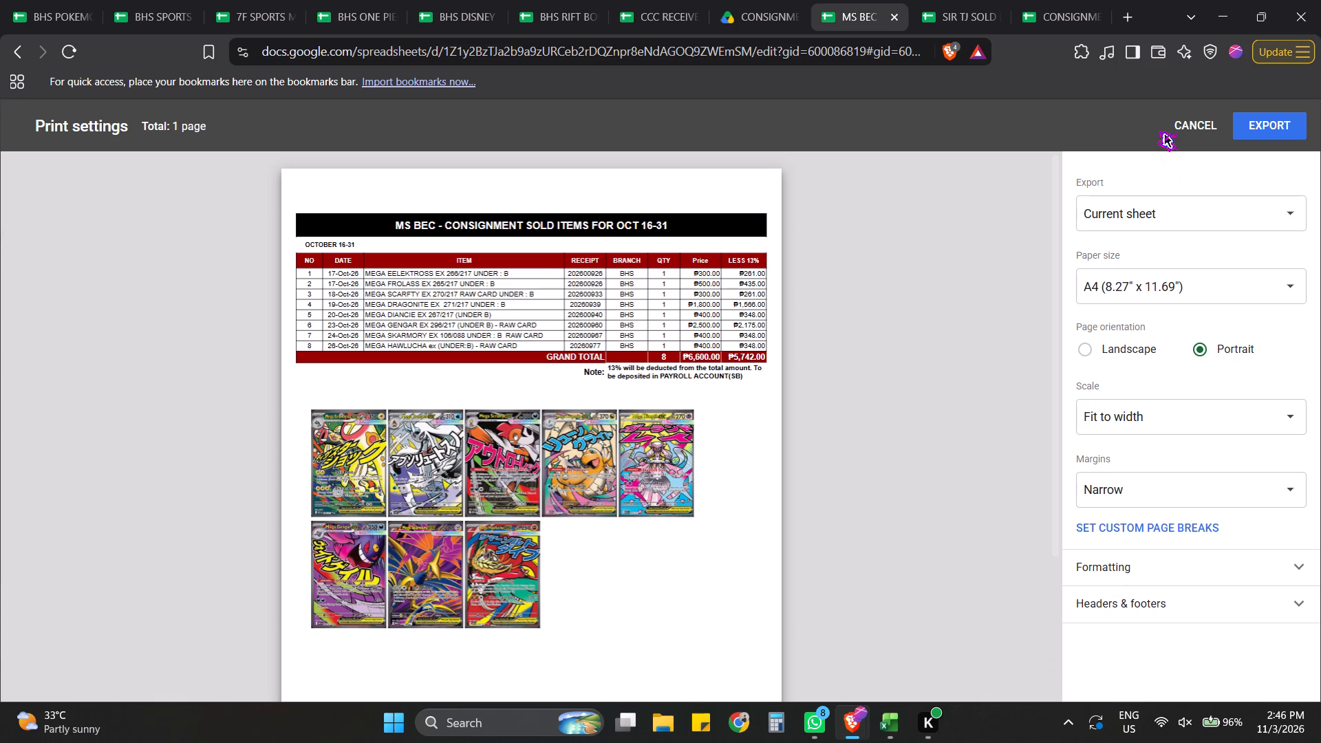
pyautogui.click(1172, 124)
pyautogui.scroll(-6, 658, 423)
pyautogui.scroll(6, 688, 462)
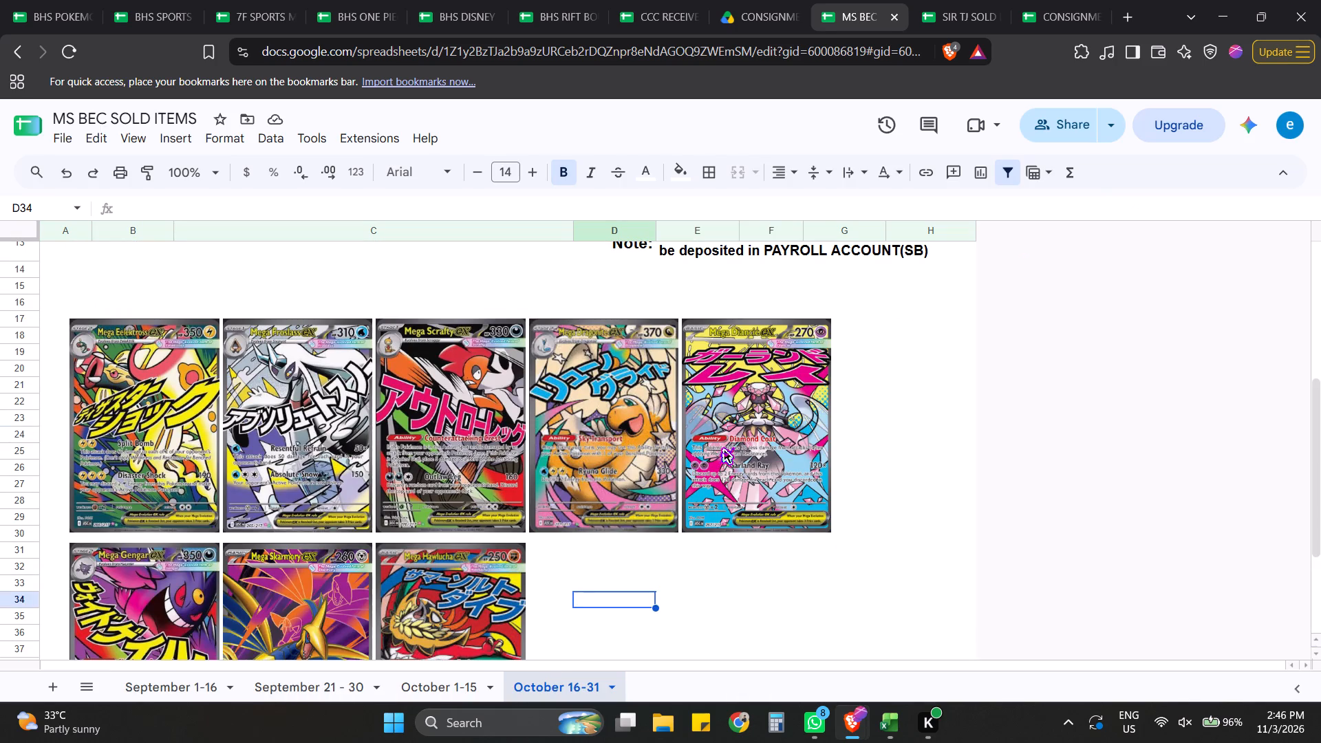
# Preview the October 16-31 sheet as a PDF once more, close the preview, and return to the sold items table.
pyautogui.click(64, 140)
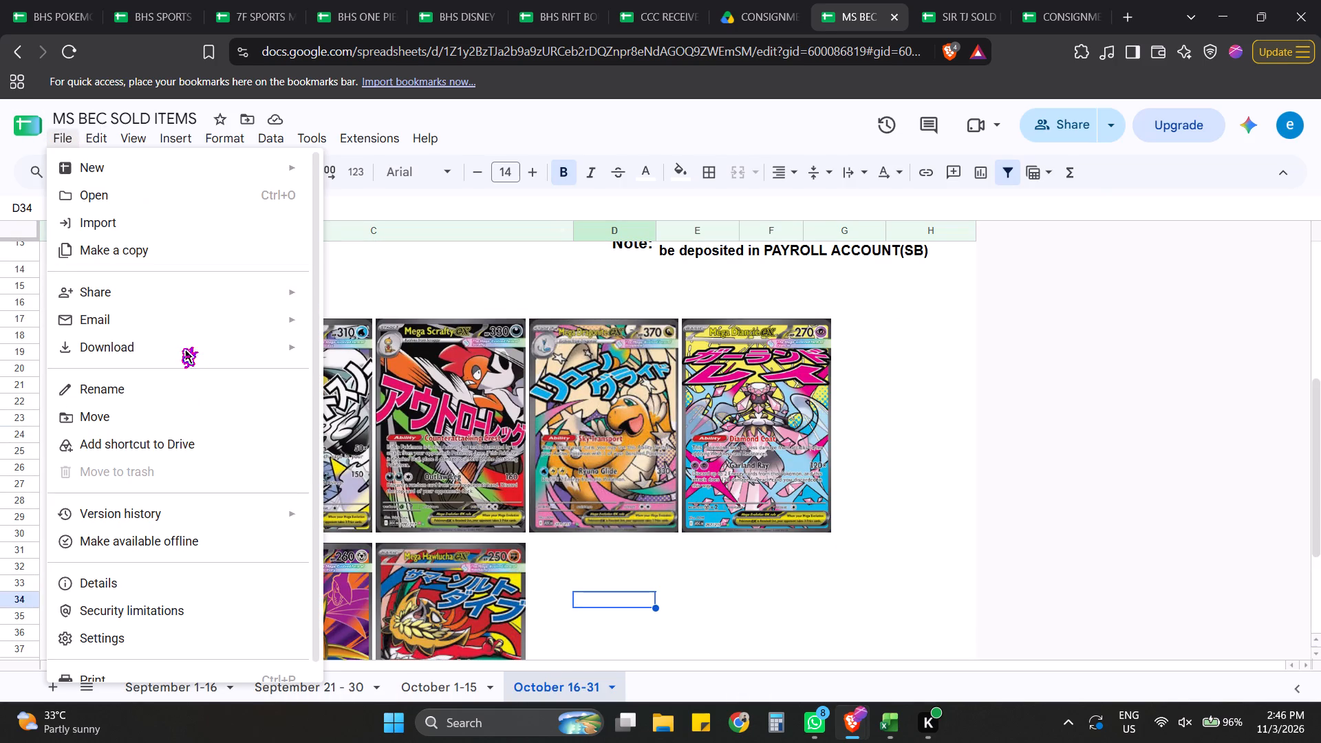
pyautogui.click(179, 347)
pyautogui.click(391, 408)
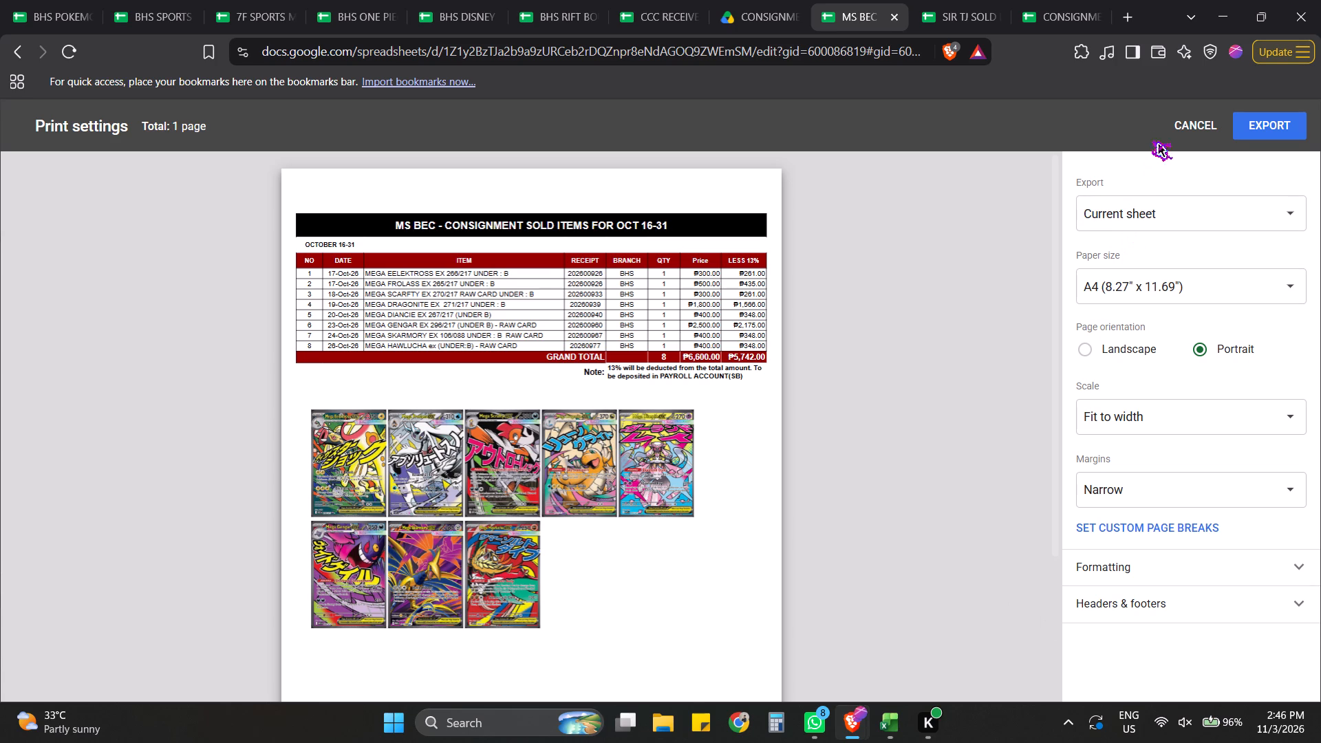
pyautogui.click(1179, 111)
pyautogui.scroll(9, 385, 367)
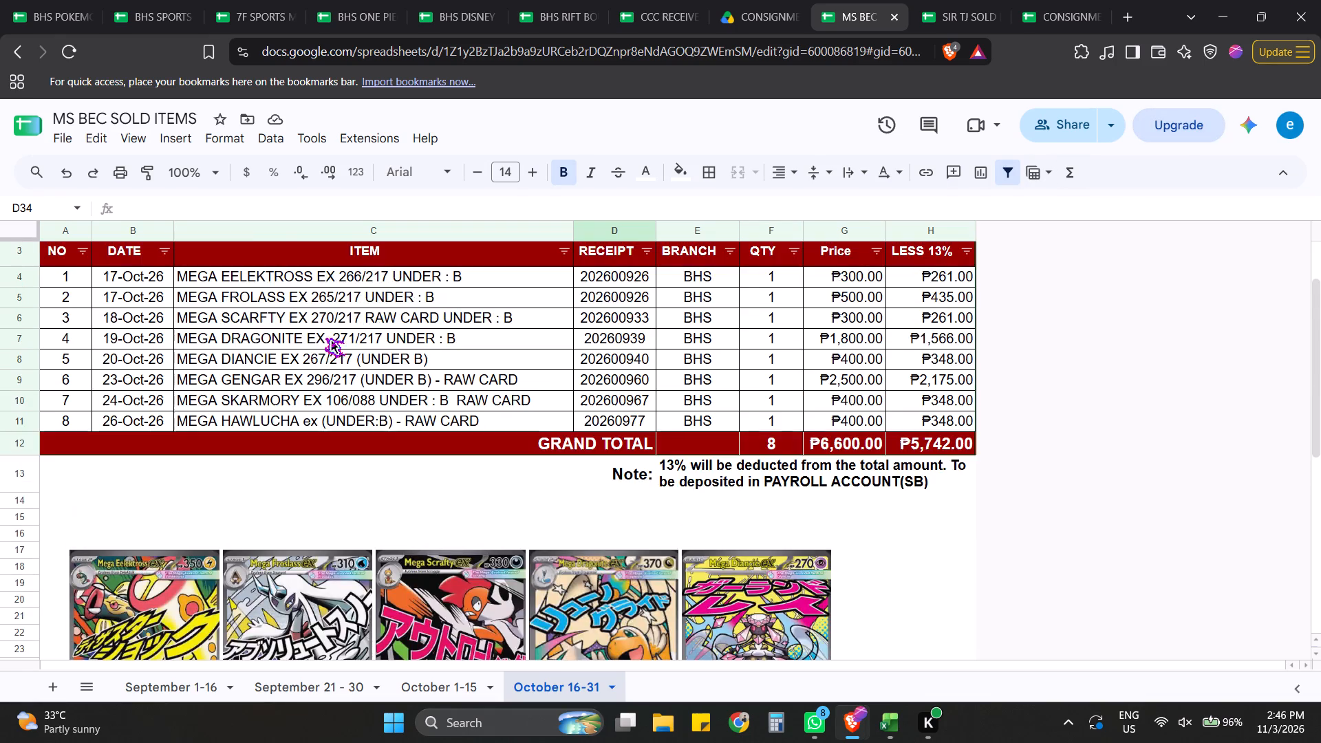
# Export the October 16-31 sheet of MS BEC SOLD ITEMS as a PDF, download it, and close the spreadsheet.
pyautogui.scroll(1, 140, 396)
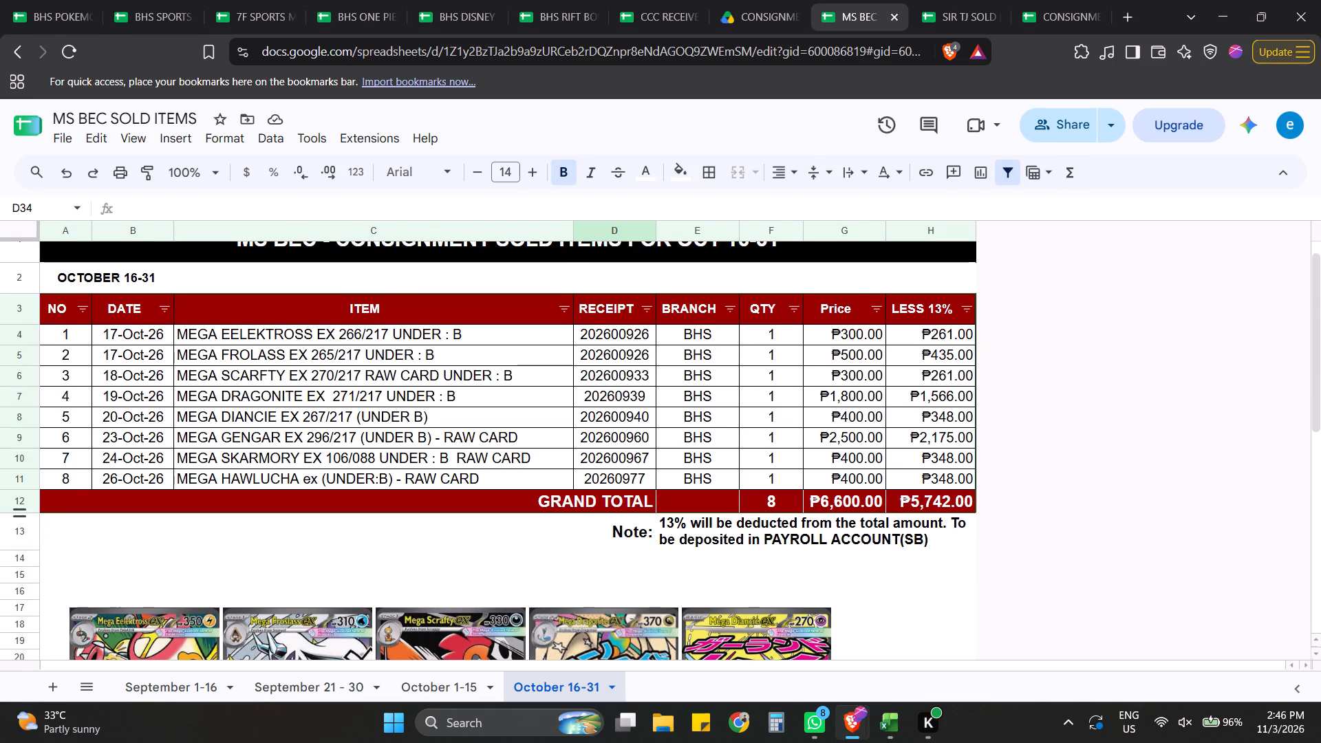
pyautogui.click(56, 142)
pyautogui.click(126, 348)
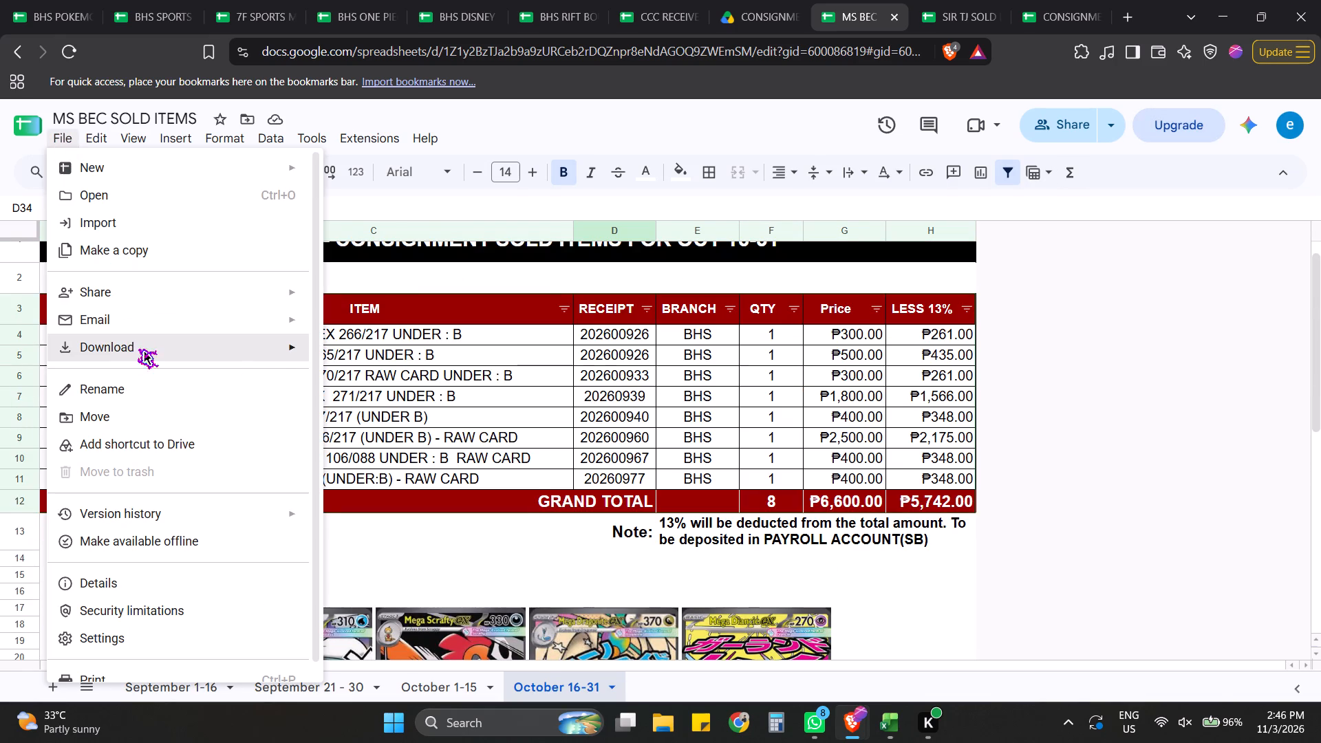
pyautogui.click(406, 408)
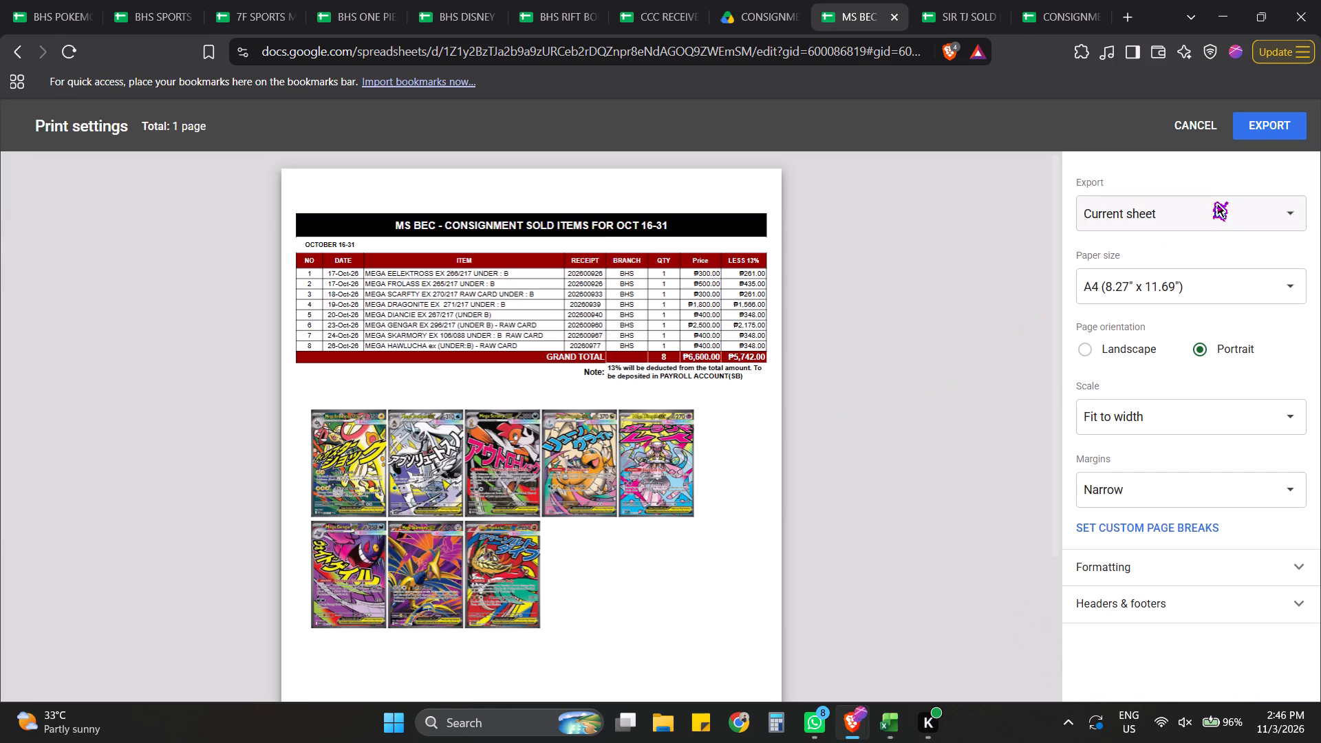
pyautogui.click(1265, 128)
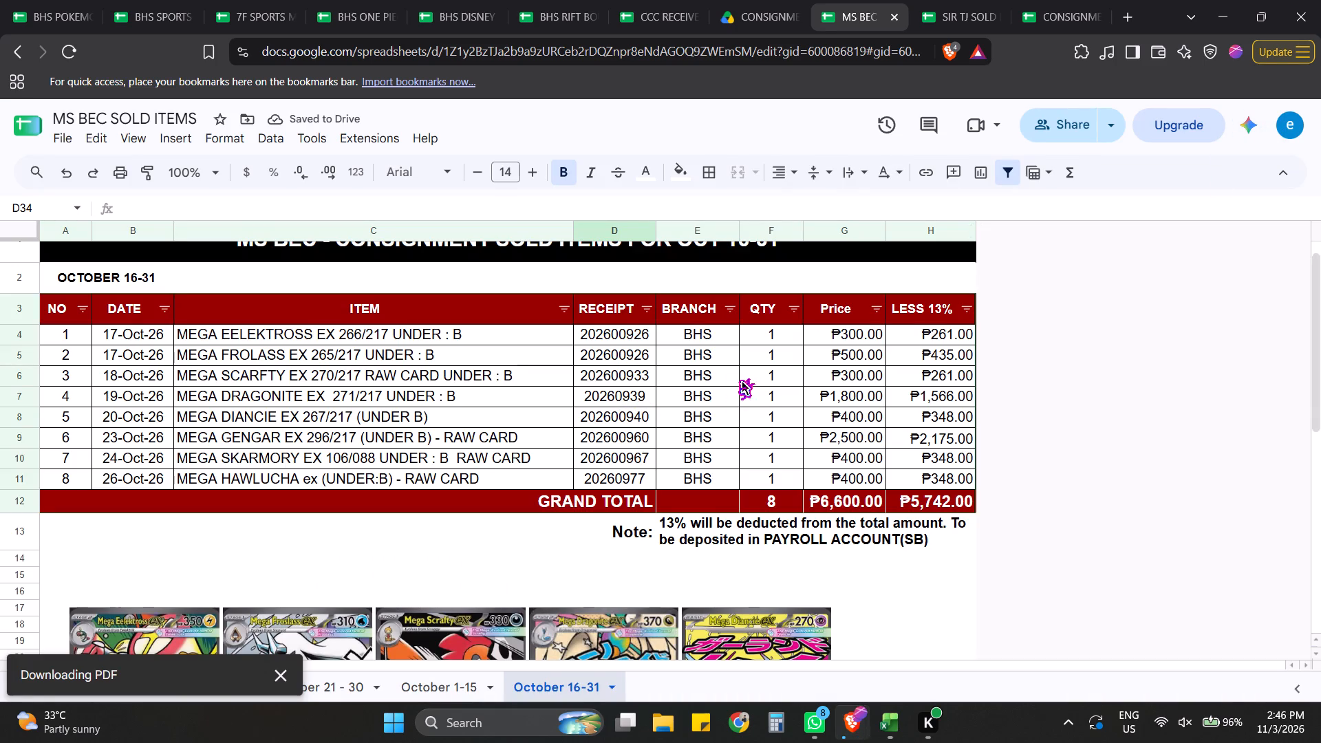
pyautogui.click(683, 426)
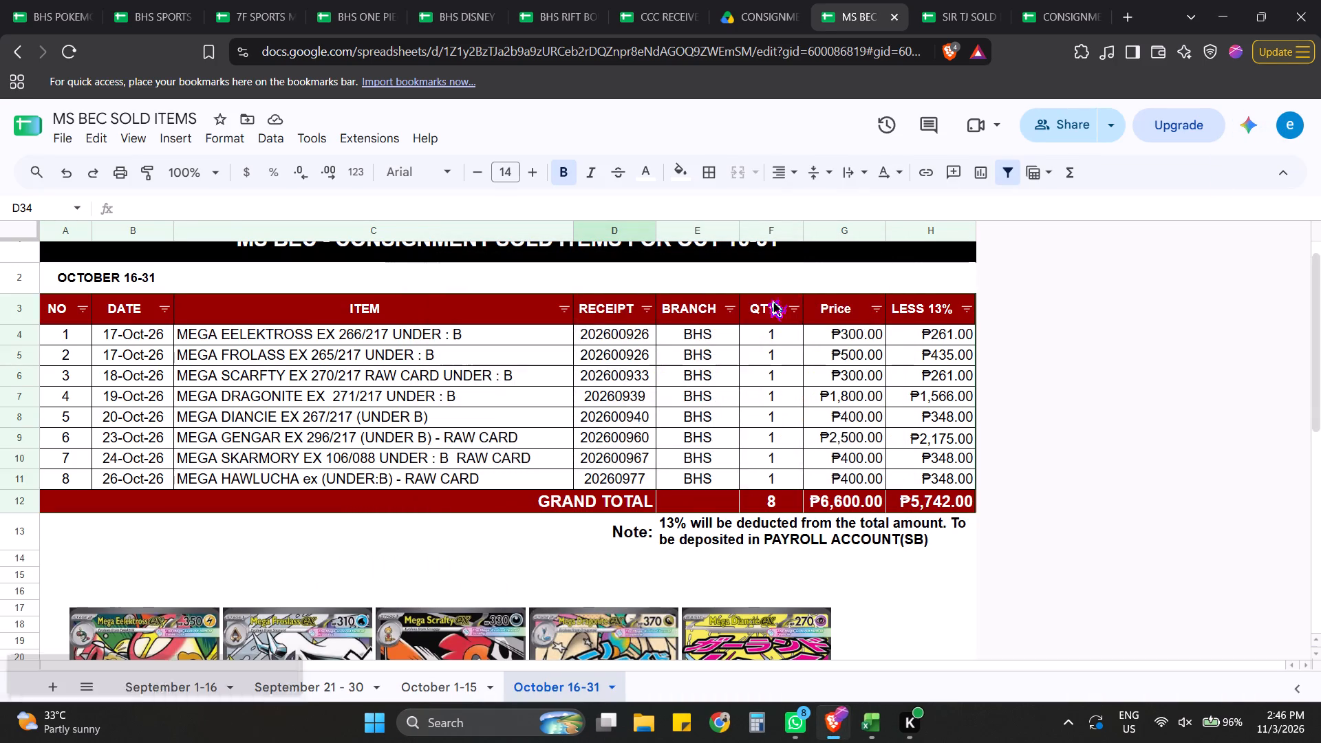
pyautogui.click(771, 409)
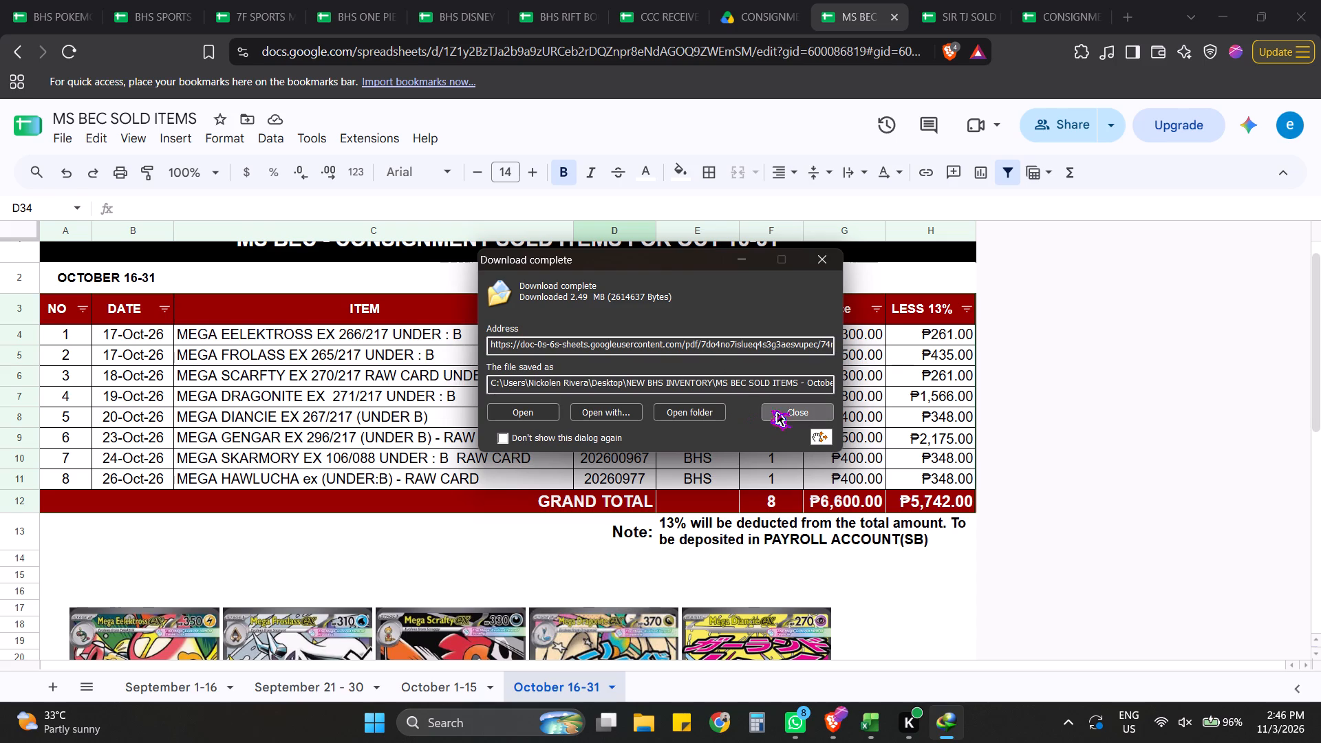
pyautogui.click(752, 0)
pyautogui.click(896, 18)
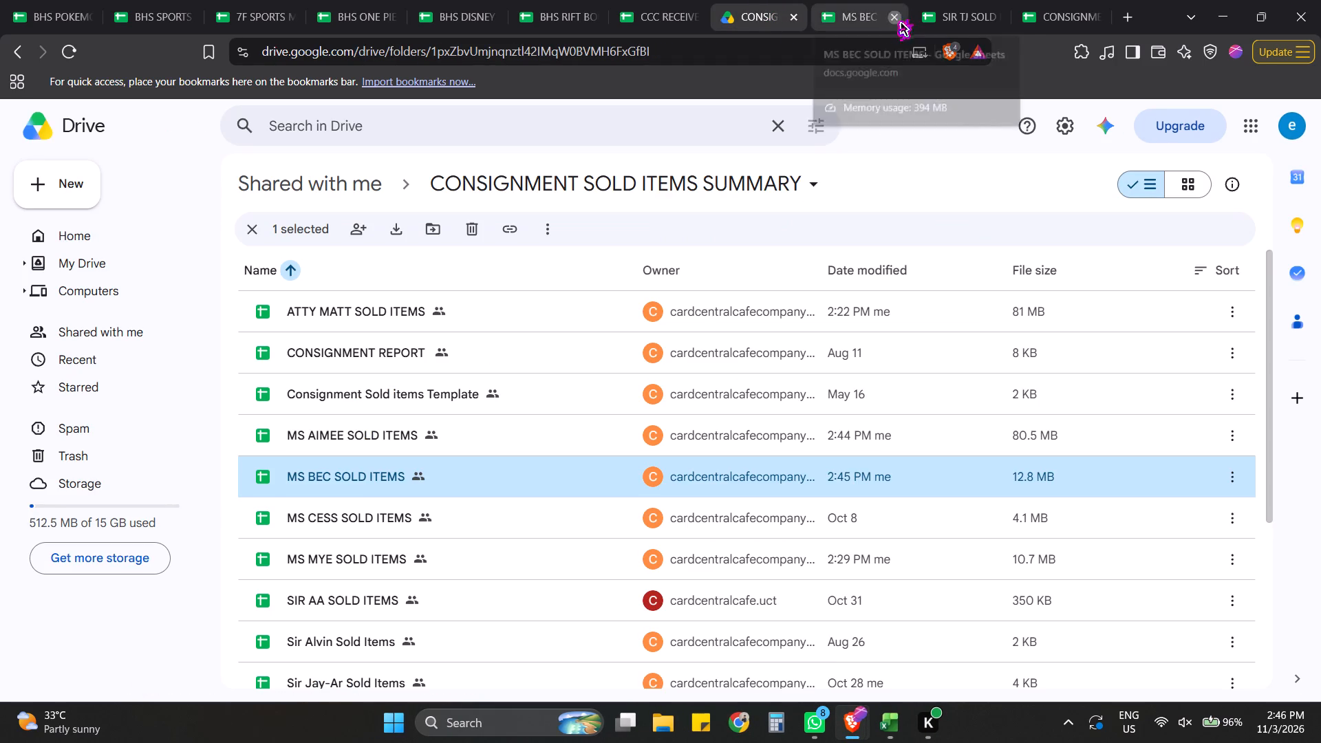
# Open MS MYE SOLD ITEMS from the Drive folder, check its SEPT 21 - SEPT 30 sheet, and close the file.
pyautogui.scroll(-3, 515, 480)
pyautogui.doubleClick(411, 477)
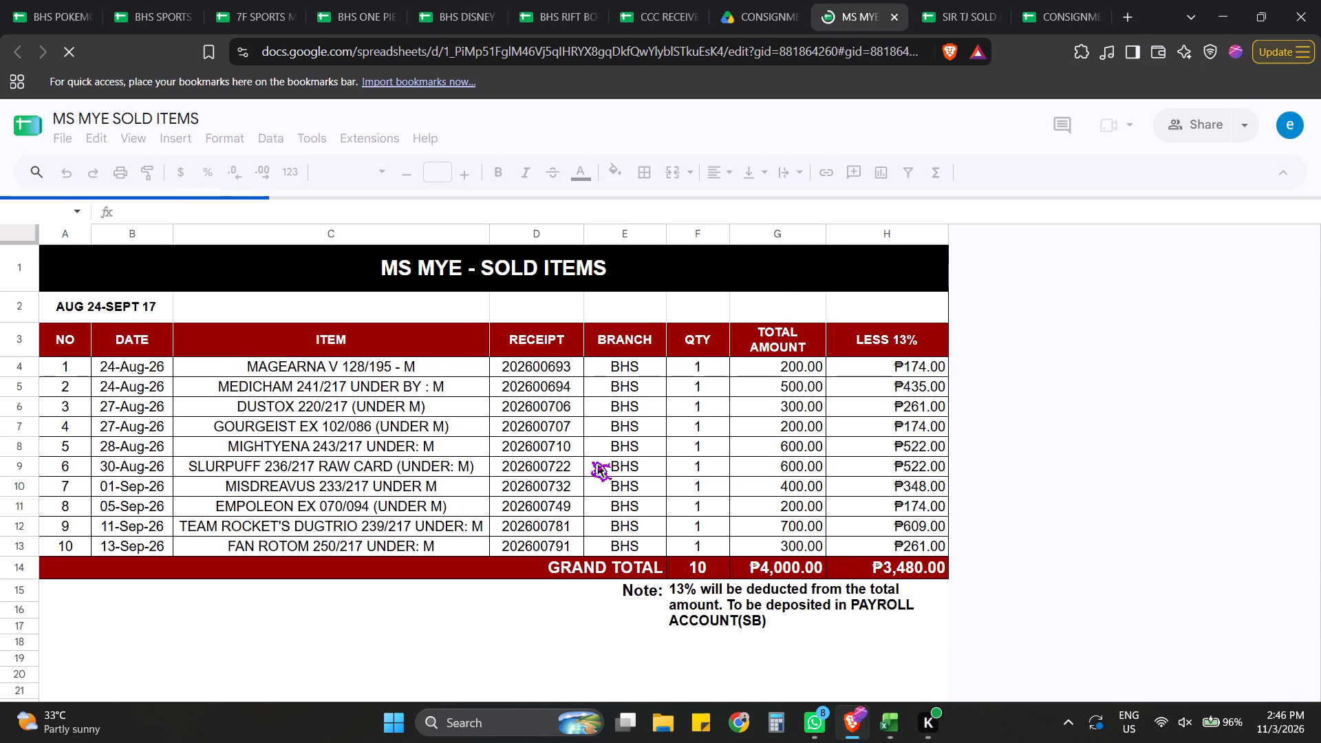
pyautogui.click(316, 700)
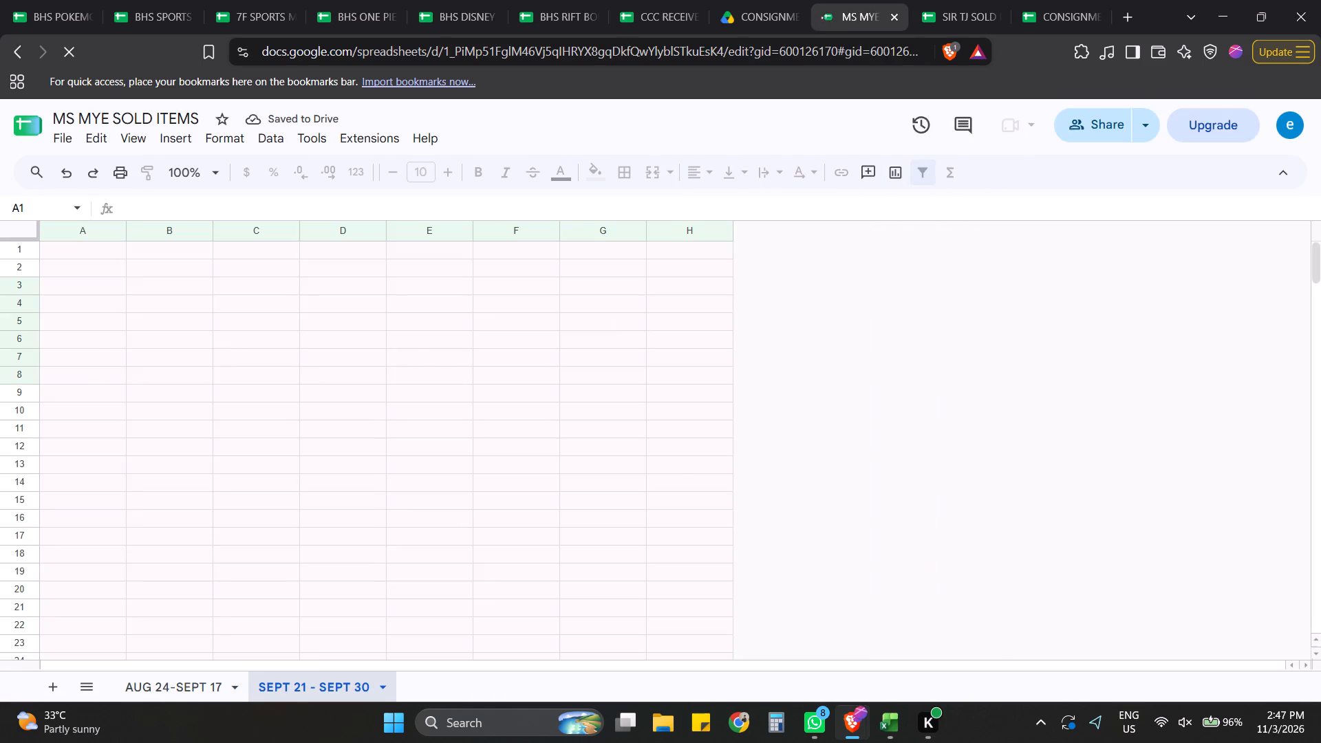
pyautogui.click(895, 15)
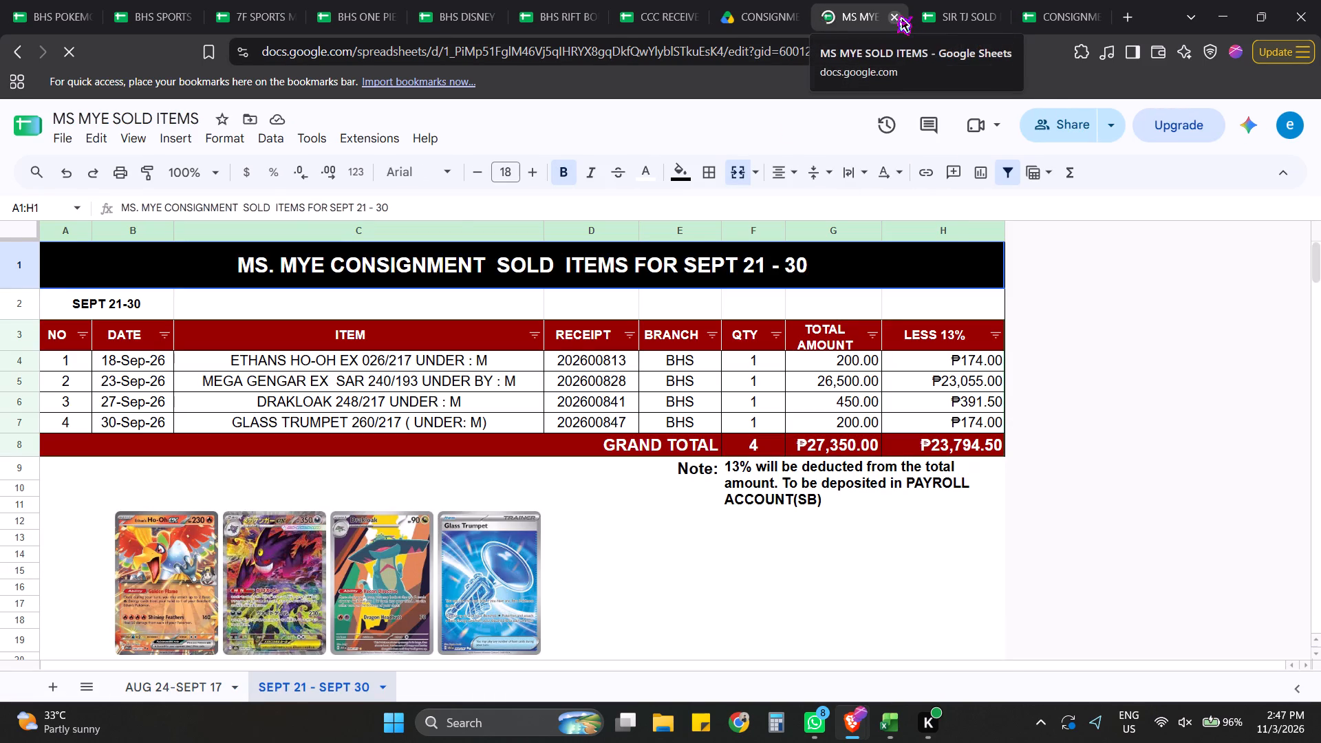
pyautogui.click(771, 8)
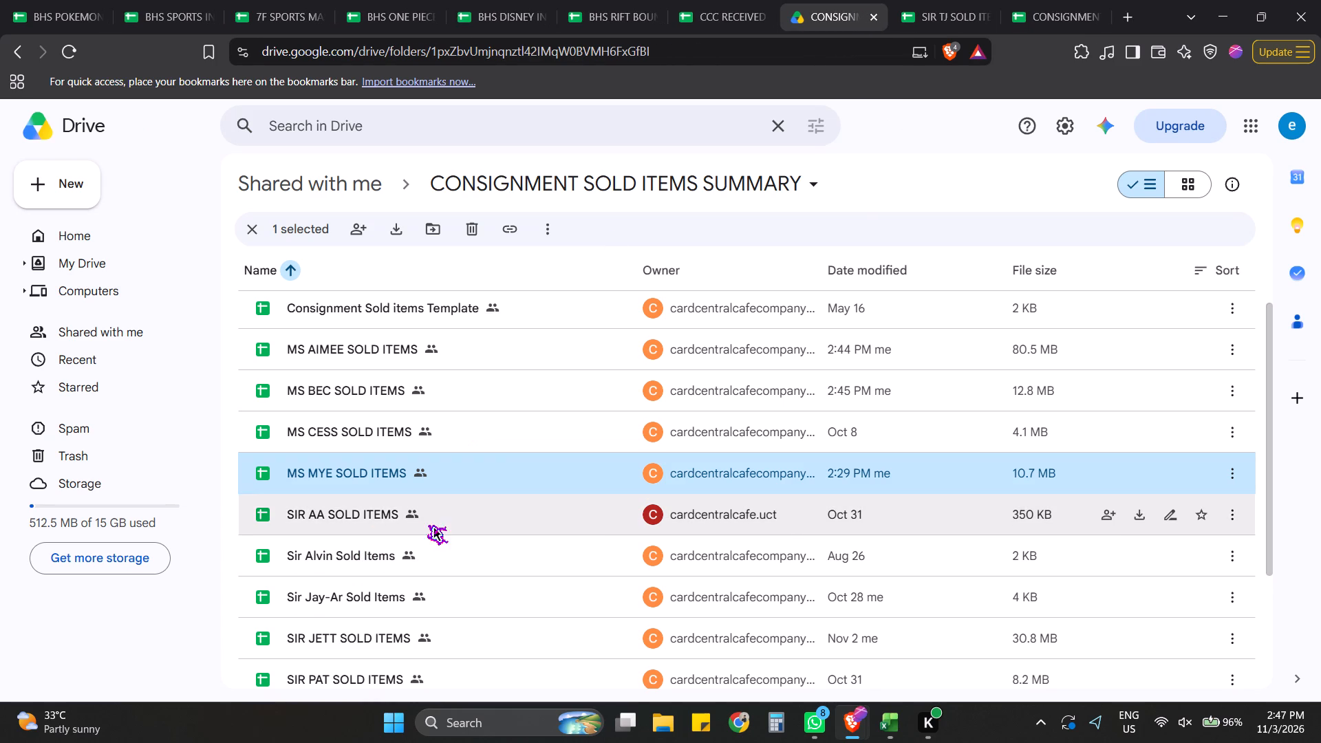
# Open SIR AA SOLD ITEMS from the Drive folder and rename its template sheet as OCTOBER 16-31.
pyautogui.doubleClick(427, 524)
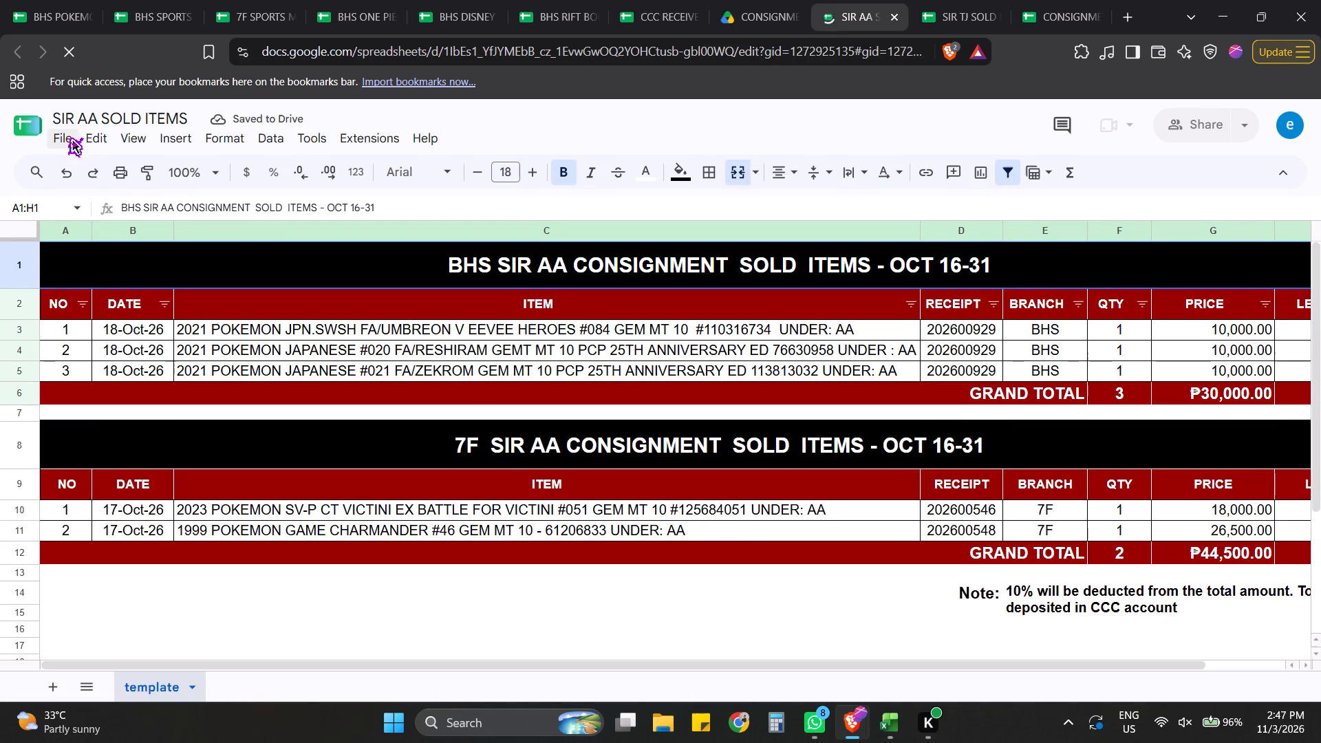
pyautogui.rightClick(147, 673)
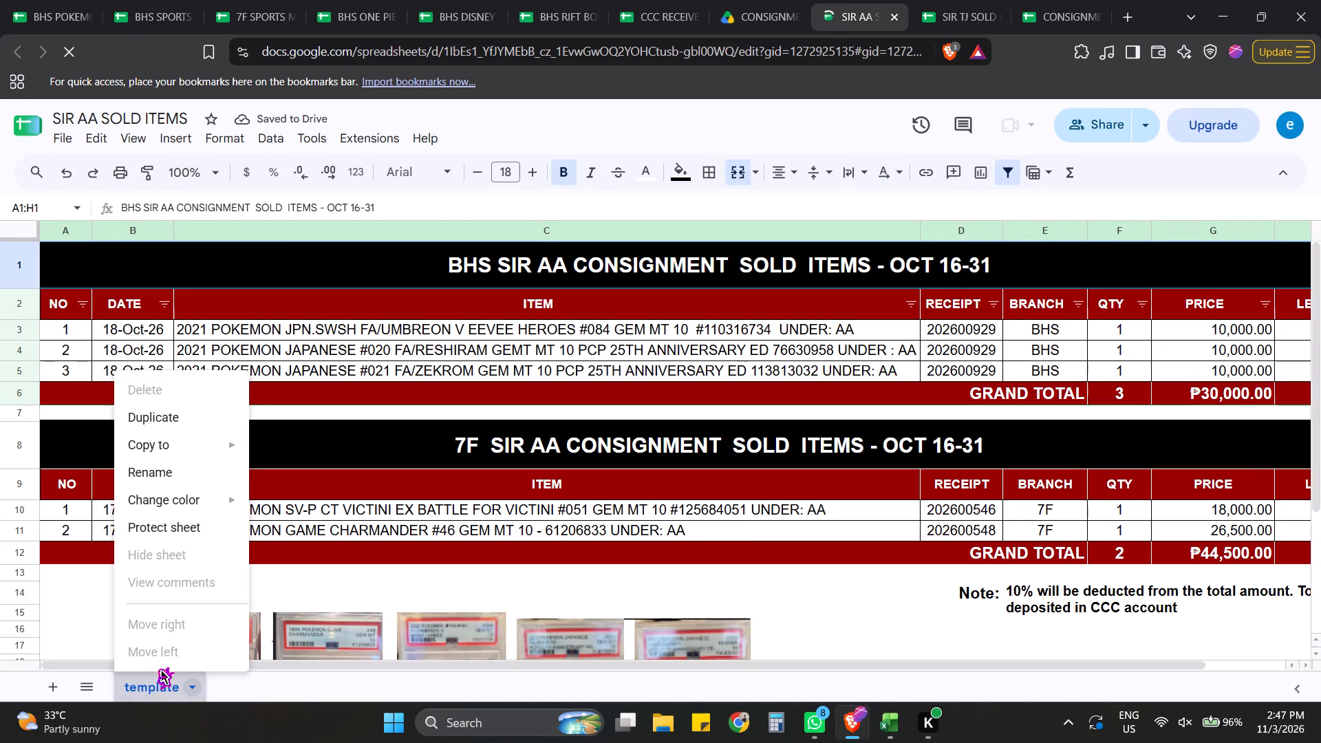
pyautogui.click(189, 474)
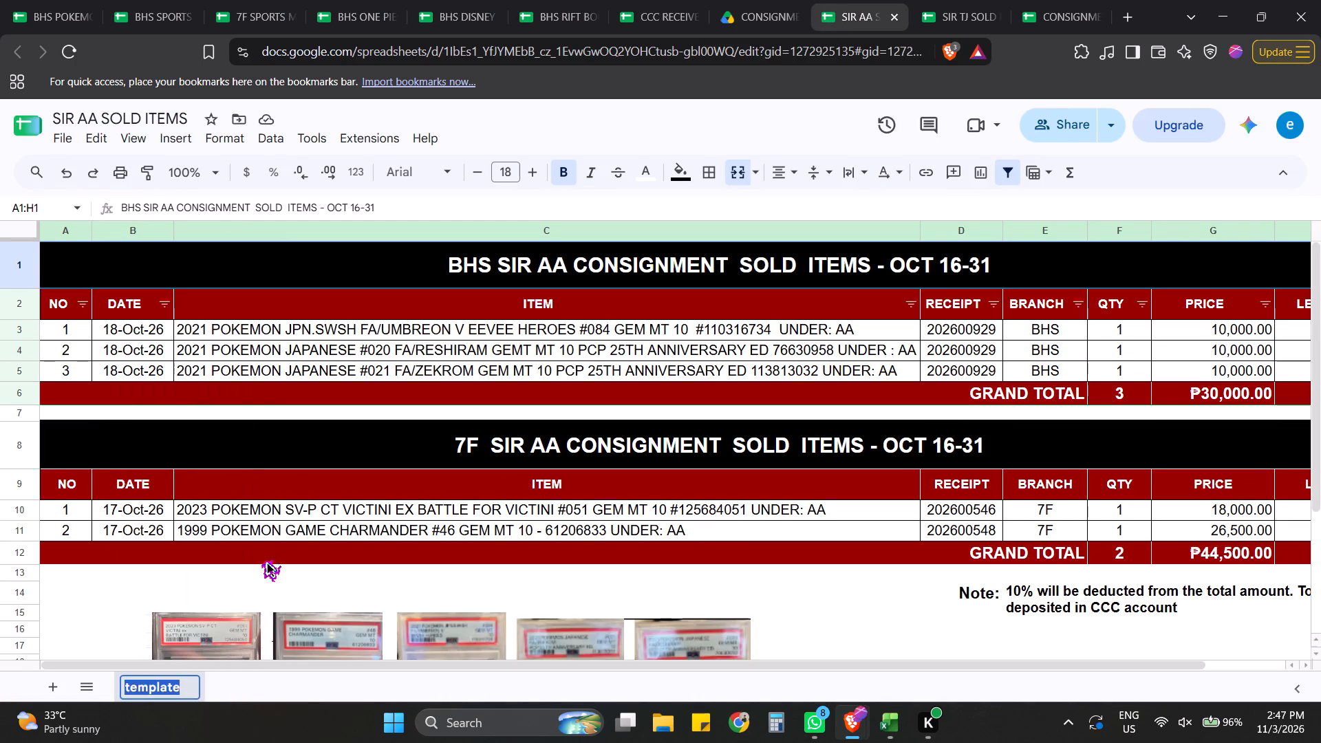
pyautogui.write('oc')
pyautogui.press('BackSpace')
pyautogui.press('BackSpace')
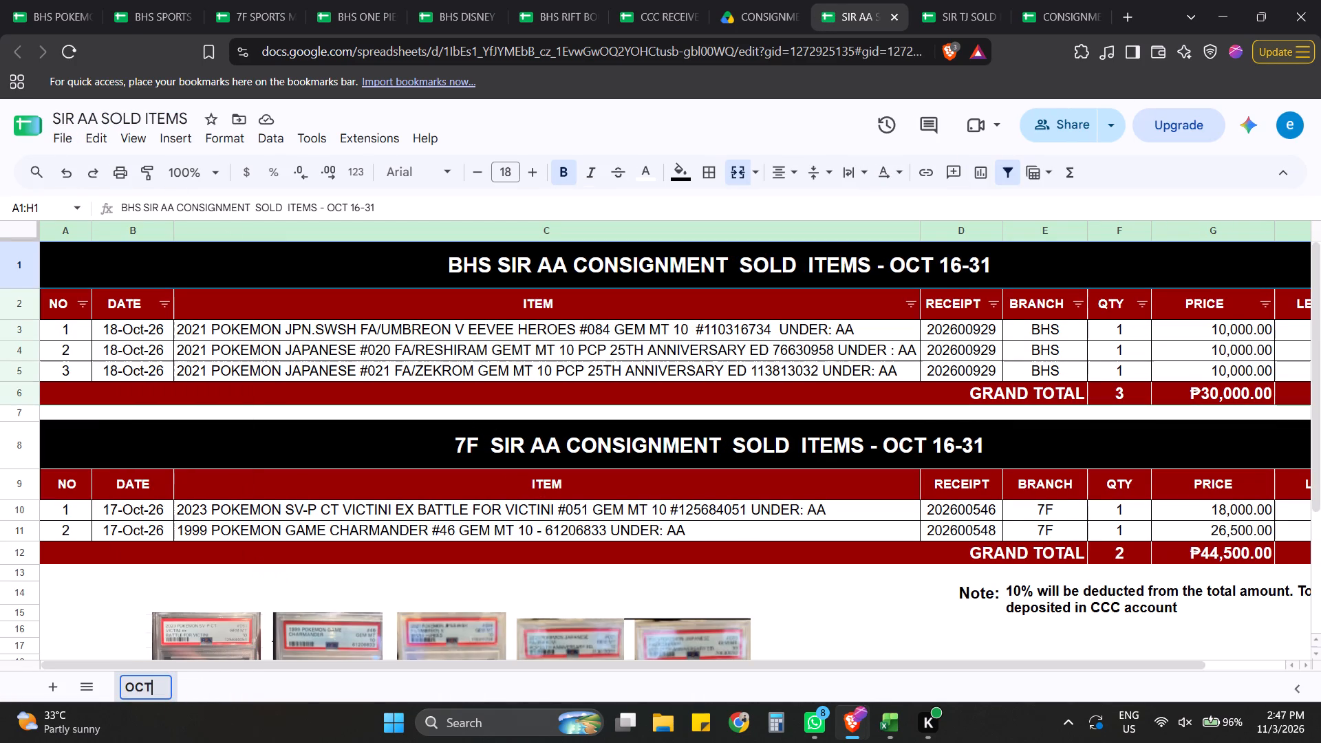
pyautogui.press('BackSpace')
pyautogui.write('ER 1')
pyautogui.write('6-31')
pyautogui.press('Return')
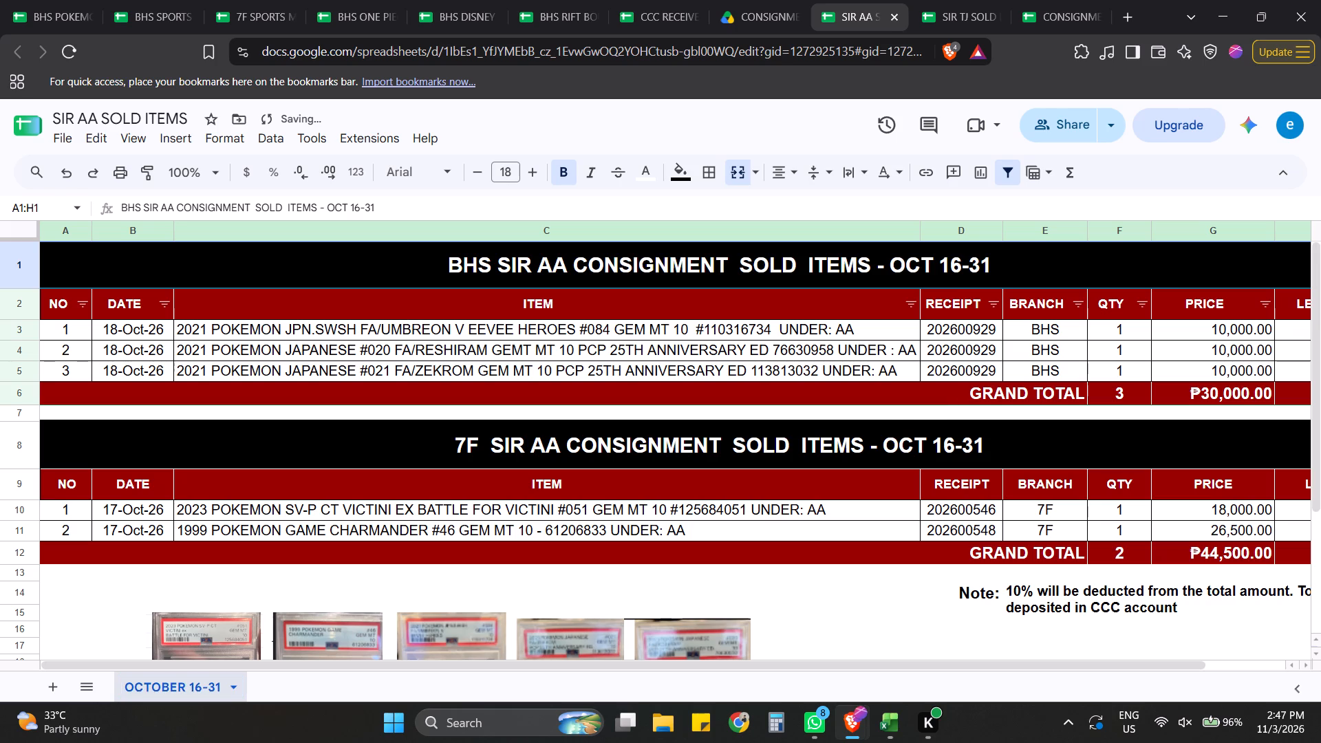
# Export the OCTOBER 16-31 sheet of SIR AA SOLD ITEMS as a PDF, download it, and close the spreadsheet.
pyautogui.click(67, 142)
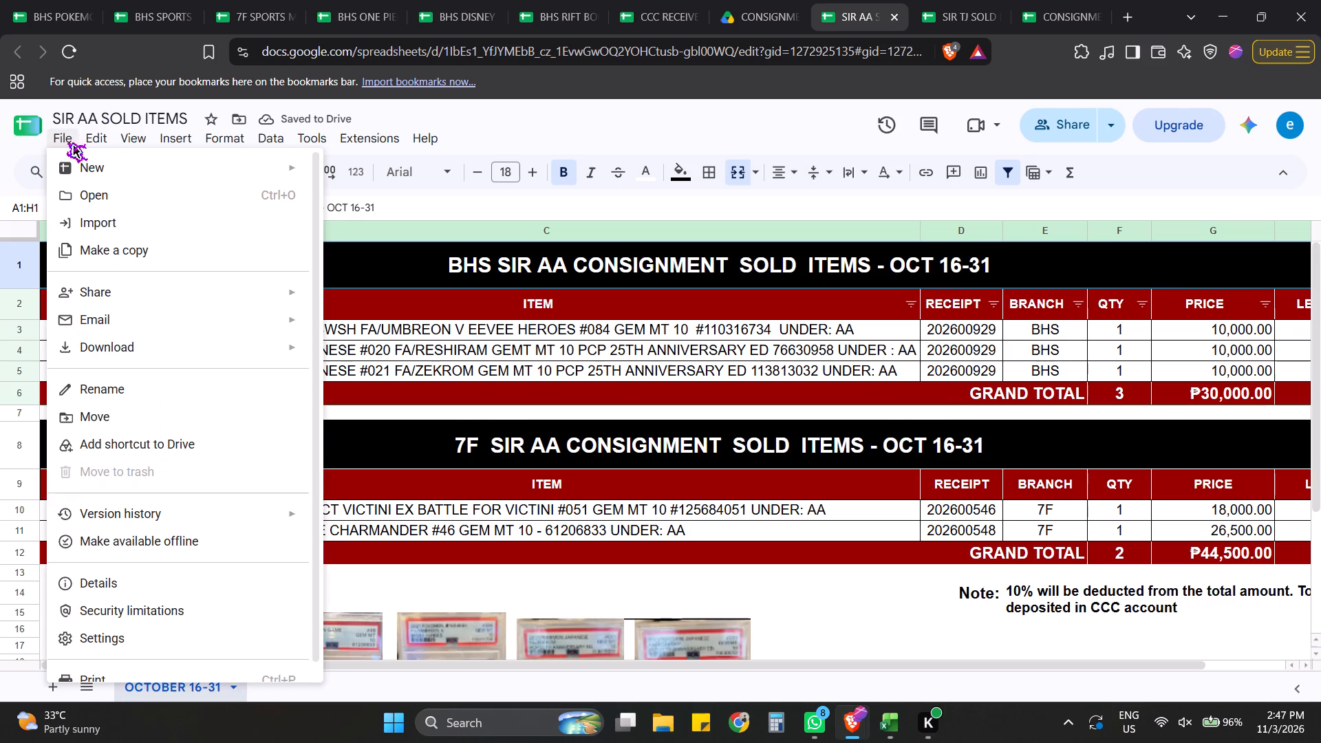
pyautogui.click(158, 353)
pyautogui.click(373, 404)
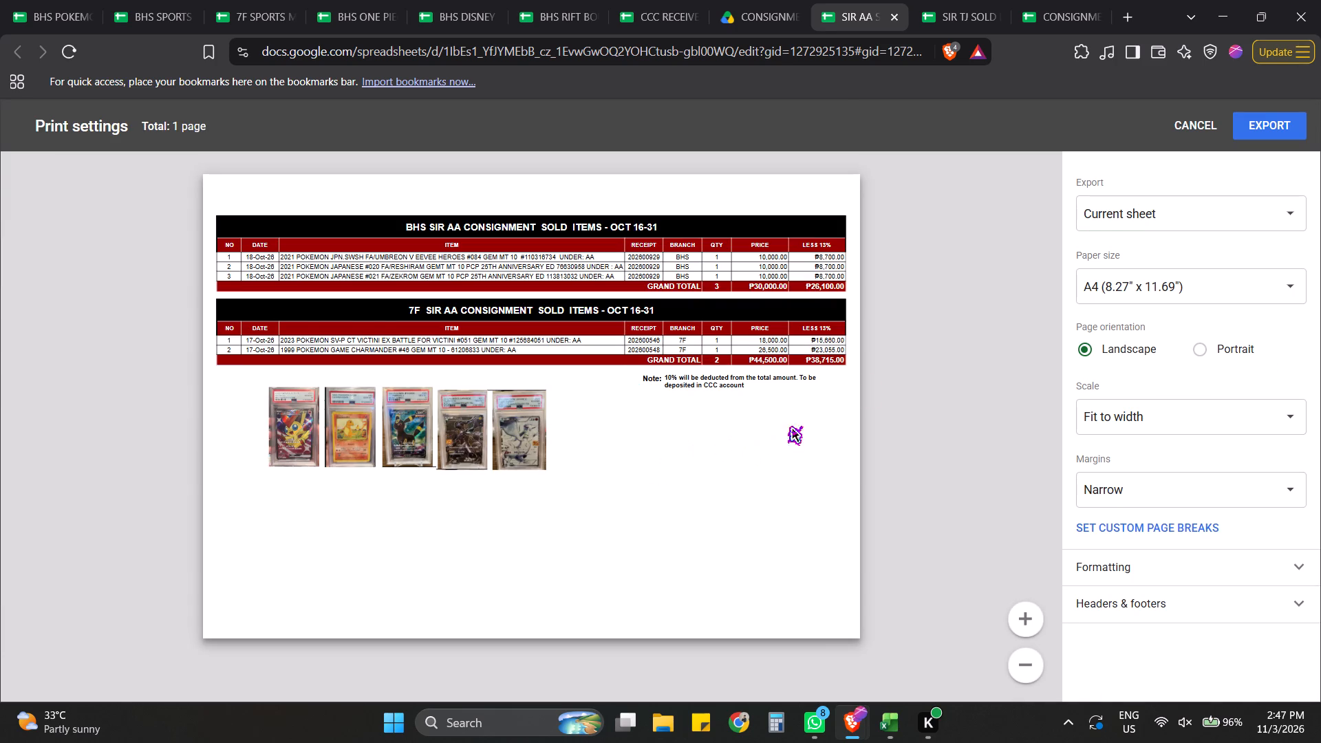
pyautogui.click(1265, 131)
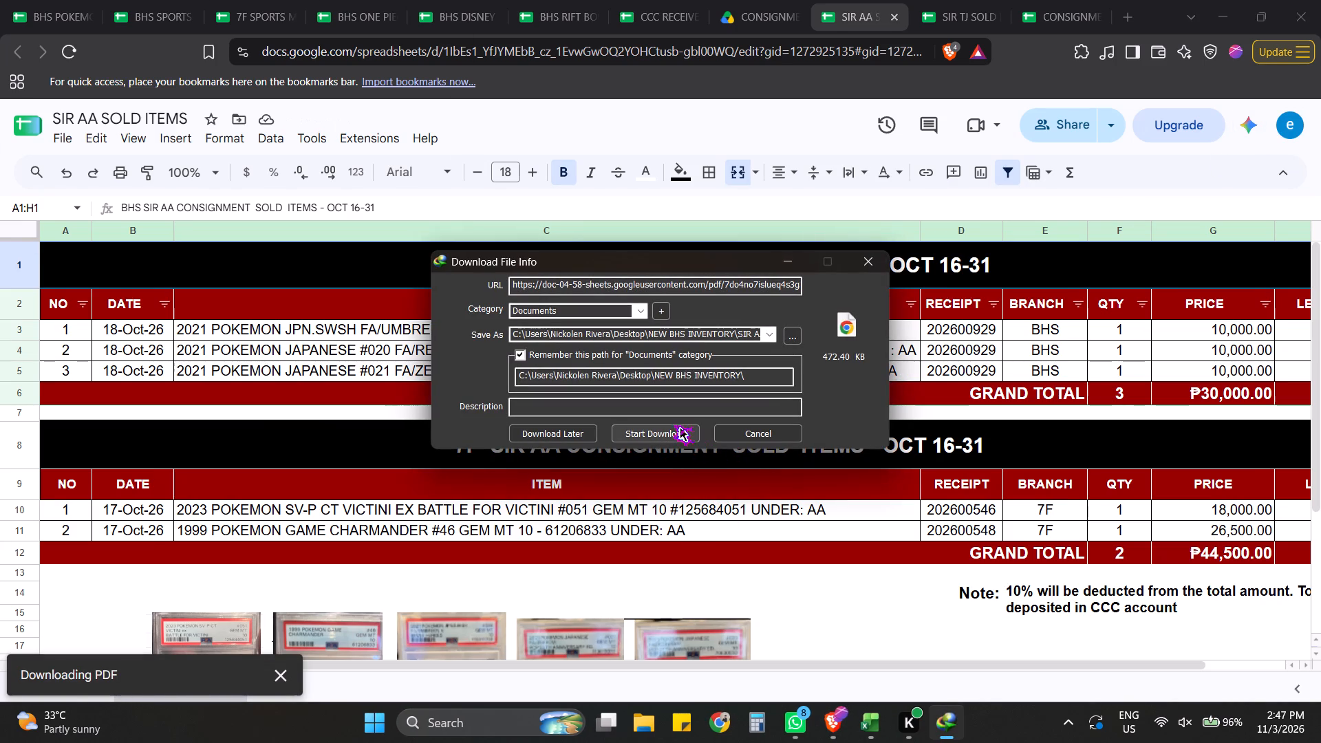
pyautogui.click(670, 430)
pyautogui.click(776, 409)
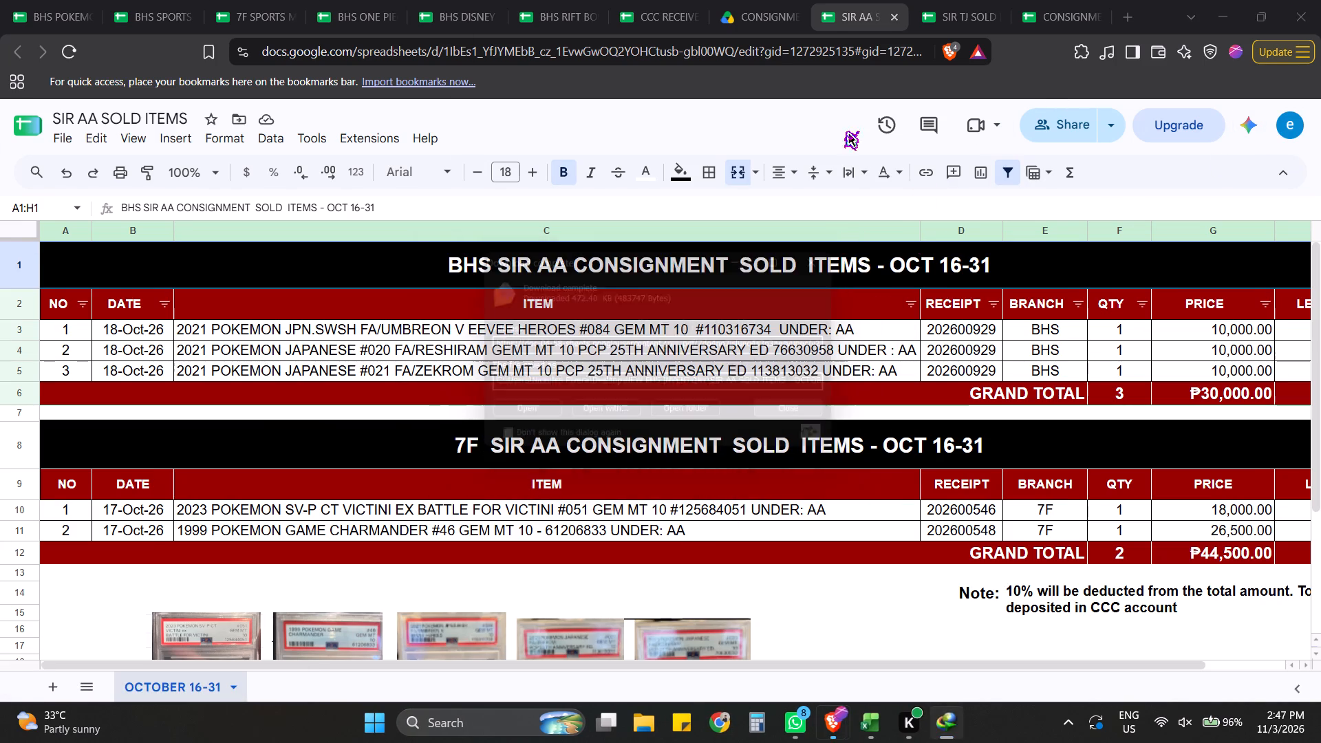
pyautogui.click(897, 17)
pyautogui.click(755, 0)
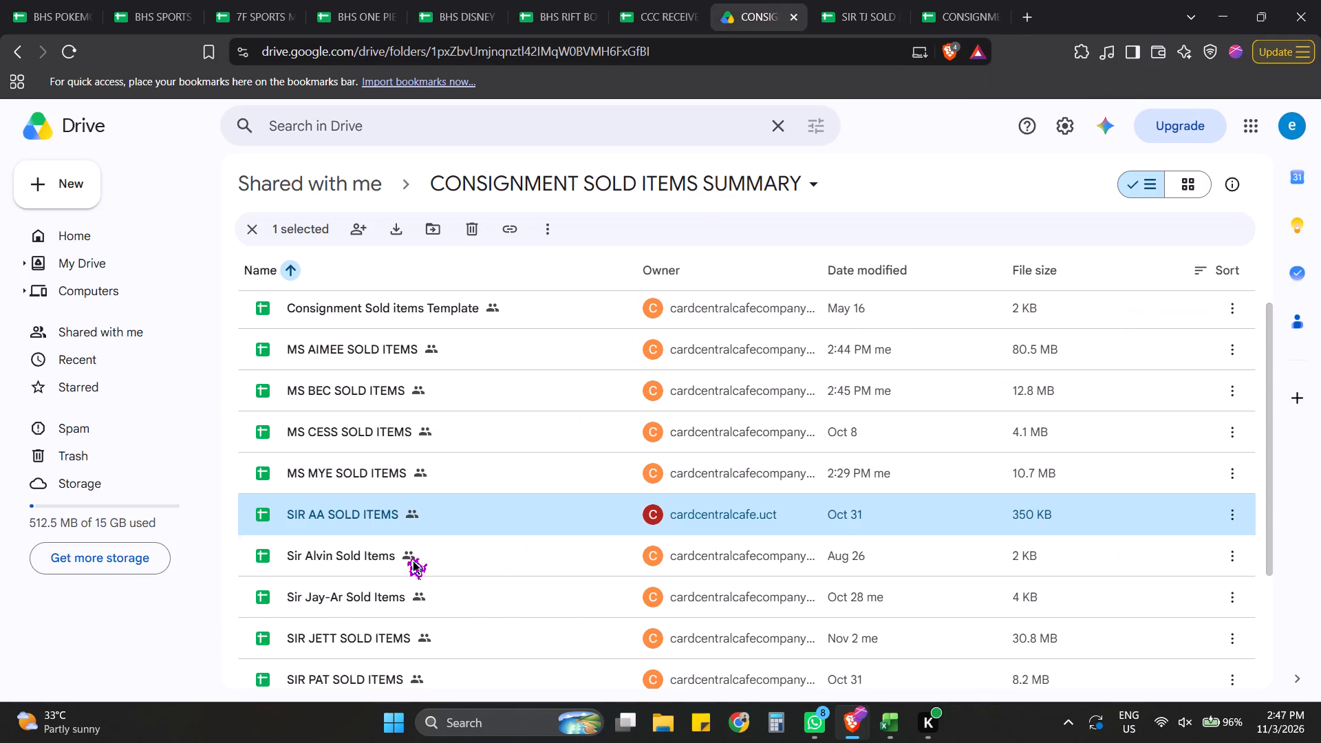
# Open Sir Alvin Sold Items from the Drive folder, check its sheet for entries, and close the file.
pyautogui.doubleClick(472, 562)
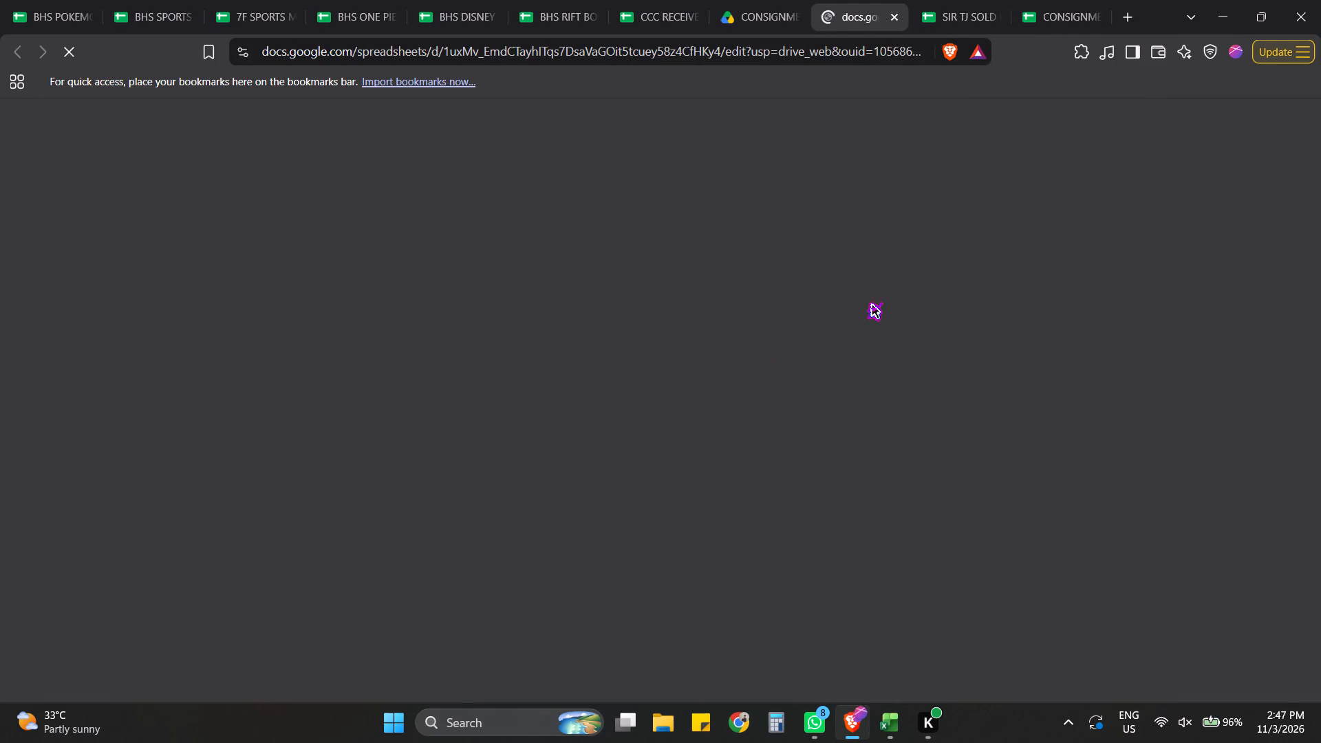
pyautogui.click(896, 19)
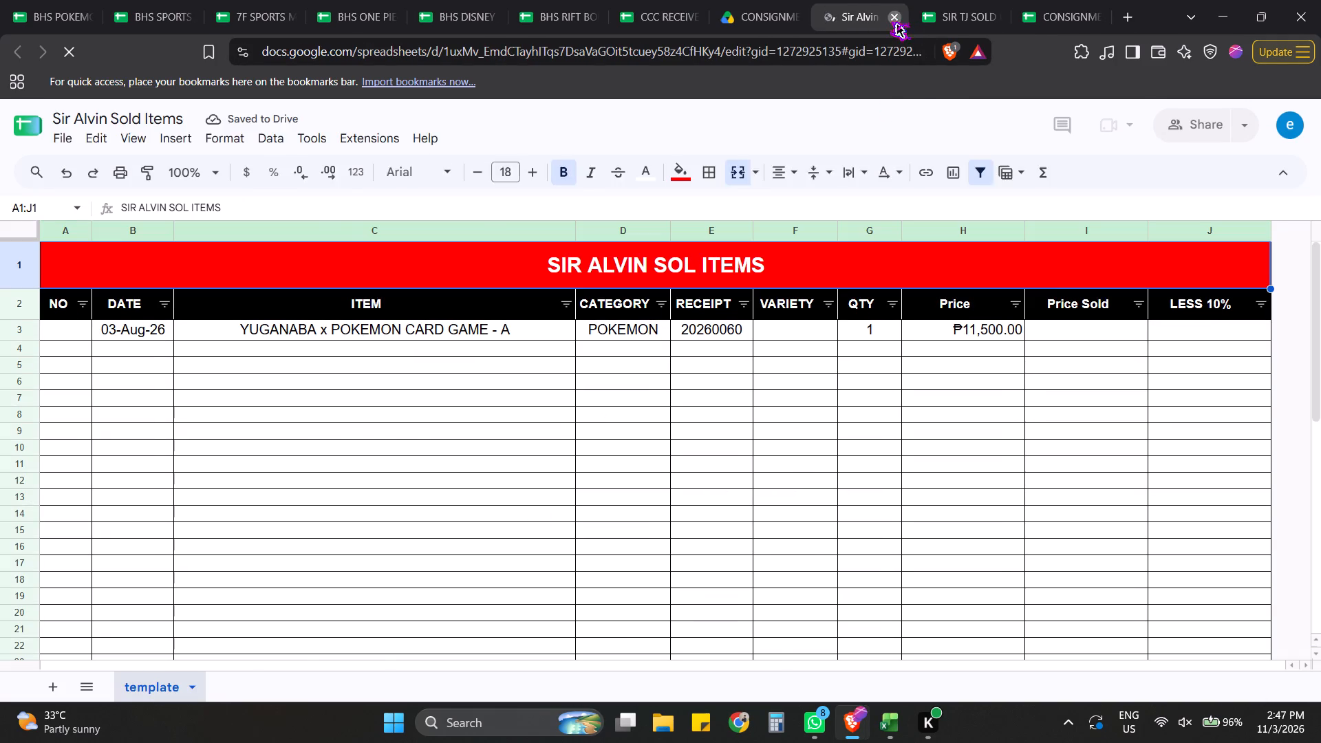
# Open the OCT 16-31 sheet of Sir Jay-Ar Sold Items, export it as a PDF, and download the file.
pyautogui.doubleClick(381, 605)
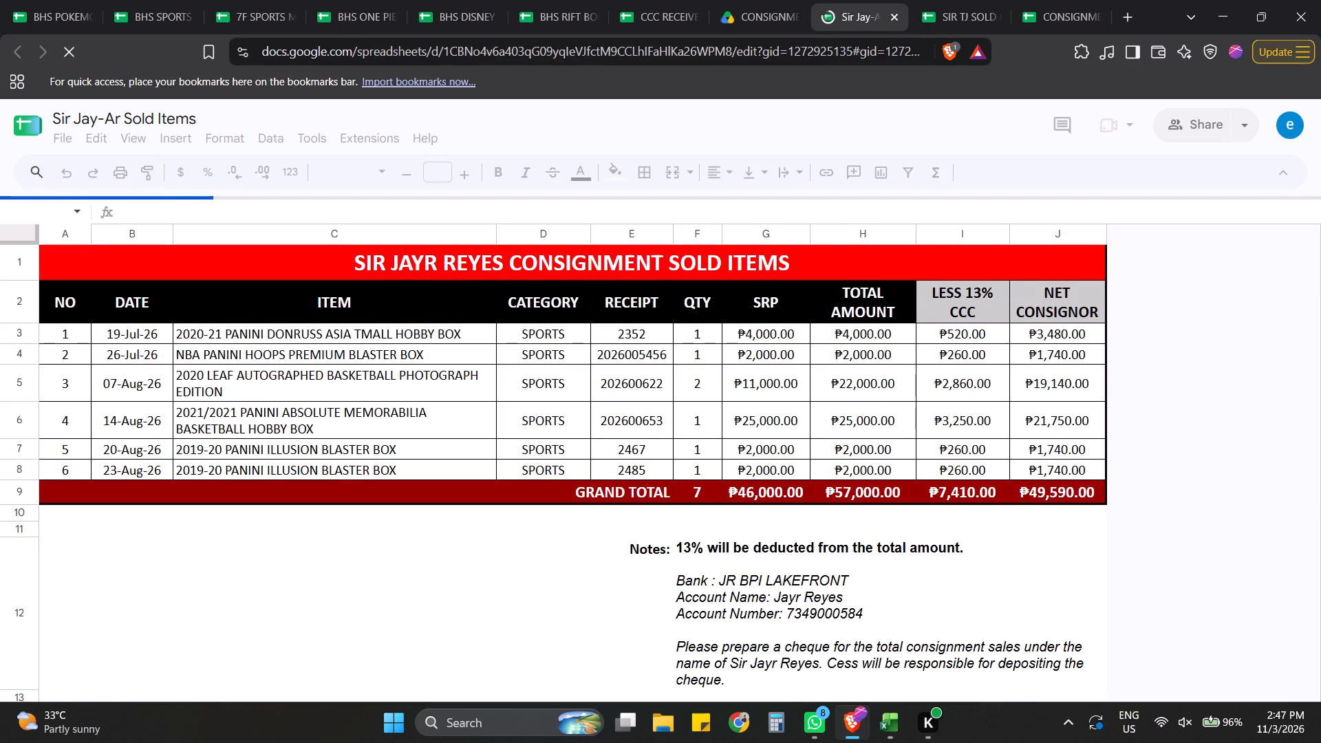
pyautogui.click(462, 678)
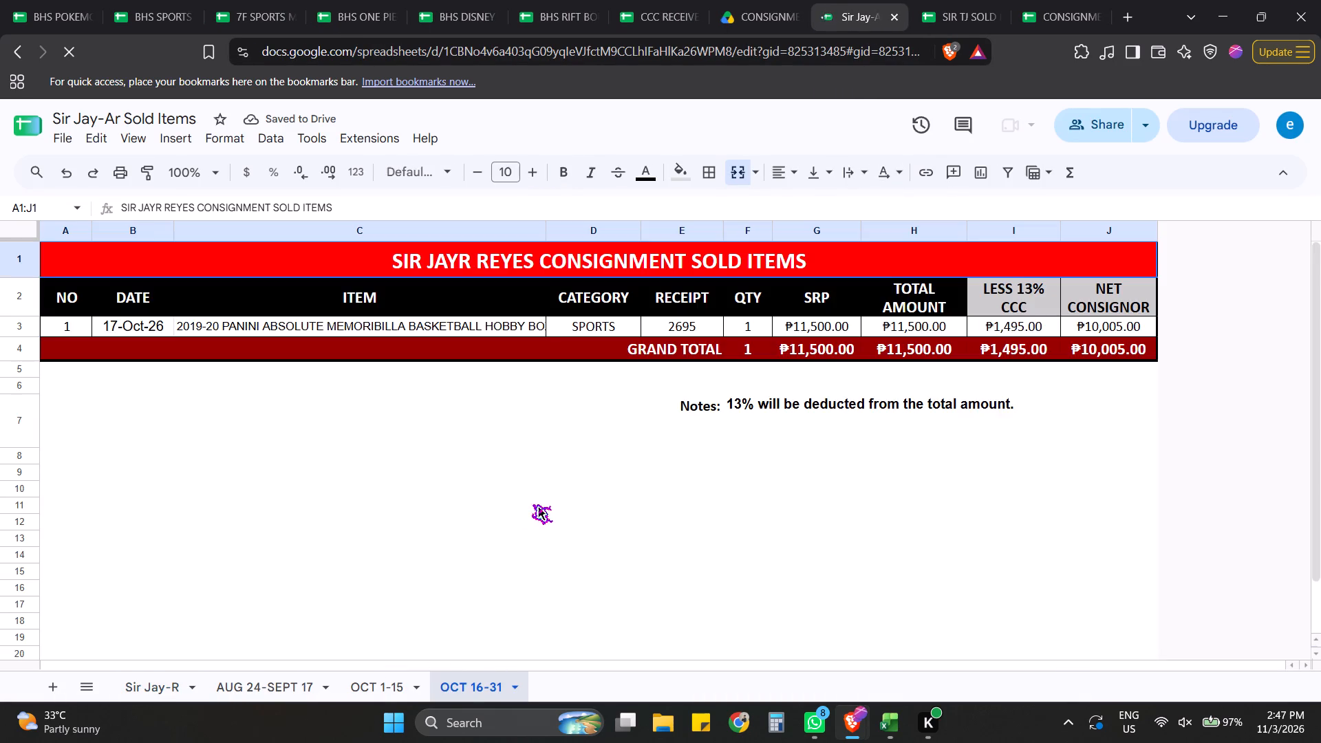
pyautogui.scroll(-2, 512, 511)
pyautogui.scroll(-6, 604, 496)
pyautogui.scroll(5, 605, 499)
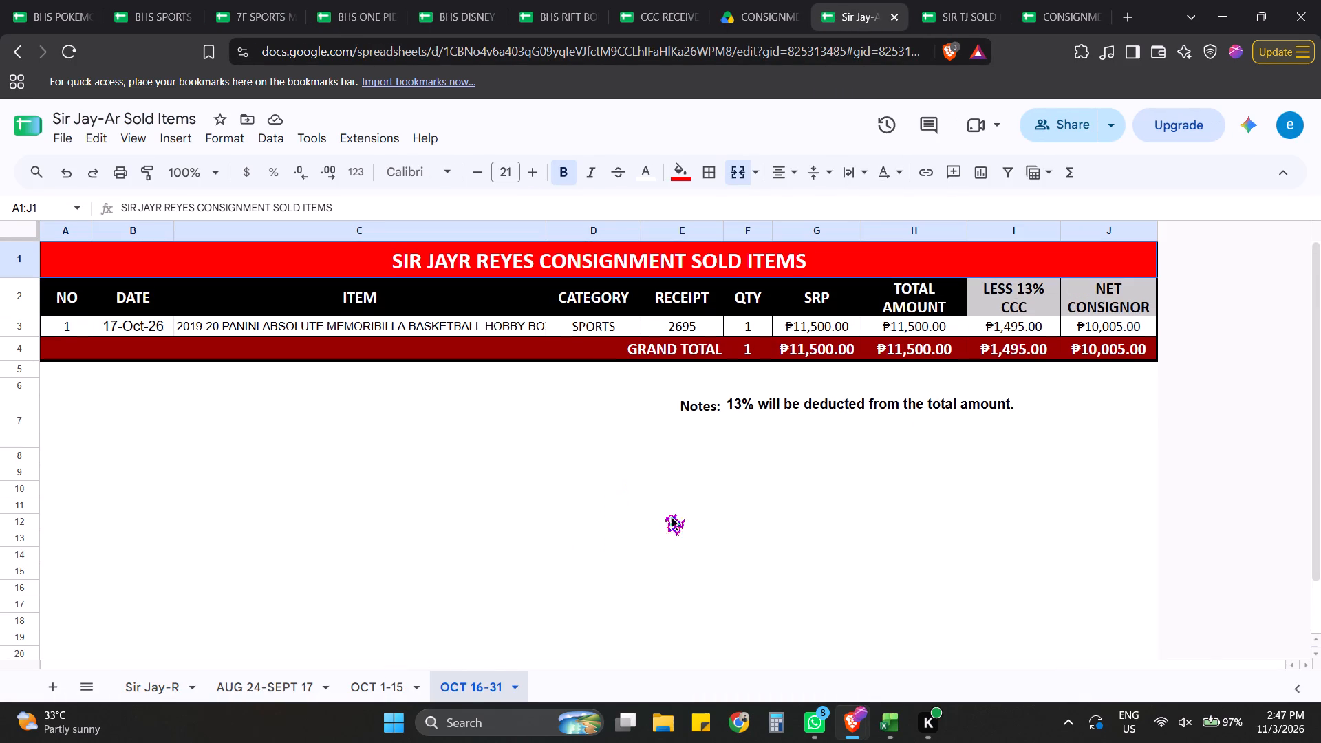
pyautogui.click(65, 142)
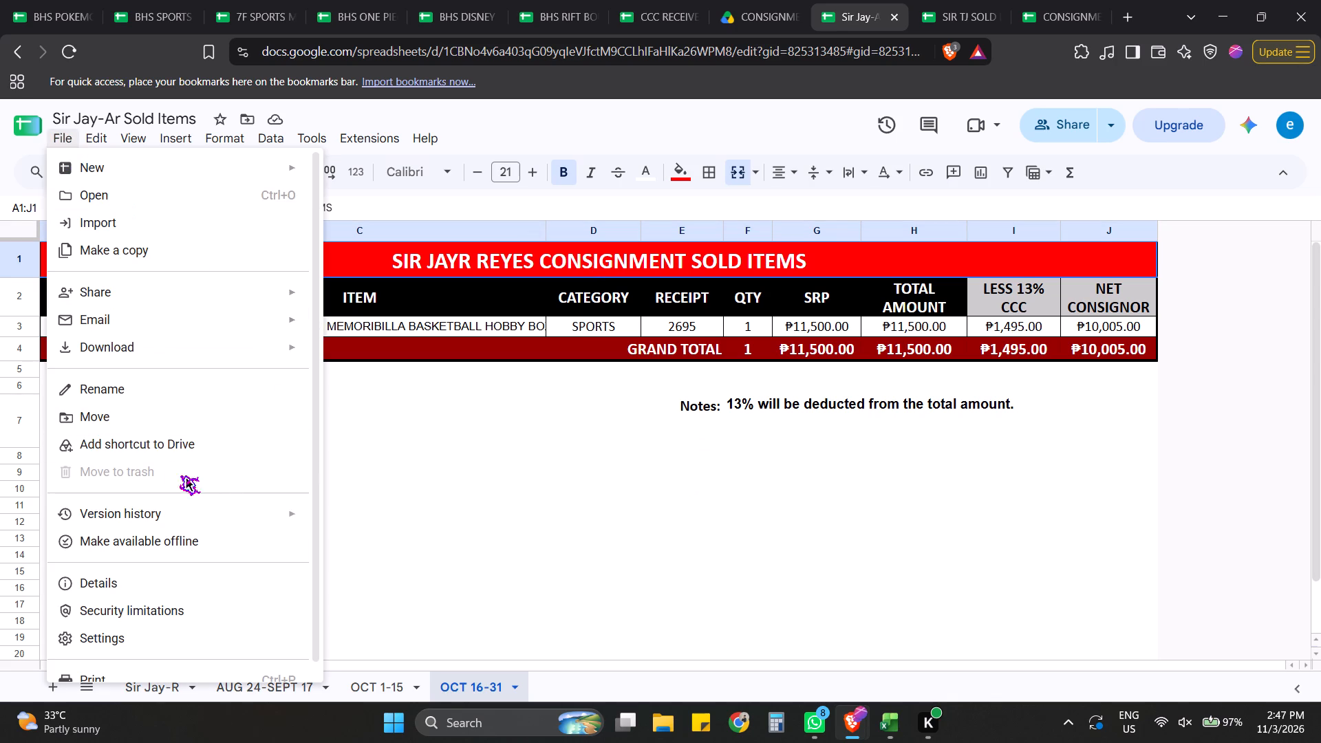
pyautogui.click(352, 407)
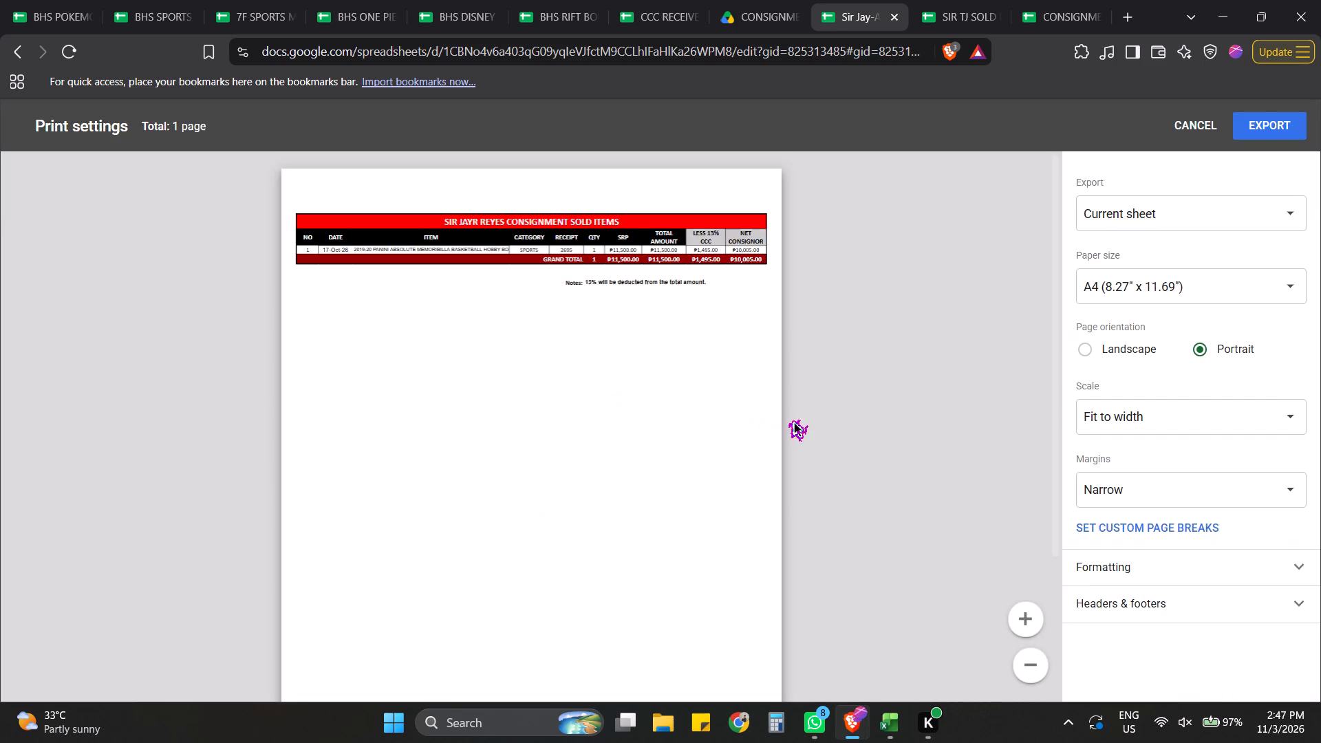
pyautogui.click(1271, 123)
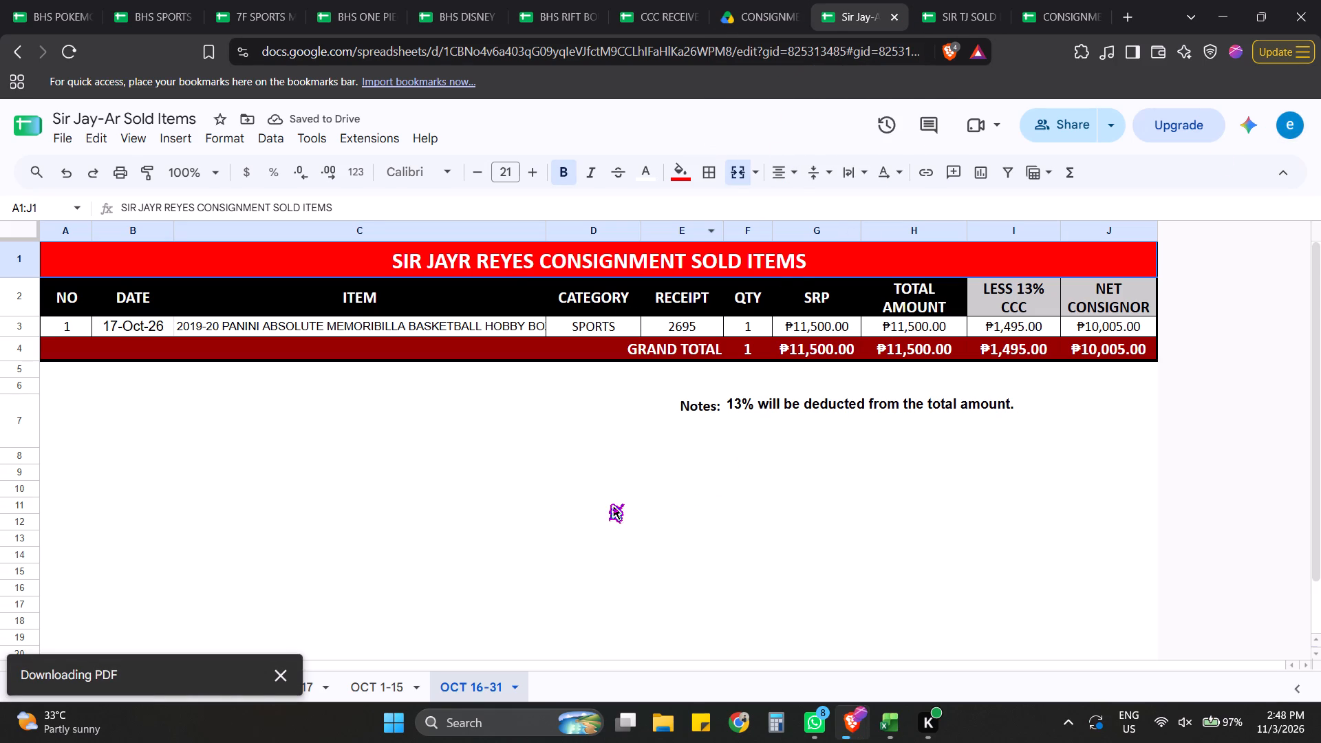
pyautogui.click(690, 427)
pyautogui.click(758, 0)
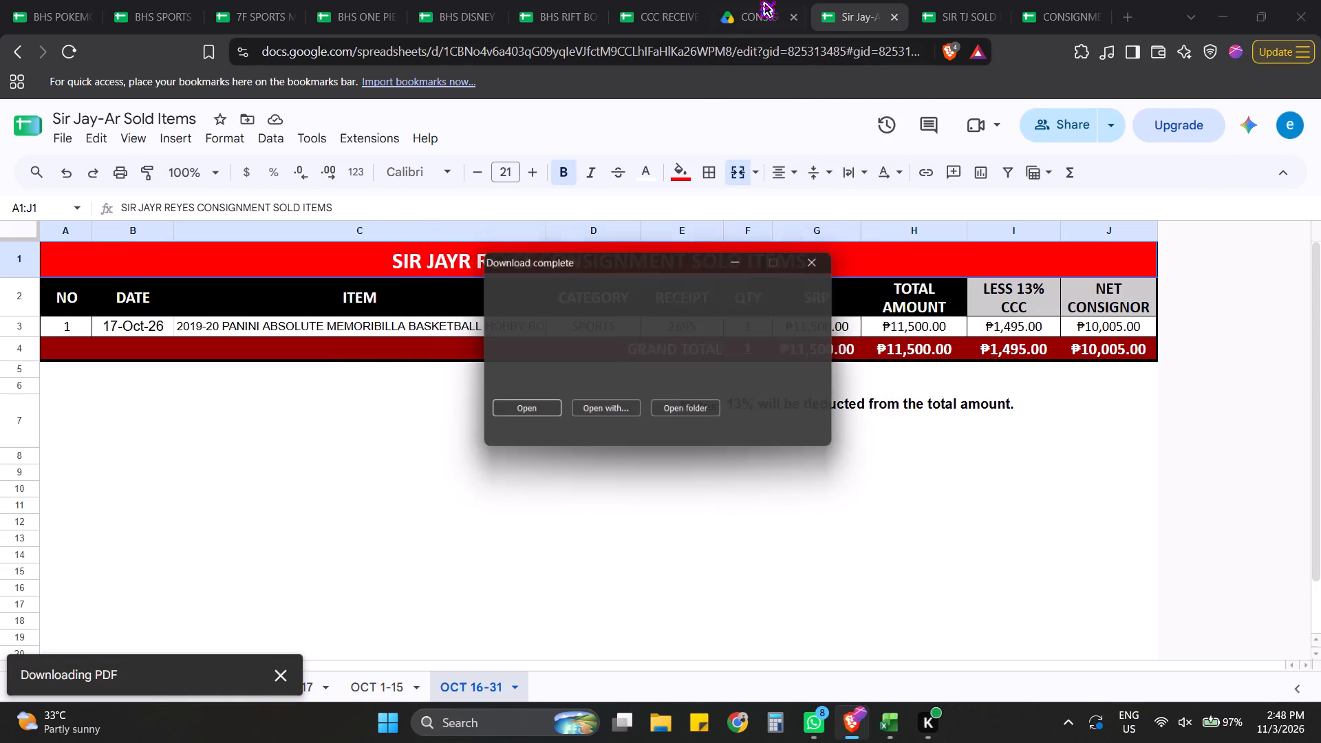
pyautogui.click(775, 409)
# Open SIR JETT SOLD ITEMS at its OCT 16-31 sheet and close the Sir Jay-Ar and SIR TJ spreadsheets.
pyautogui.scroll(-3, 526, 497)
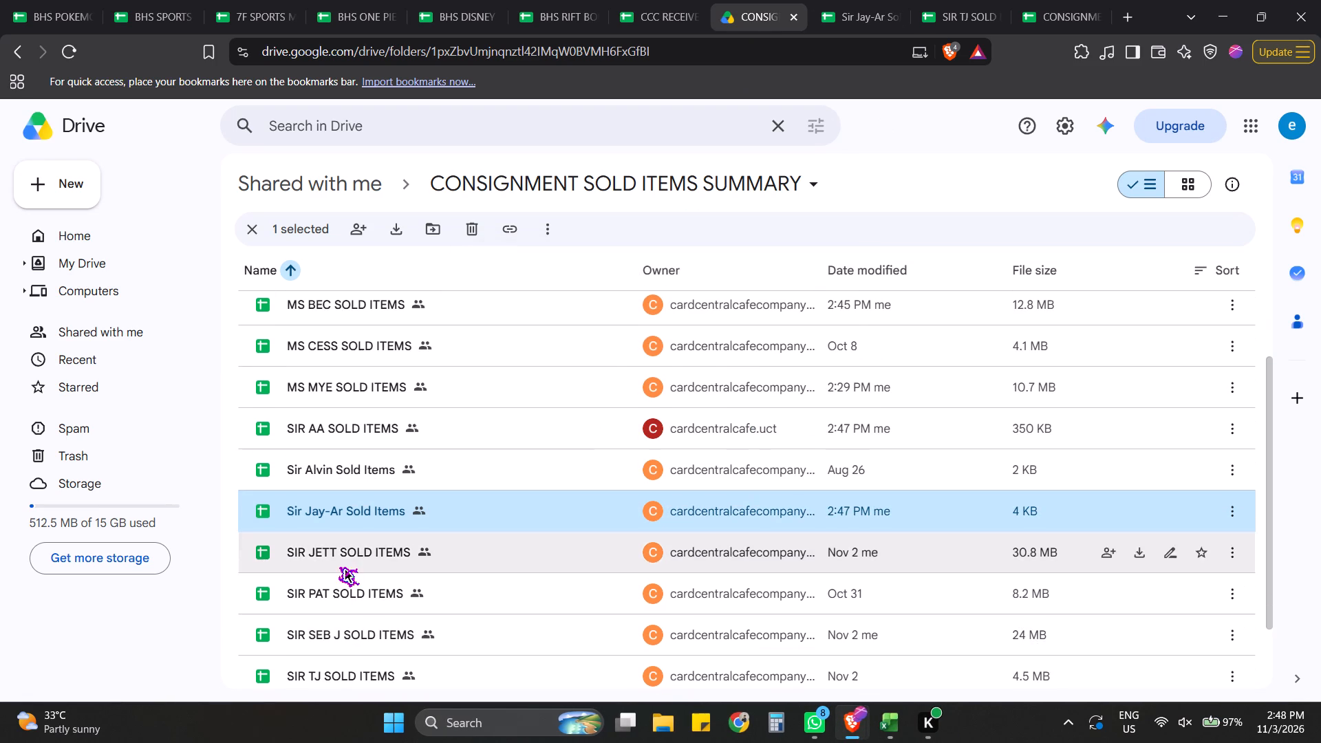
pyautogui.doubleClick(339, 566)
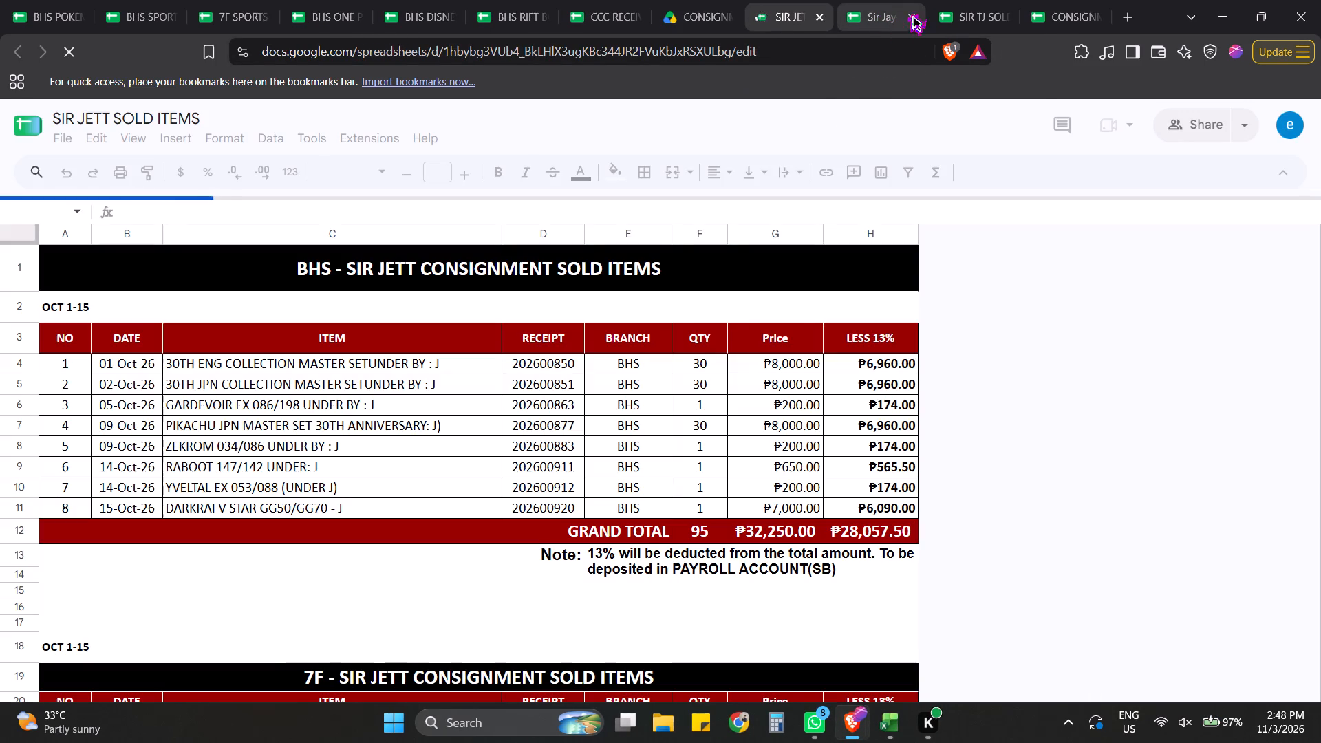
pyautogui.click(887, 8)
pyautogui.click(910, 19)
pyautogui.click(910, 17)
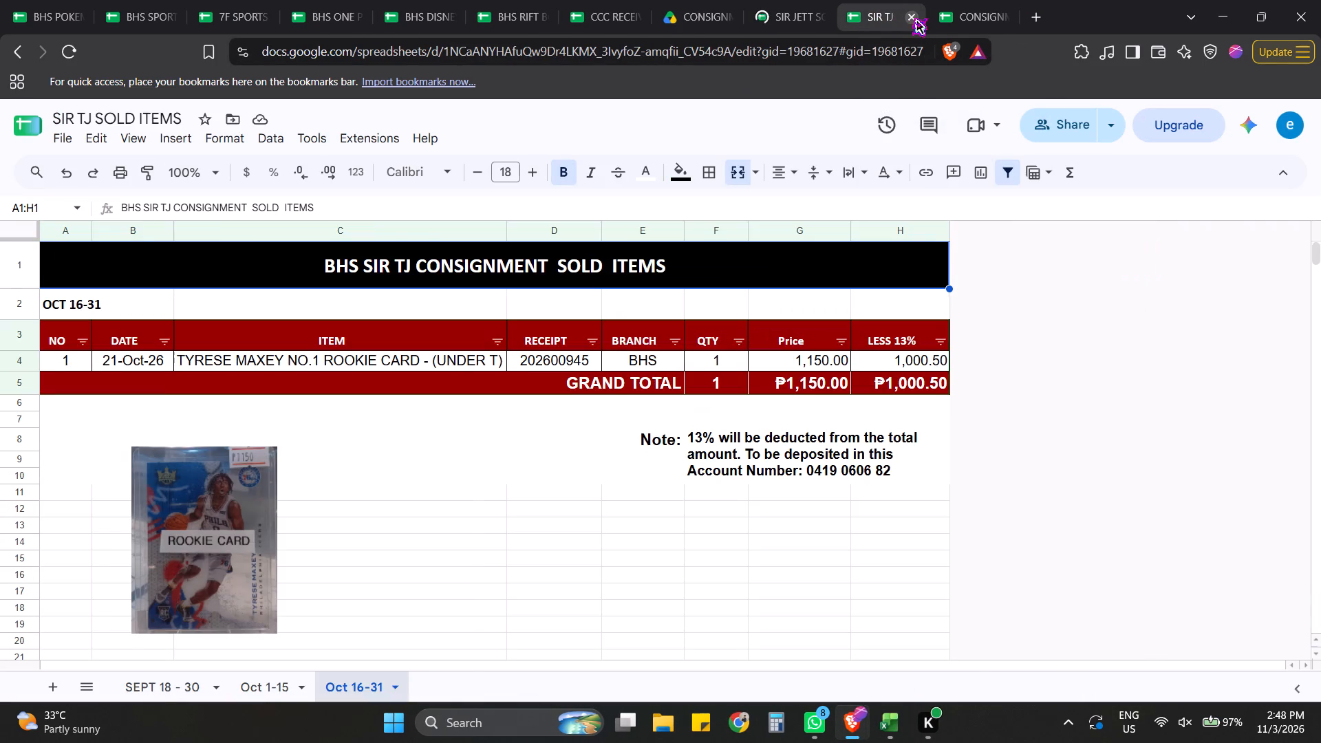
pyautogui.click(795, 8)
pyautogui.scroll(-2, 471, 475)
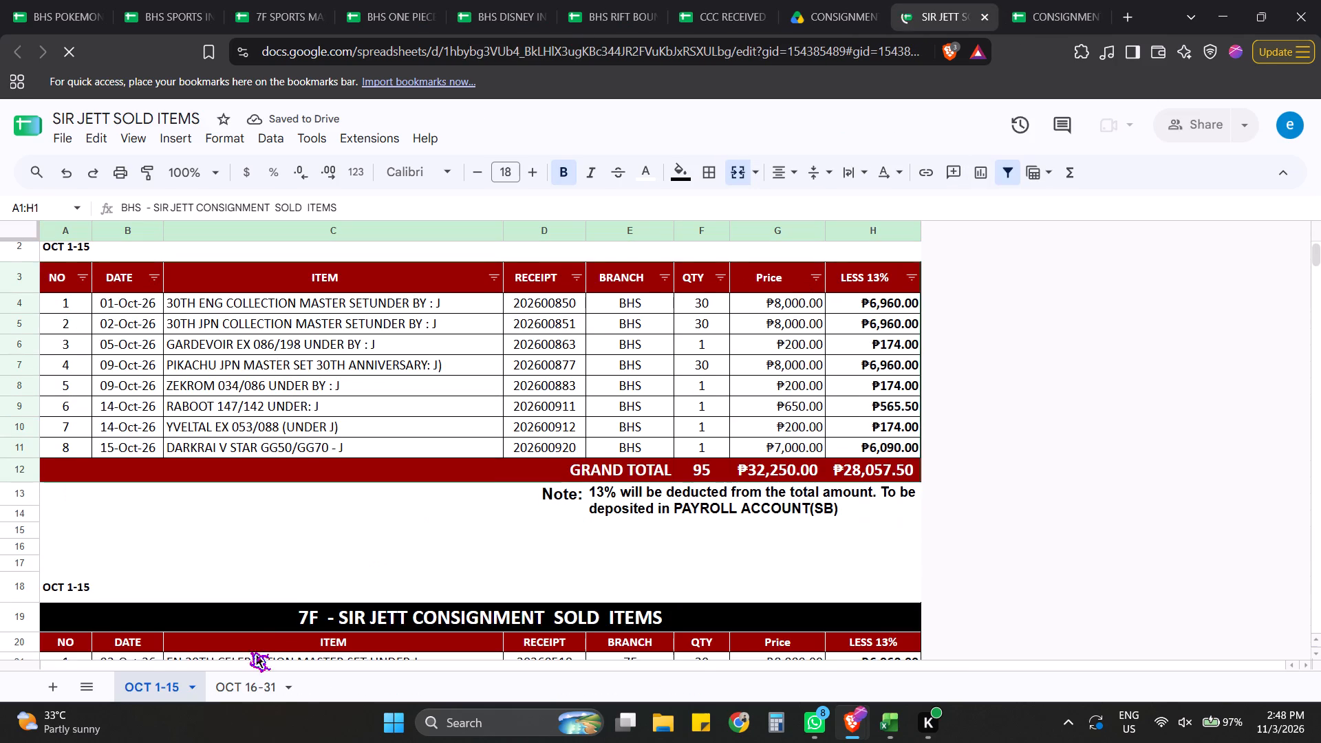
pyautogui.click(232, 678)
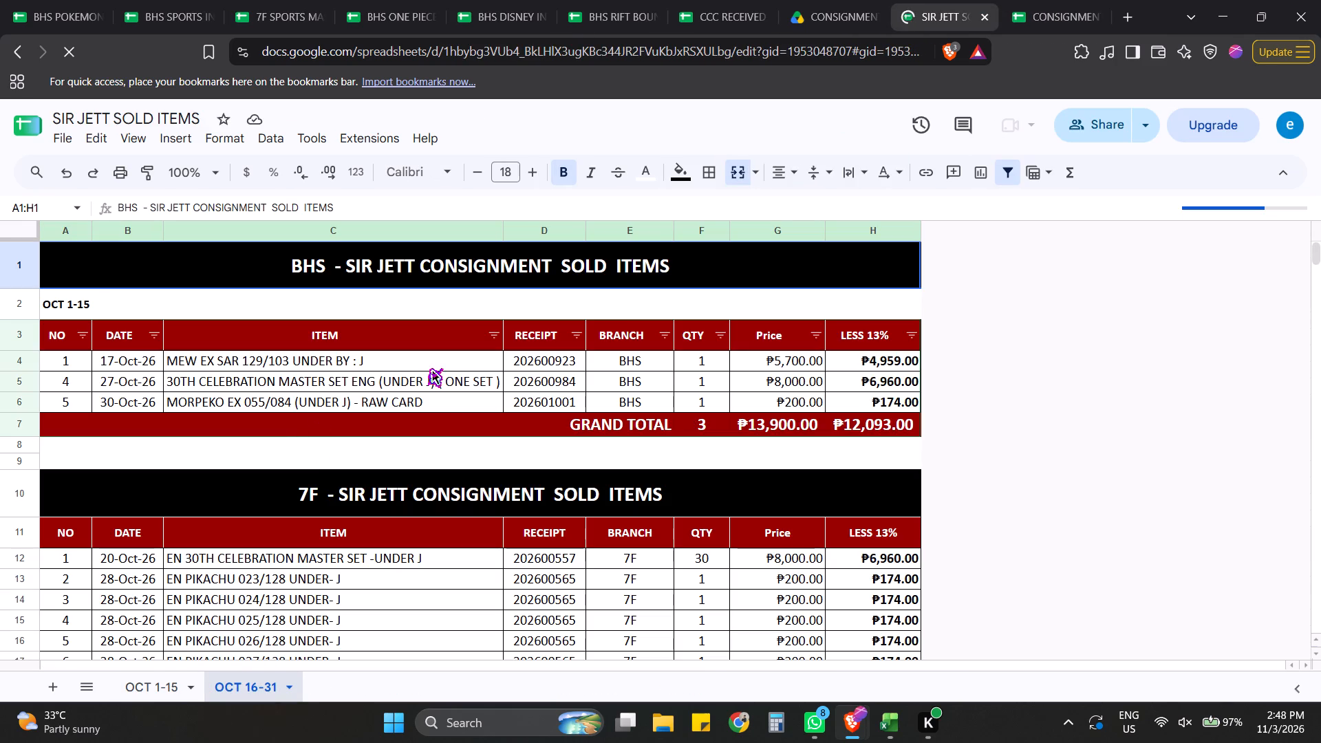
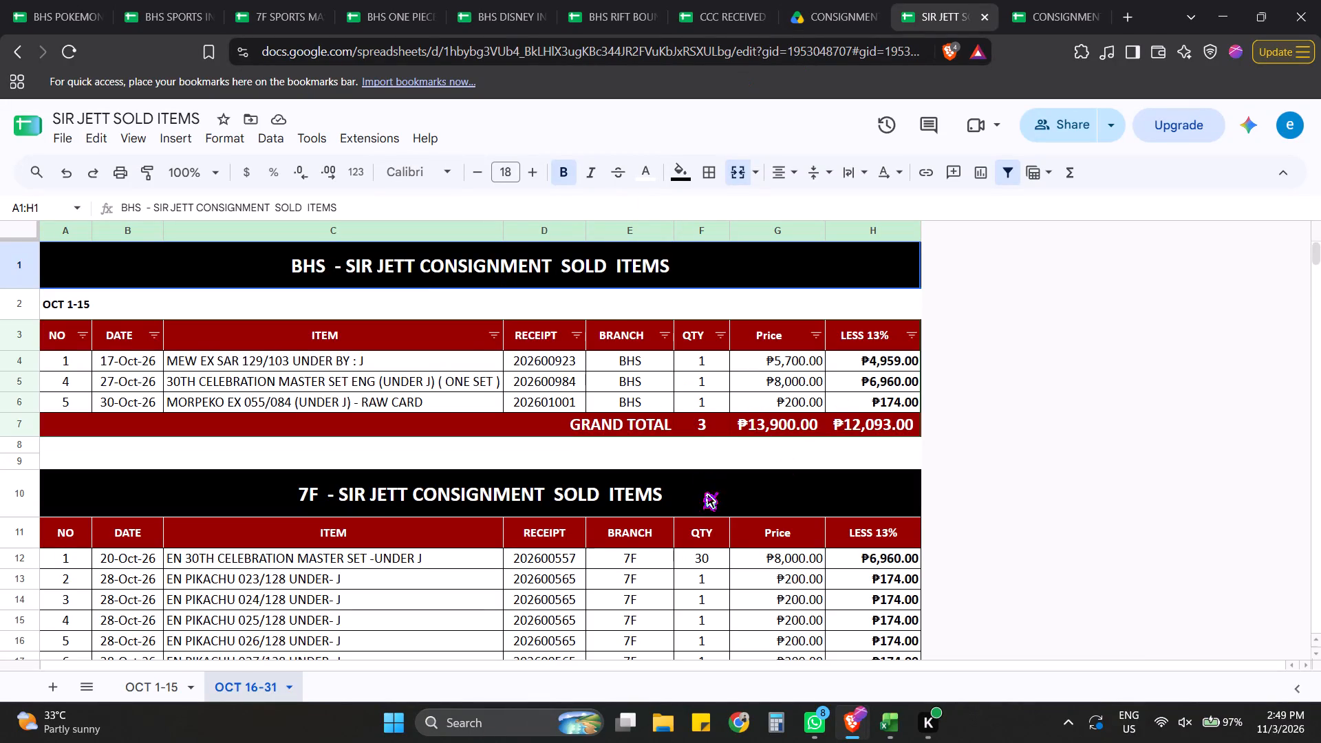
# Dismiss the download manager's registration prompt and examine the sold items tables and card photos on Sir Jett's OCT 16-31 sheet.
pyautogui.scroll(-4, 621, 590)
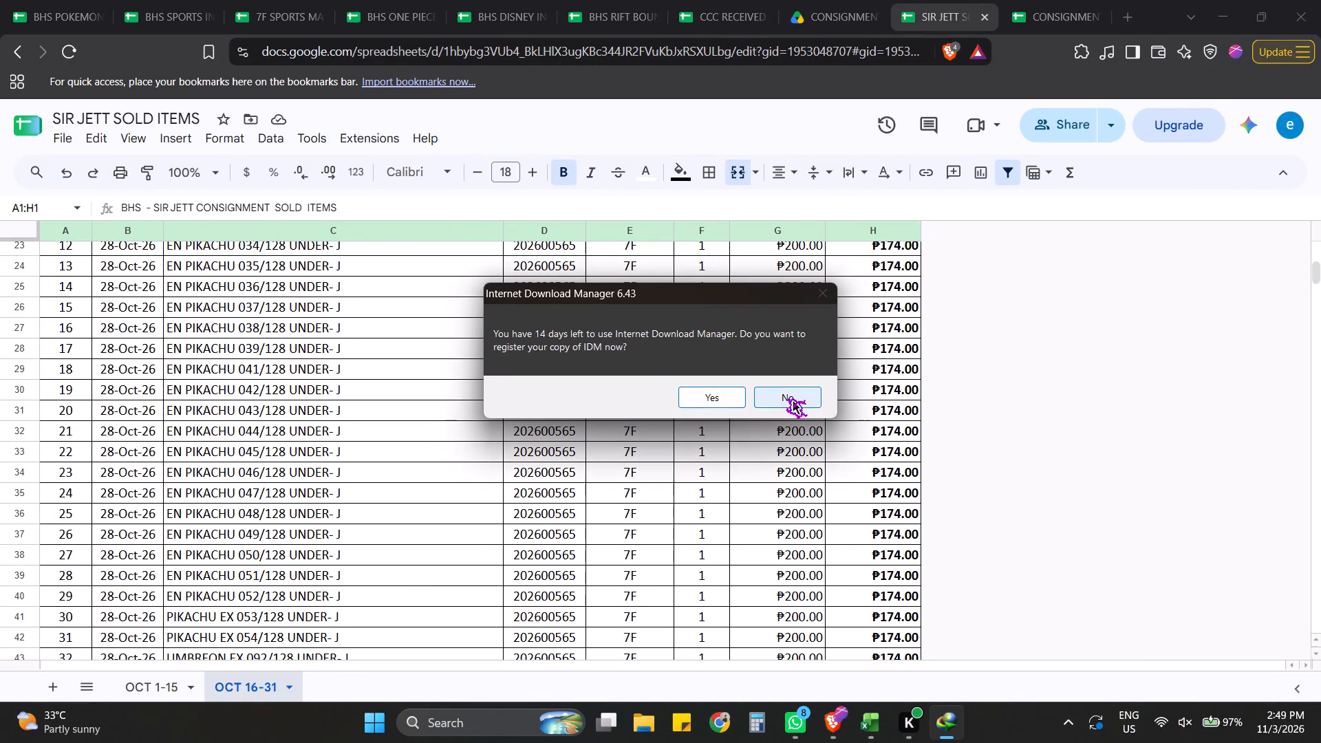
pyautogui.click(786, 398)
pyautogui.scroll(-5, 696, 511)
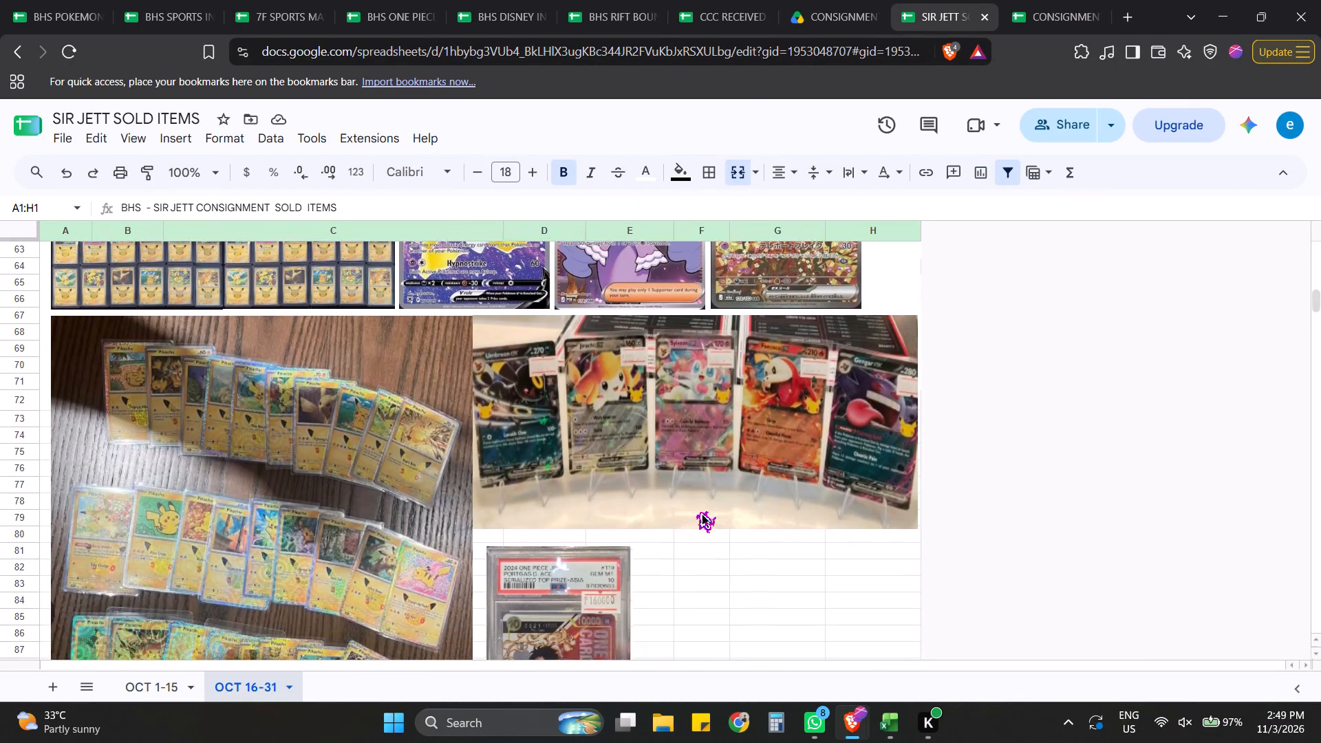
pyautogui.scroll(-2, 696, 511)
pyautogui.scroll(2, 696, 511)
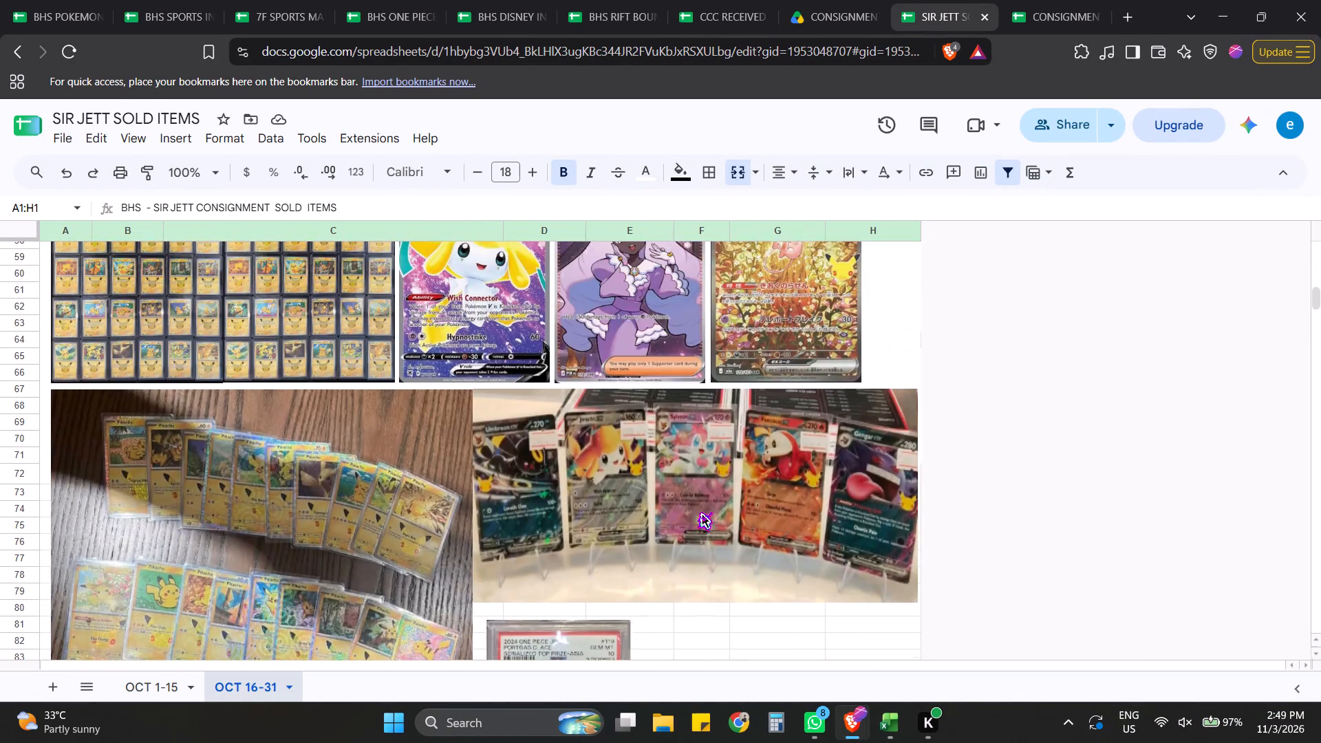
pyautogui.scroll(1, 696, 511)
pyautogui.scroll(-1, 696, 511)
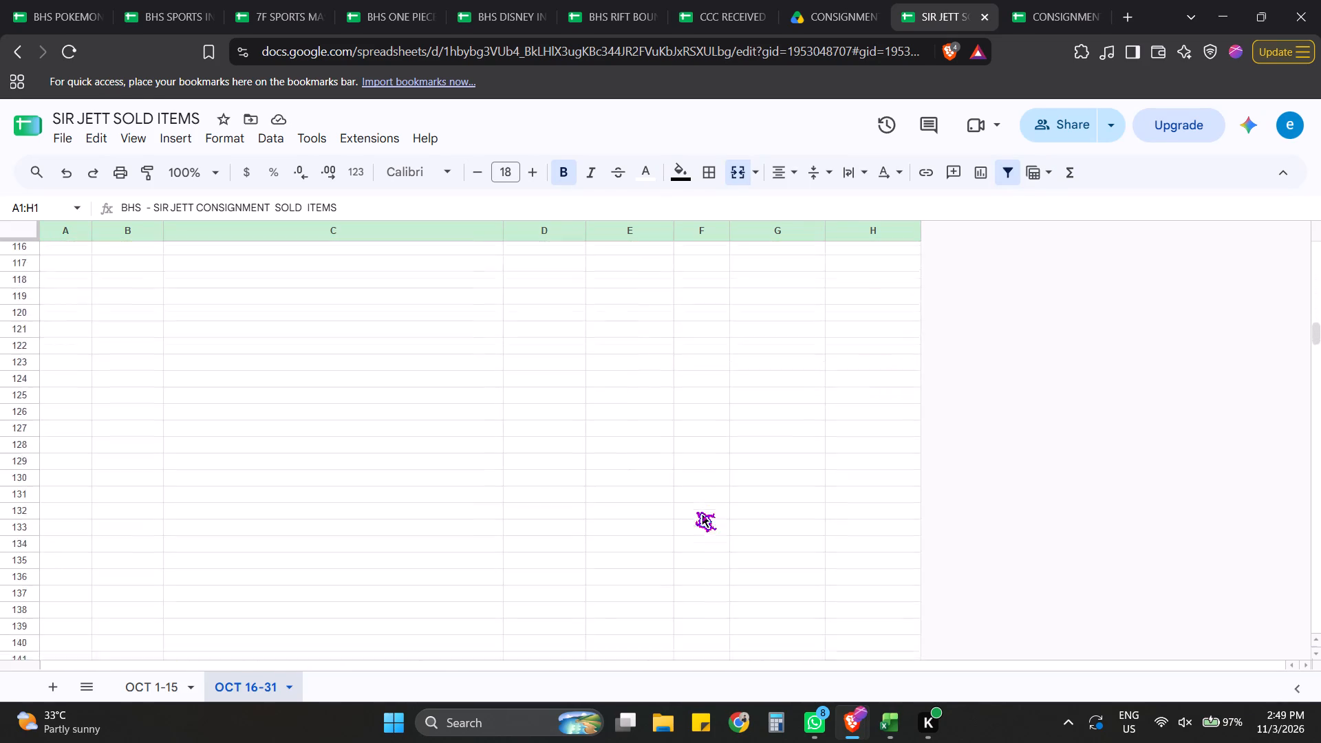
pyautogui.scroll(-1, 696, 511)
pyautogui.scroll(5, 696, 511)
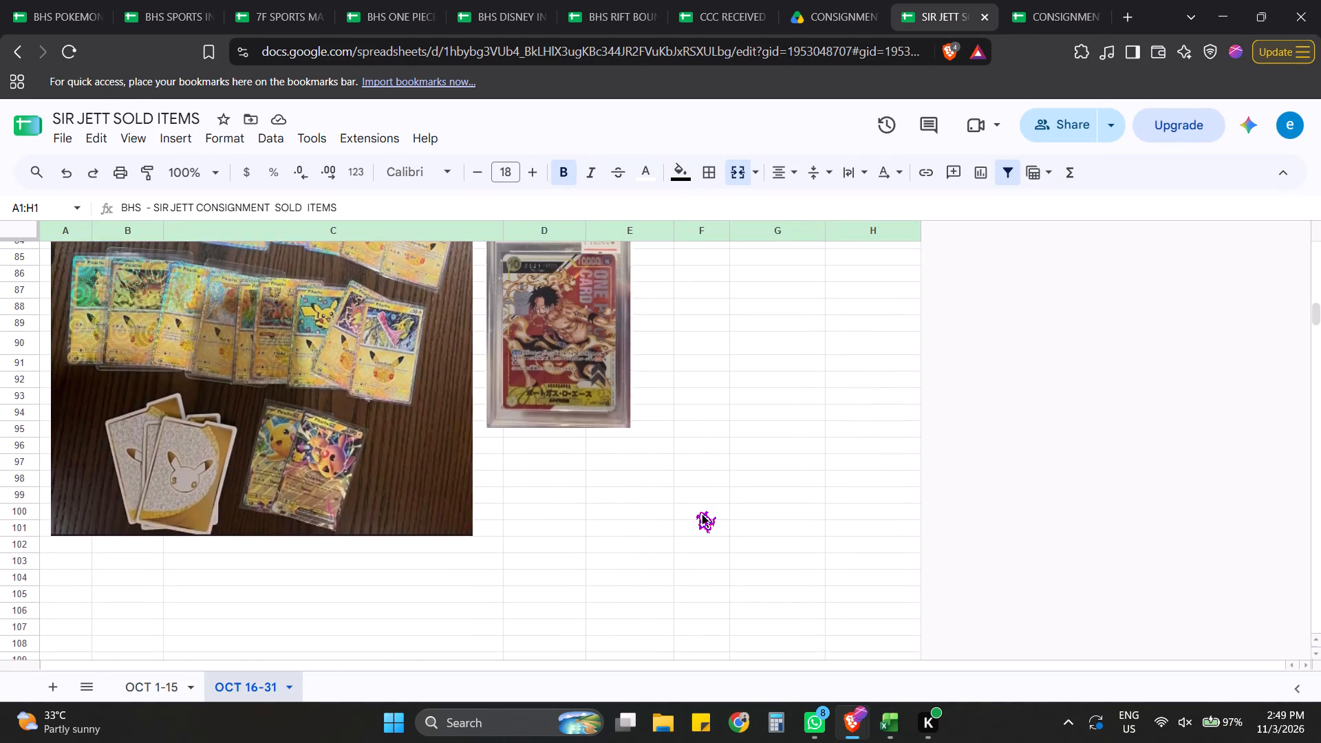
pyautogui.scroll(2, 696, 511)
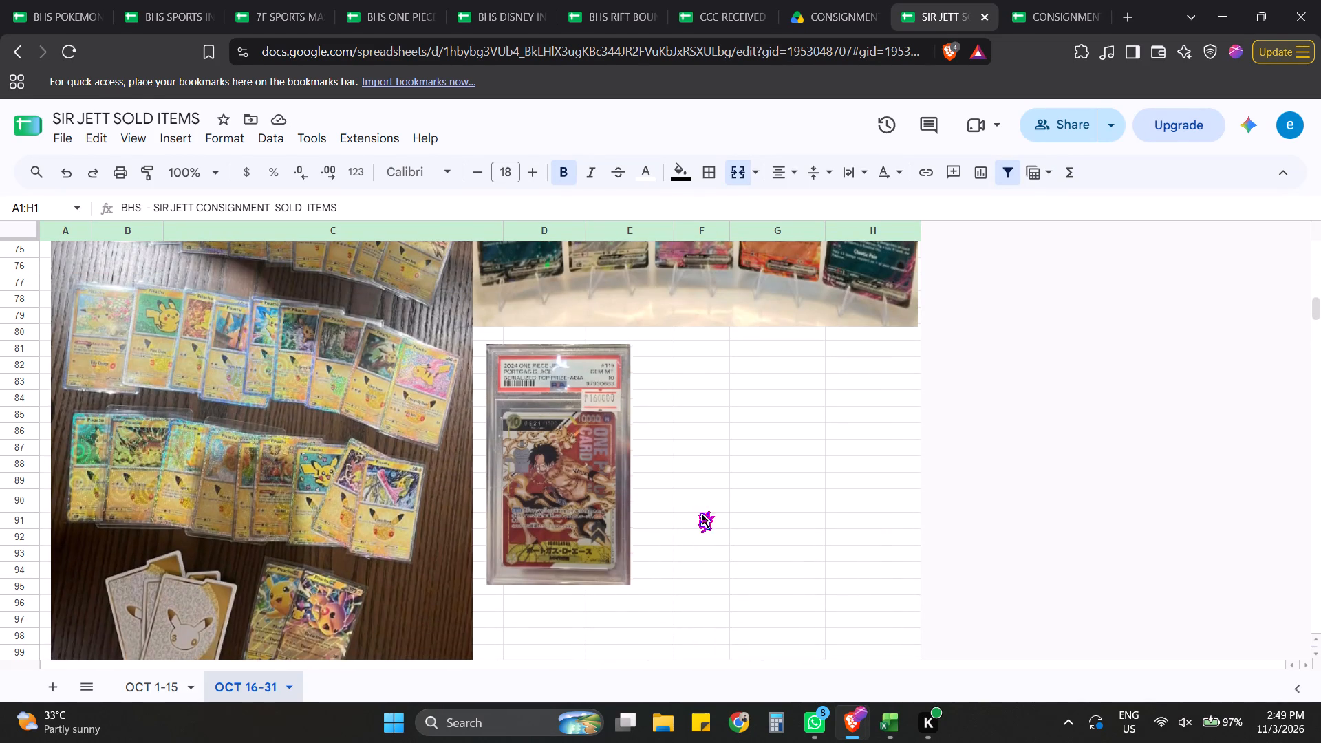
pyautogui.scroll(1, 696, 511)
# Preview the PDF export of Sir Jett's OCT 16-31 sheet, check how its pages break, and return without exporting.
pyautogui.click(72, 140)
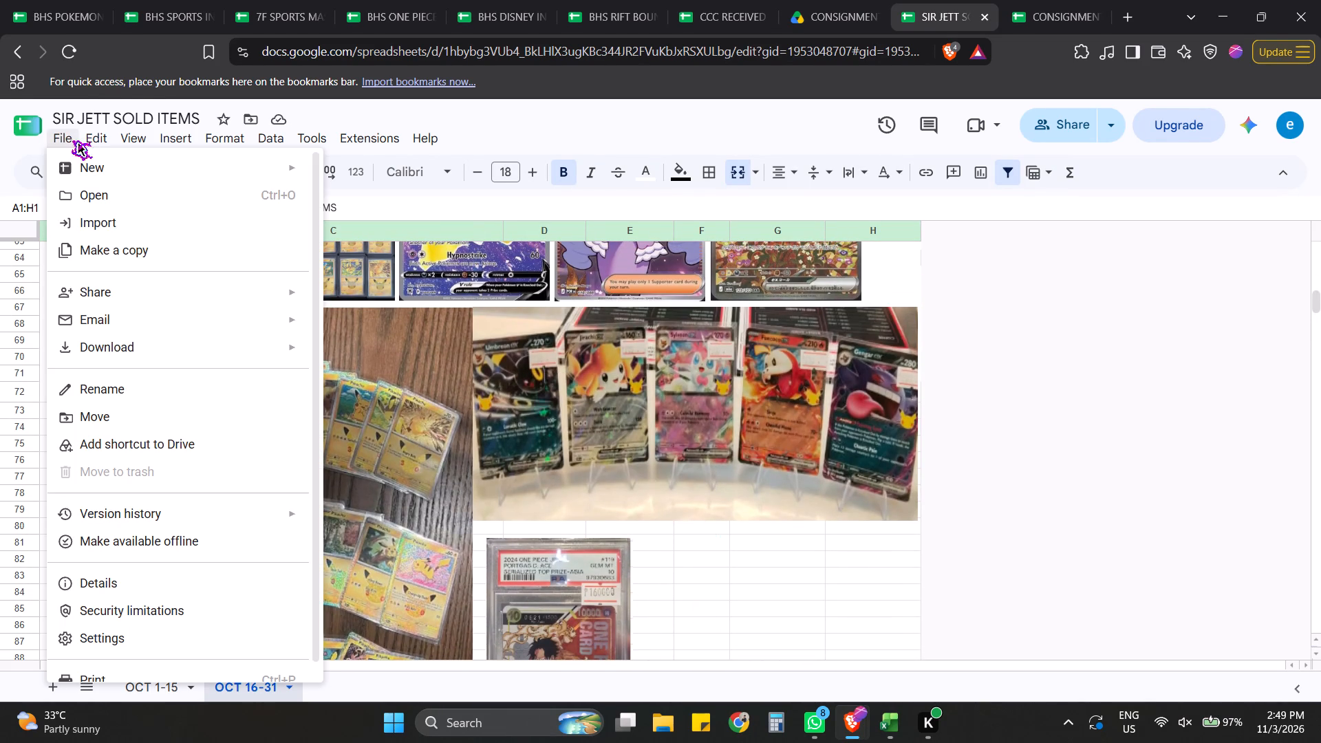
pyautogui.click(187, 349)
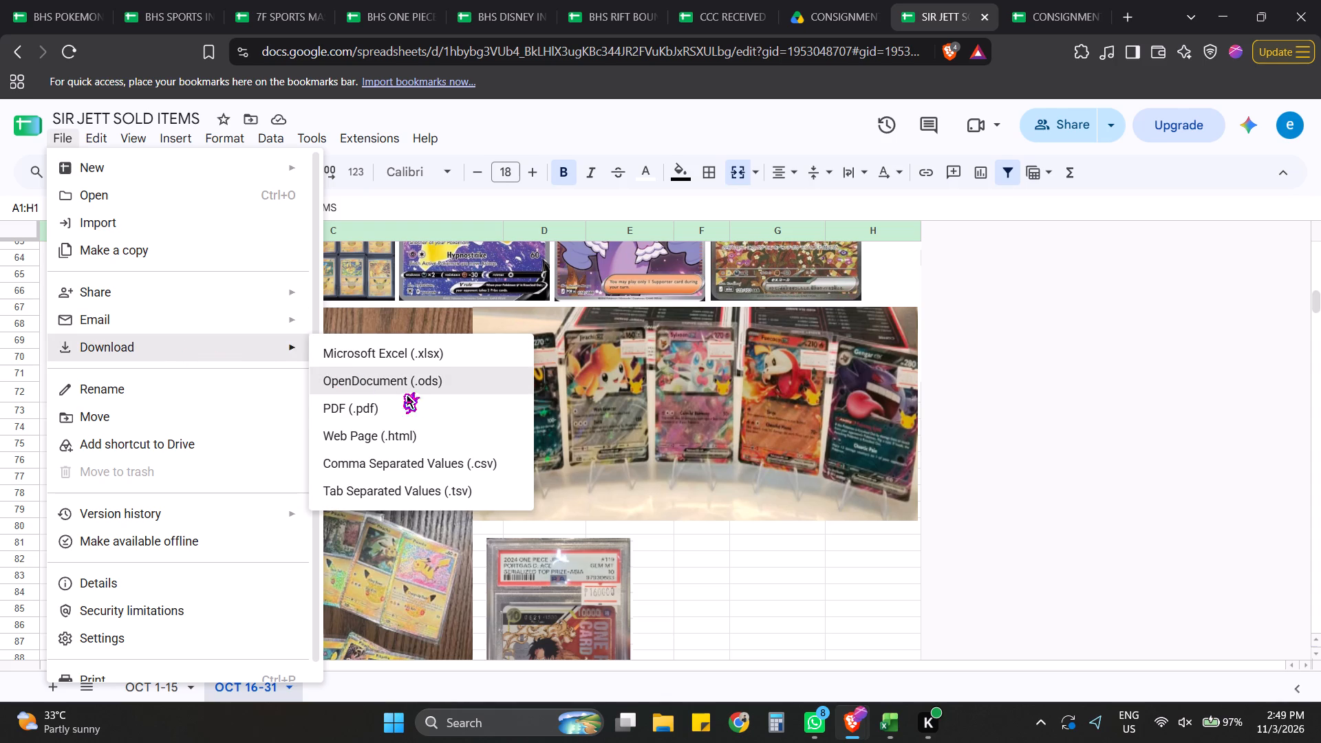
pyautogui.click(429, 407)
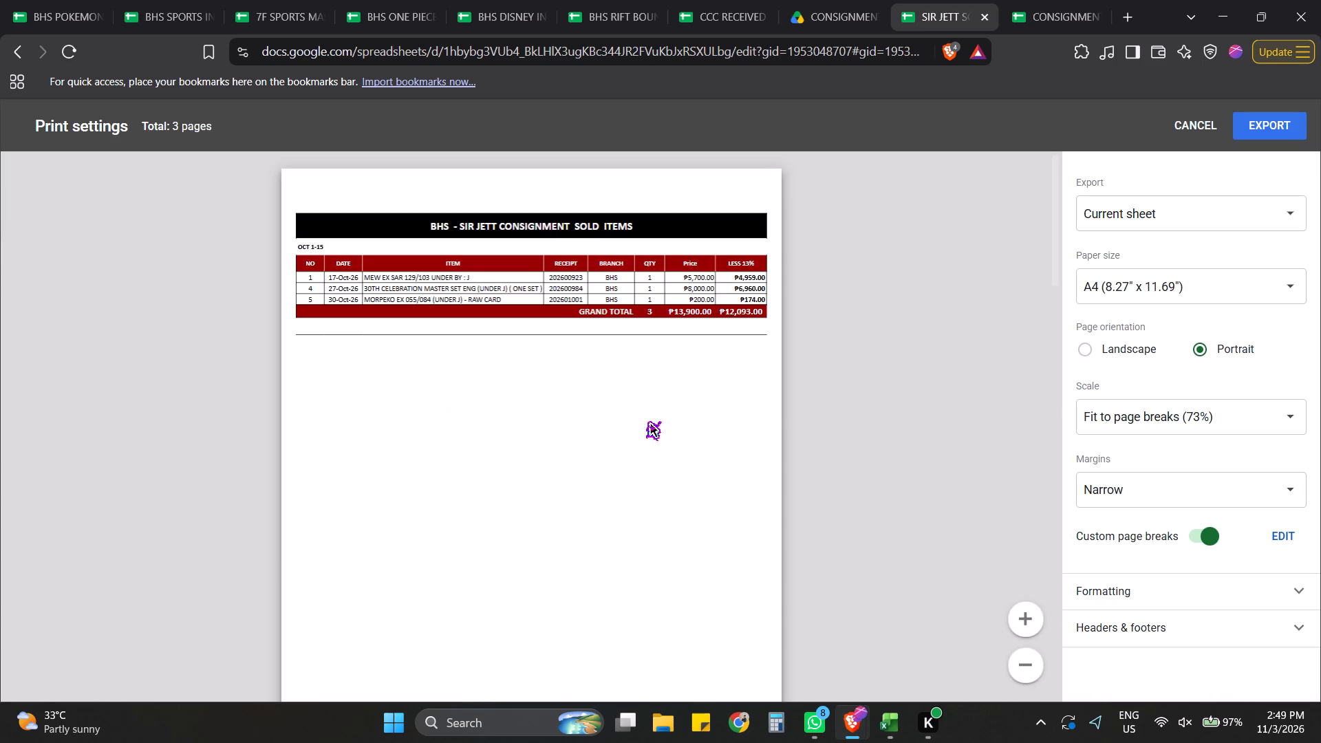
pyautogui.scroll(-3, 617, 495)
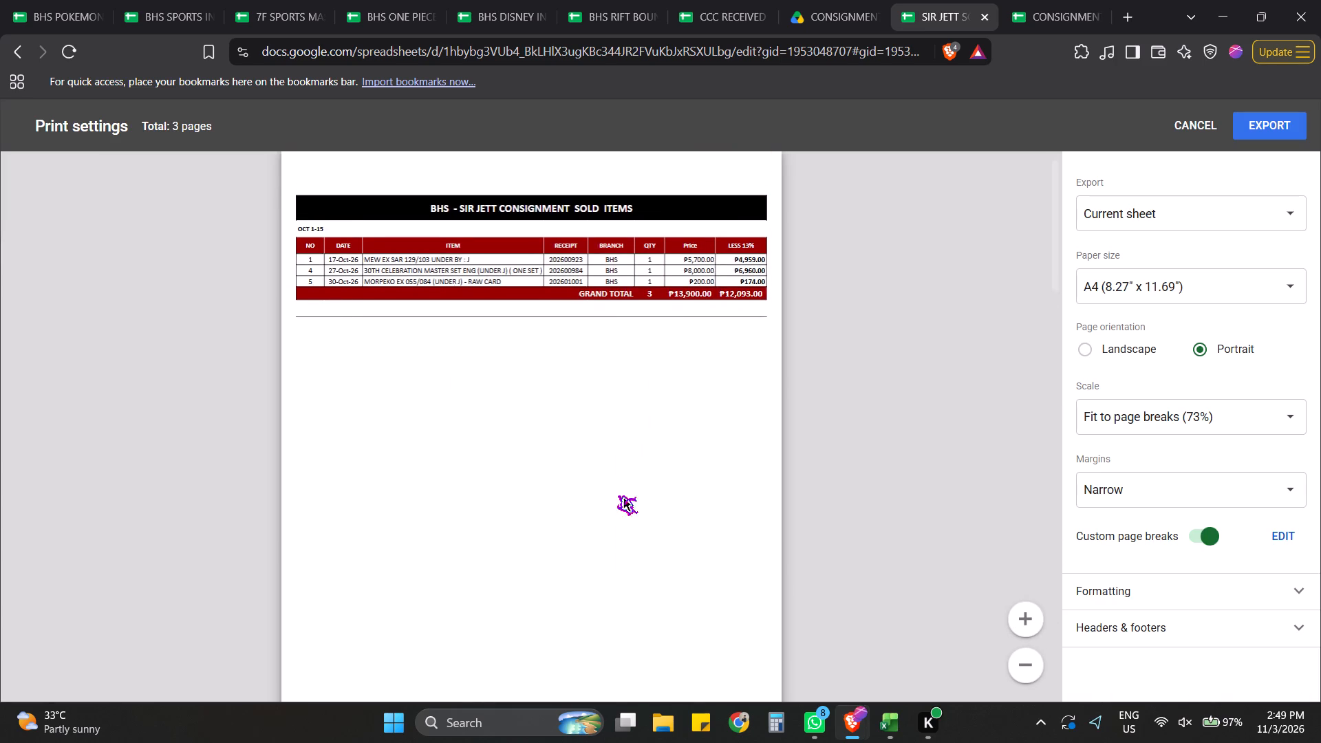
pyautogui.scroll(-2, 617, 495)
pyautogui.scroll(3, 617, 495)
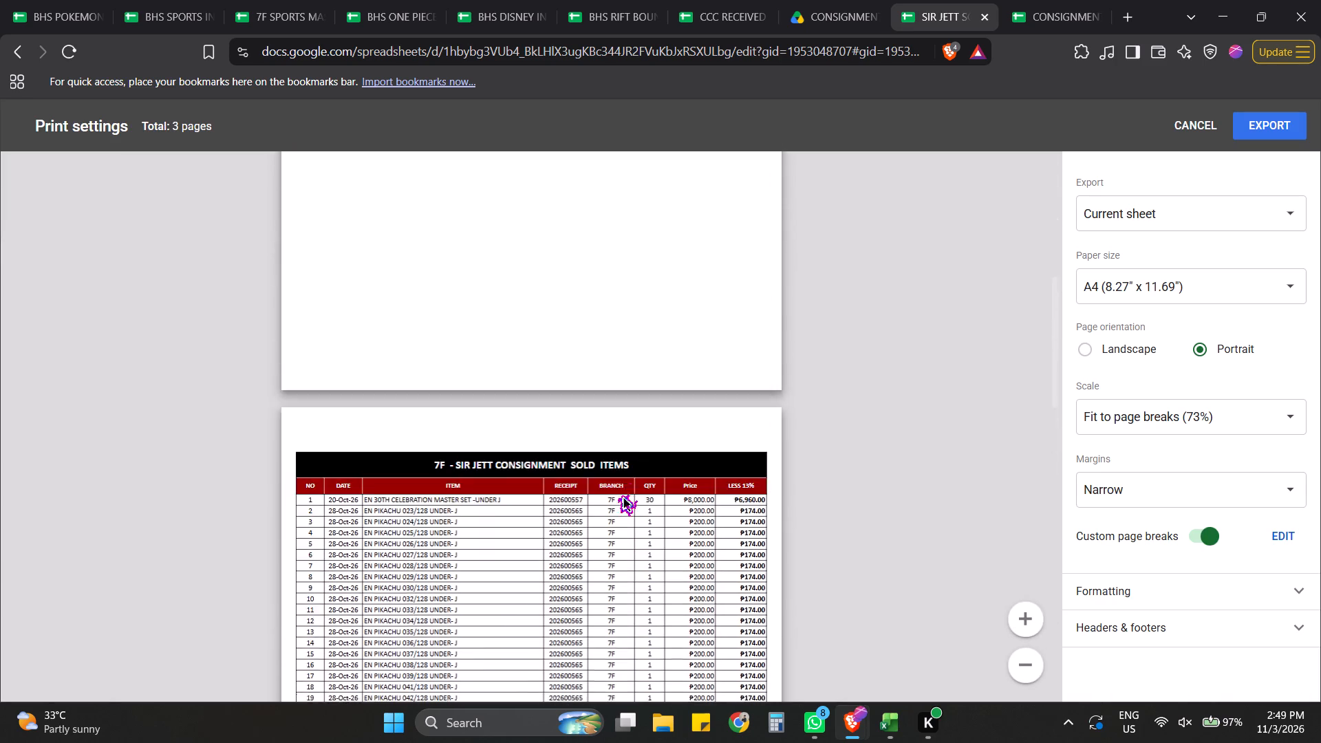
pyautogui.scroll(3, 617, 495)
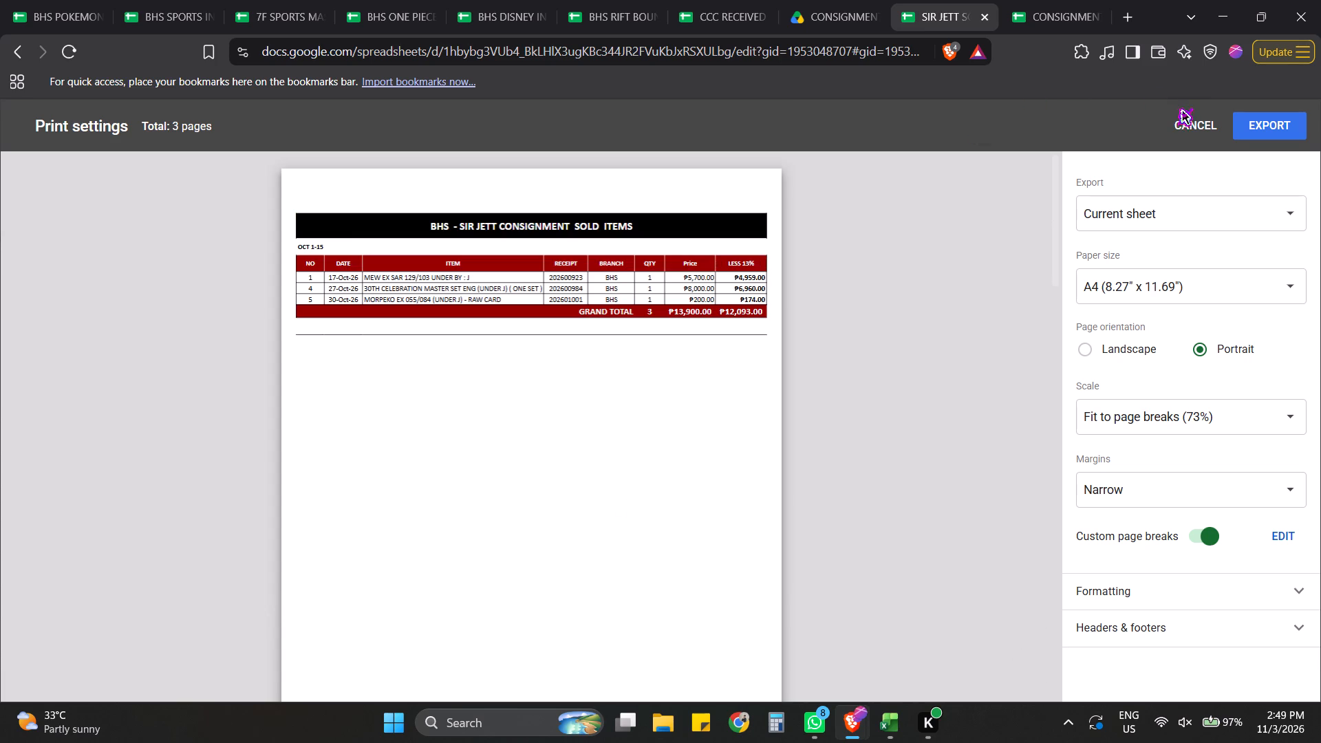
pyautogui.click(1186, 129)
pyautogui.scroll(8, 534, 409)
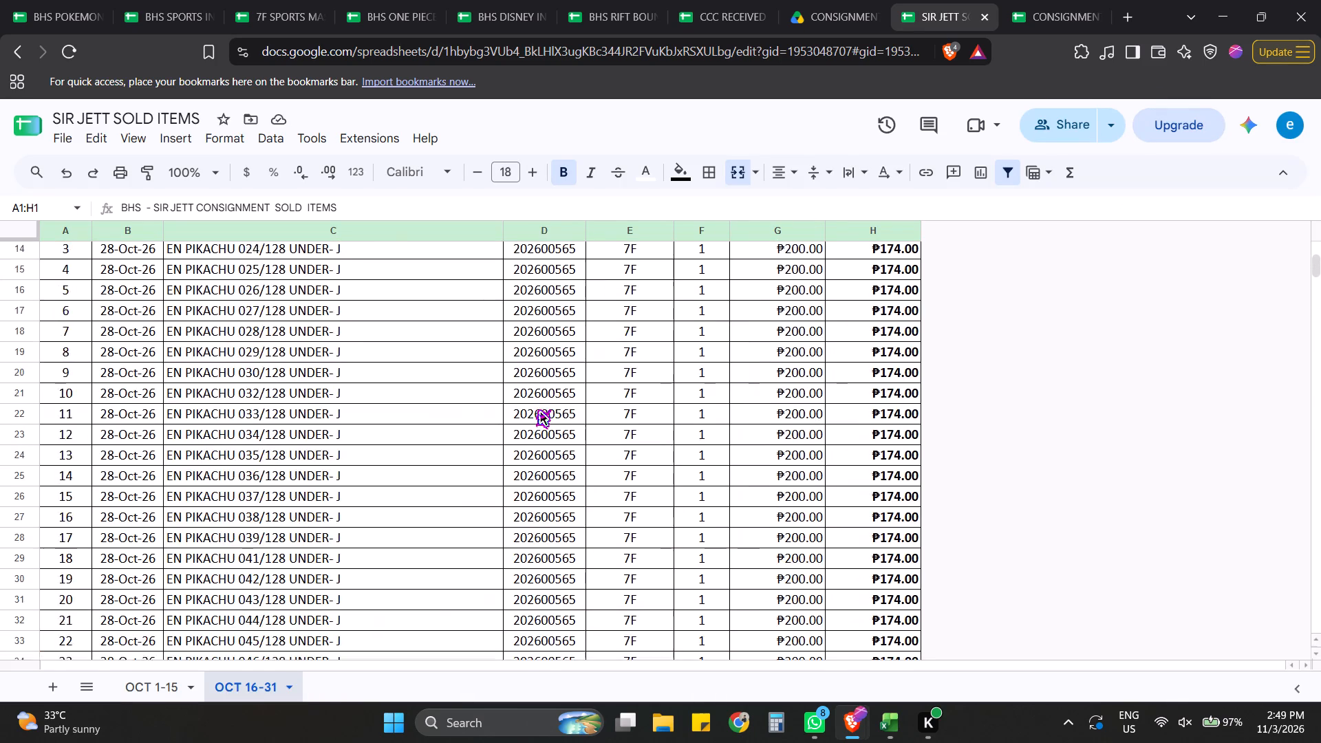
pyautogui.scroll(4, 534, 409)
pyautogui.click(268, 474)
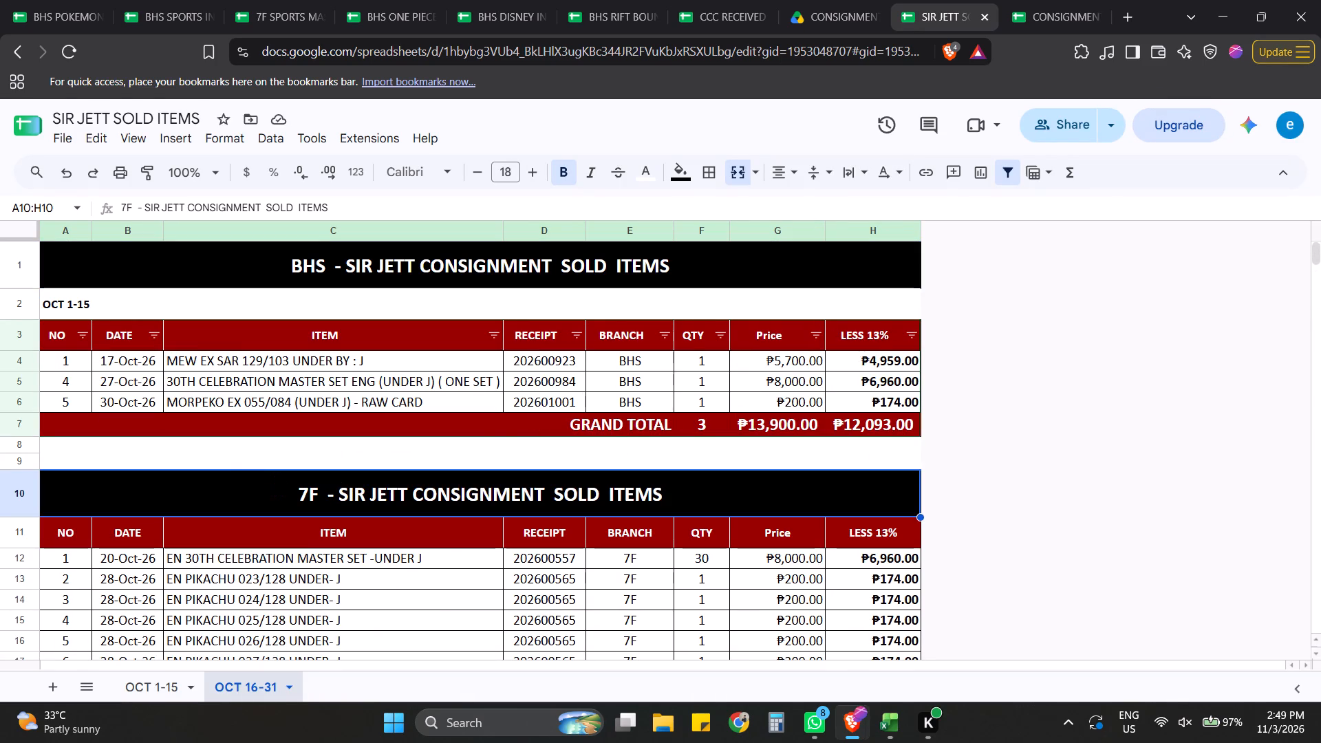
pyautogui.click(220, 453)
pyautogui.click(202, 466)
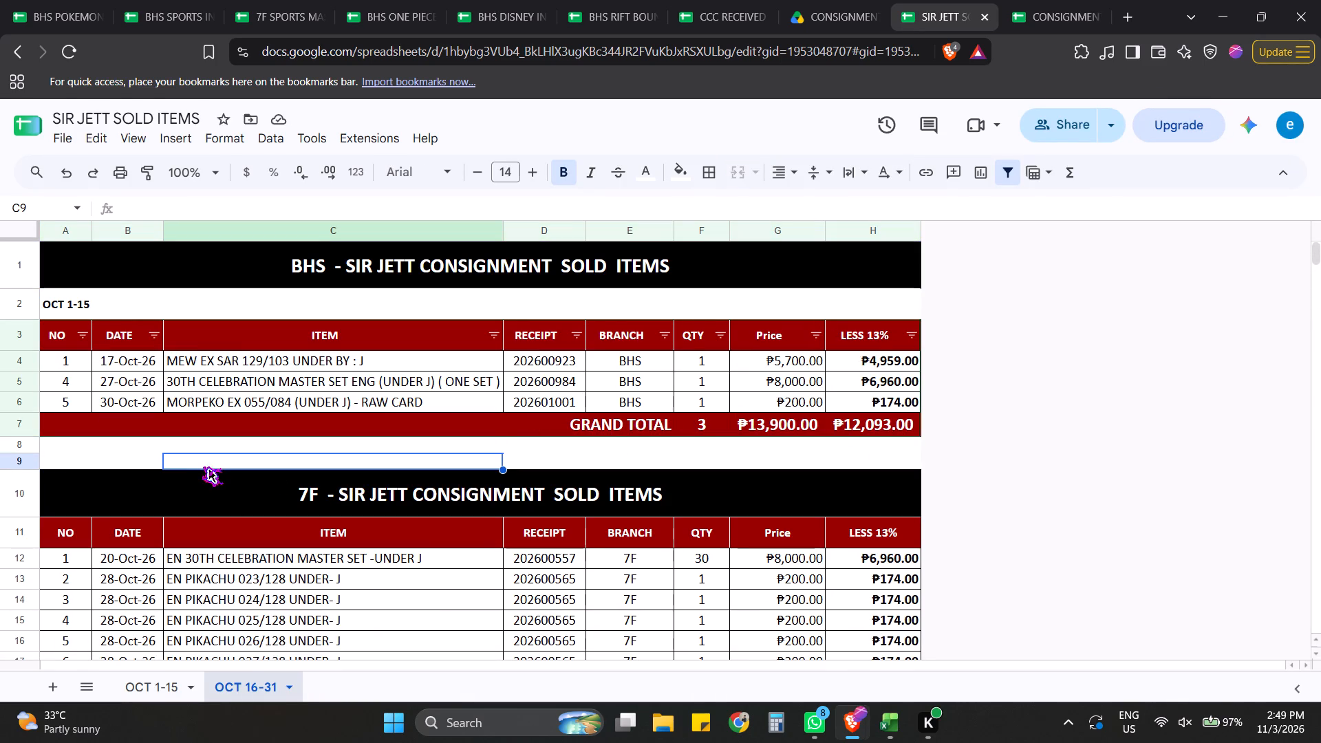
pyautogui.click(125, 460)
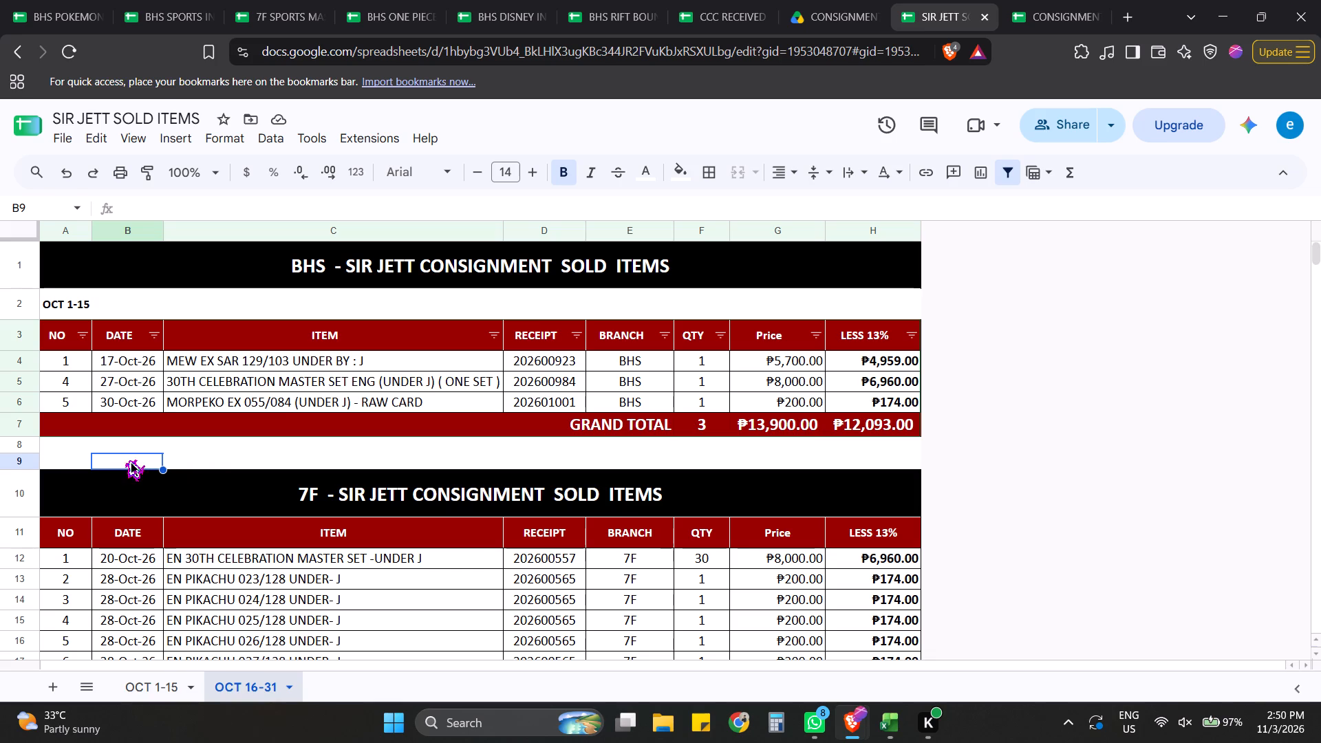
# Reopen the PDF export preview of Sir Jett's OCT 16-31 sheet, inspect the tables and photos across its pages, and cancel the export.
pyautogui.click(63, 131)
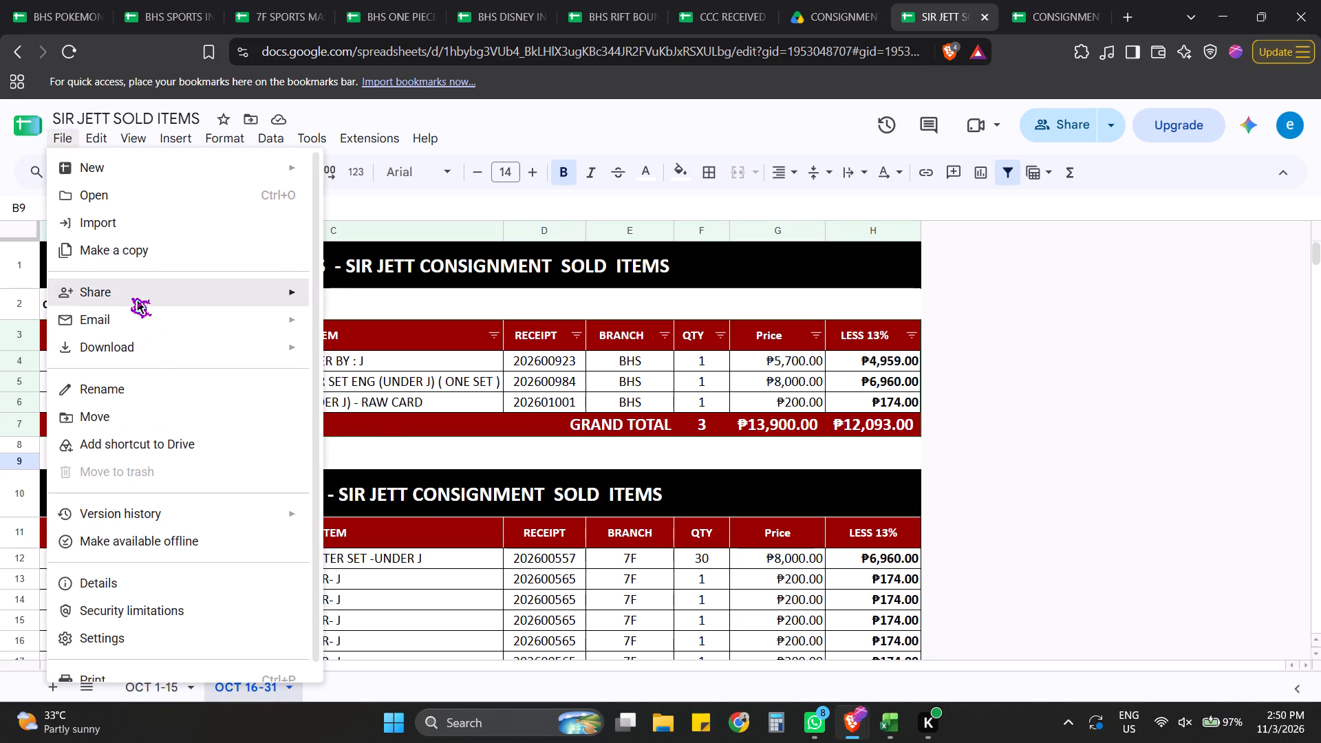
pyautogui.click(150, 346)
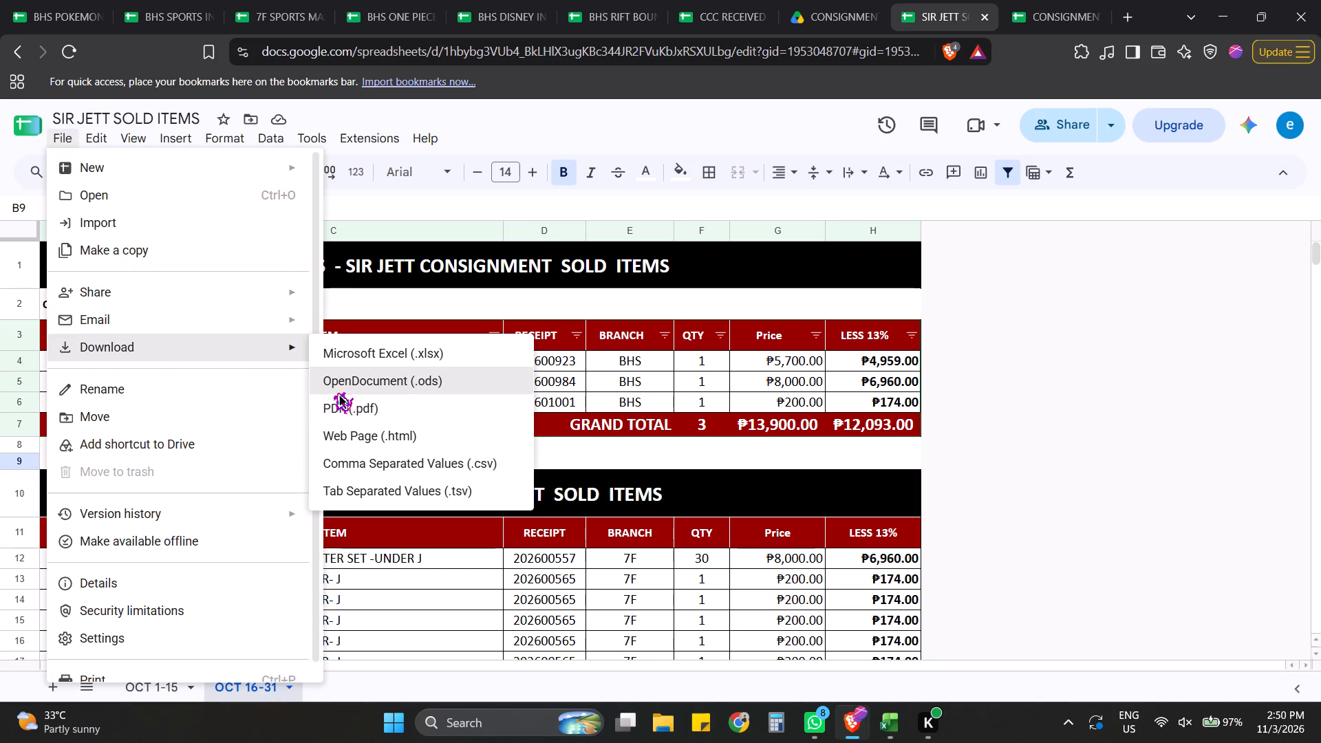
pyautogui.click(343, 407)
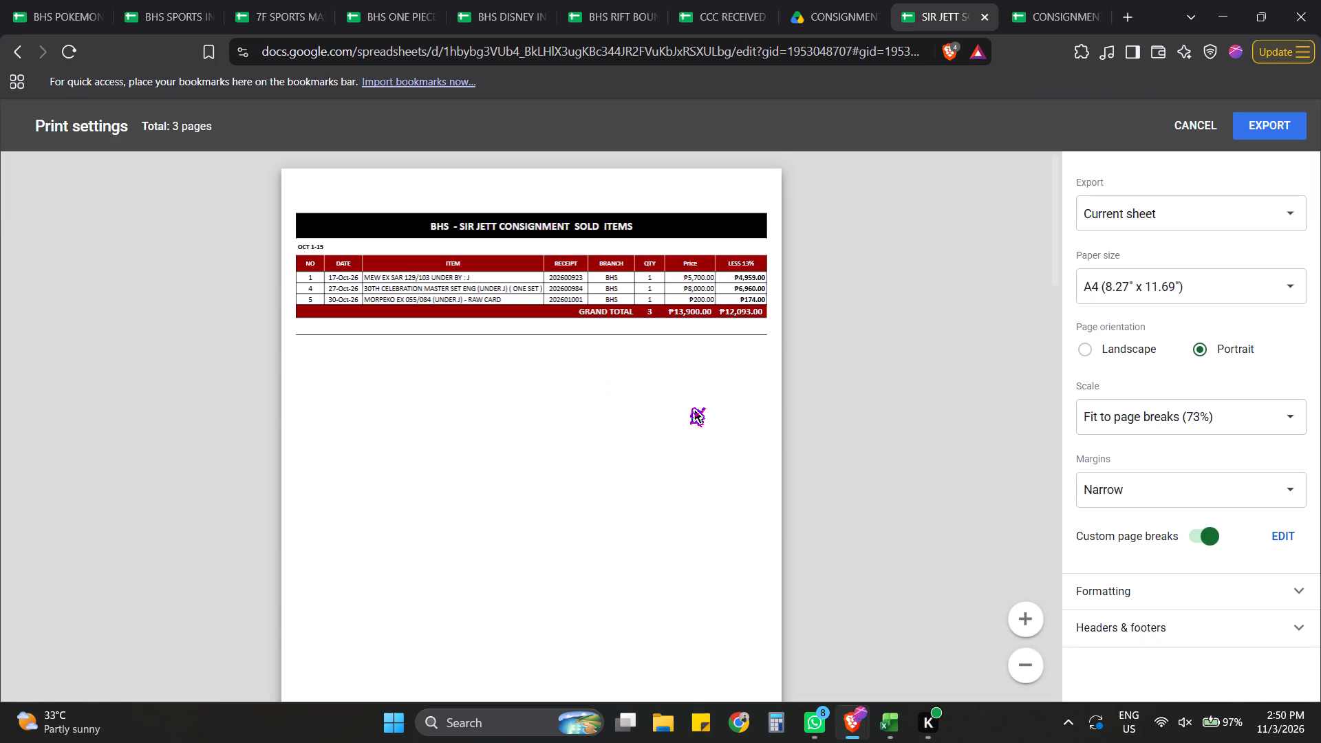
pyautogui.scroll(-5, 688, 407)
pyautogui.scroll(1, 688, 407)
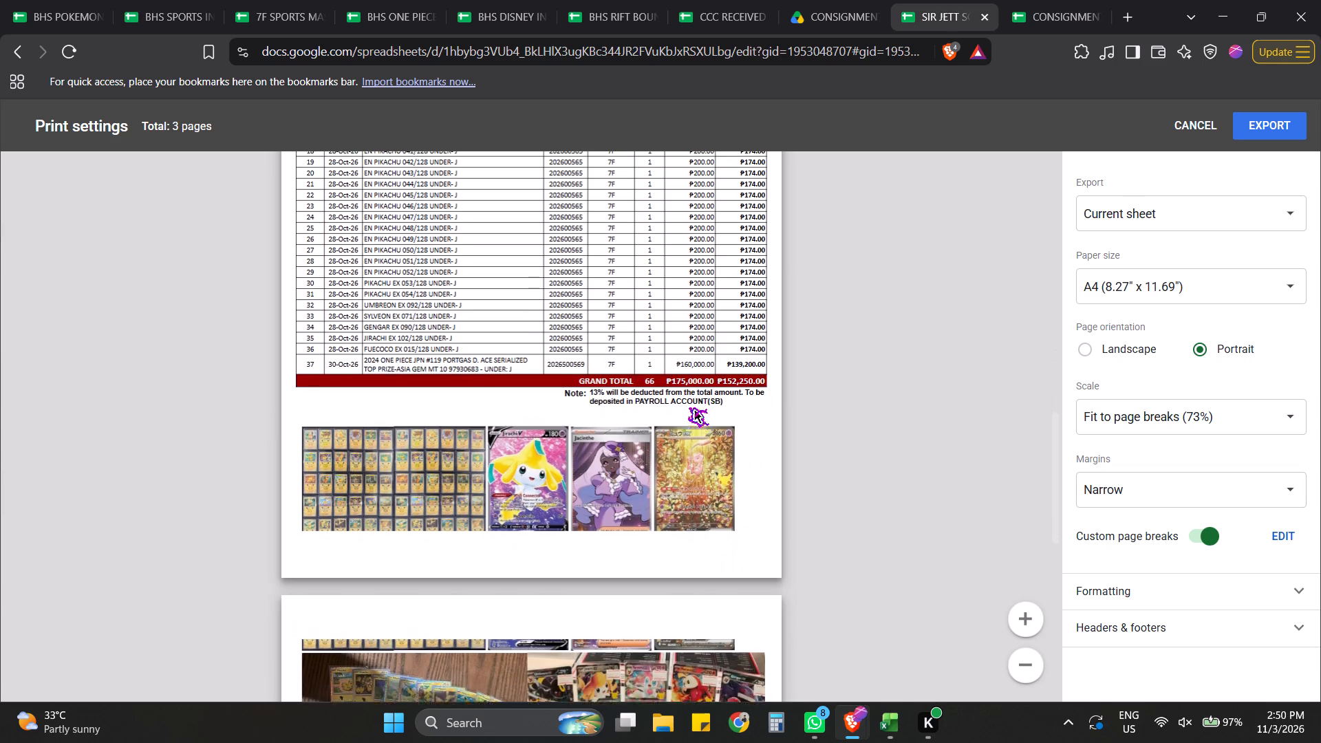
pyautogui.scroll(2, 688, 407)
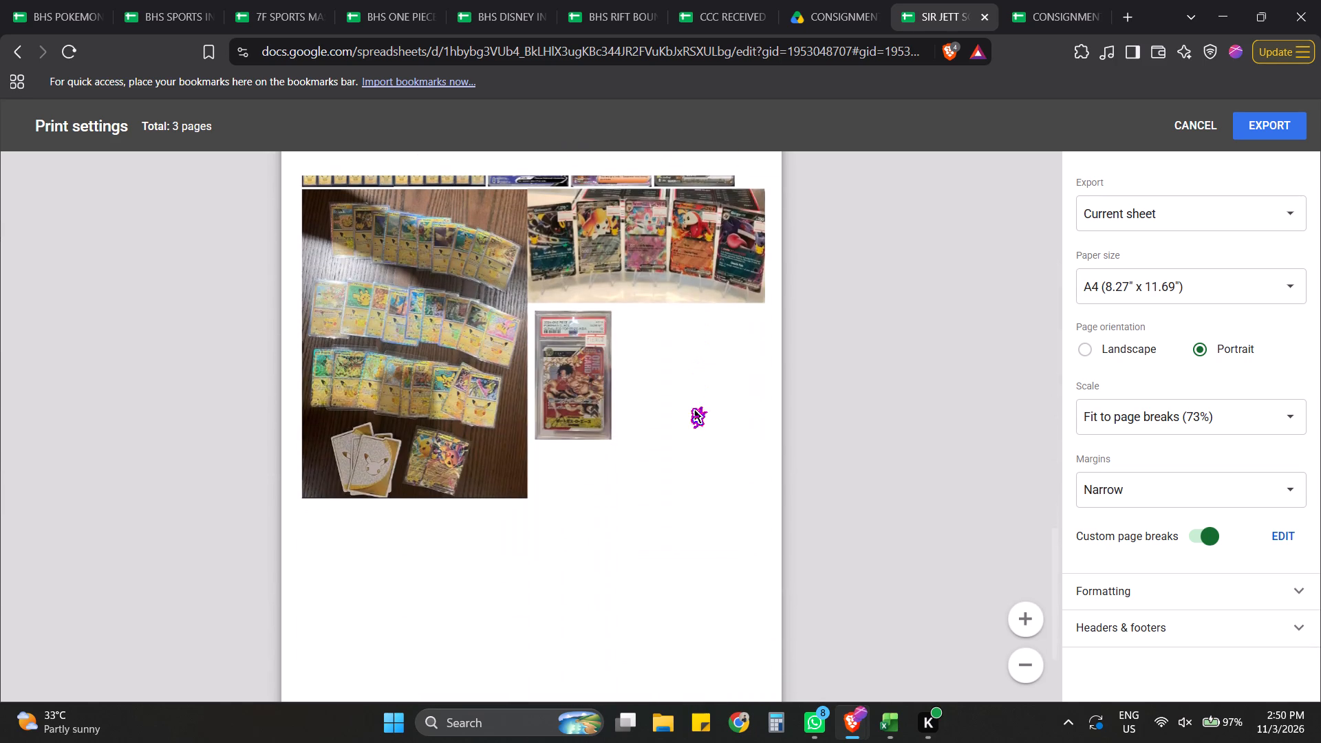
pyautogui.scroll(2, 688, 407)
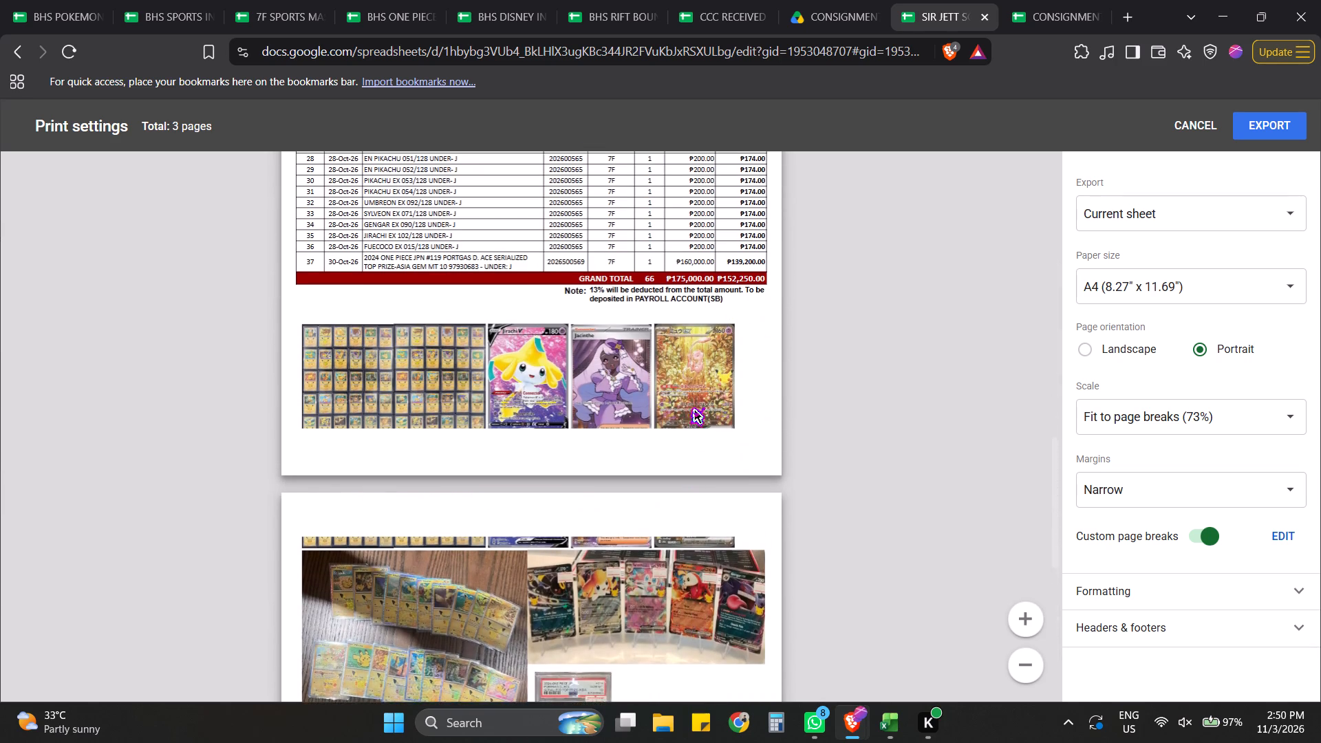
pyautogui.scroll(2, 688, 407)
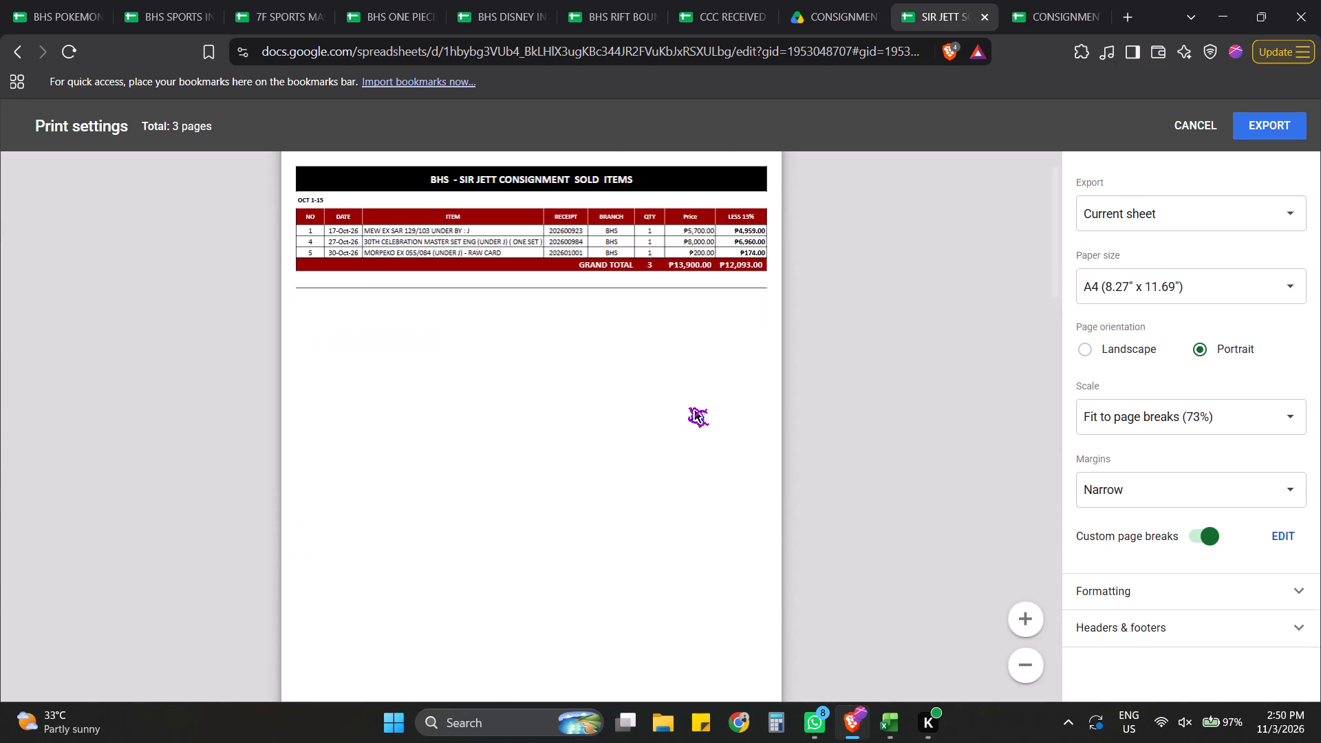
pyautogui.scroll(-3, 688, 407)
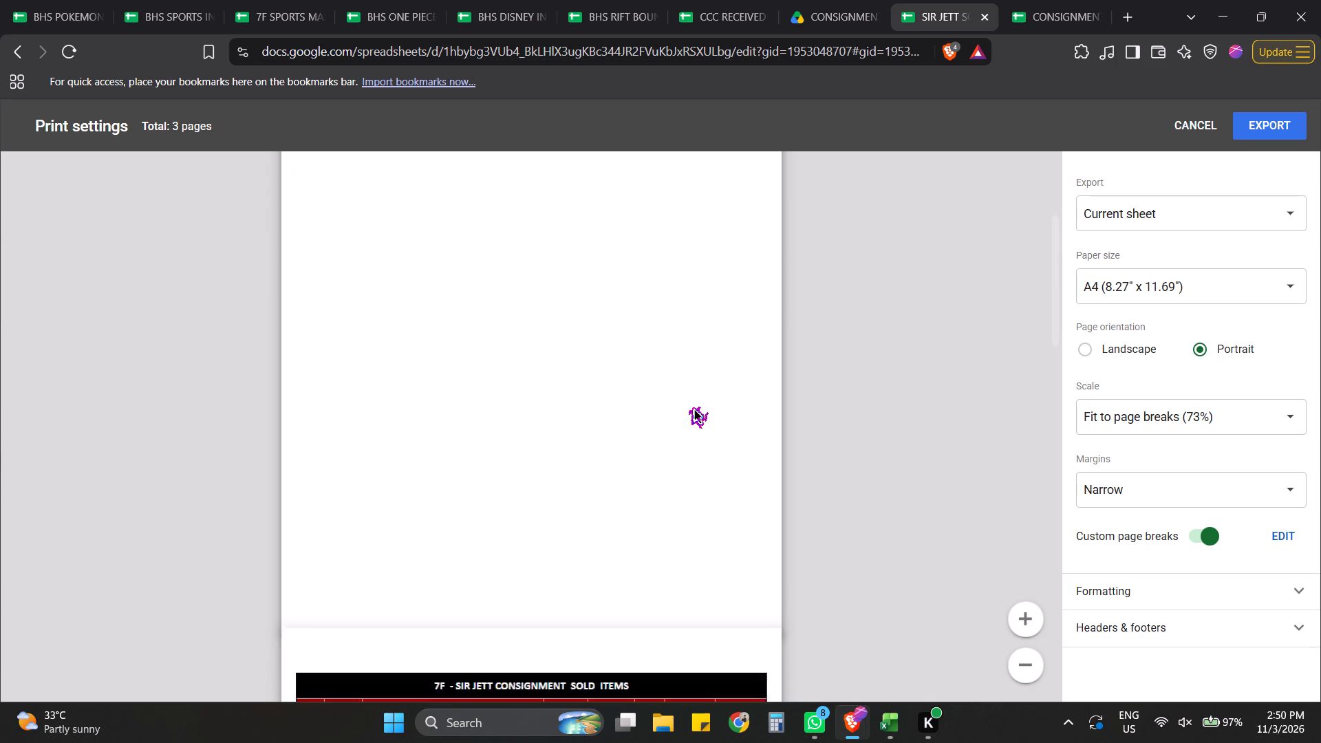
pyautogui.scroll(-3, 688, 407)
pyautogui.scroll(2, 688, 407)
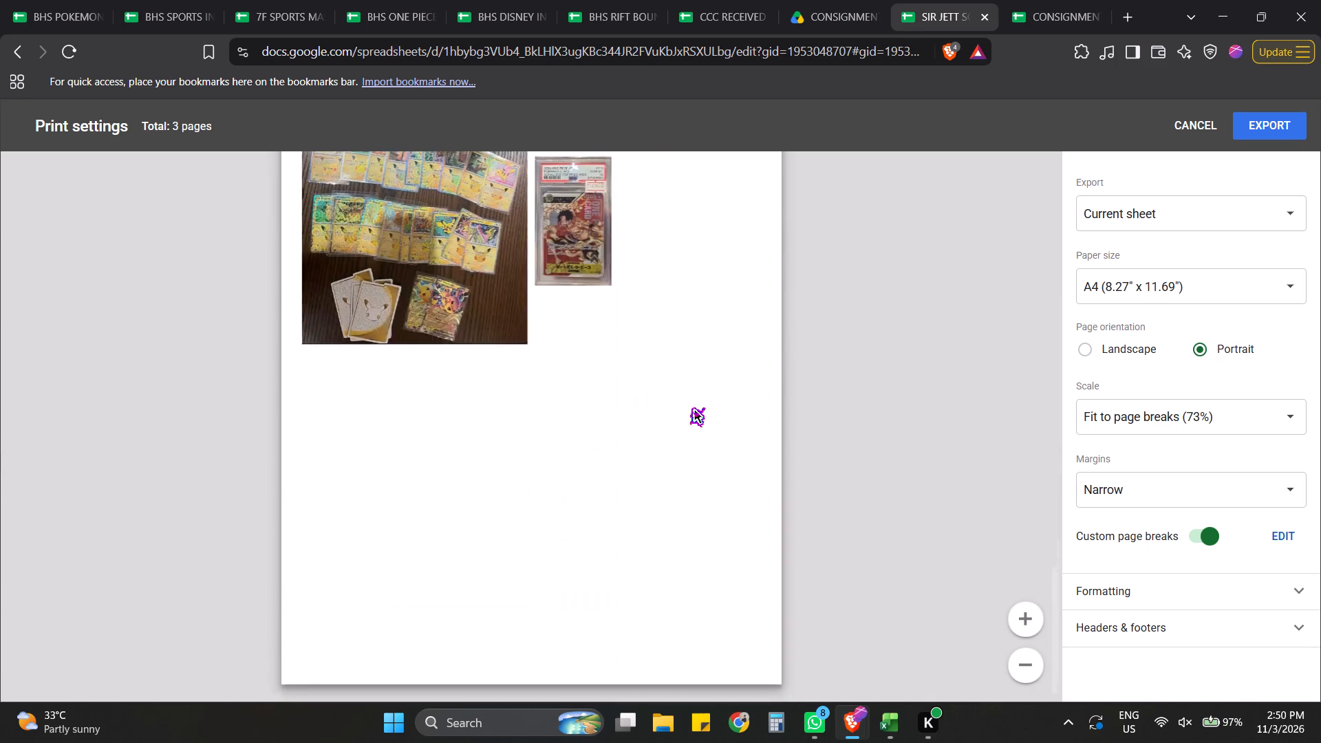
pyautogui.scroll(2, 688, 407)
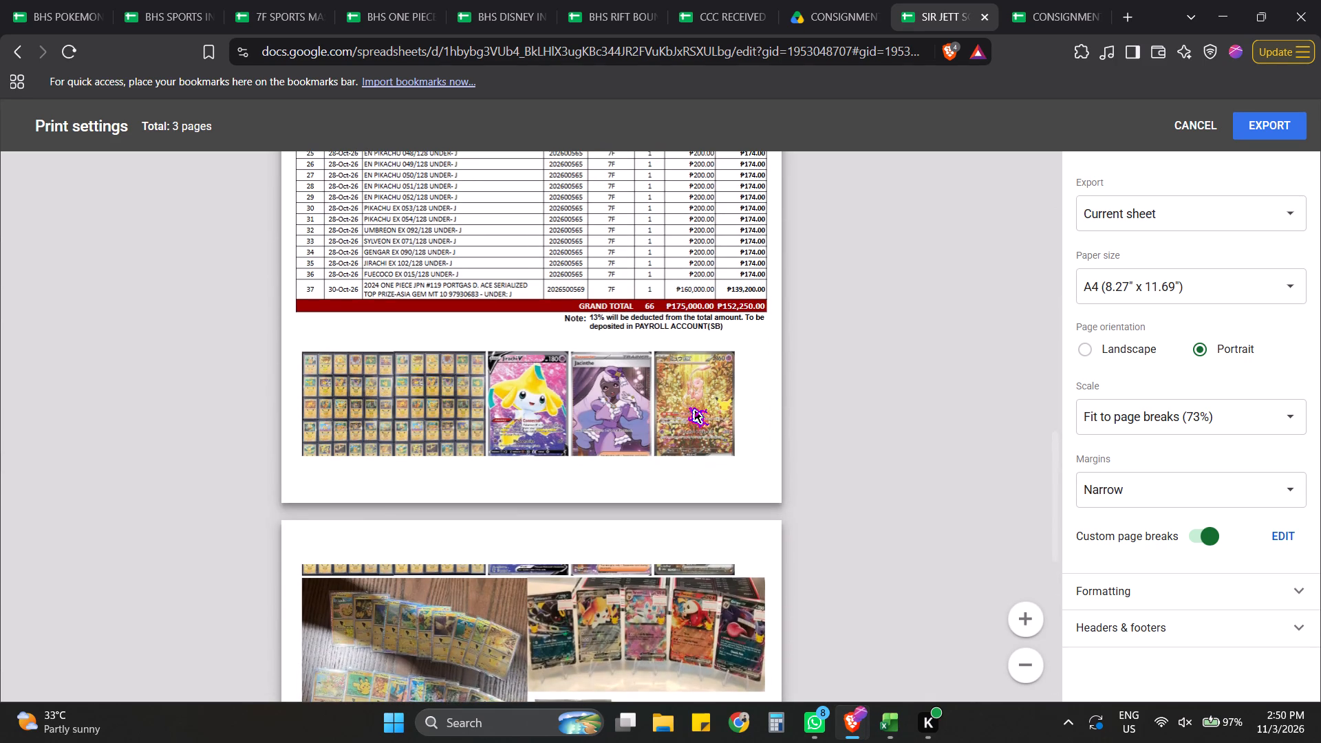
pyautogui.scroll(2, 688, 407)
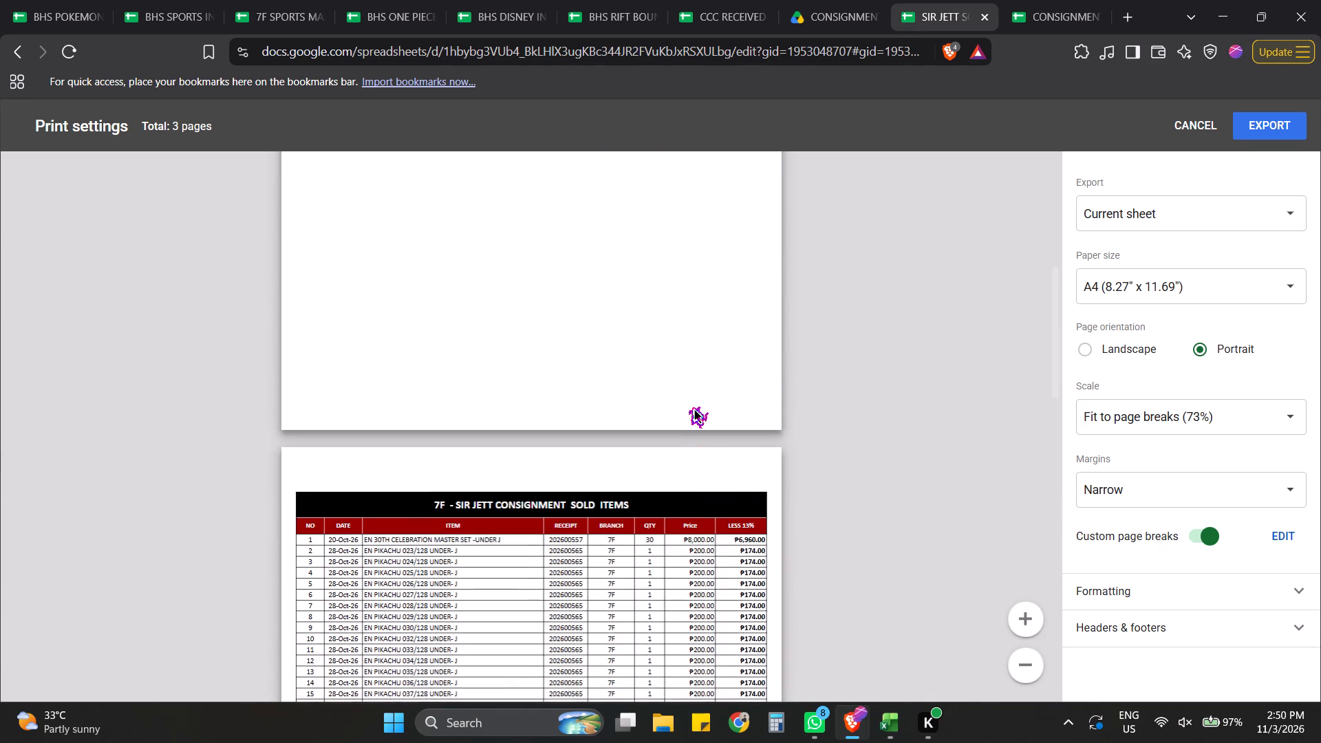
pyautogui.scroll(4, 688, 407)
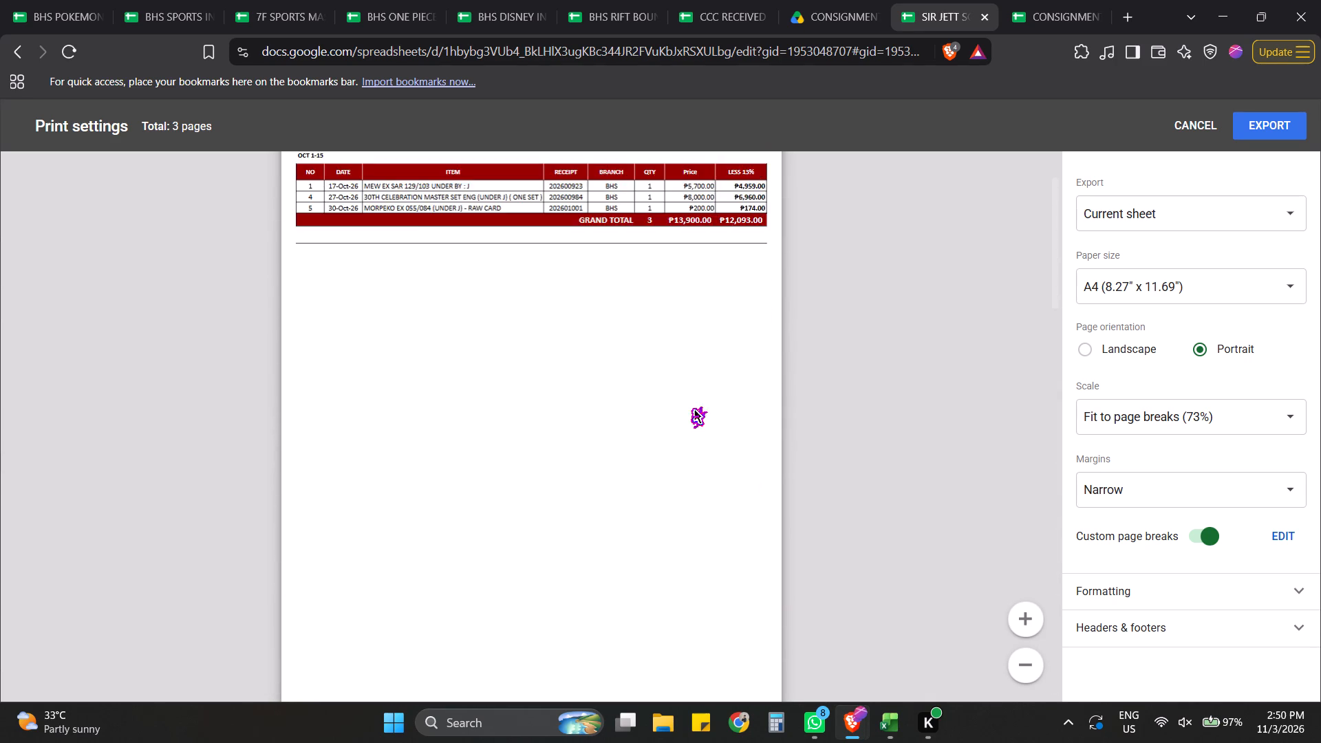
pyautogui.scroll(1, 688, 407)
pyautogui.scroll(-6, 688, 407)
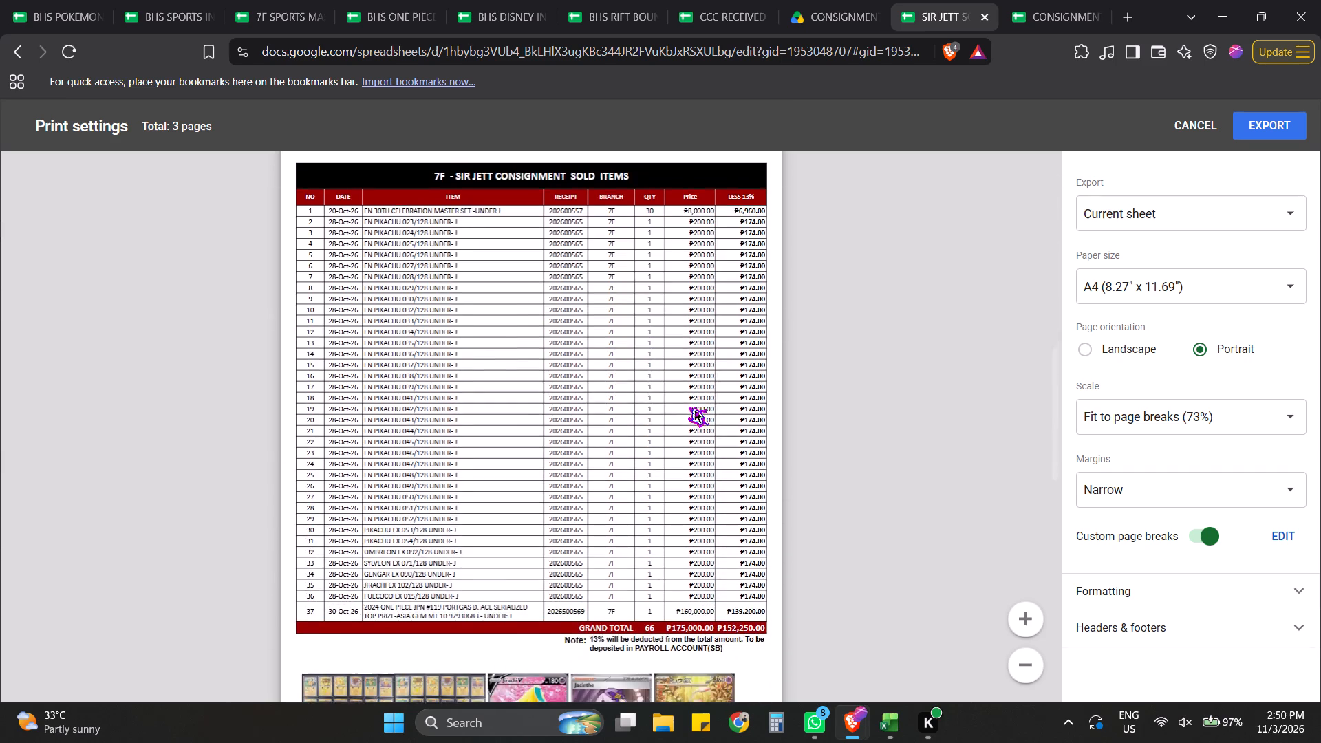
pyautogui.scroll(-1, 688, 407)
pyautogui.scroll(2, 688, 407)
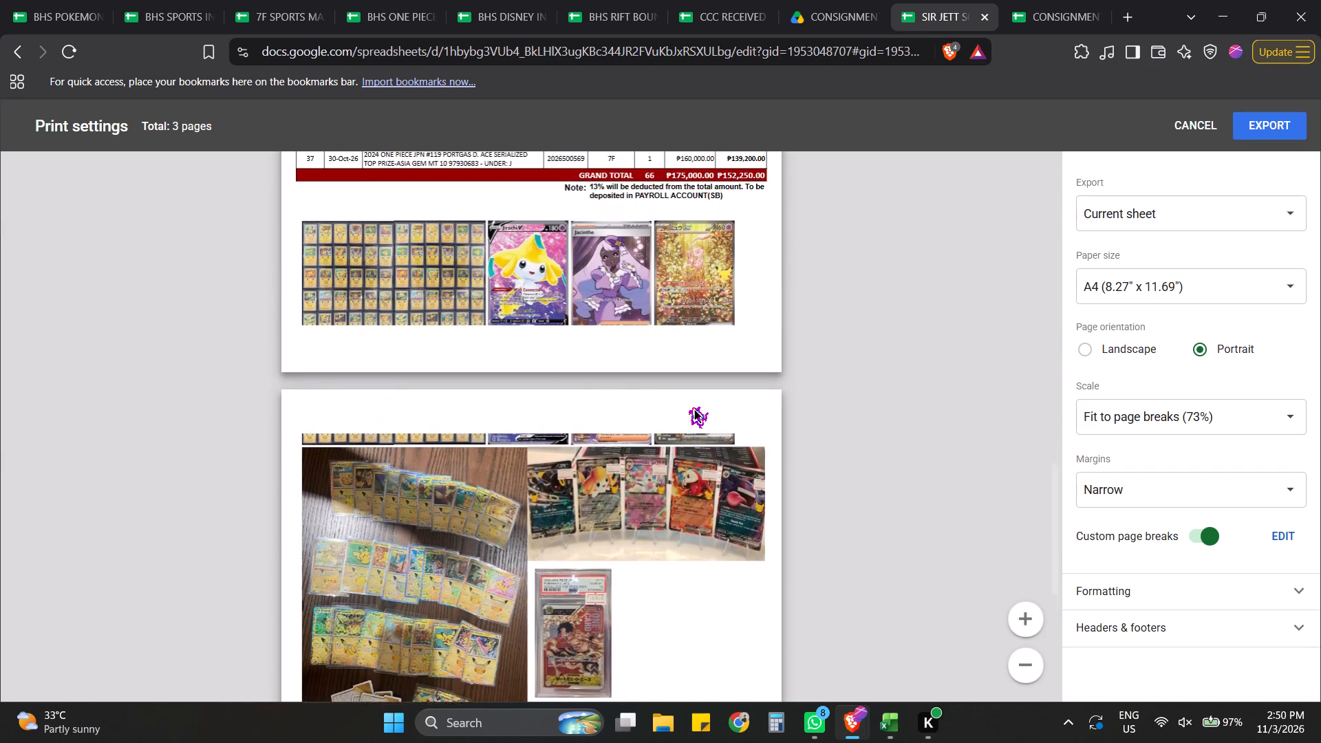
pyautogui.scroll(5, 688, 407)
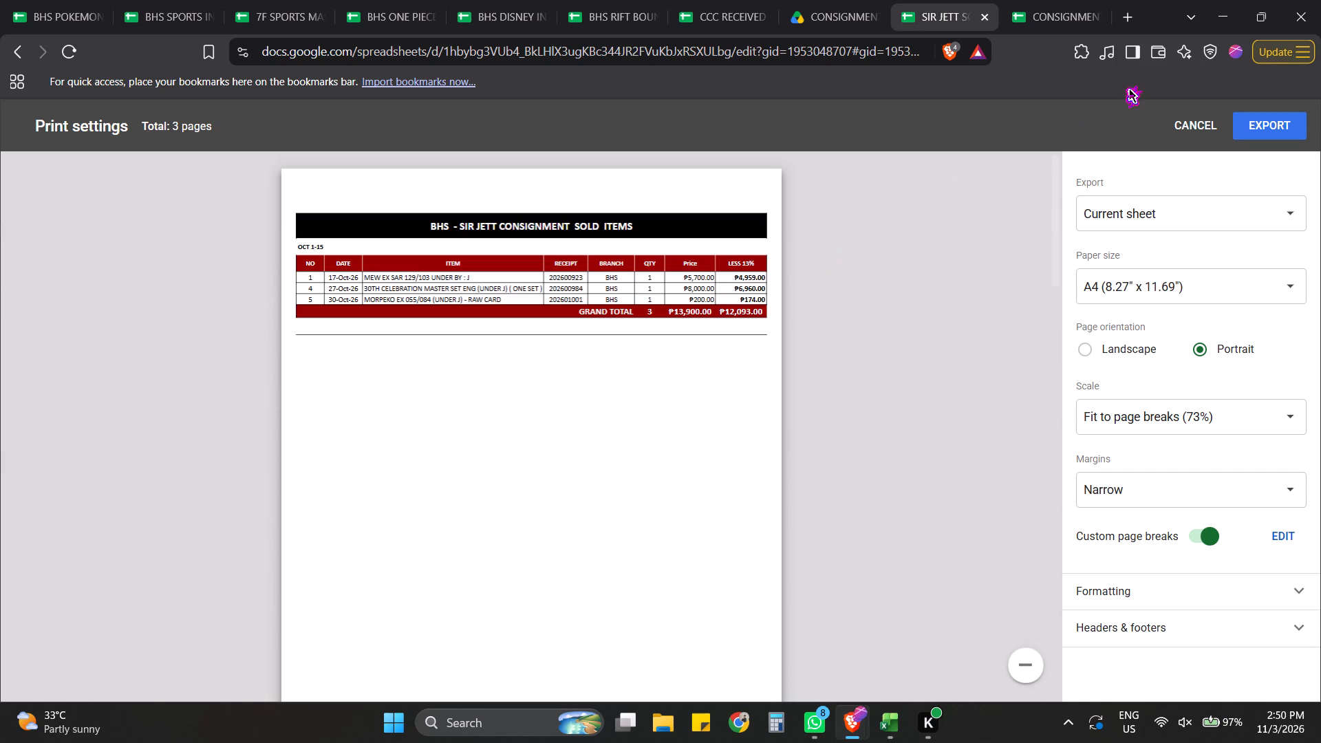
pyautogui.click(1198, 127)
# Examine the BHS and 7F sold items tables and the card photos below them on Sir Jett's OCT 16-31 sheet.
pyautogui.scroll(-3, 716, 567)
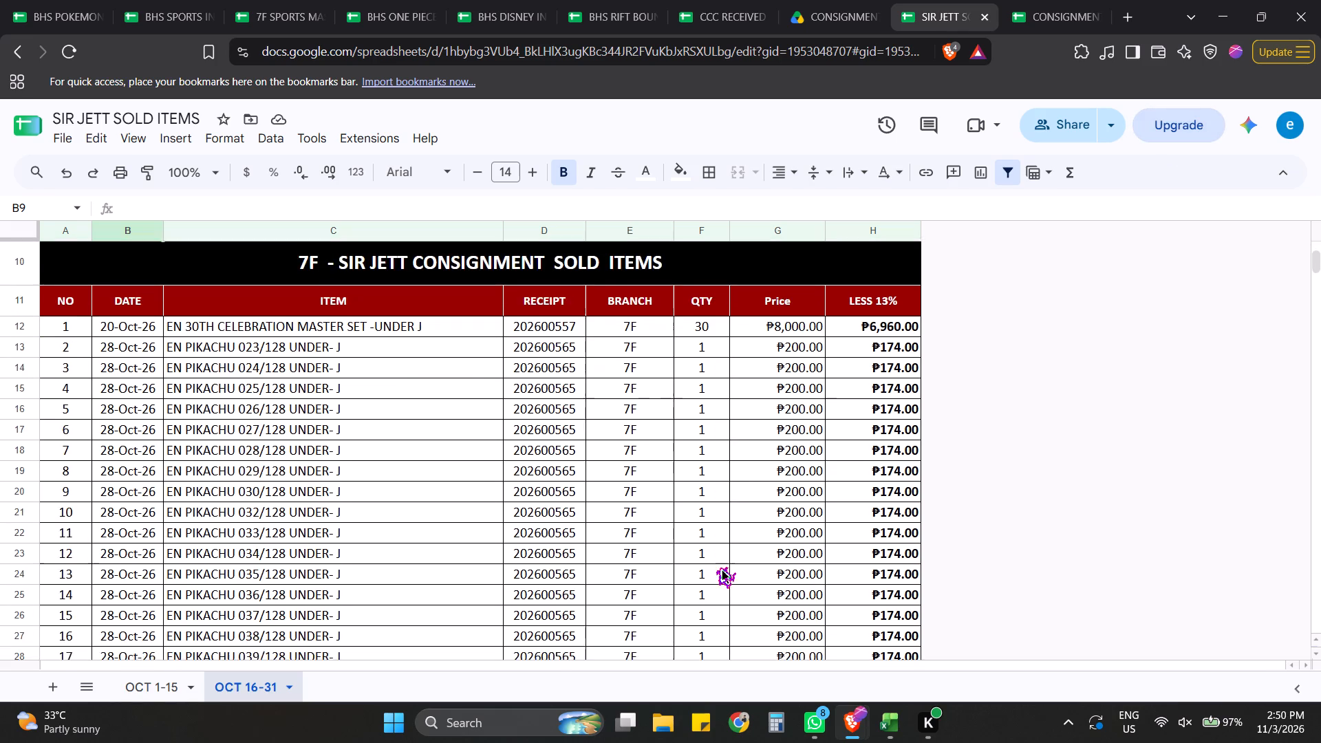
pyautogui.scroll(-4, 716, 567)
pyautogui.scroll(3, 716, 567)
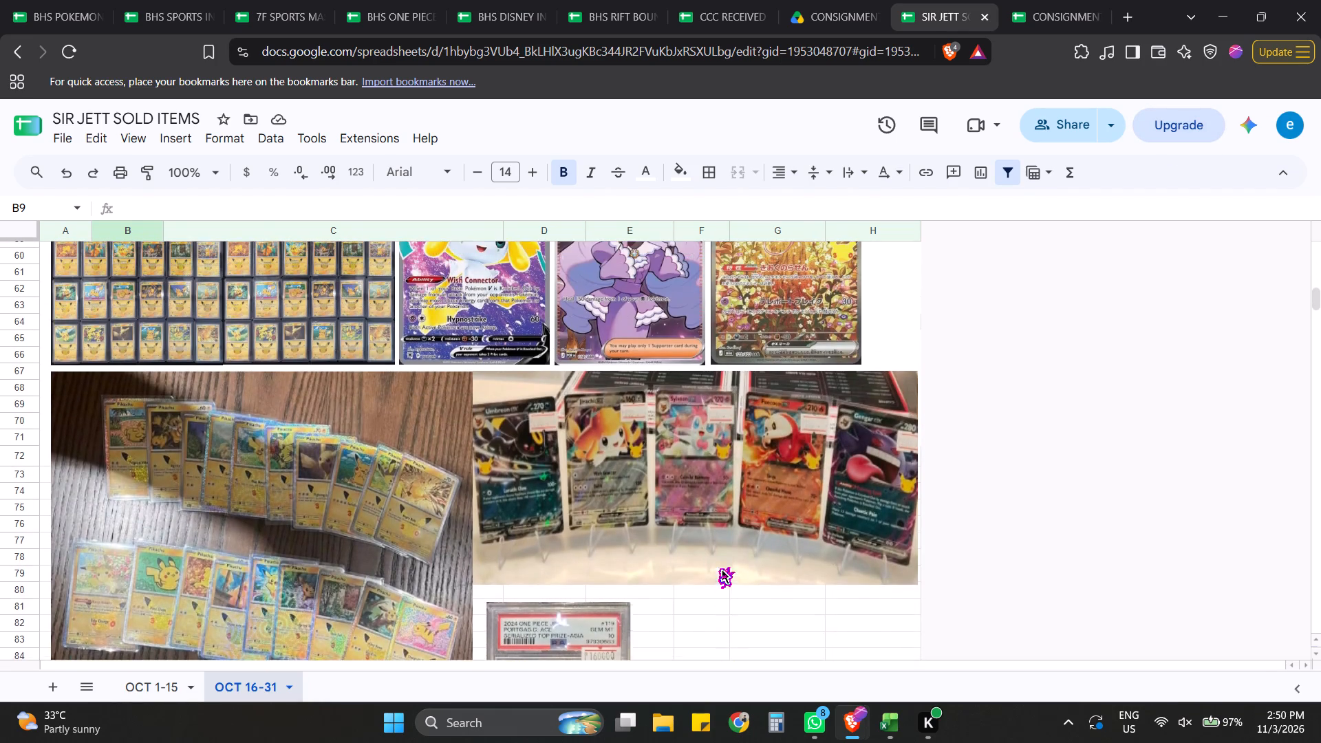
pyautogui.scroll(6, 716, 567)
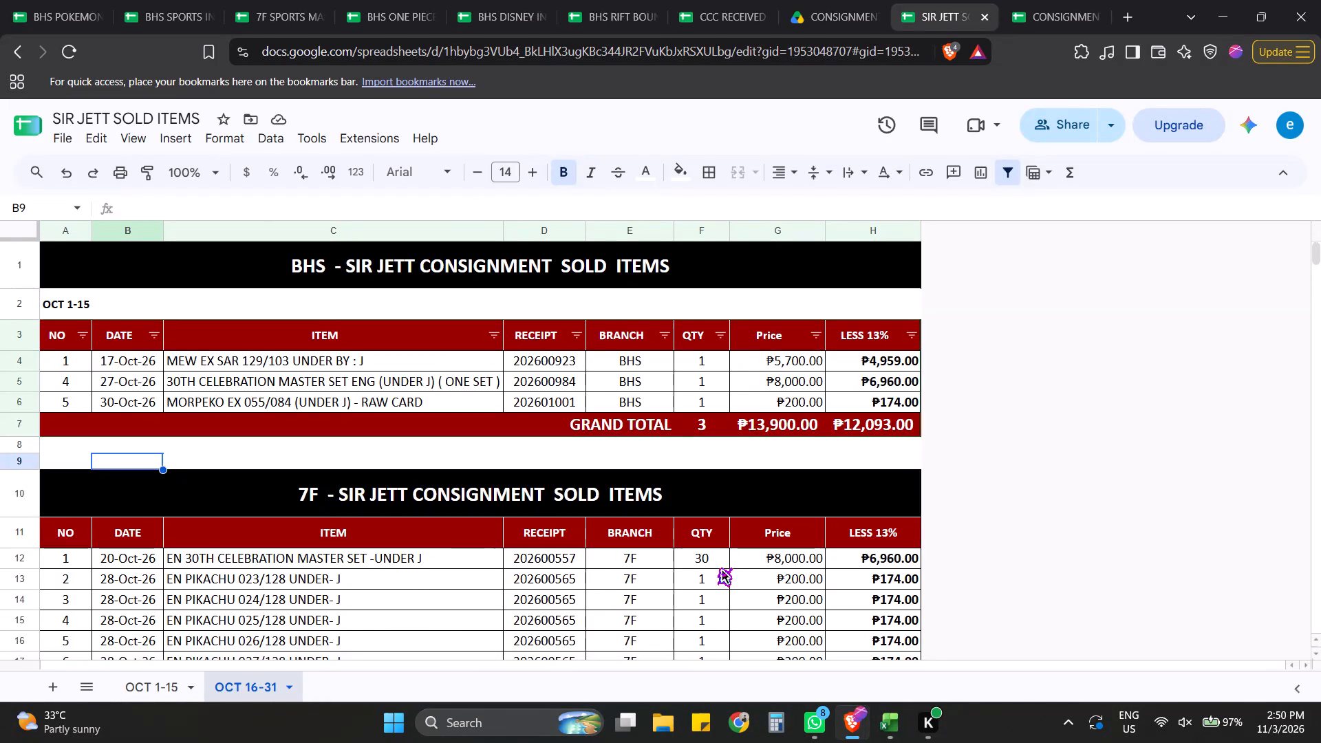
pyautogui.scroll(-7, 716, 567)
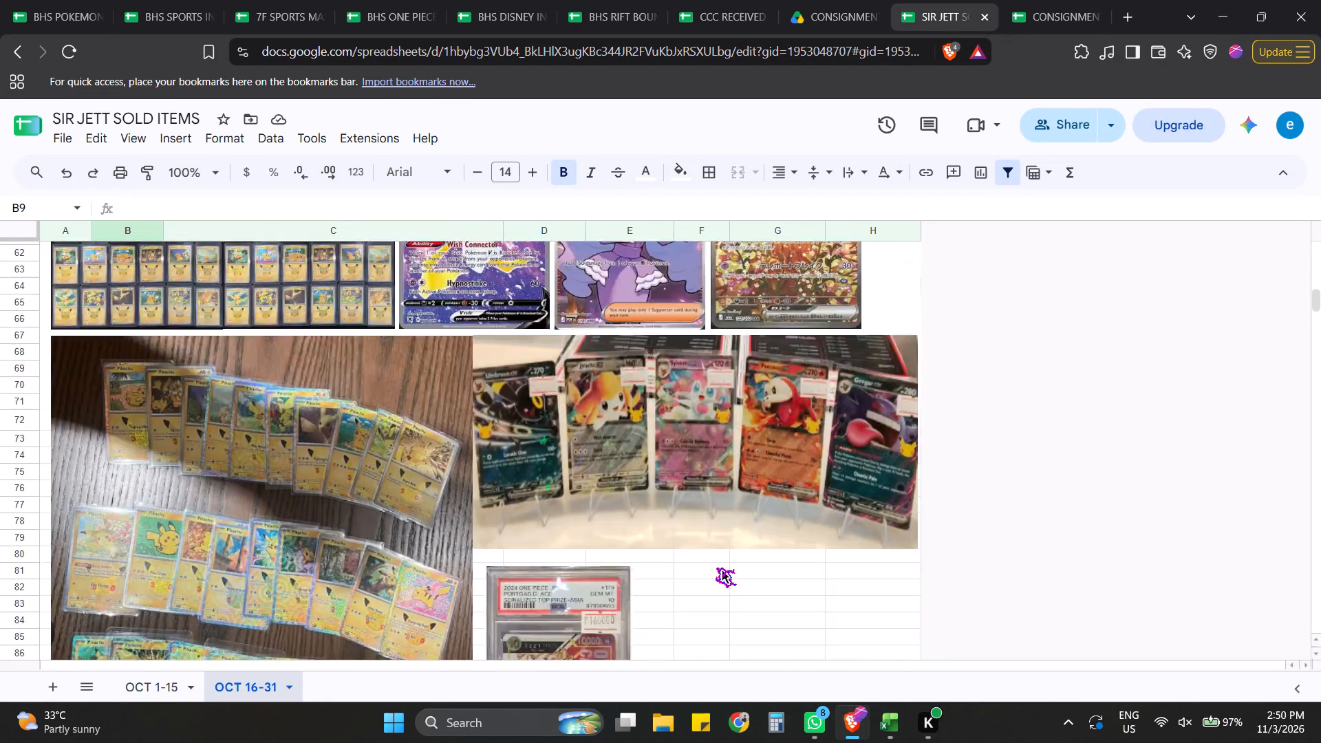
pyautogui.scroll(1, 716, 567)
pyautogui.scroll(-2, 716, 567)
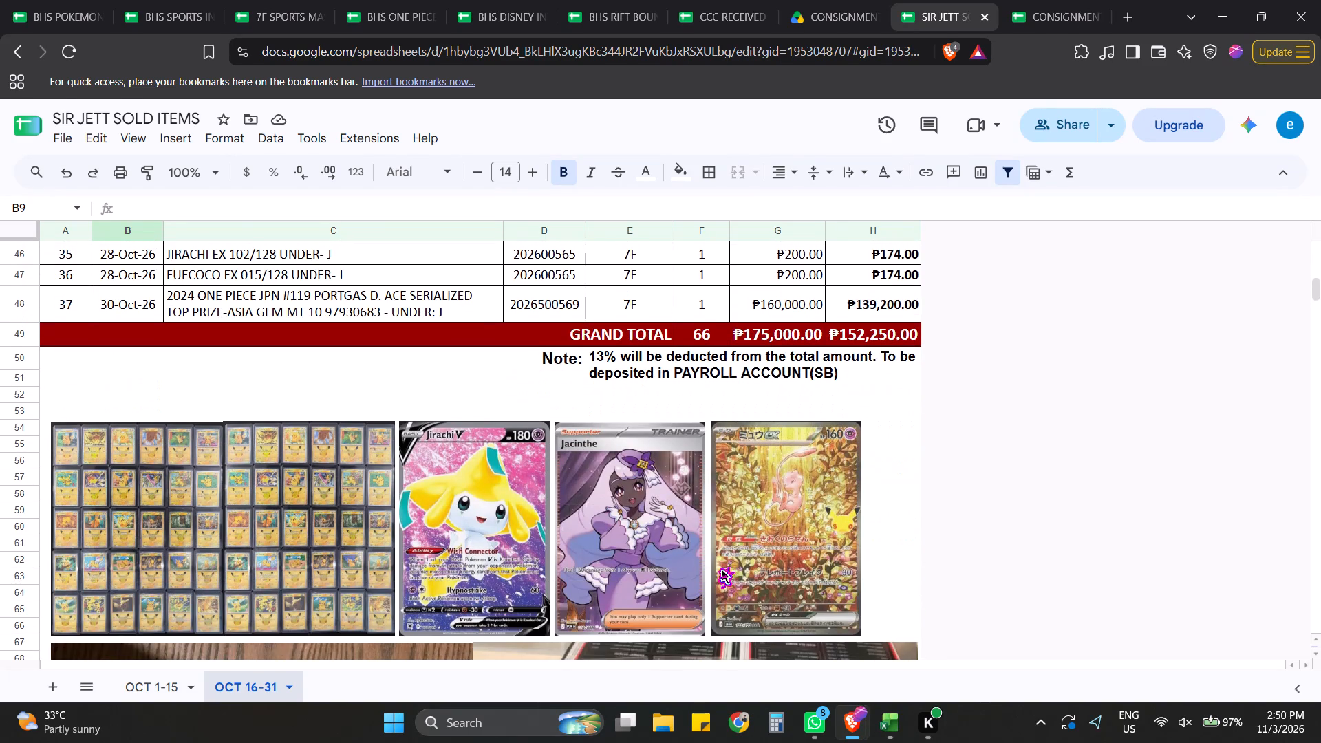
pyautogui.scroll(-4, 716, 567)
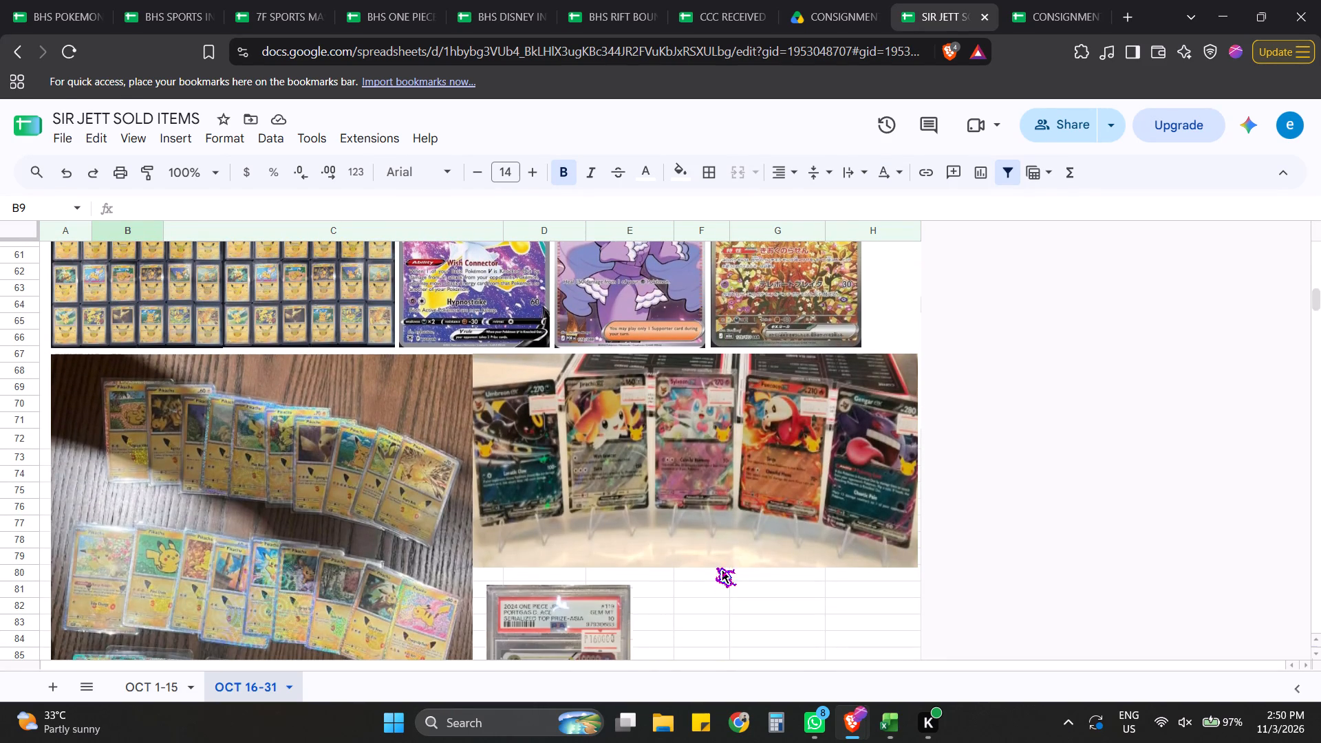
pyautogui.scroll(-2, 716, 567)
pyautogui.scroll(4, 716, 567)
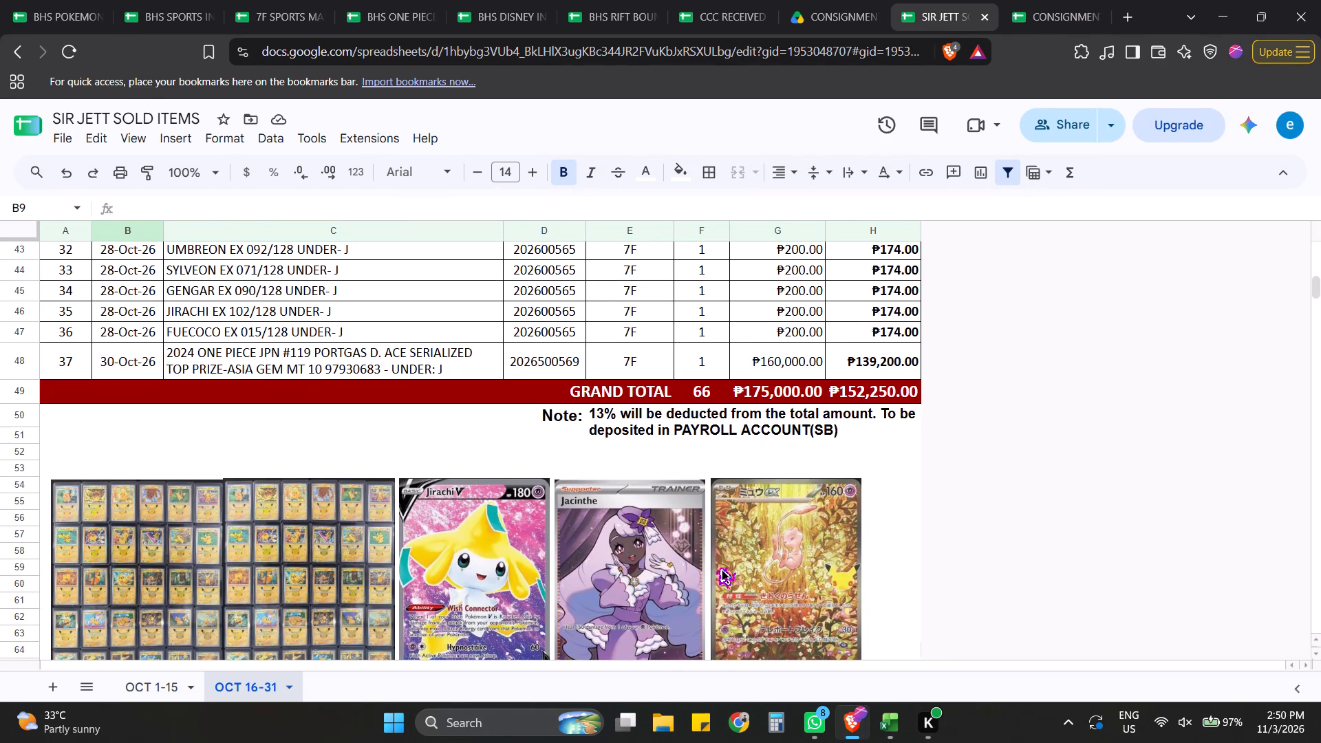
pyautogui.scroll(1, 716, 567)
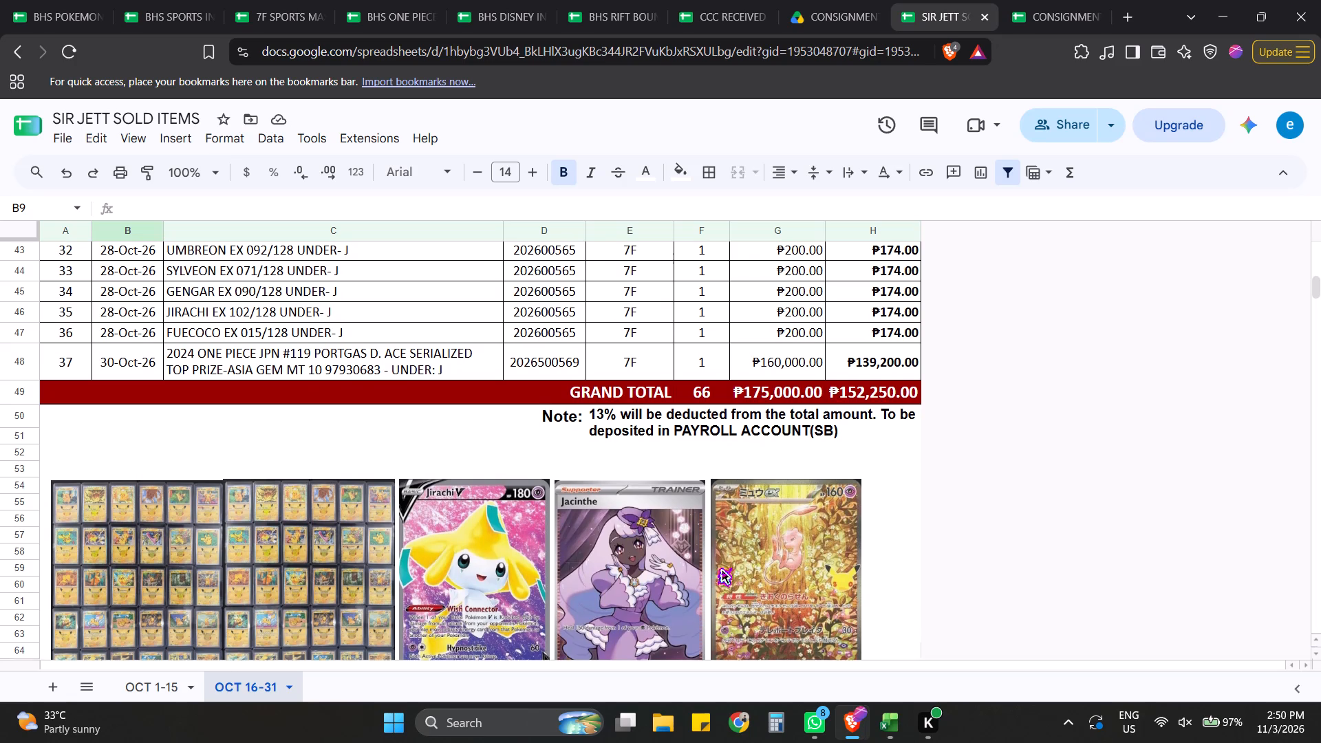
pyautogui.scroll(5, 716, 567)
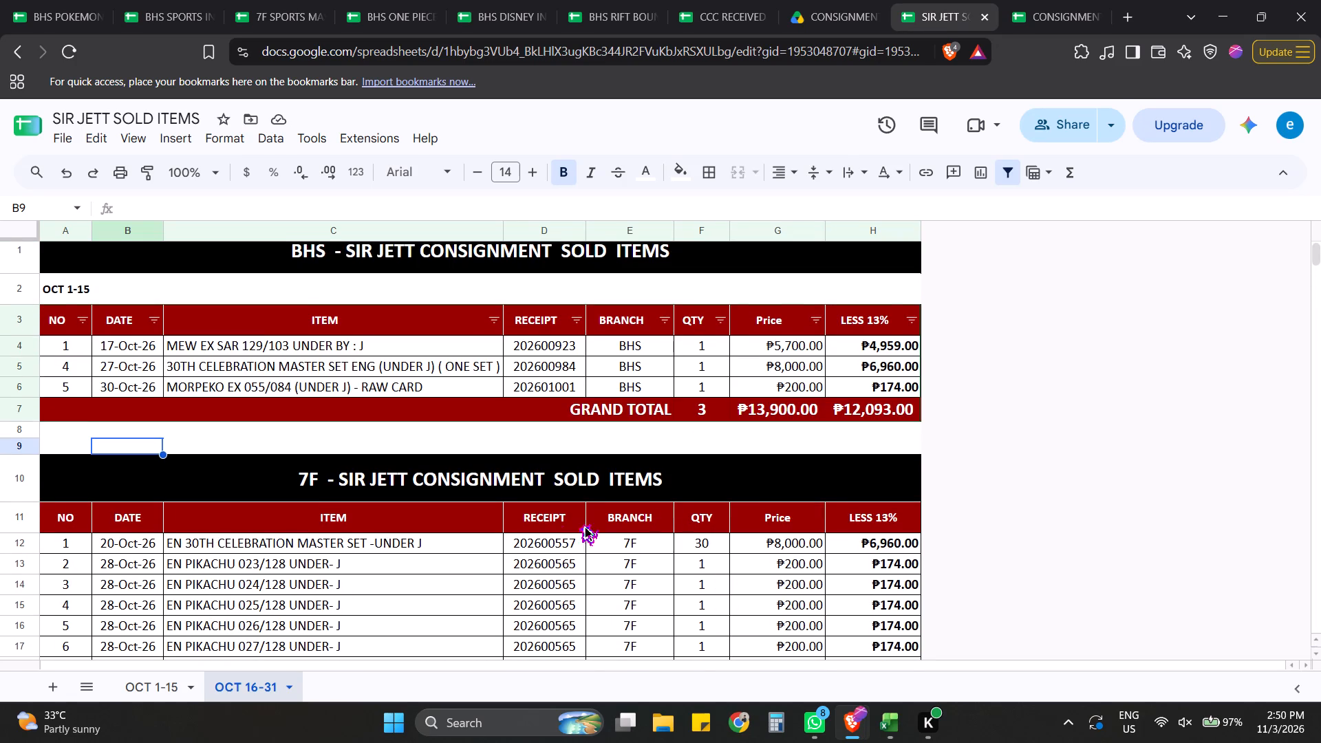
# Delete the two blank rows 8 and 9 between the BHS and 7F sold items tables.
pyautogui.hscroll(-1, 579, 524)
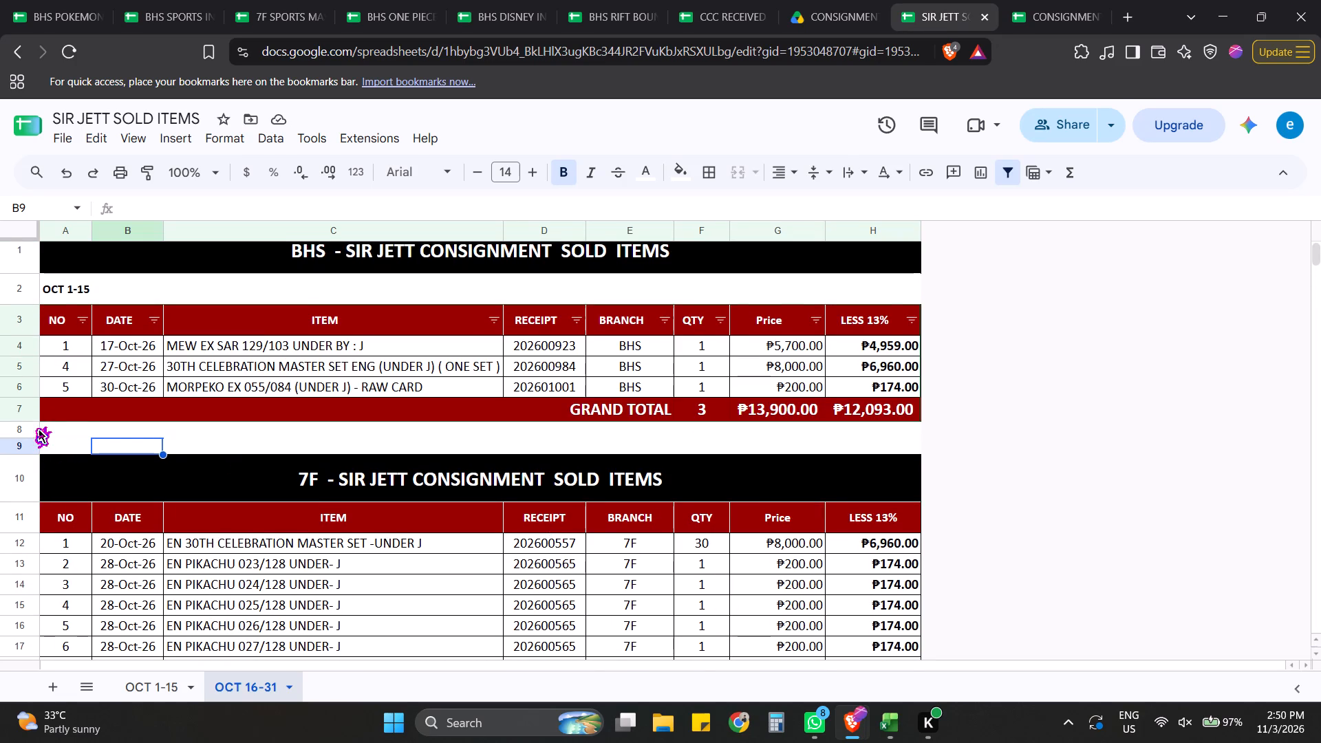
pyautogui.moveTo(32, 427); pyautogui.dragTo(32, 442)
pyautogui.rightClick(32, 442)
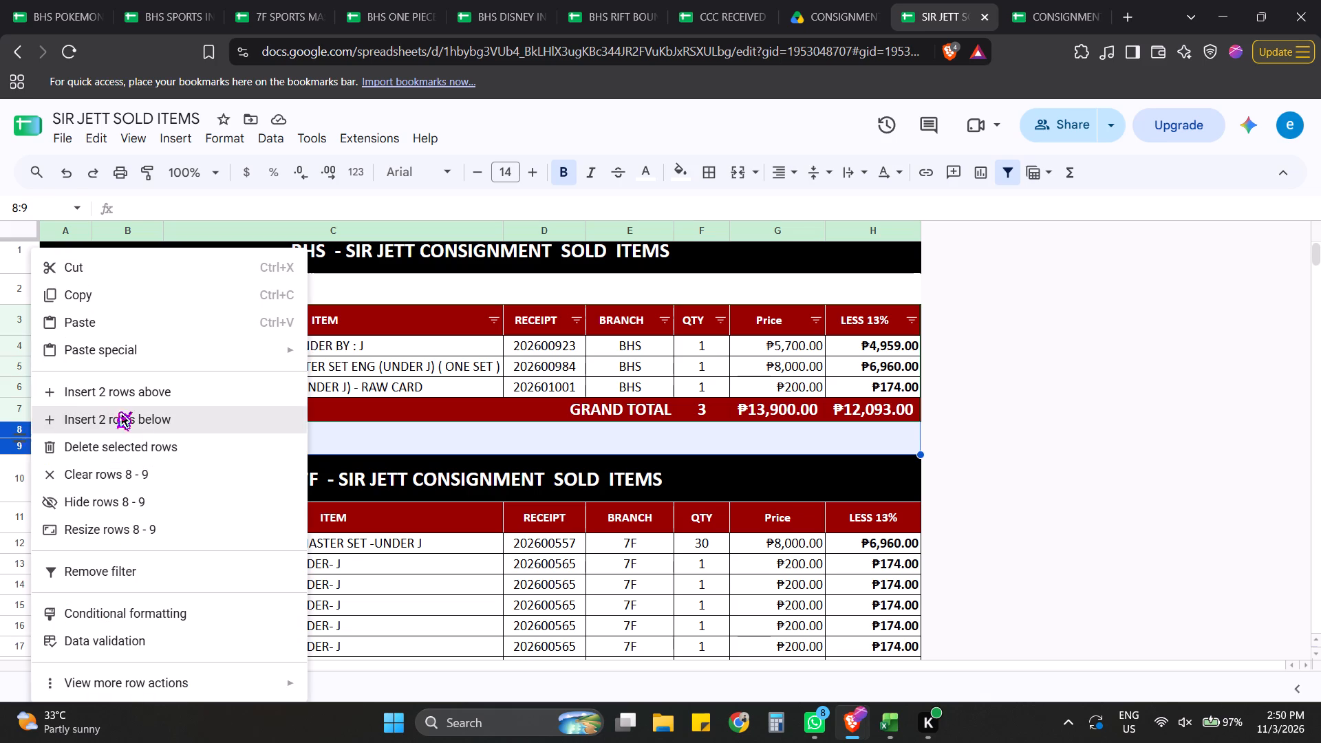
pyautogui.click(158, 449)
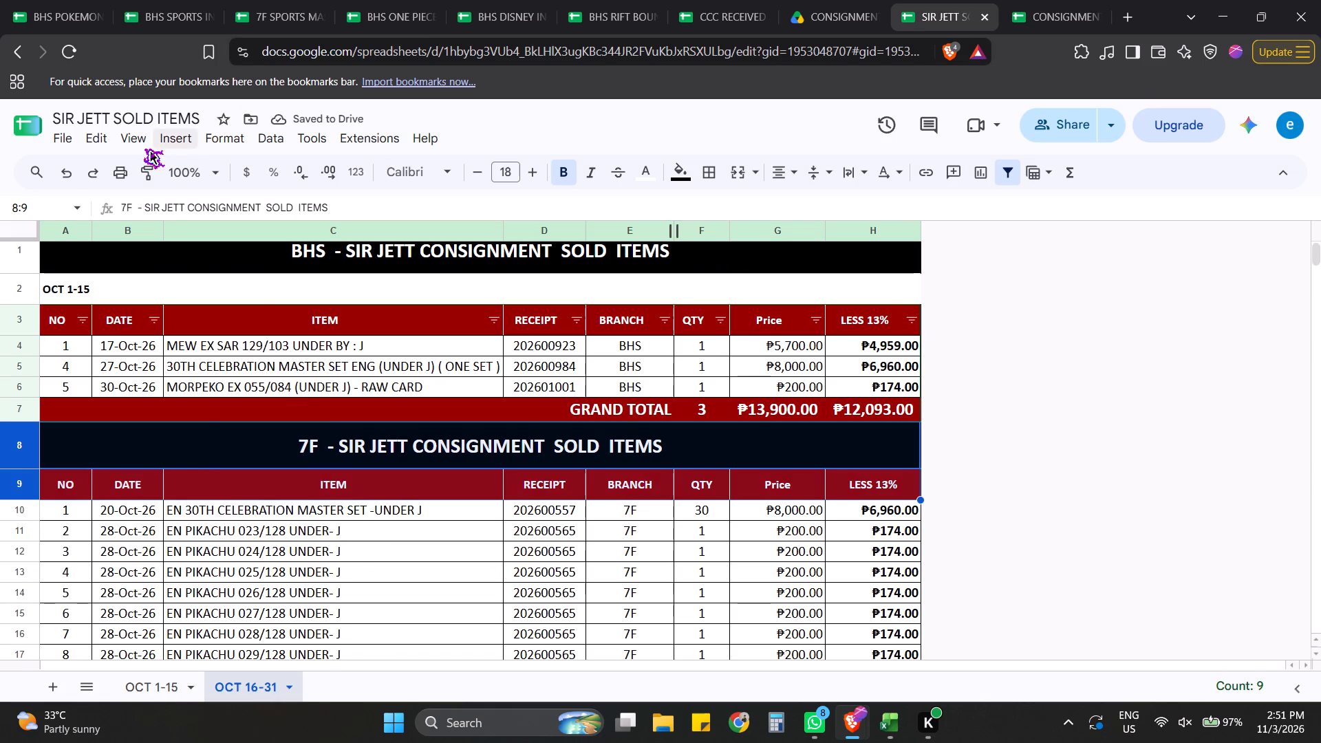
# Open the PDF export preview of Sir Jett's OCT 16-31 sheet and check how the tables break across pages.
pyautogui.click(71, 144)
pyautogui.click(155, 356)
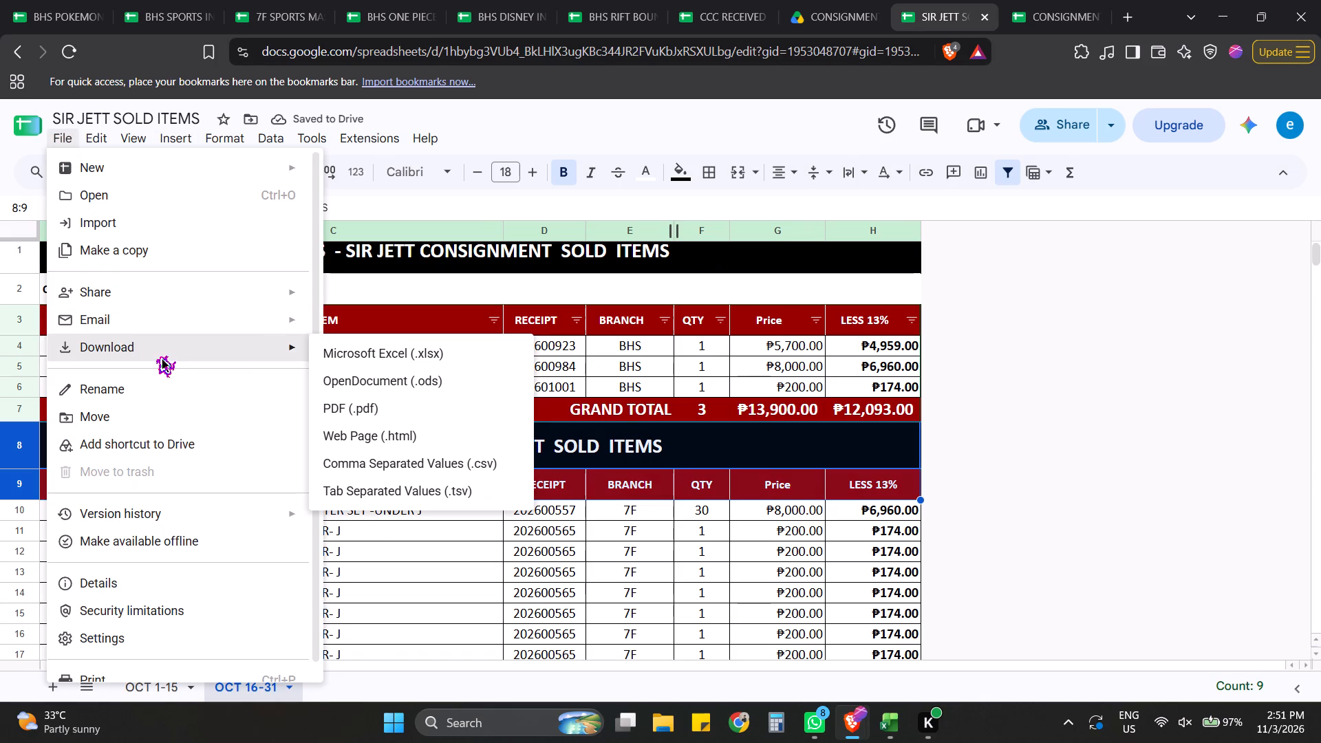
pyautogui.click(337, 396)
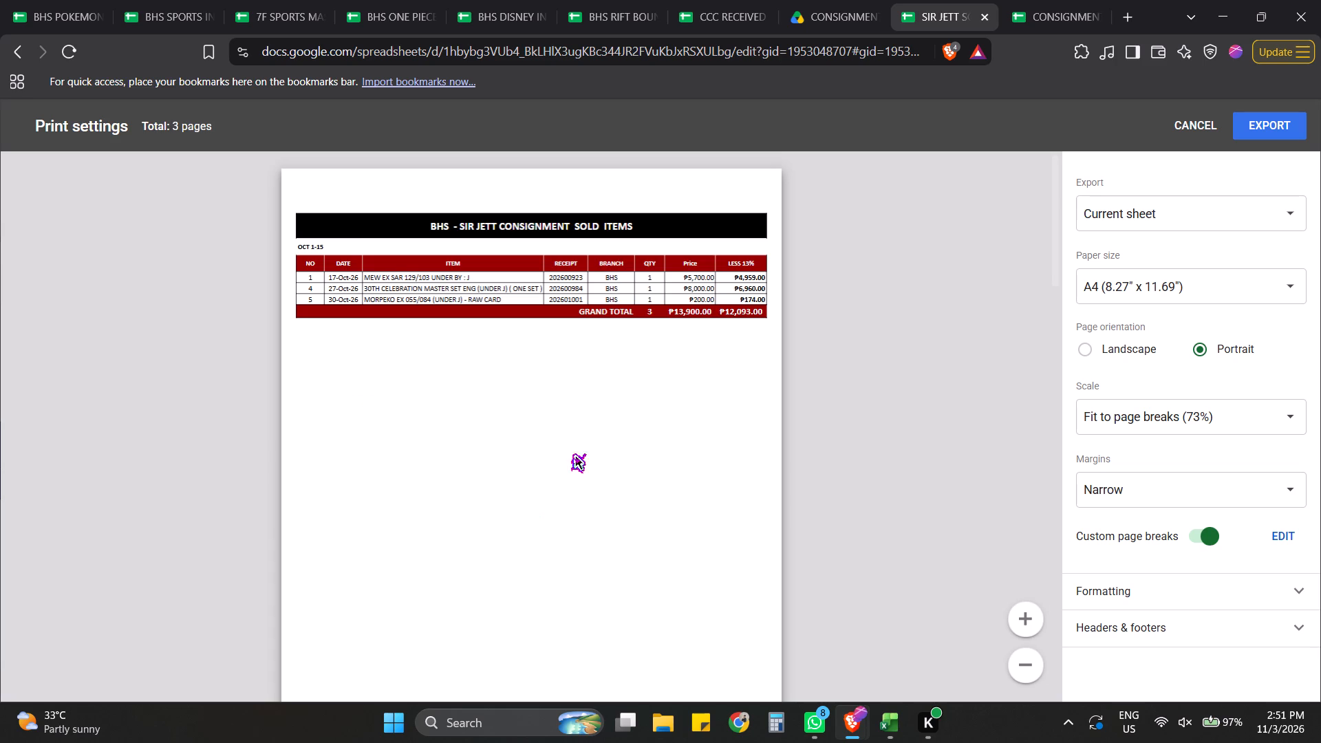
pyautogui.scroll(-3, 569, 453)
pyautogui.scroll(2, 569, 453)
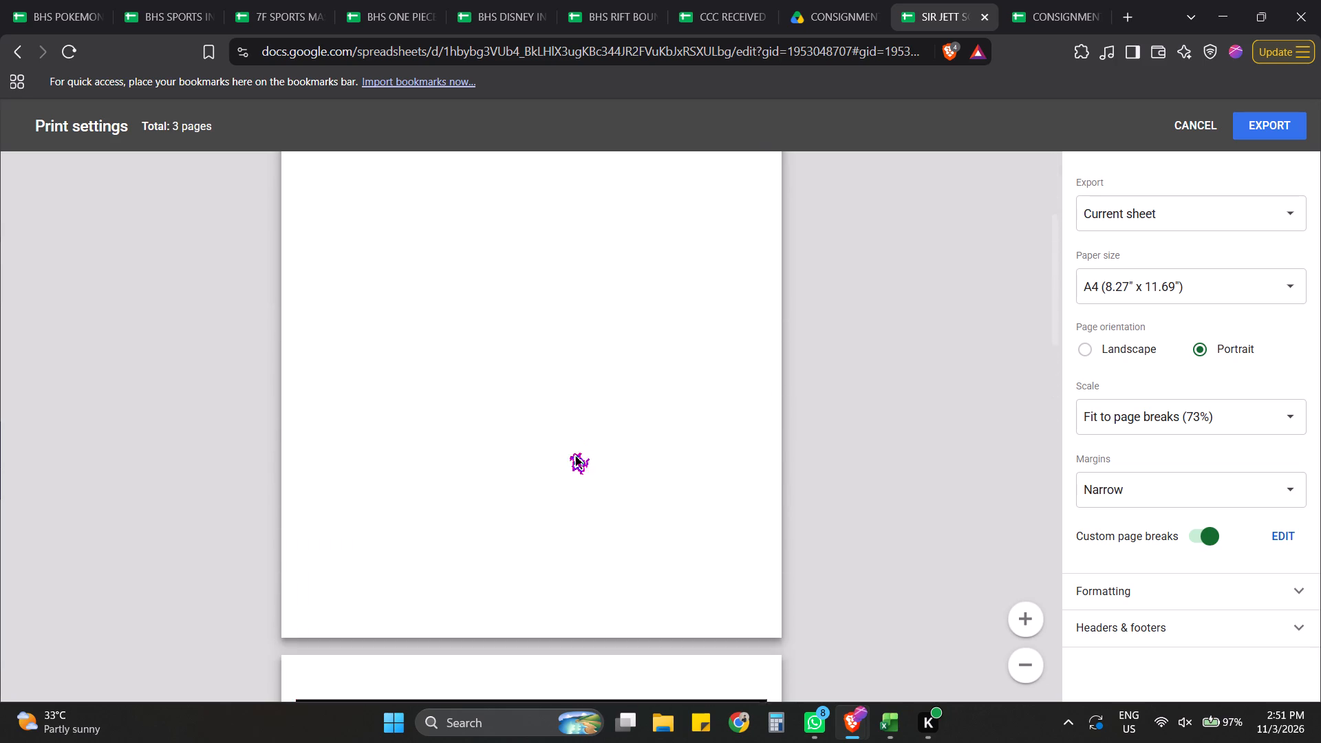
pyautogui.scroll(1, 569, 453)
pyautogui.scroll(3, 625, 385)
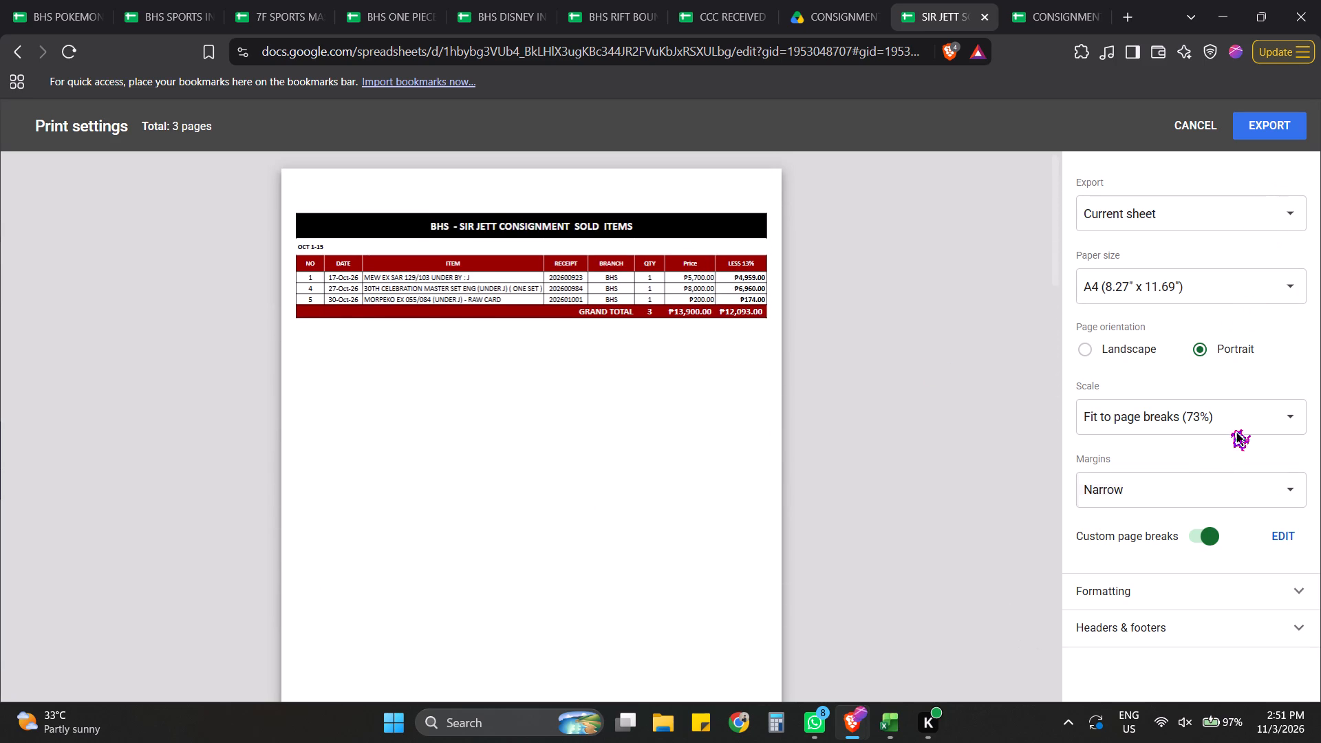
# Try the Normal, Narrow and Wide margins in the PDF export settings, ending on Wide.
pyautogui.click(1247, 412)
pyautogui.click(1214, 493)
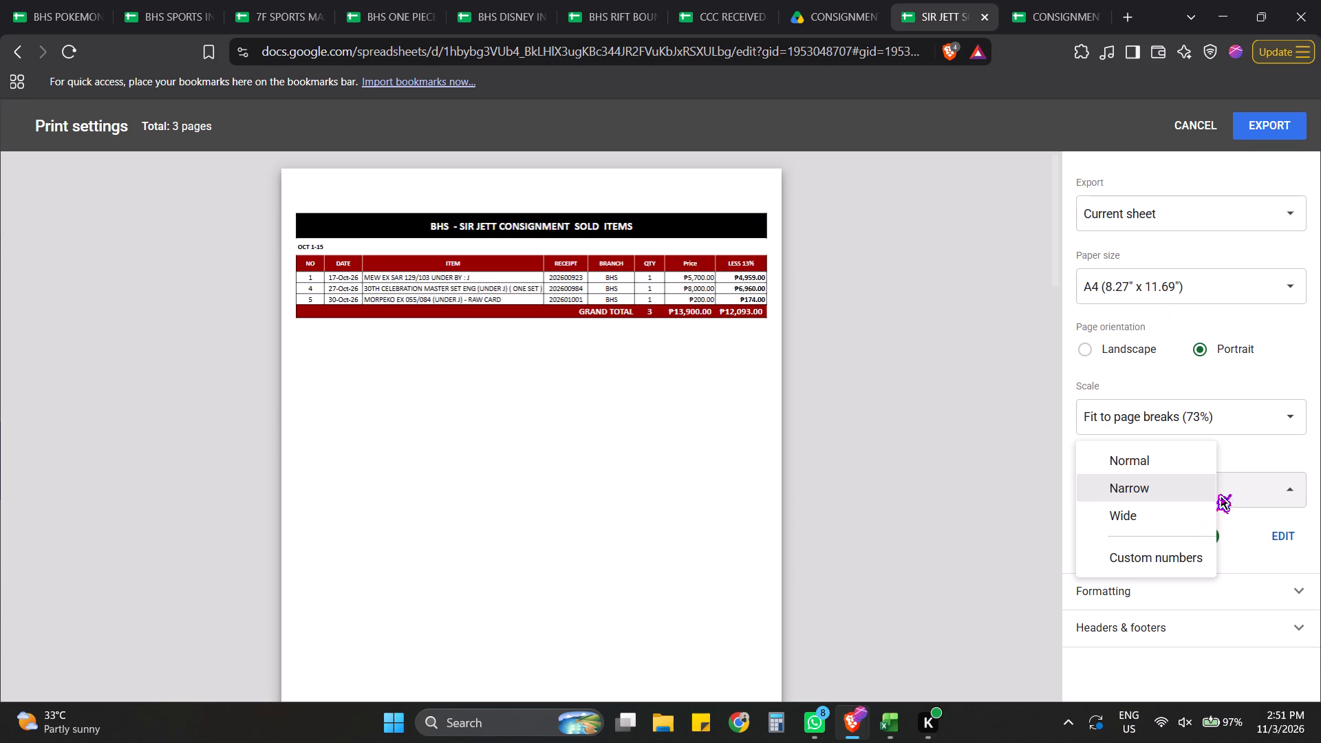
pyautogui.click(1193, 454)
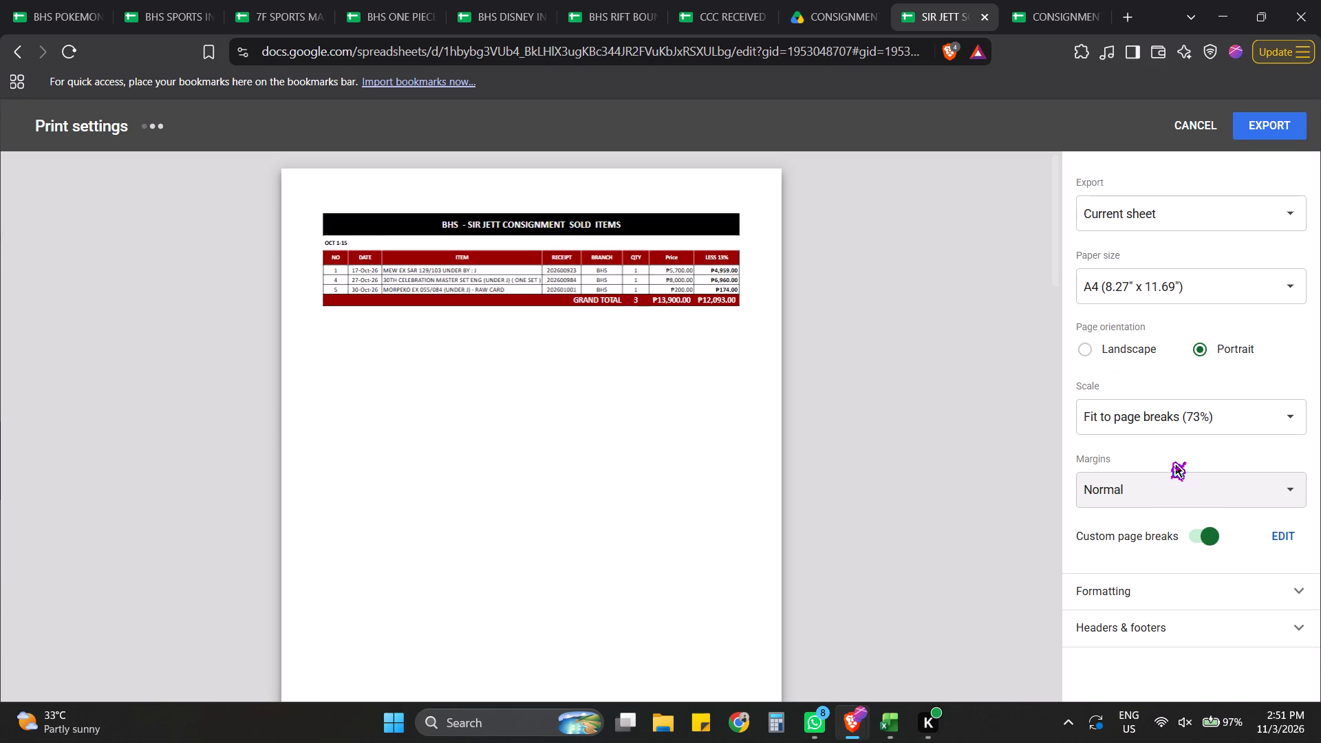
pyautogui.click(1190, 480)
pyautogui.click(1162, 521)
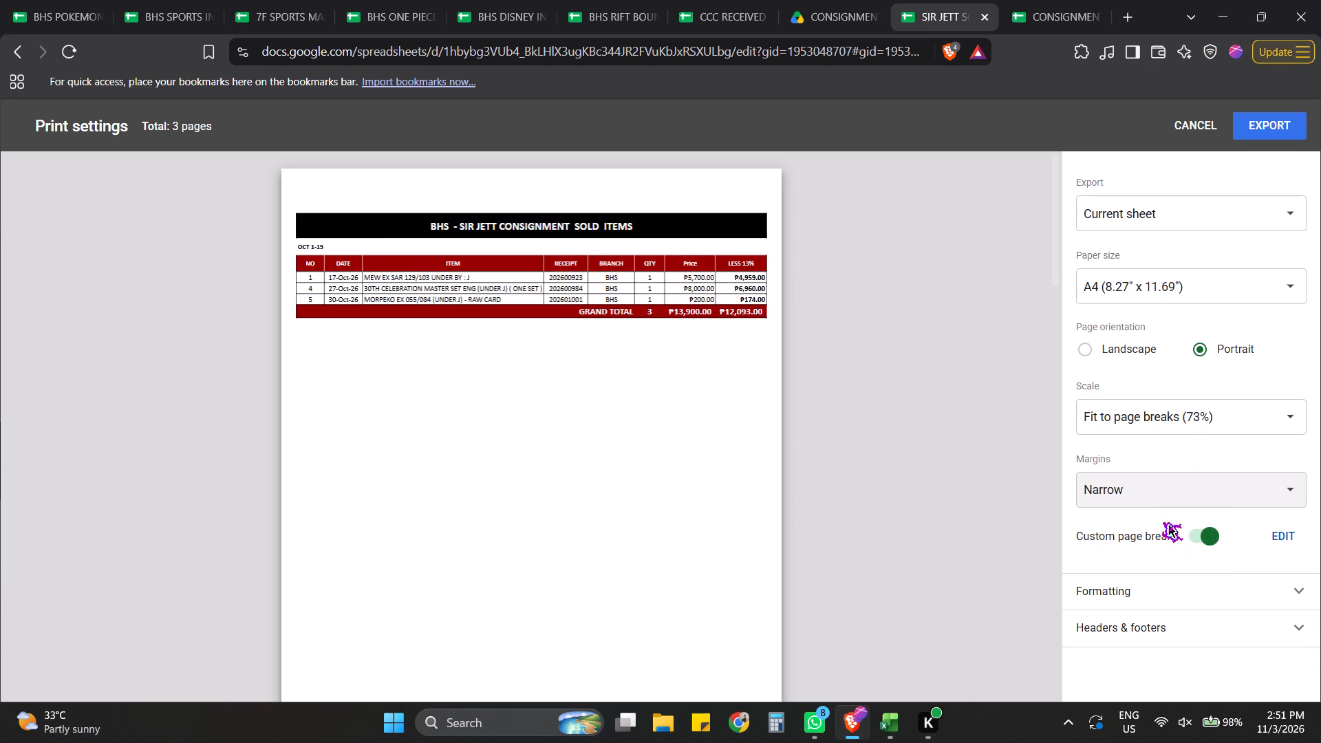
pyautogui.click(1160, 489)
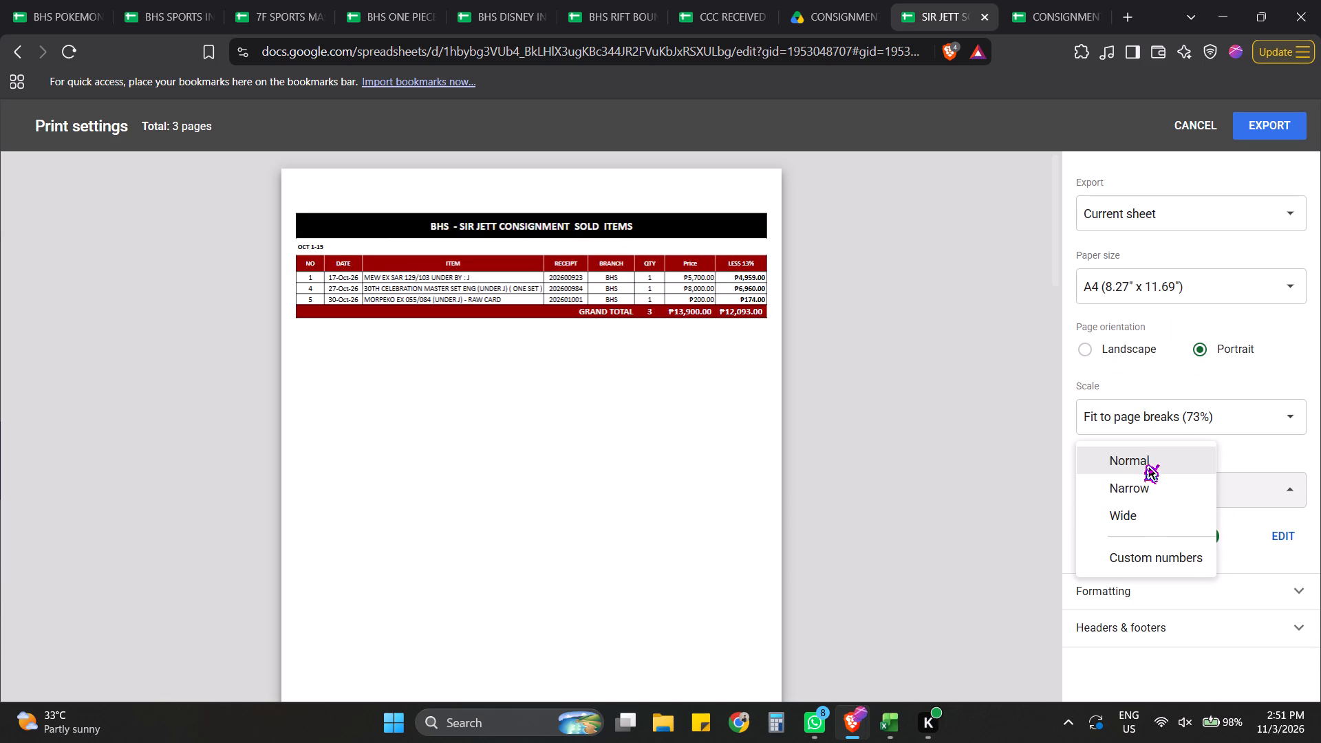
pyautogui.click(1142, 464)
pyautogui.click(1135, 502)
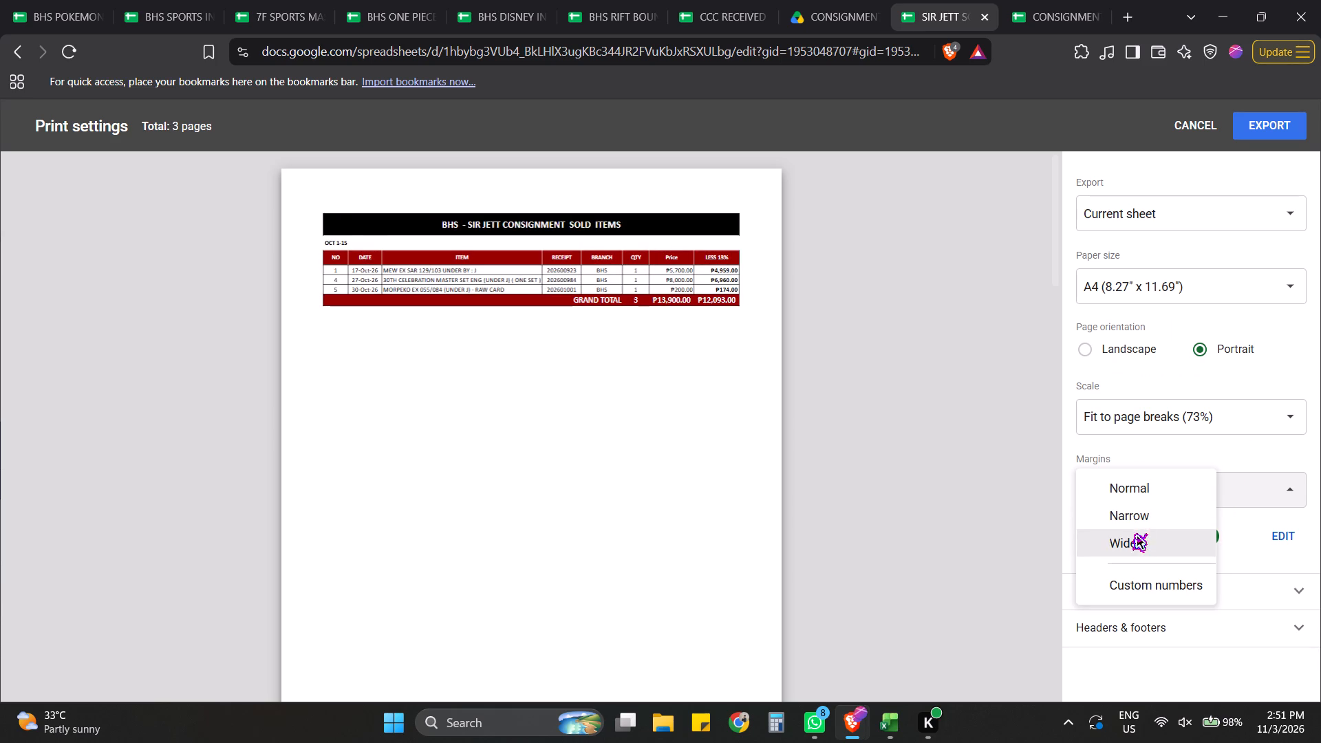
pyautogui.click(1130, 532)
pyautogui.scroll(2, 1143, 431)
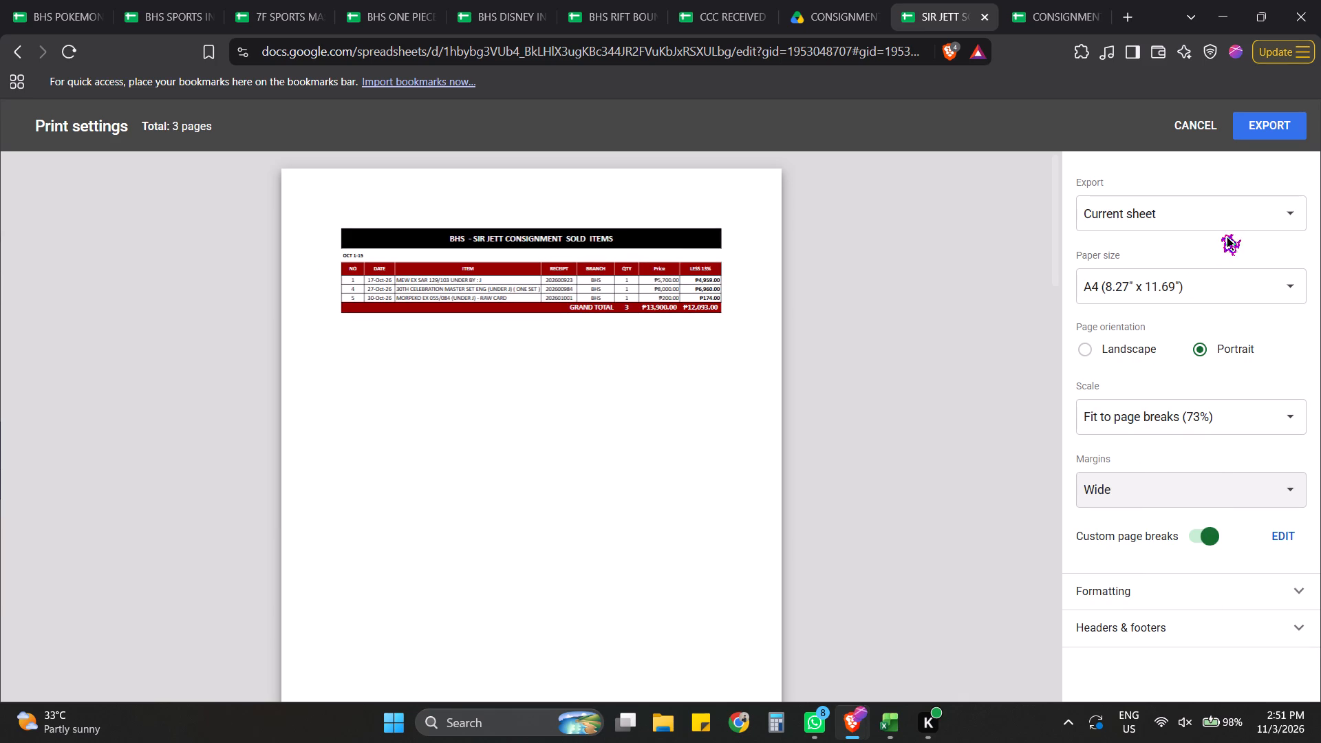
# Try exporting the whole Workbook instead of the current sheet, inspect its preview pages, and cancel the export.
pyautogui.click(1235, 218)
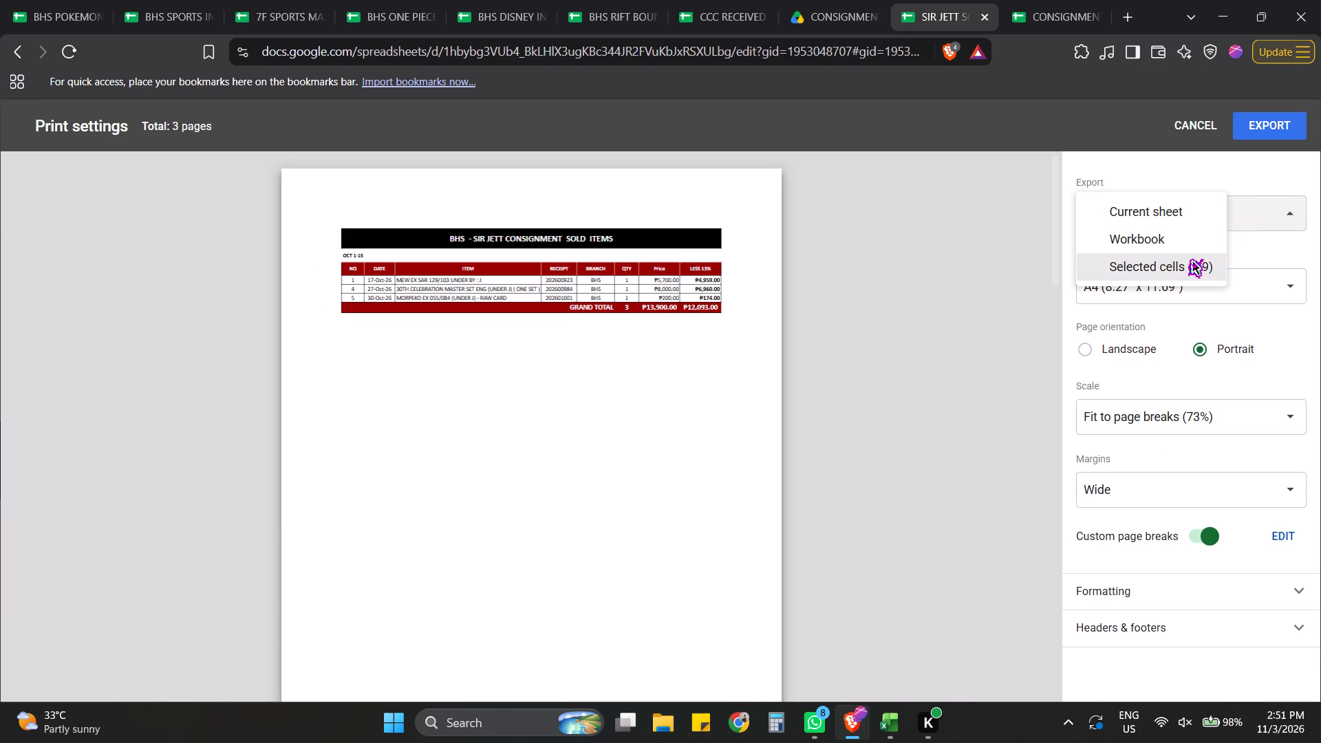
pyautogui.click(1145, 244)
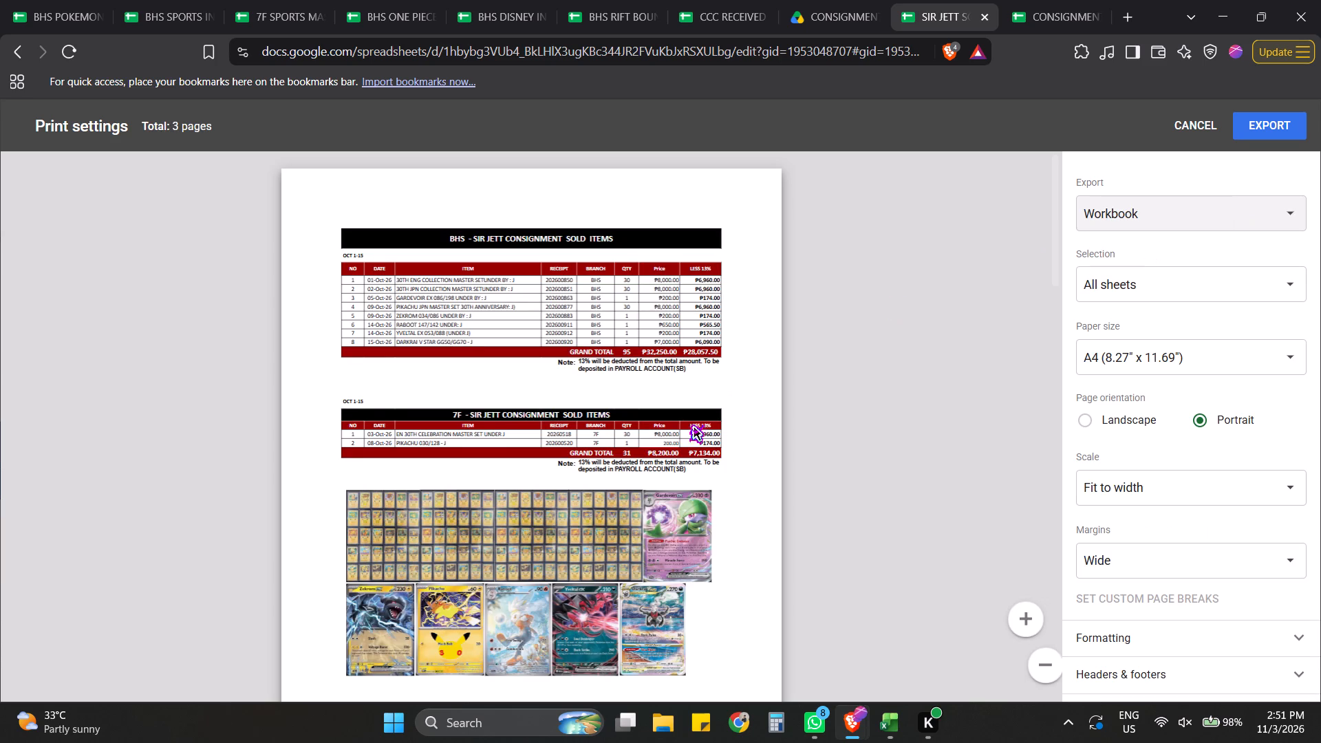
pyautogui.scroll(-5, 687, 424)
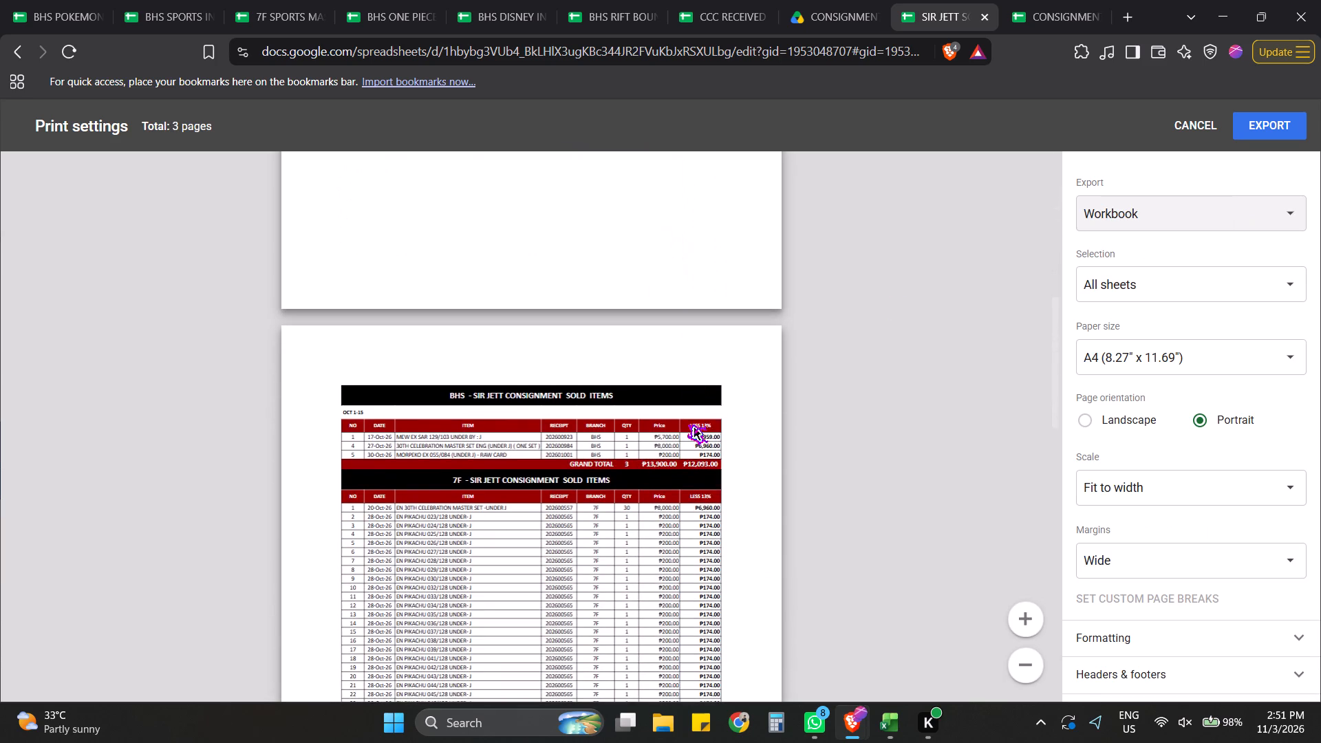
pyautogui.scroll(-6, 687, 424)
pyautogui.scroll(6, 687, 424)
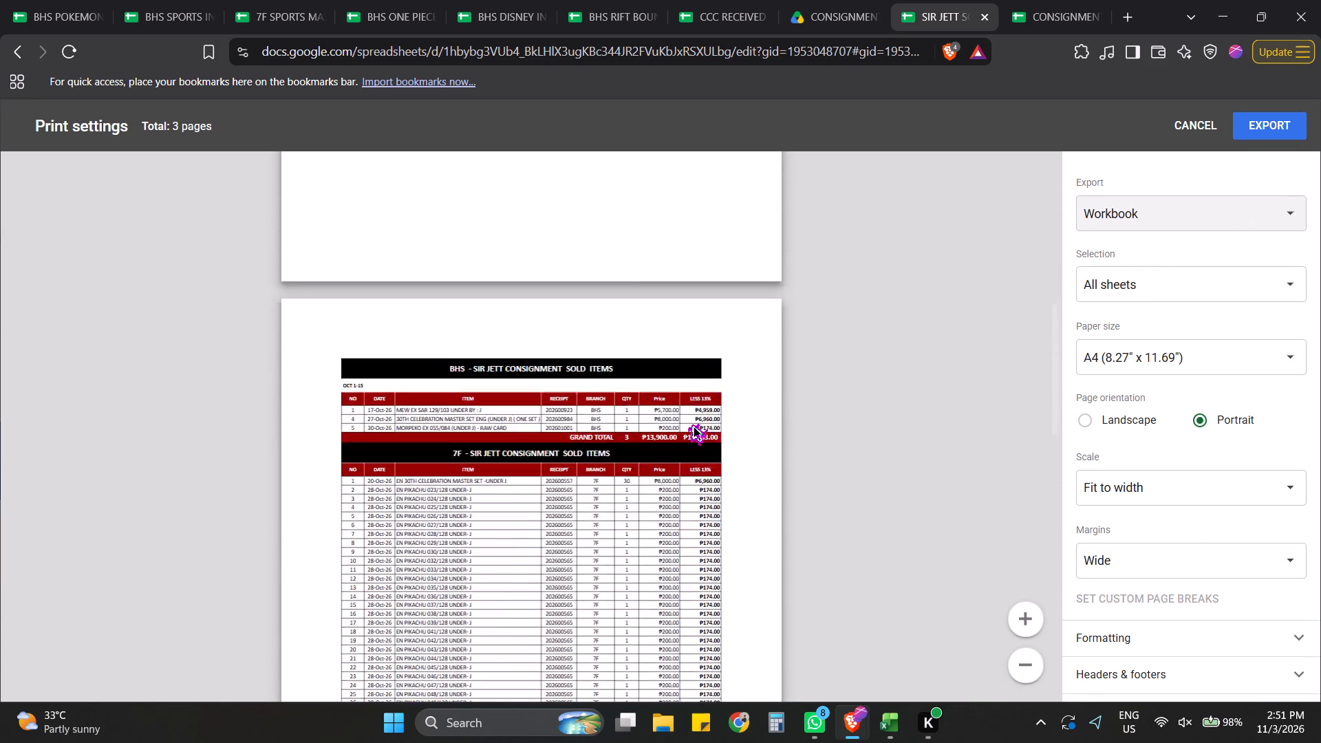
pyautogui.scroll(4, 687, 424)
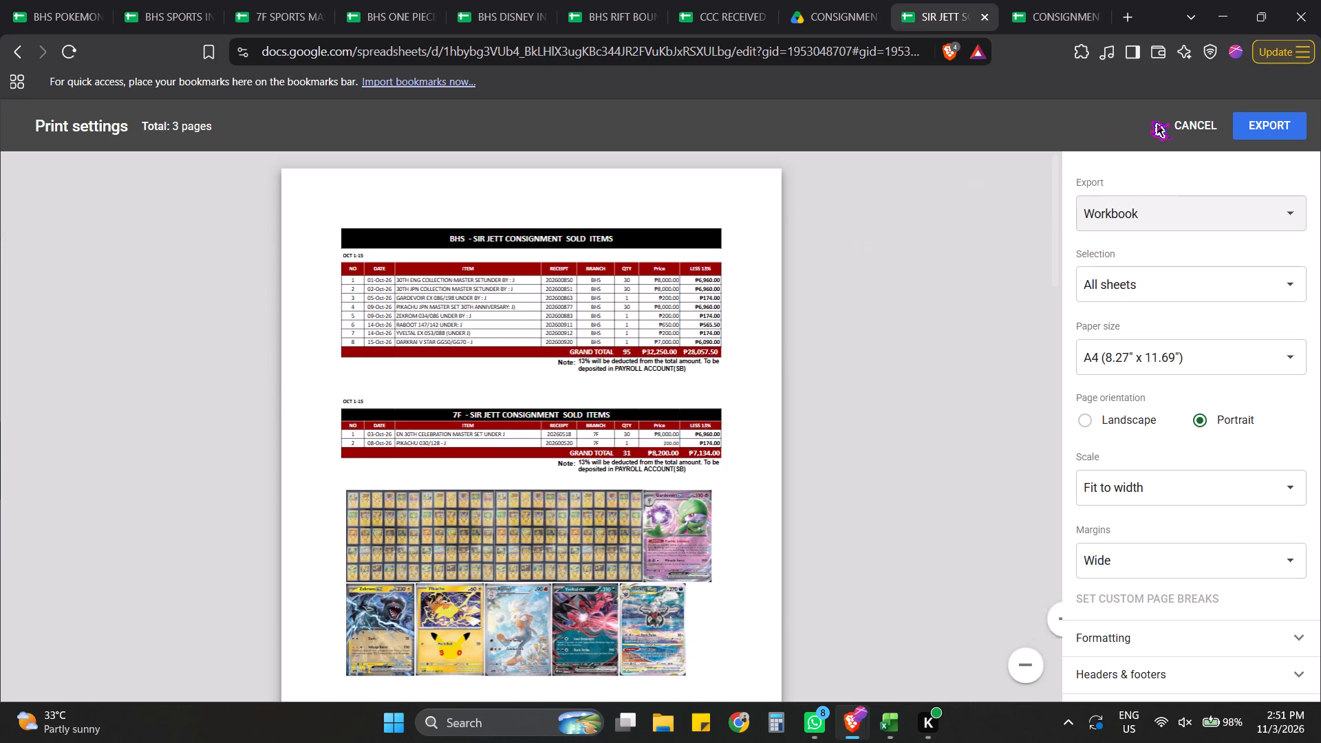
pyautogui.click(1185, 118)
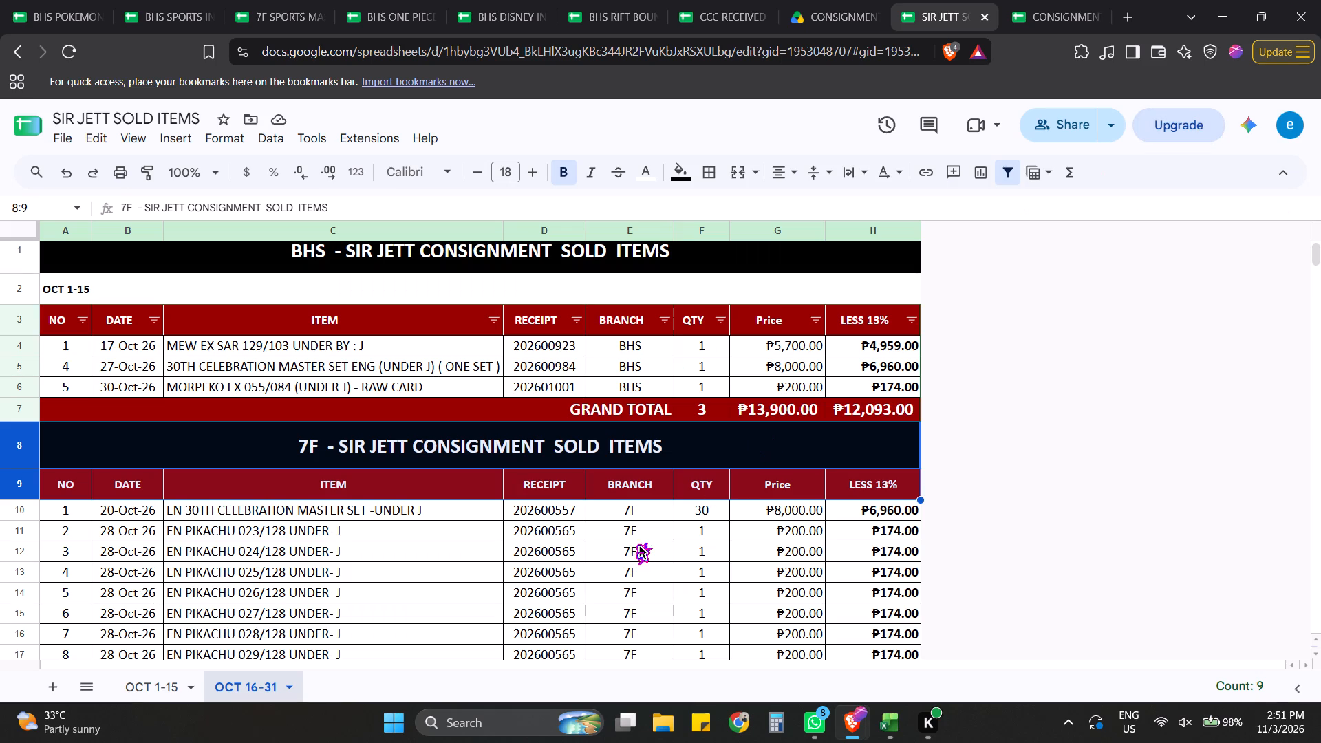